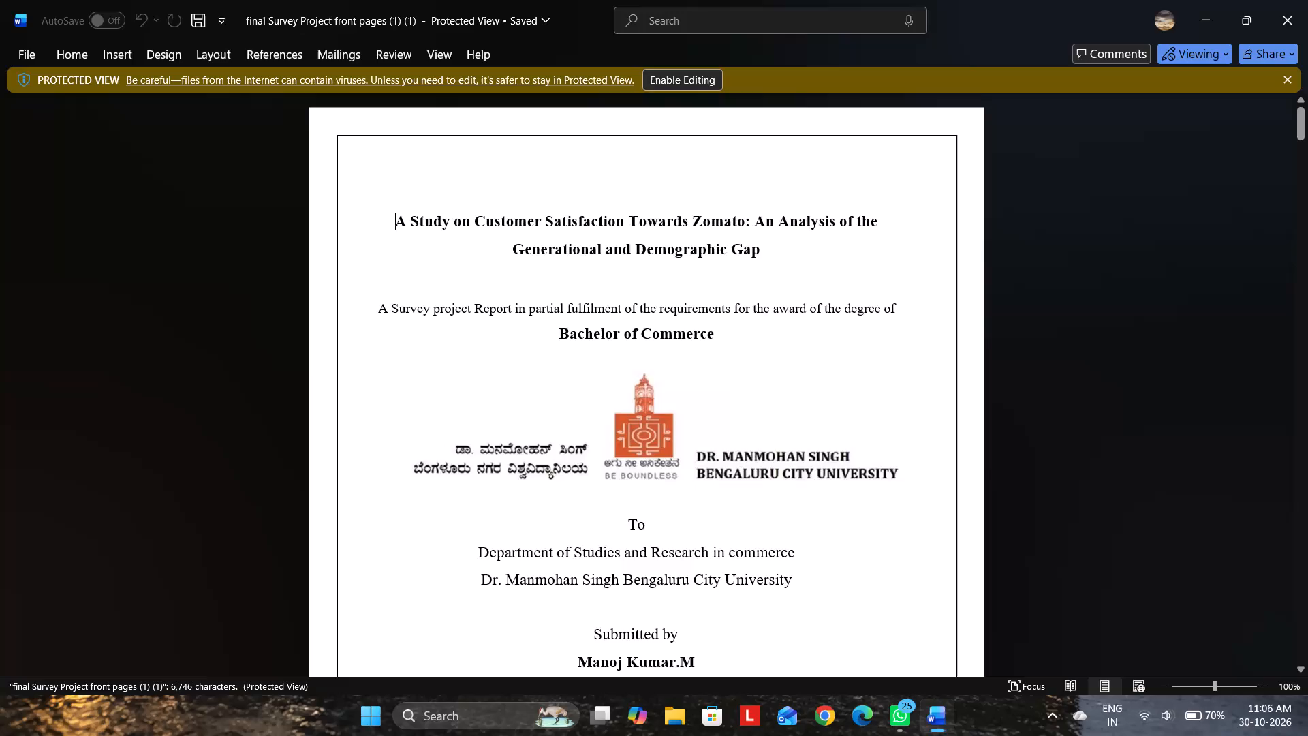
Take the survey project front pages document out of Protected View by enabling editing.
{"action": "scroll", "coordinate": [843, 278], "scroll_direction": "down", "scroll_amount": 7}
{"action": "scroll", "coordinate": [843, 278], "scroll_direction": "up", "scroll_amount": 11}
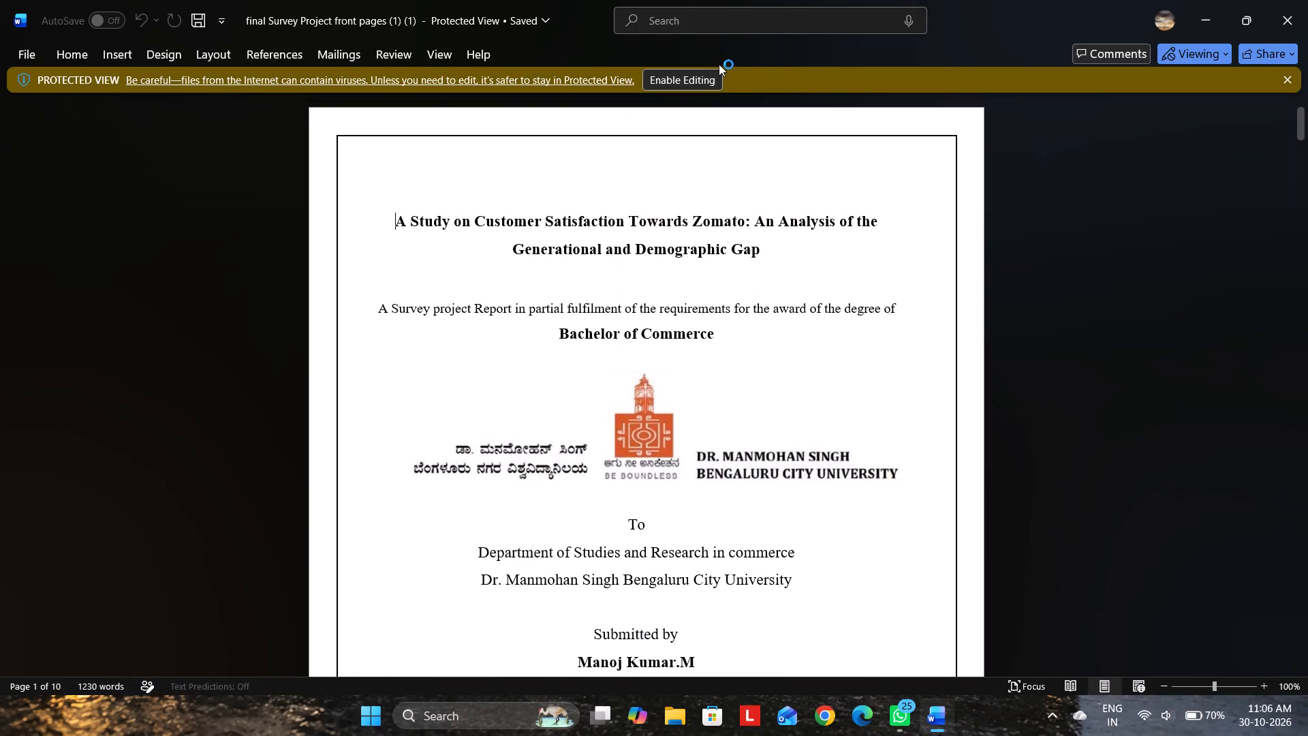
{"action": "left_click", "coordinate": [706, 88]}
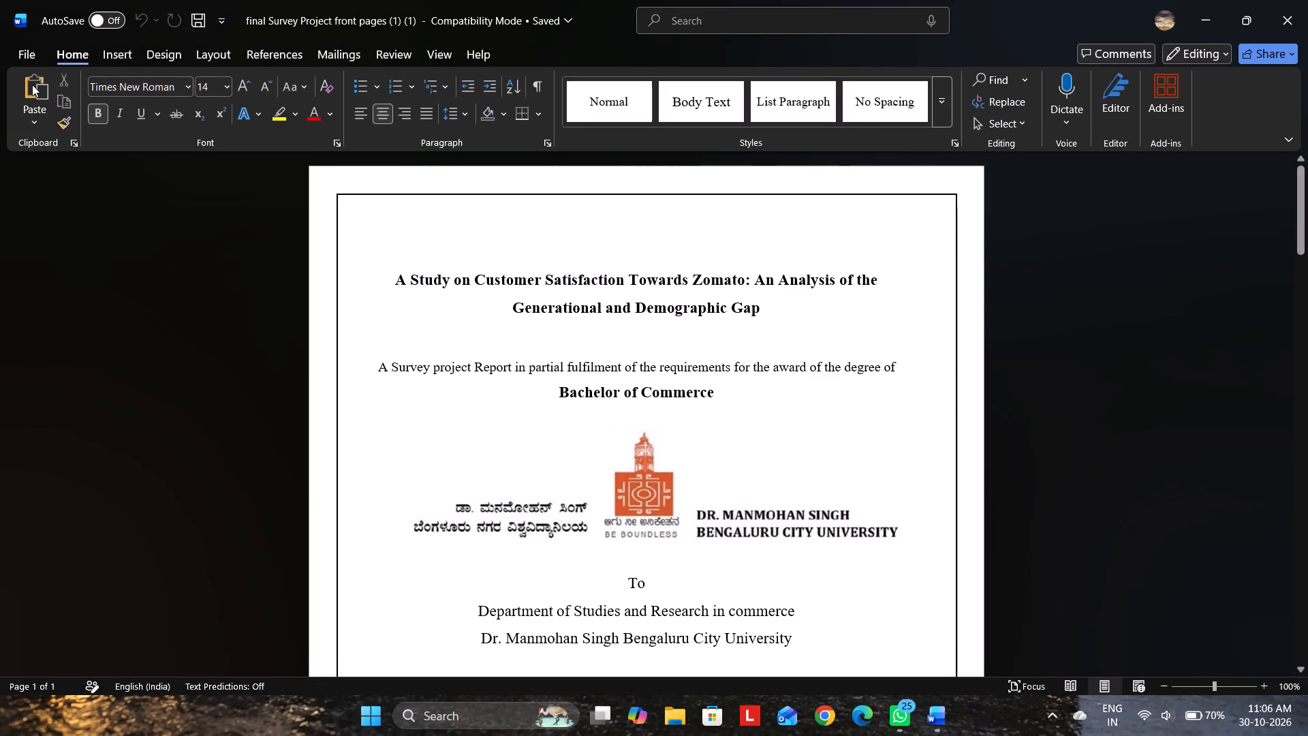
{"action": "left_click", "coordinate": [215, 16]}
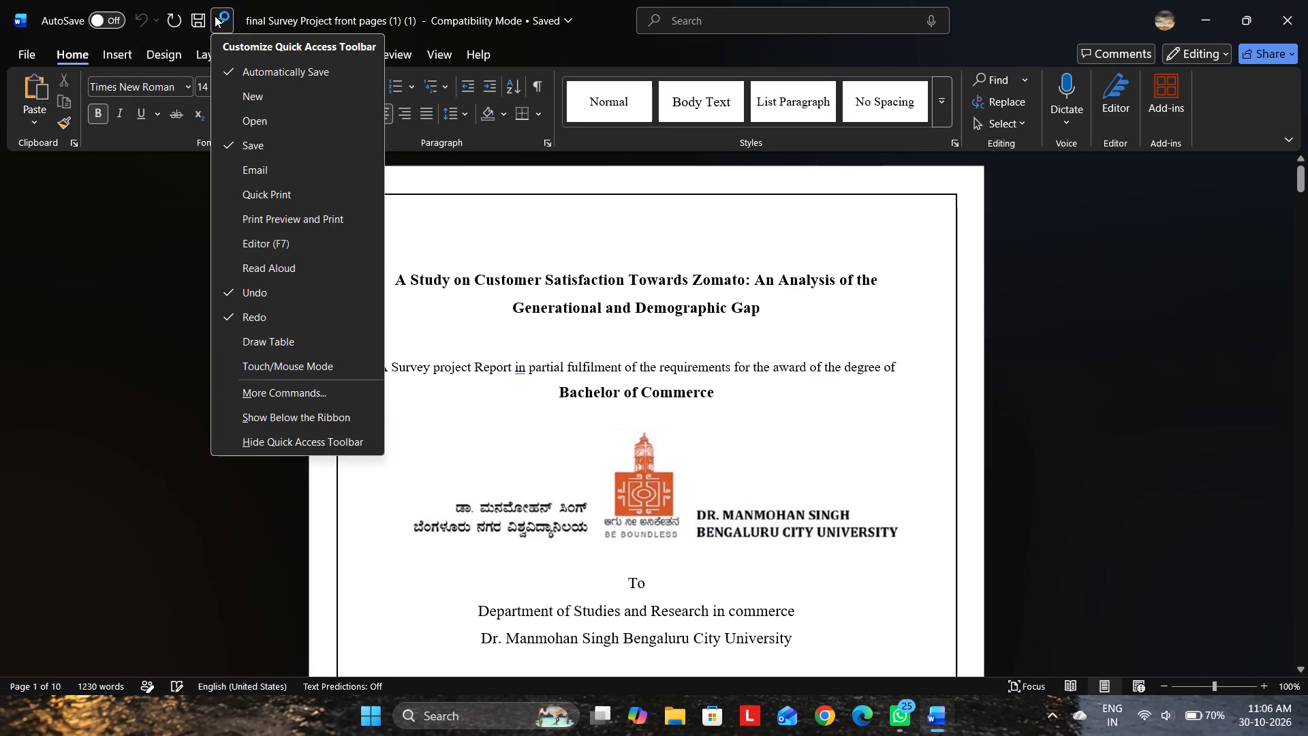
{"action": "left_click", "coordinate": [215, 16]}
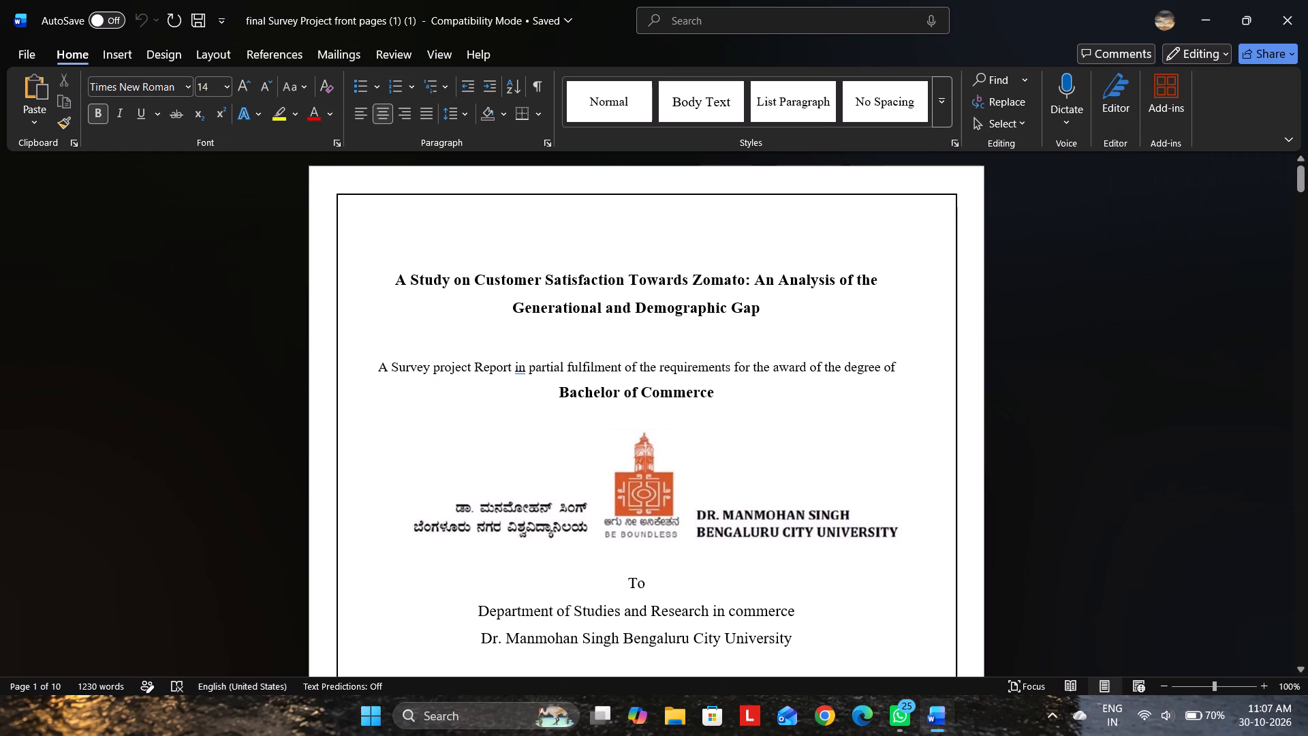
Review the front pages from the title page past the evaluation summary, guide certificate and student declaration, and close the document.
{"action": "scroll", "coordinate": [965, 307], "scroll_direction": "down", "scroll_amount": 18}
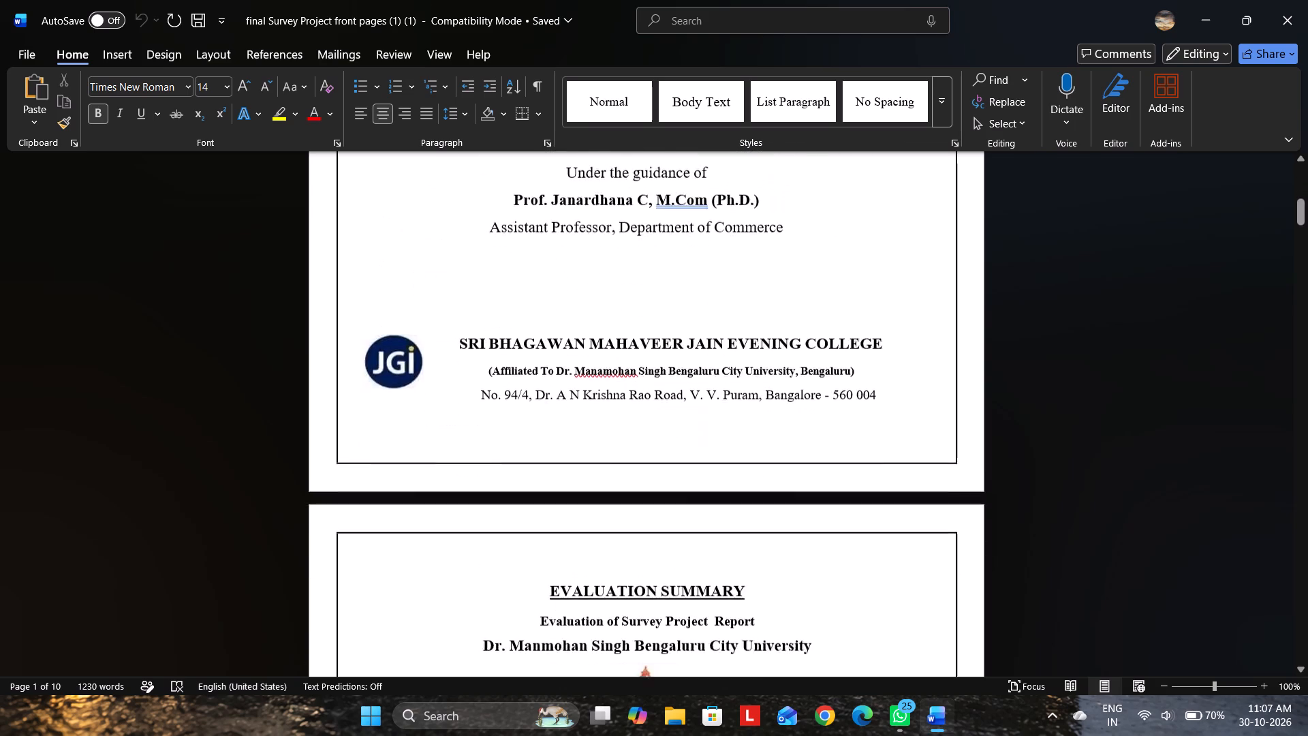
{"action": "scroll", "coordinate": [965, 306], "scroll_direction": "down", "scroll_amount": 18}
{"action": "scroll", "coordinate": [963, 303], "scroll_direction": "down", "scroll_amount": 5}
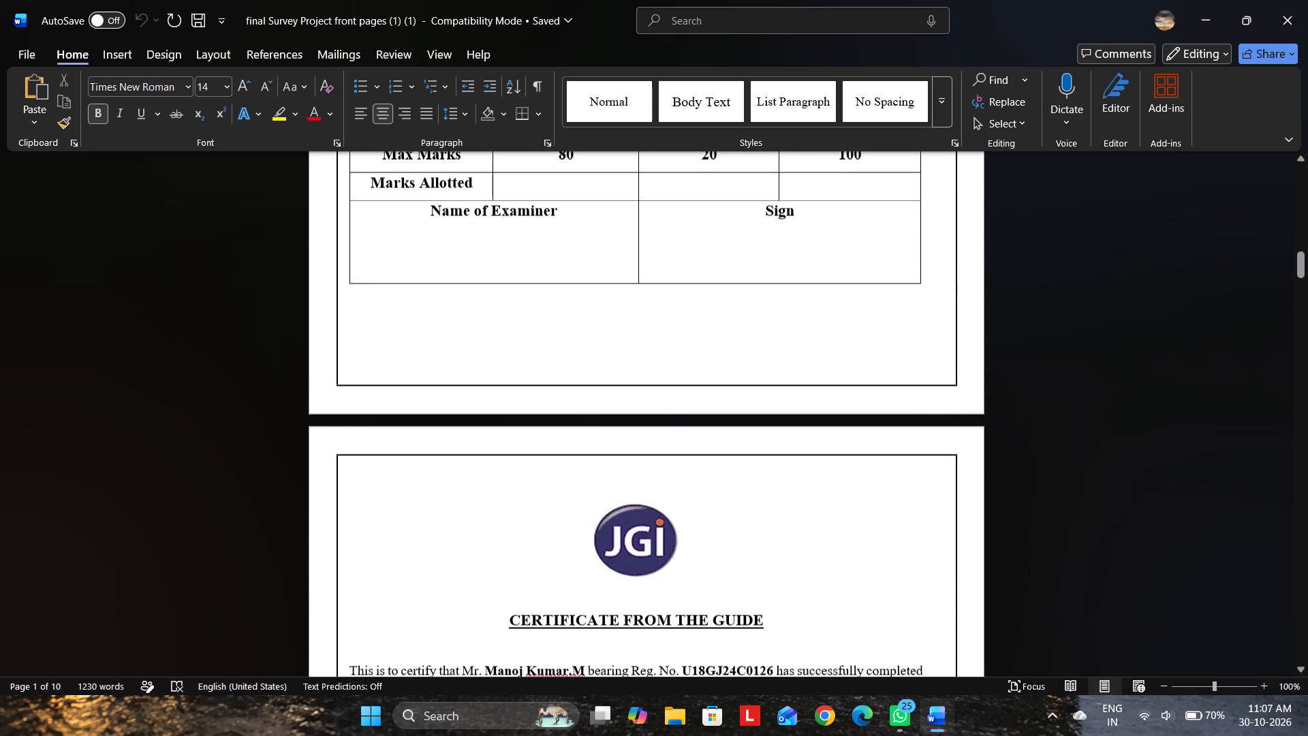
{"action": "scroll", "coordinate": [623, 308], "scroll_direction": "up", "scroll_amount": 6}
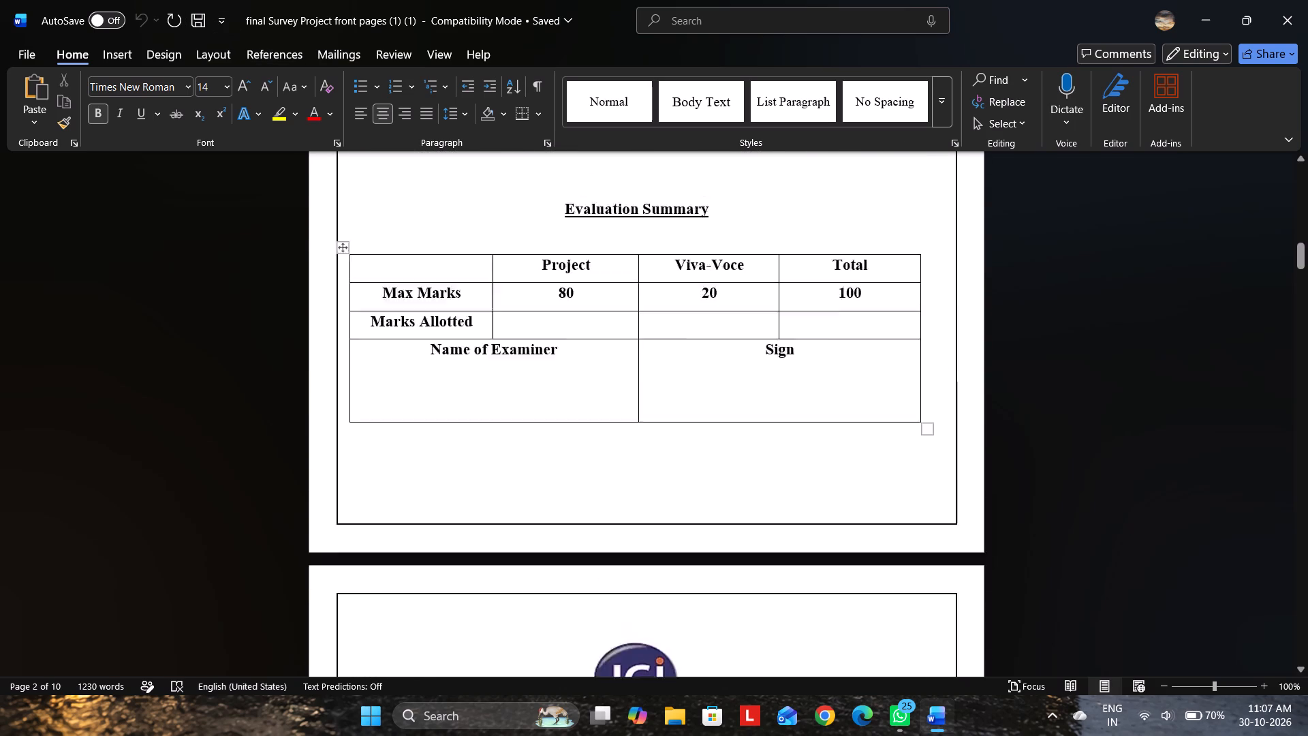
{"action": "scroll", "coordinate": [623, 308], "scroll_direction": "up", "scroll_amount": 3}
{"action": "scroll", "coordinate": [623, 308], "scroll_direction": "down", "scroll_amount": 20}
{"action": "scroll", "coordinate": [623, 308], "scroll_direction": "down", "scroll_amount": 15}
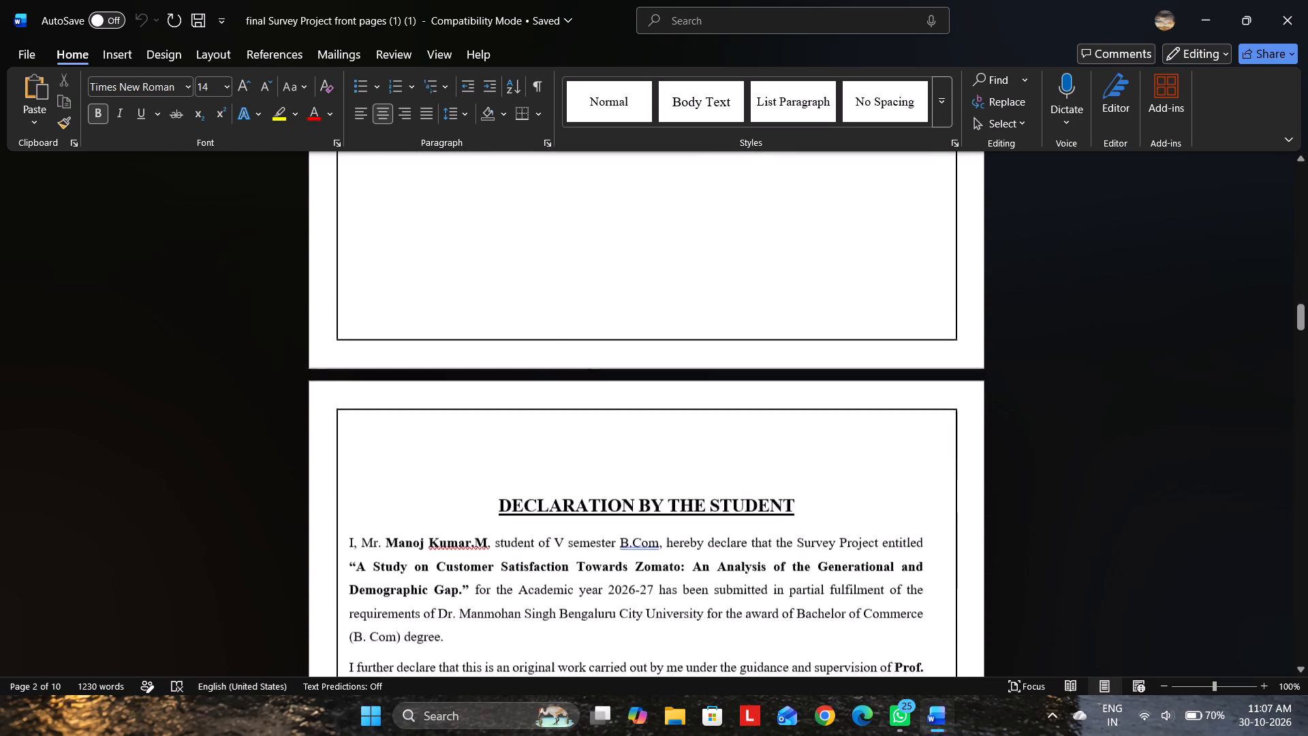
{"action": "scroll", "coordinate": [619, 300], "scroll_direction": "down", "scroll_amount": 18}
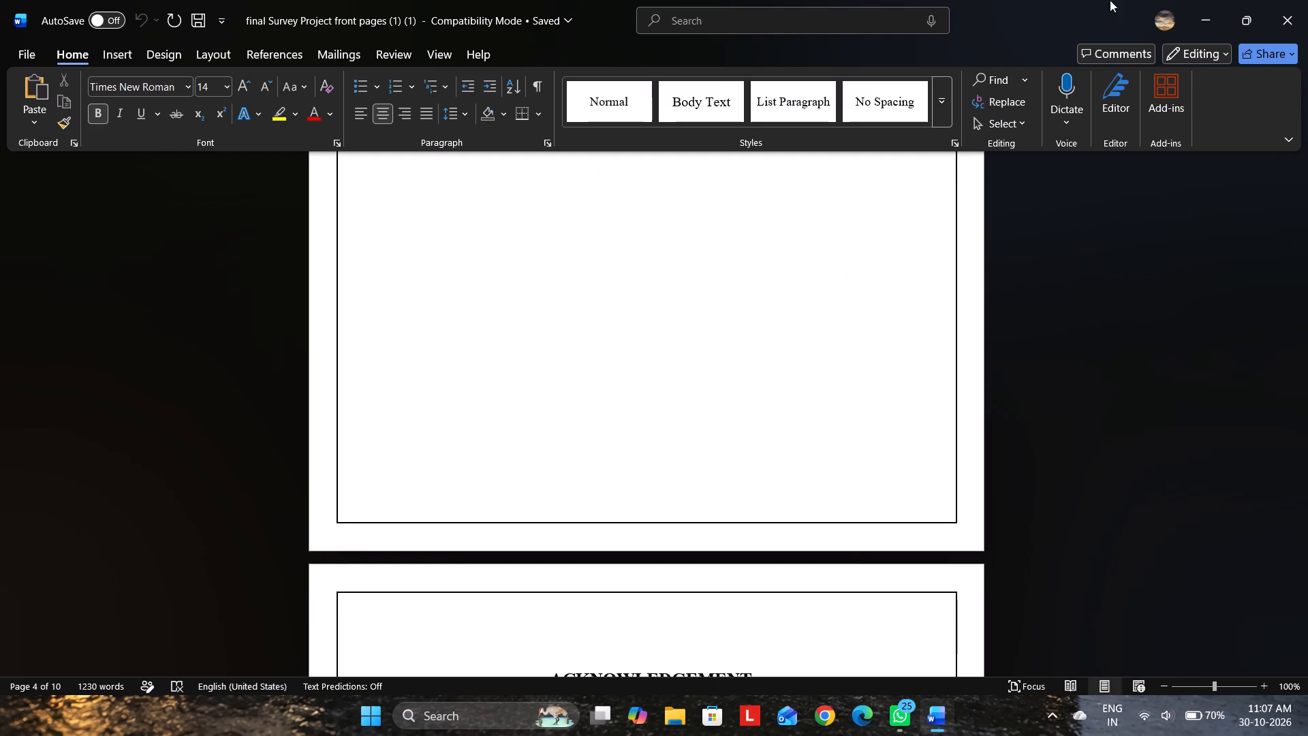
{"action": "scroll", "coordinate": [988, 441], "scroll_direction": "up", "scroll_amount": 20}
{"action": "scroll", "coordinate": [988, 441], "scroll_direction": "up", "scroll_amount": 2}
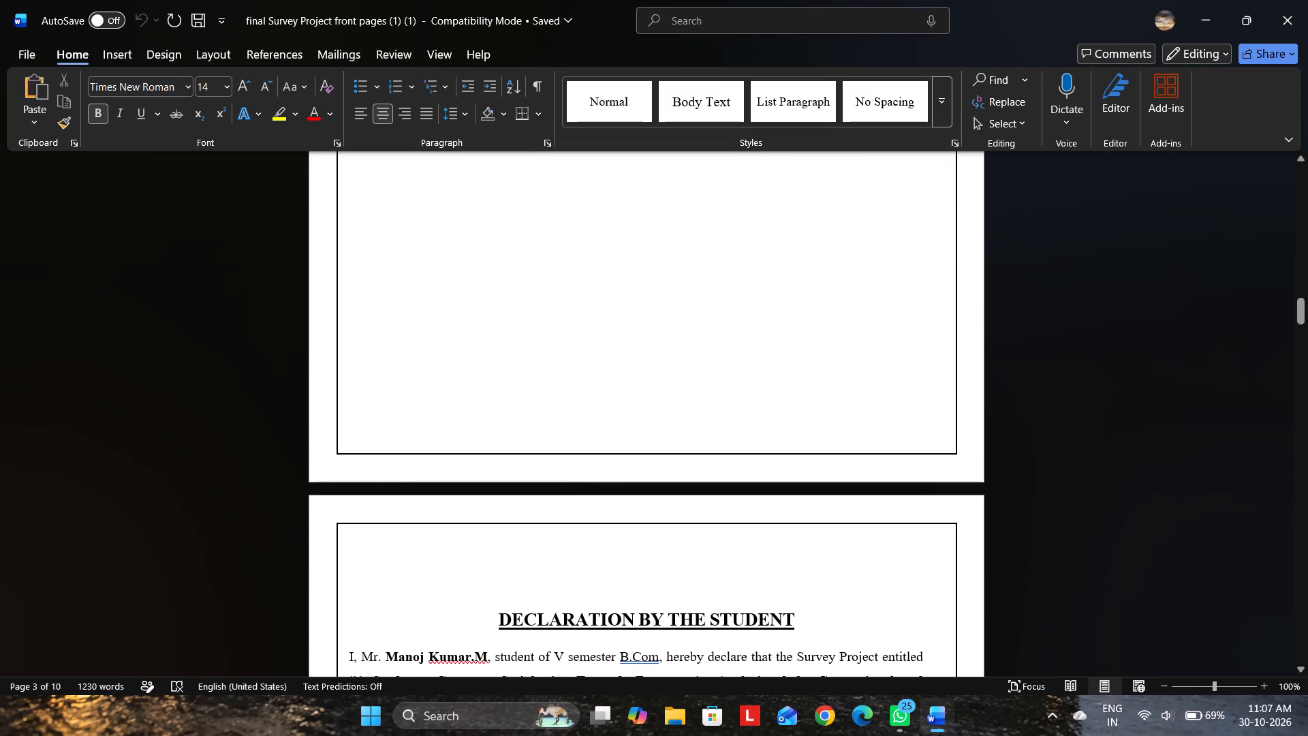
{"action": "left_click", "coordinate": [1286, 11]}
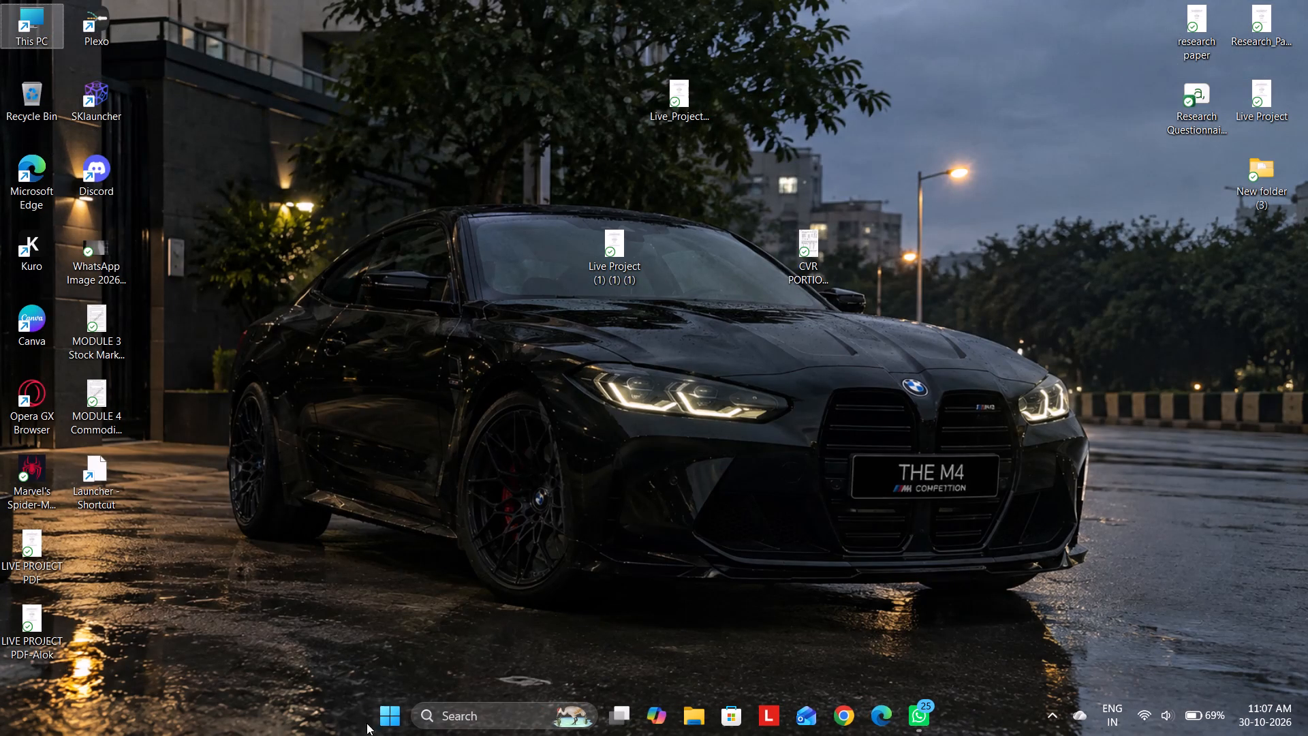
Launch Word without a document and maximize its start window.
{"action": "left_click", "coordinate": [388, 720]}
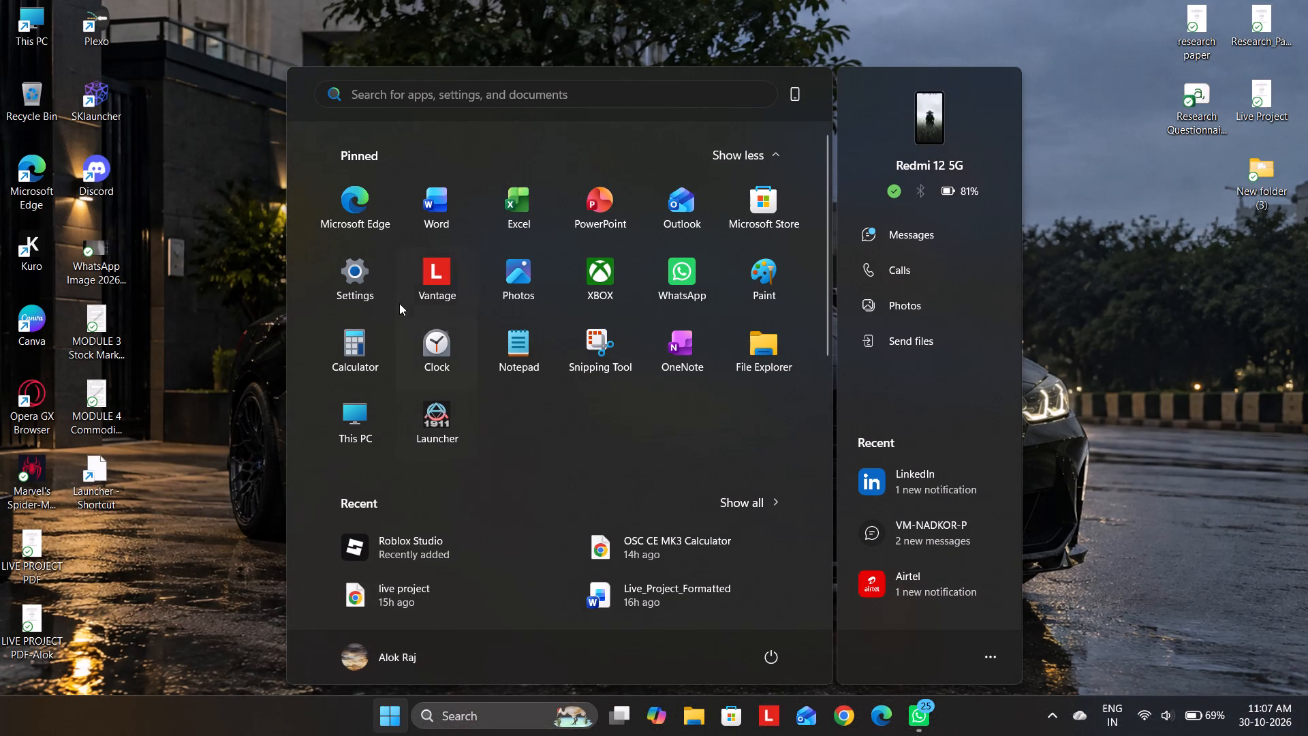
{"action": "left_click", "coordinate": [439, 206]}
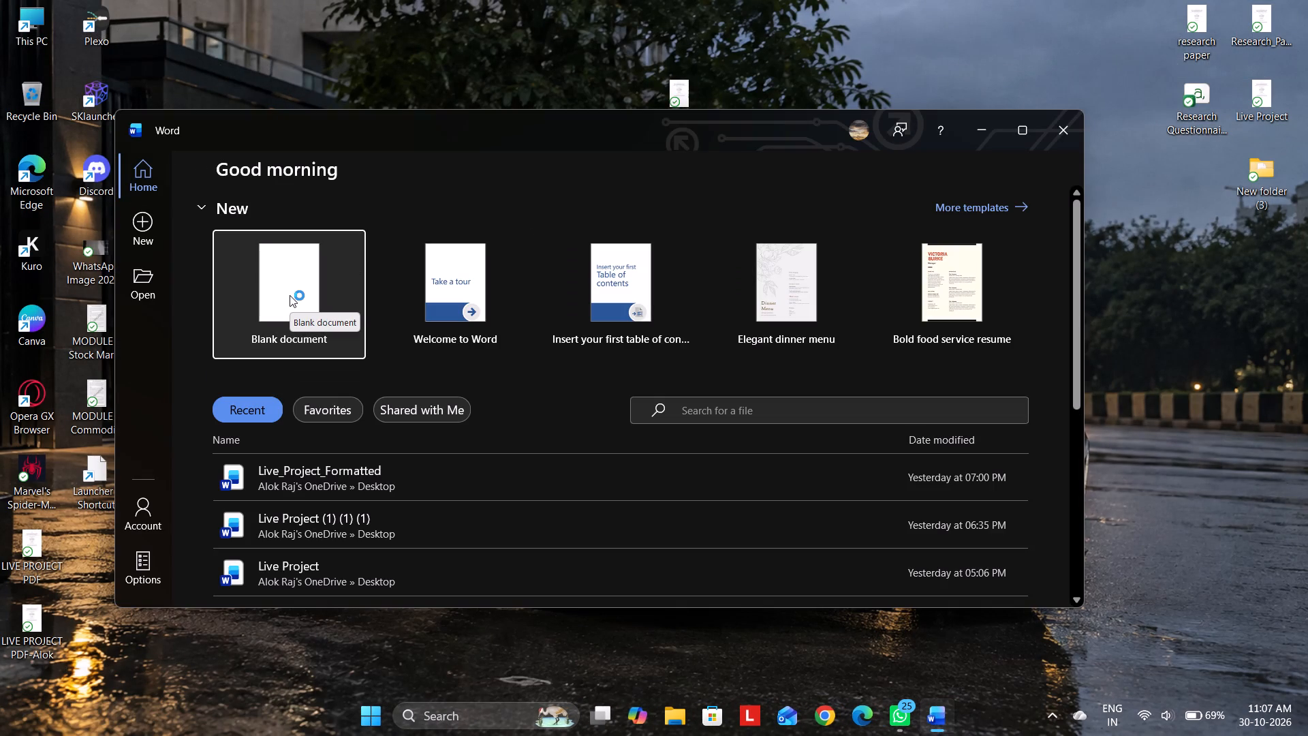
{"action": "left_click", "coordinate": [1022, 127]}
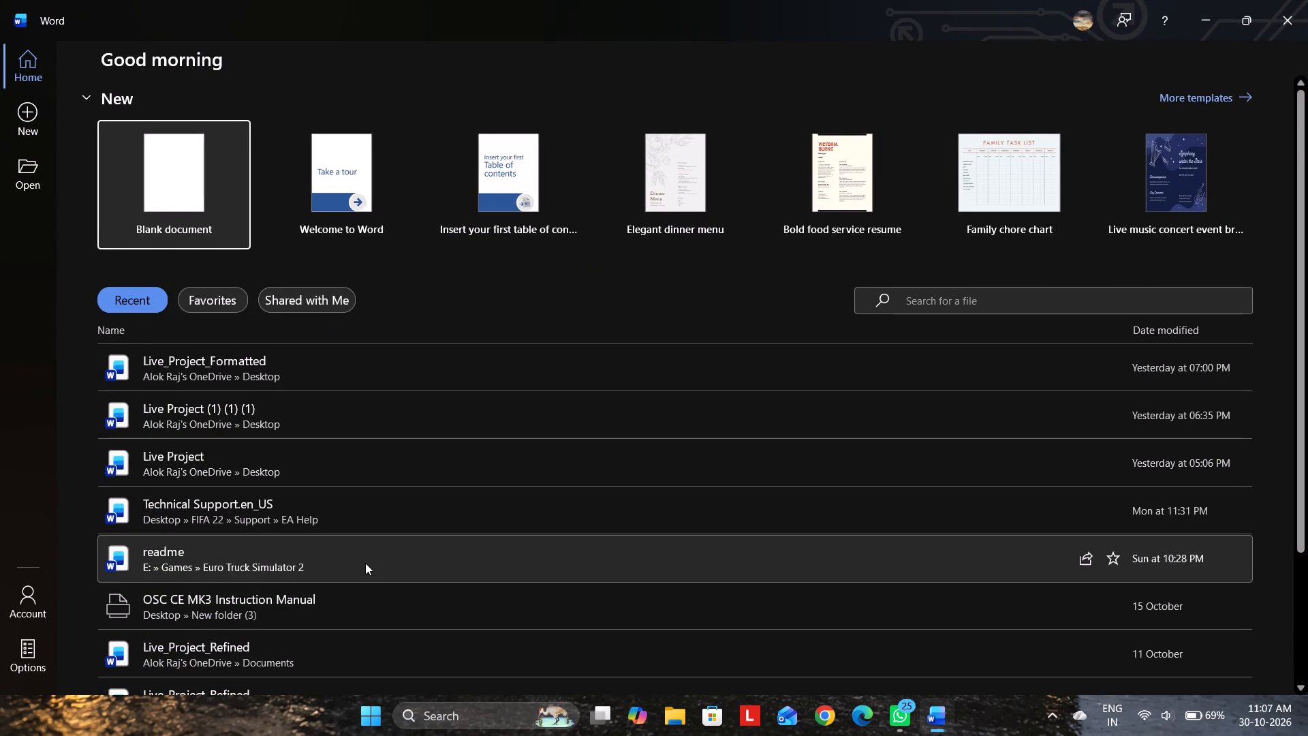
Look for a document among the recent files, This PC, OneDrive - Personal and the Documents folder, and close Word.
{"action": "scroll", "coordinate": [365, 564], "scroll_direction": "down", "scroll_amount": 2}
{"action": "scroll", "coordinate": [365, 564], "scroll_direction": "up", "scroll_amount": 3}
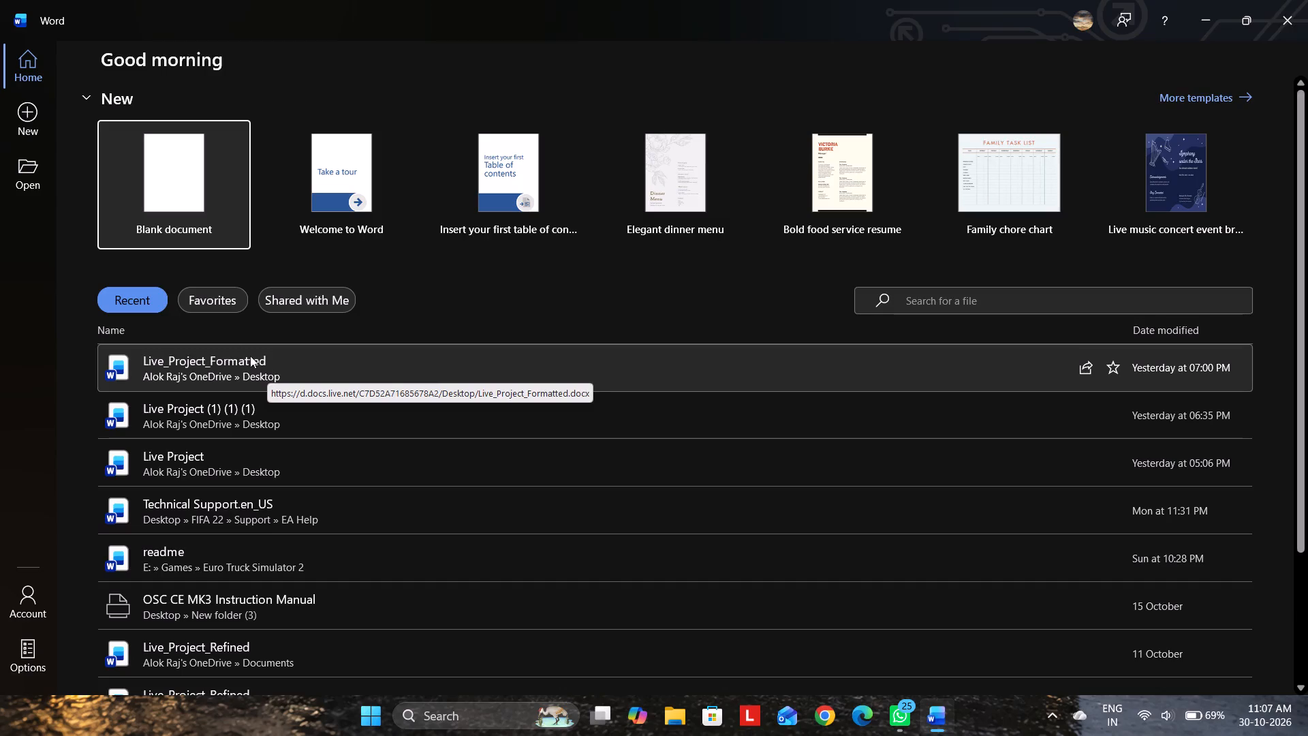
{"action": "left_click", "coordinate": [35, 178]}
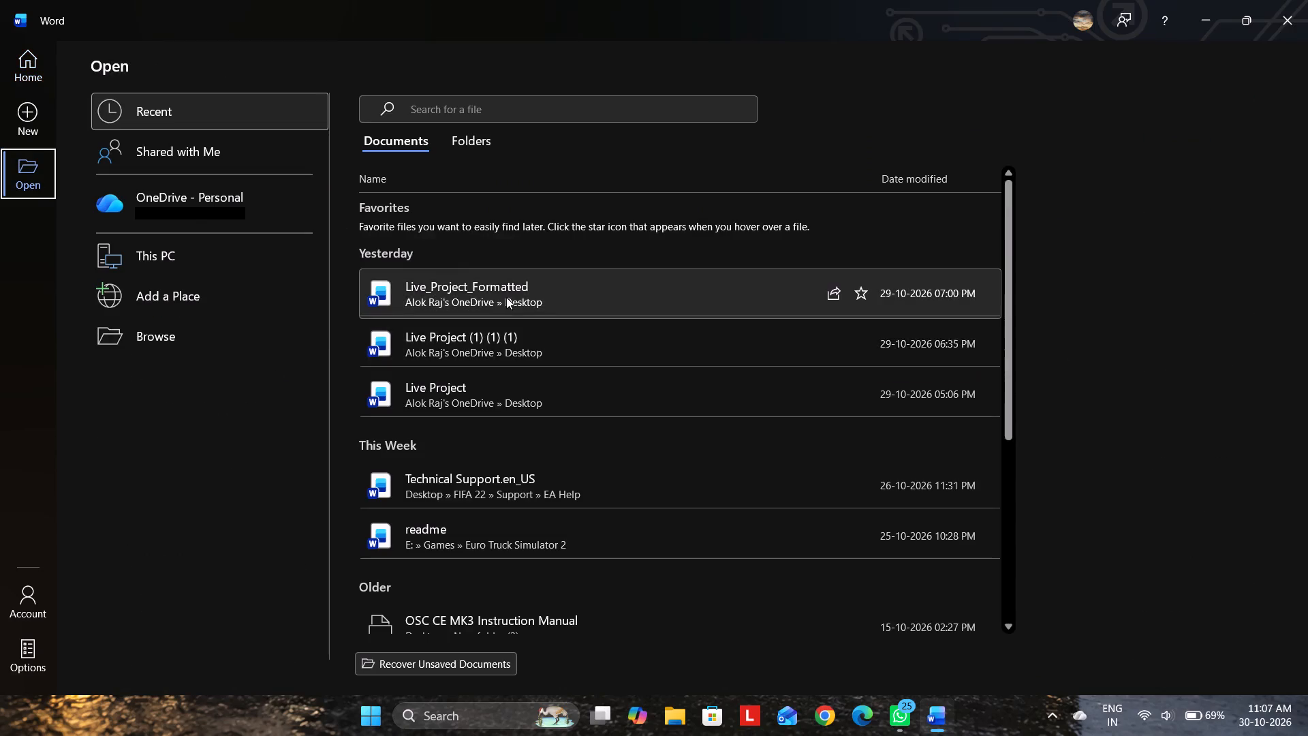
{"action": "left_click", "coordinate": [181, 250]}
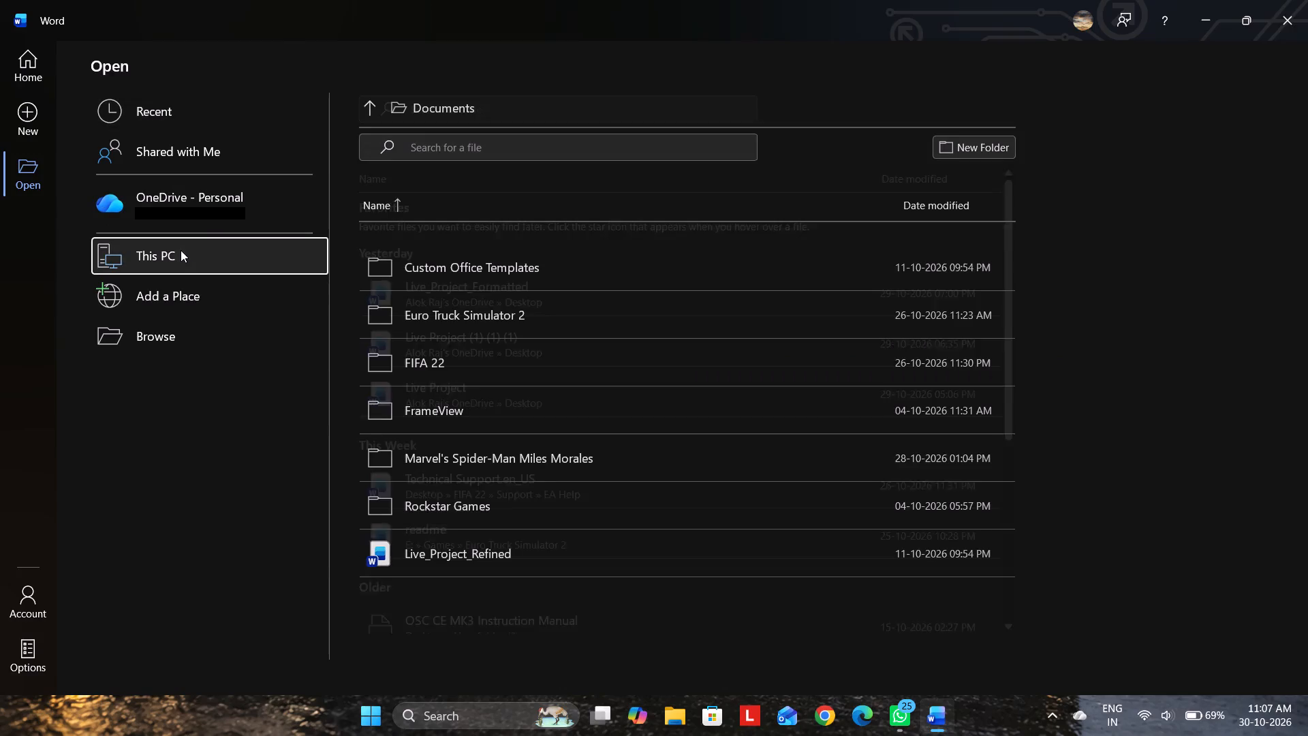
{"action": "left_click", "coordinate": [217, 194]}
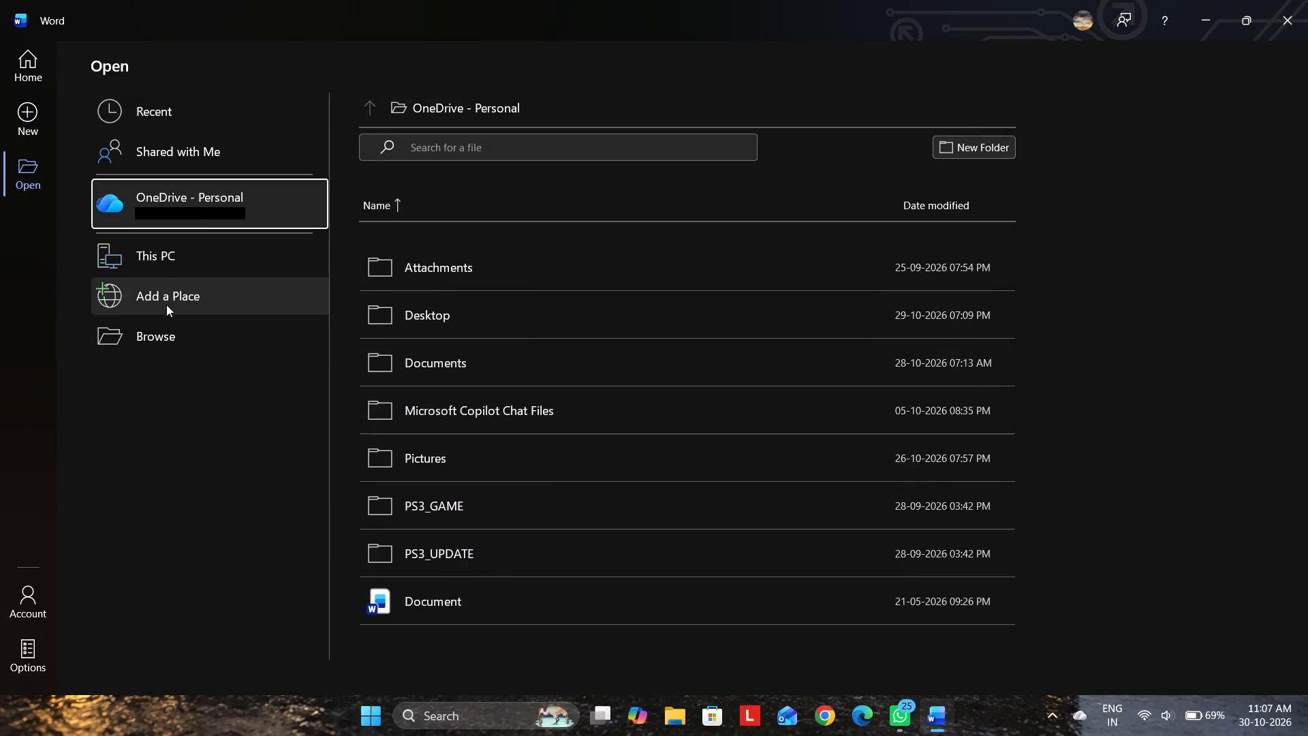
{"action": "left_click", "coordinate": [160, 341]}
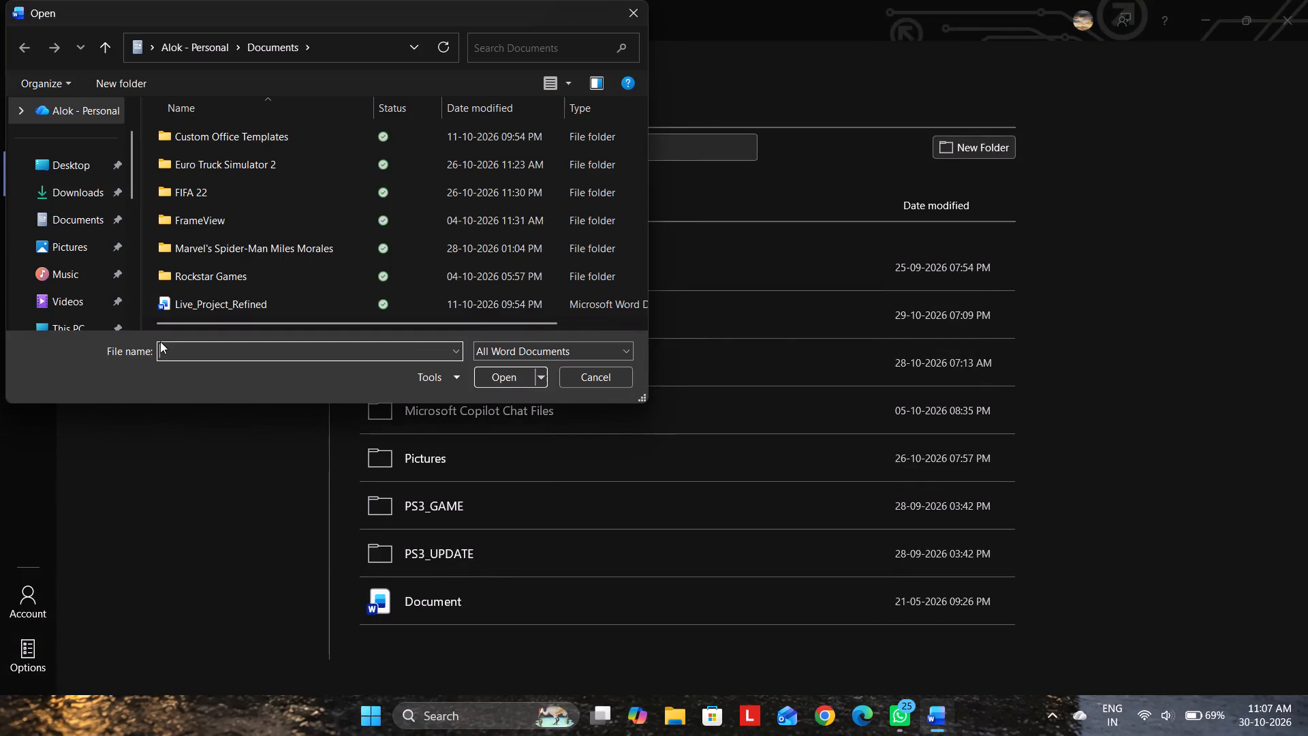
{"action": "scroll", "coordinate": [160, 341], "scroll_direction": "down", "scroll_amount": 3}
{"action": "scroll", "coordinate": [295, 228], "scroll_direction": "down", "scroll_amount": 1}
{"action": "scroll", "coordinate": [295, 228], "scroll_direction": "up", "scroll_amount": 1}
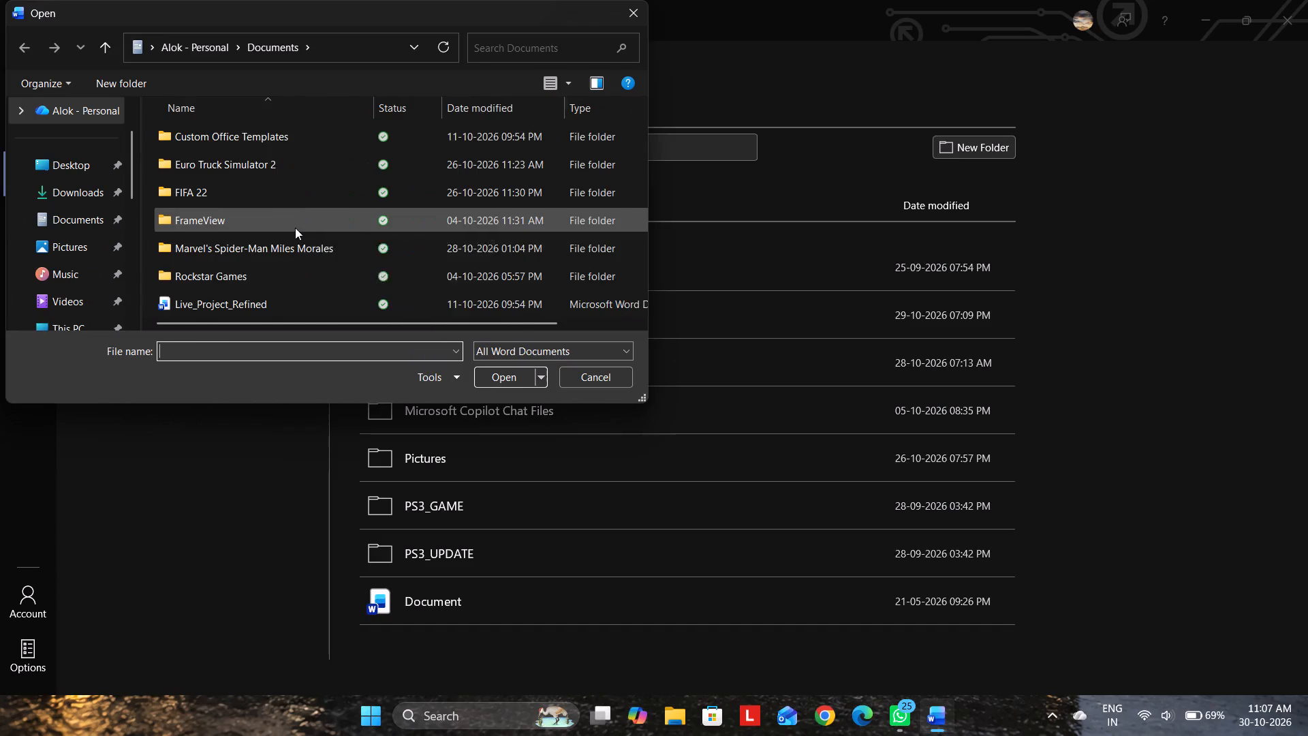
{"action": "scroll", "coordinate": [295, 228], "scroll_direction": "up", "scroll_amount": 1}
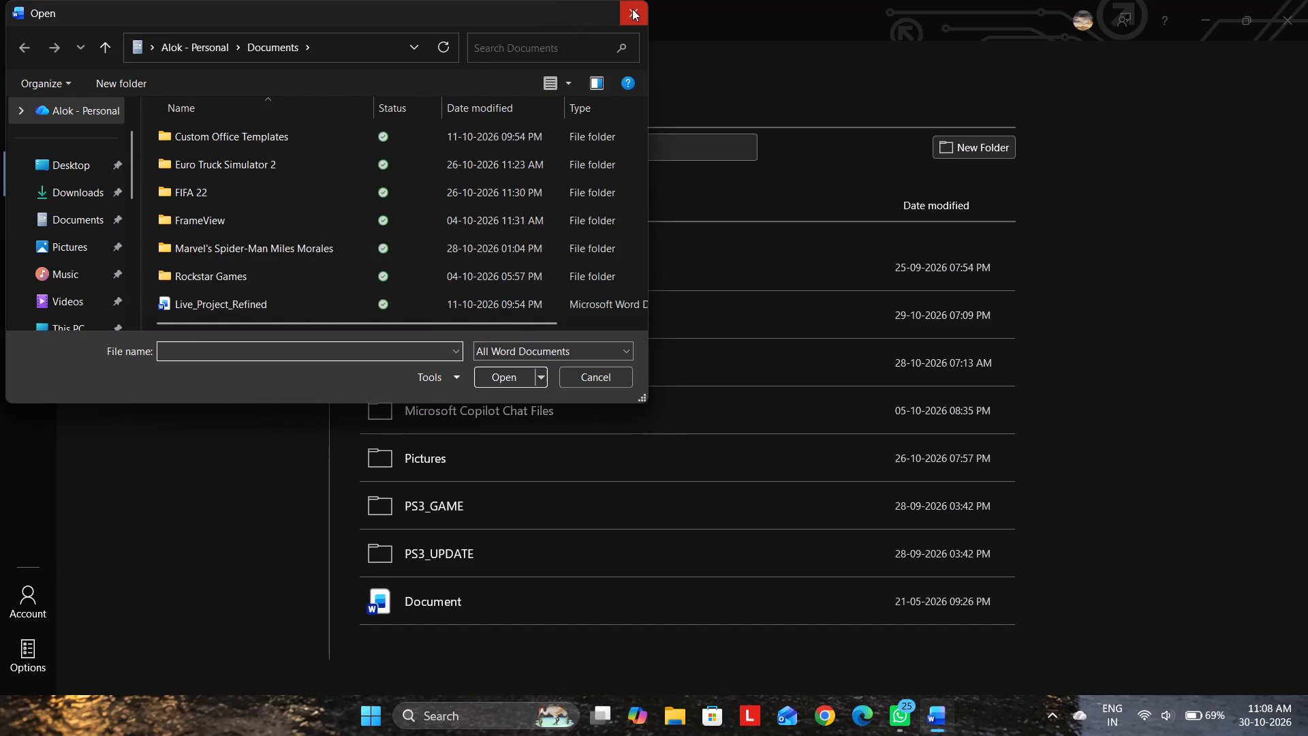
{"action": "left_click", "coordinate": [635, 11]}
{"action": "scroll", "coordinate": [462, 405], "scroll_direction": "down", "scroll_amount": 3}
{"action": "scroll", "coordinate": [462, 405], "scroll_direction": "up", "scroll_amount": 2}
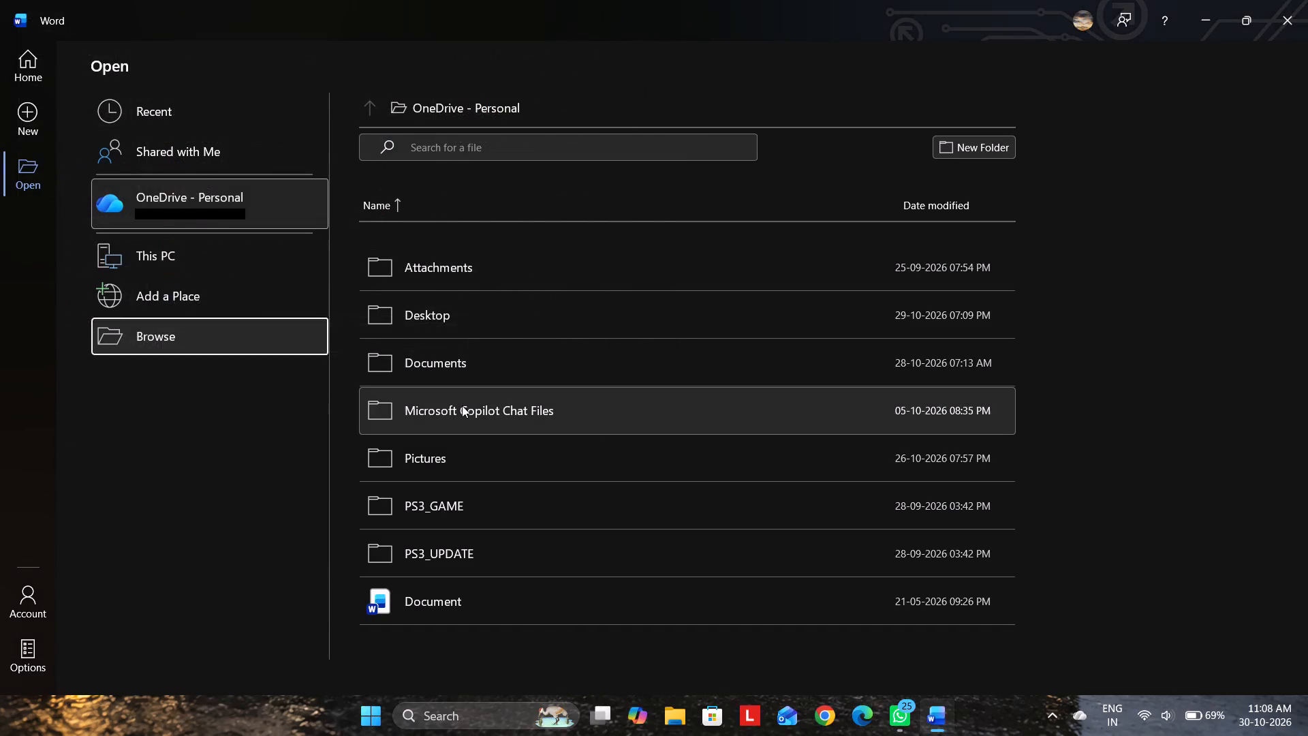
{"action": "left_click", "coordinate": [25, 69]}
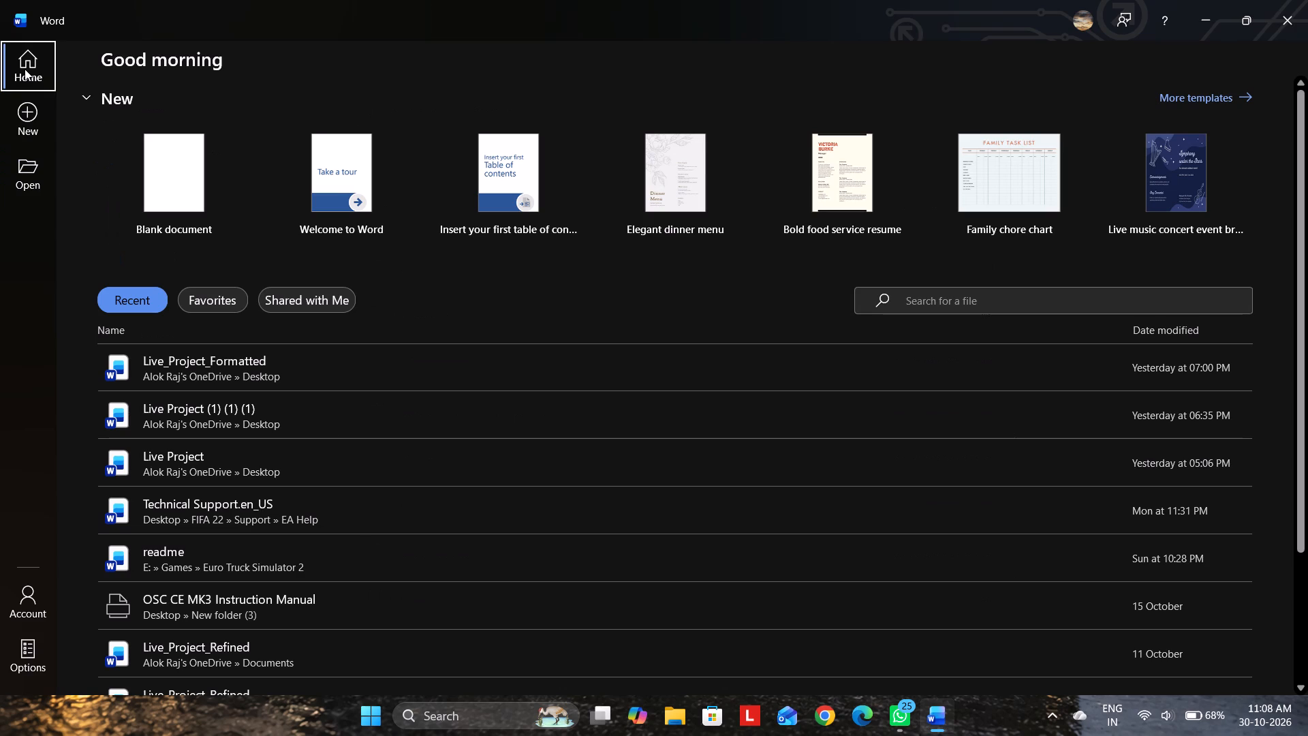
{"action": "left_click", "coordinate": [1307, 0]}
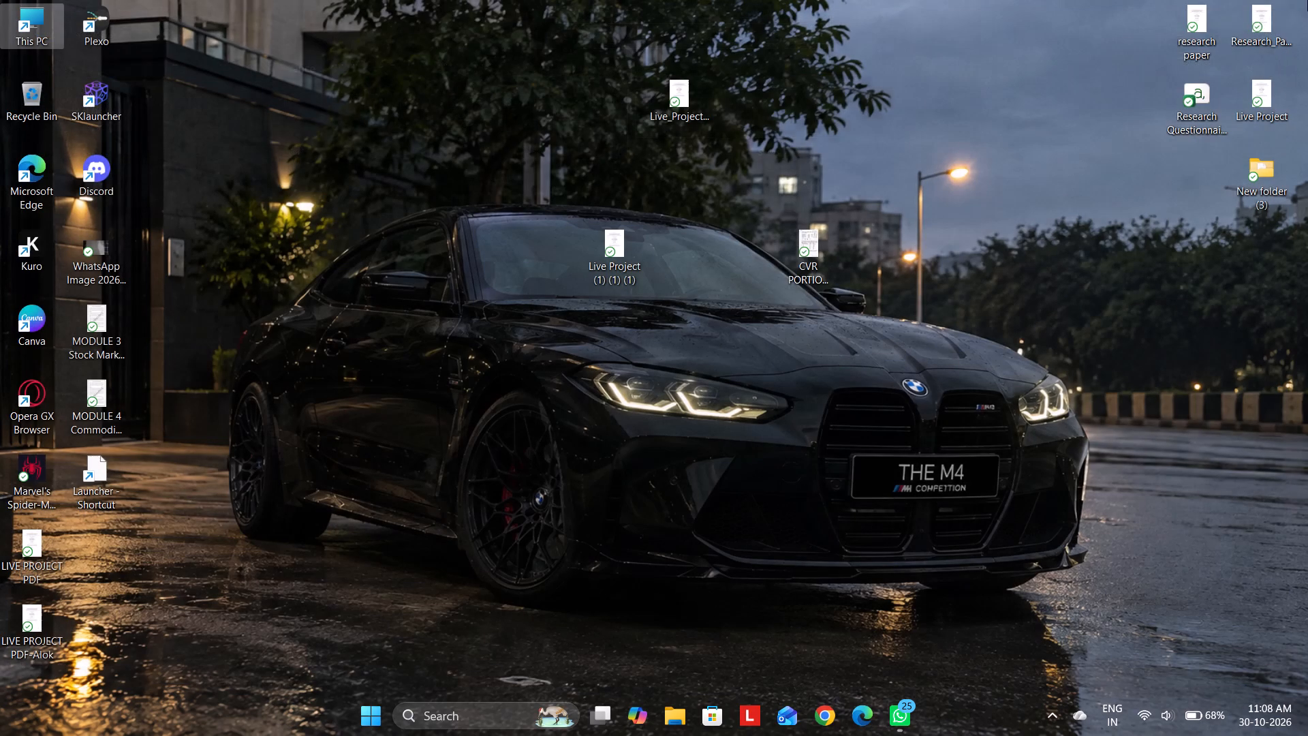
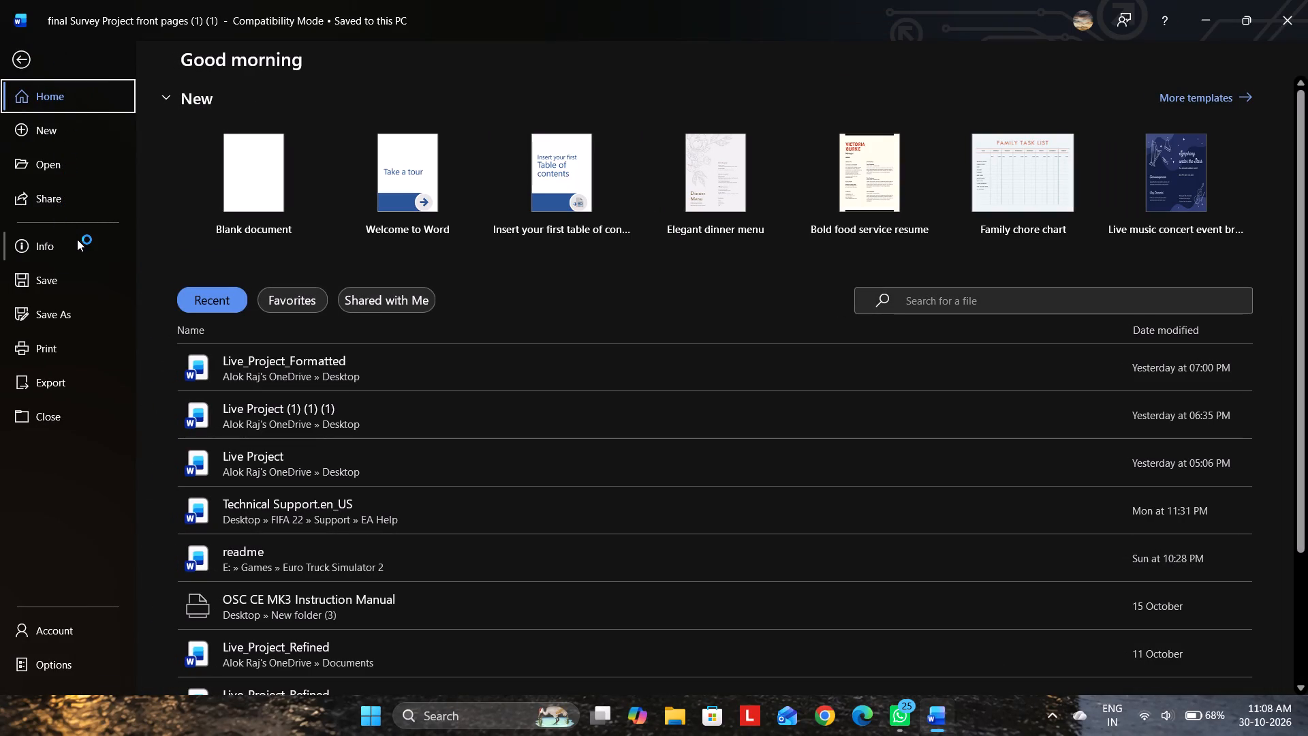
Save the document and turn on AutoSave by uploading it to OneDrive - Personal, dismissing the version history tip.
{"action": "left_click", "coordinate": [58, 284]}
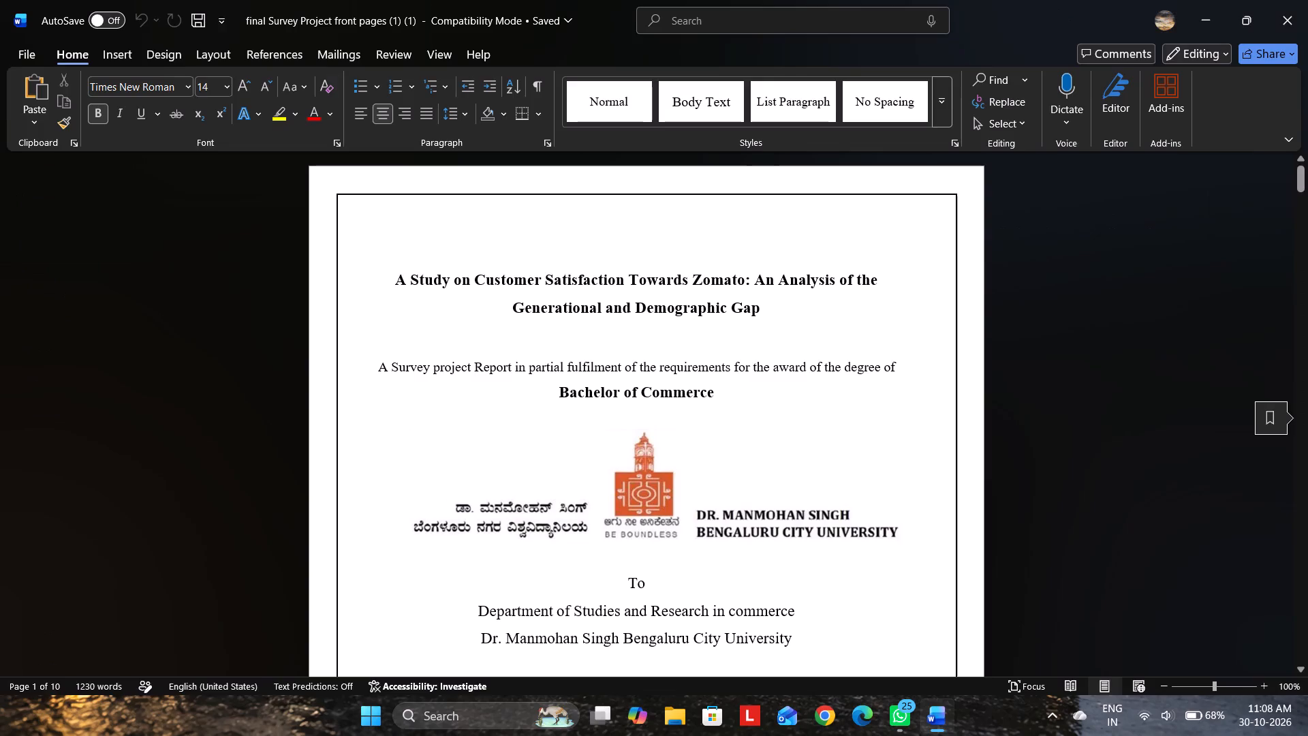
{"action": "left_click", "coordinate": [108, 10]}
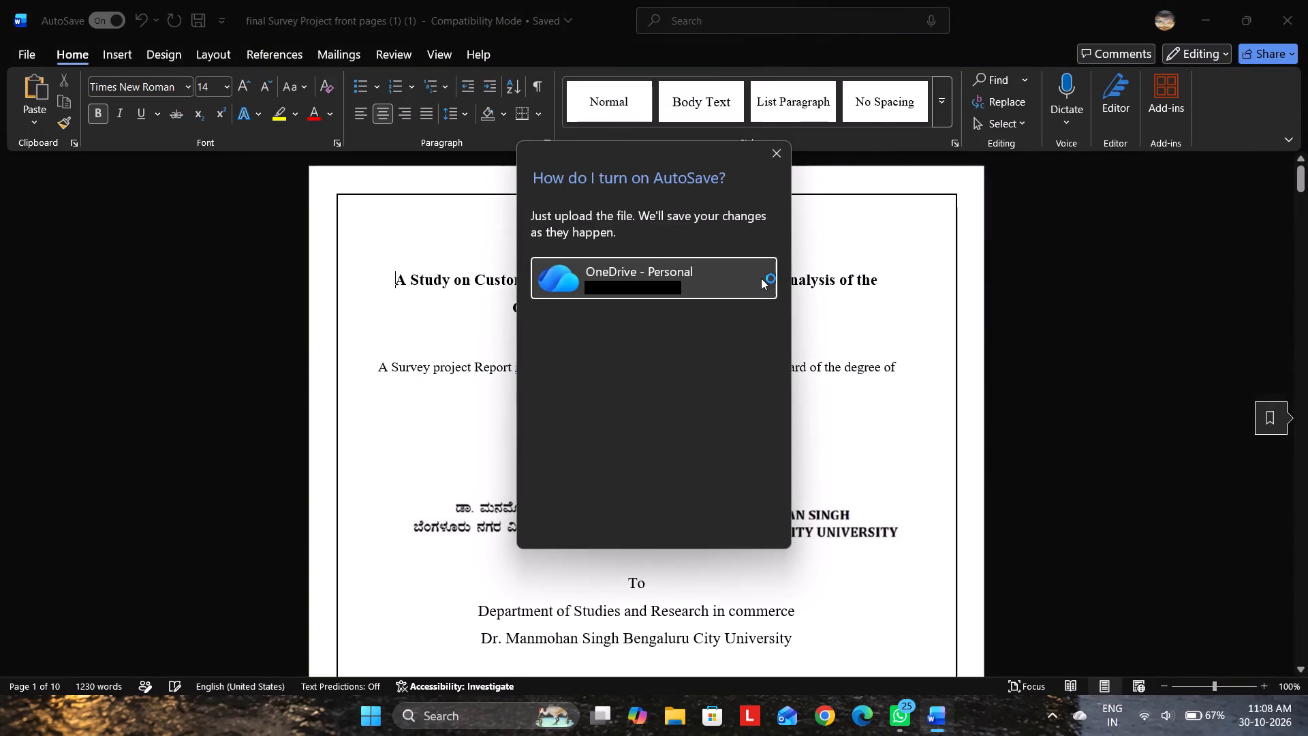
{"action": "scroll", "coordinate": [761, 278], "scroll_direction": "down", "scroll_amount": 1}
{"action": "left_click_drag", "start_coordinate": [662, 405], "coordinate": [745, 247]}
{"action": "left_click", "coordinate": [768, 155]}
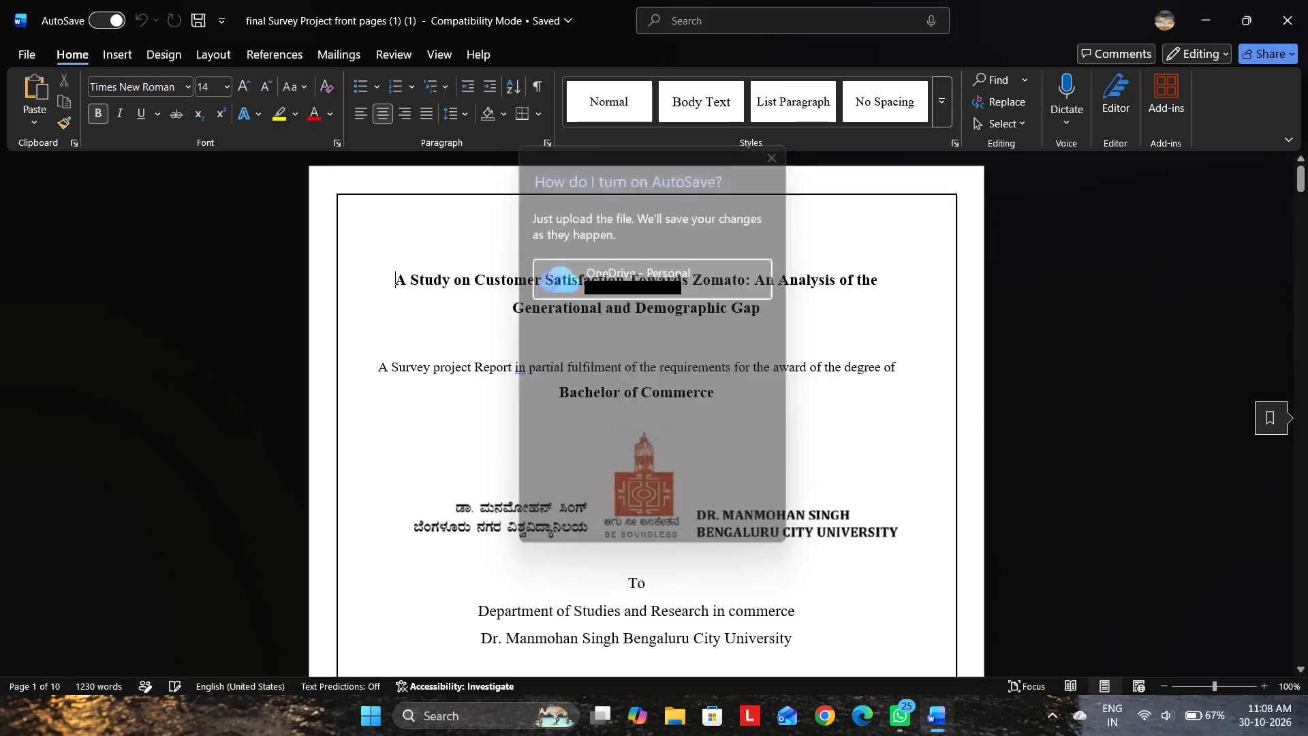
{"action": "left_click", "coordinate": [108, 9]}
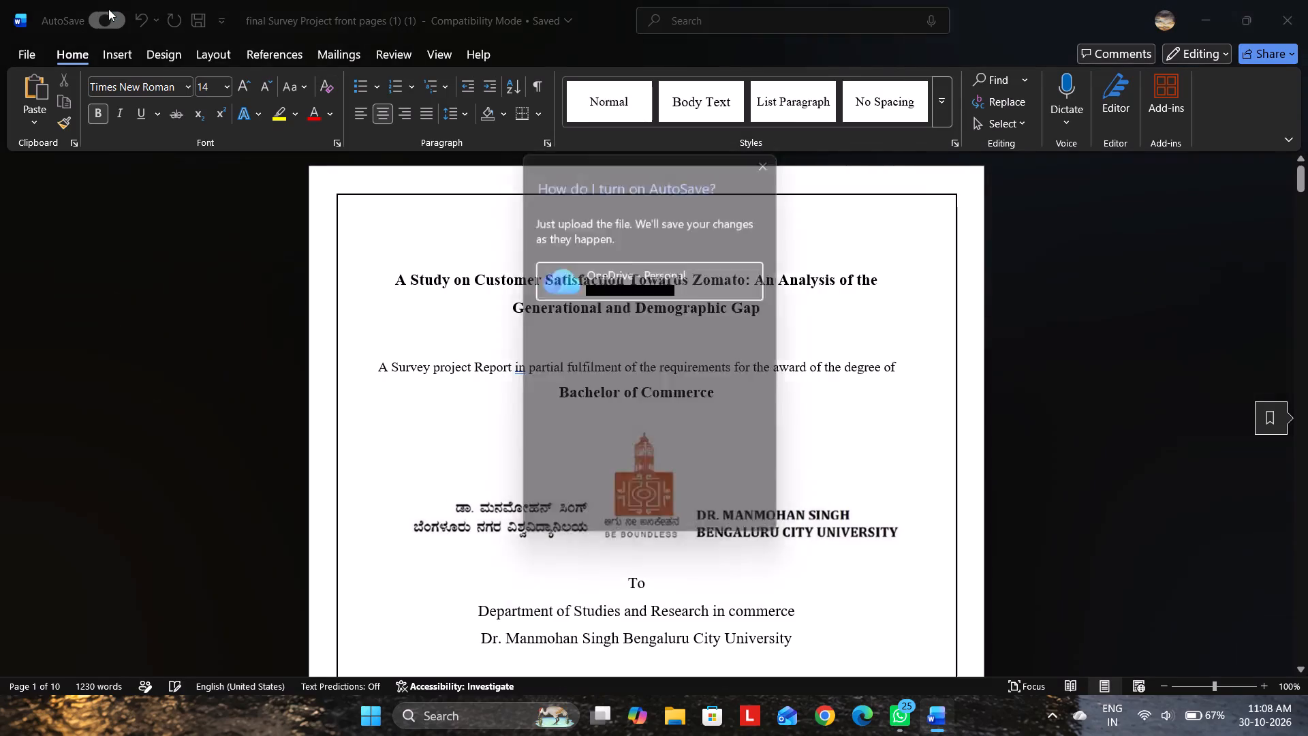
{"action": "left_click_drag", "start_coordinate": [108, 9], "coordinate": [219, 136]}
{"action": "left_click", "coordinate": [615, 275]}
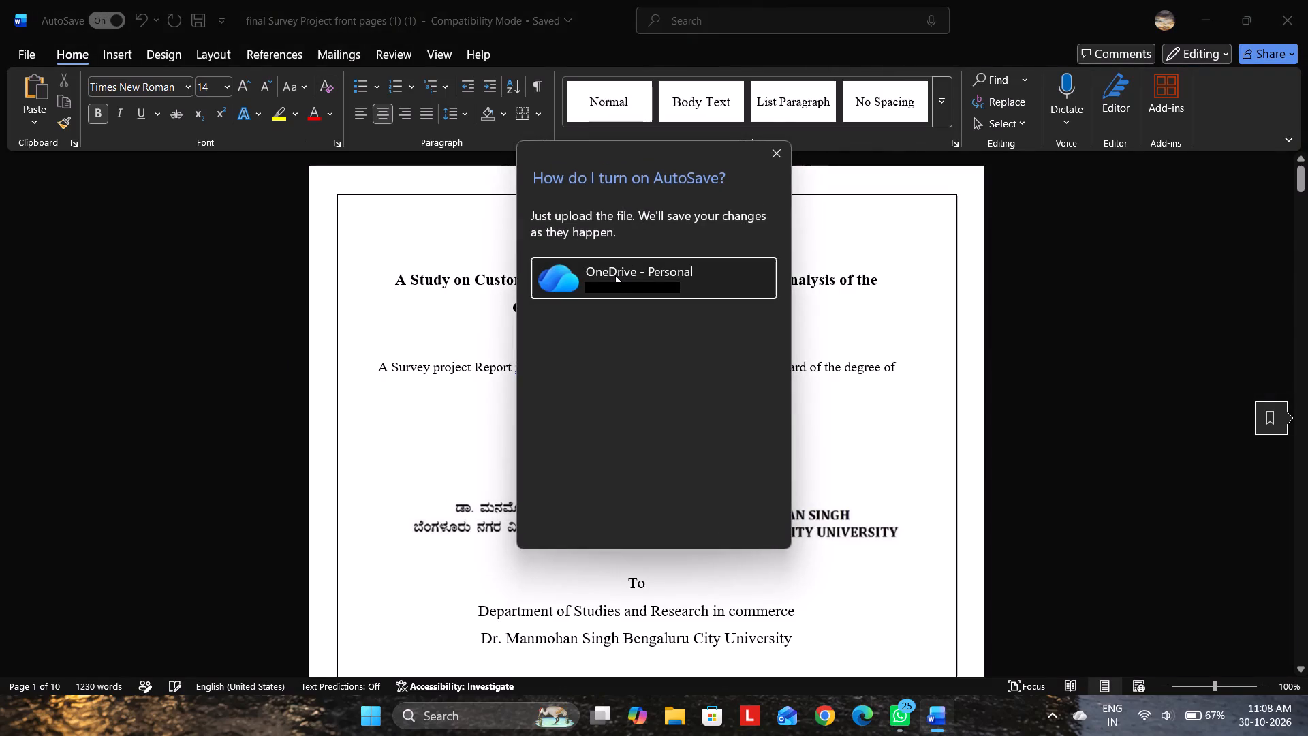
{"action": "triple_click", "coordinate": [637, 280]}
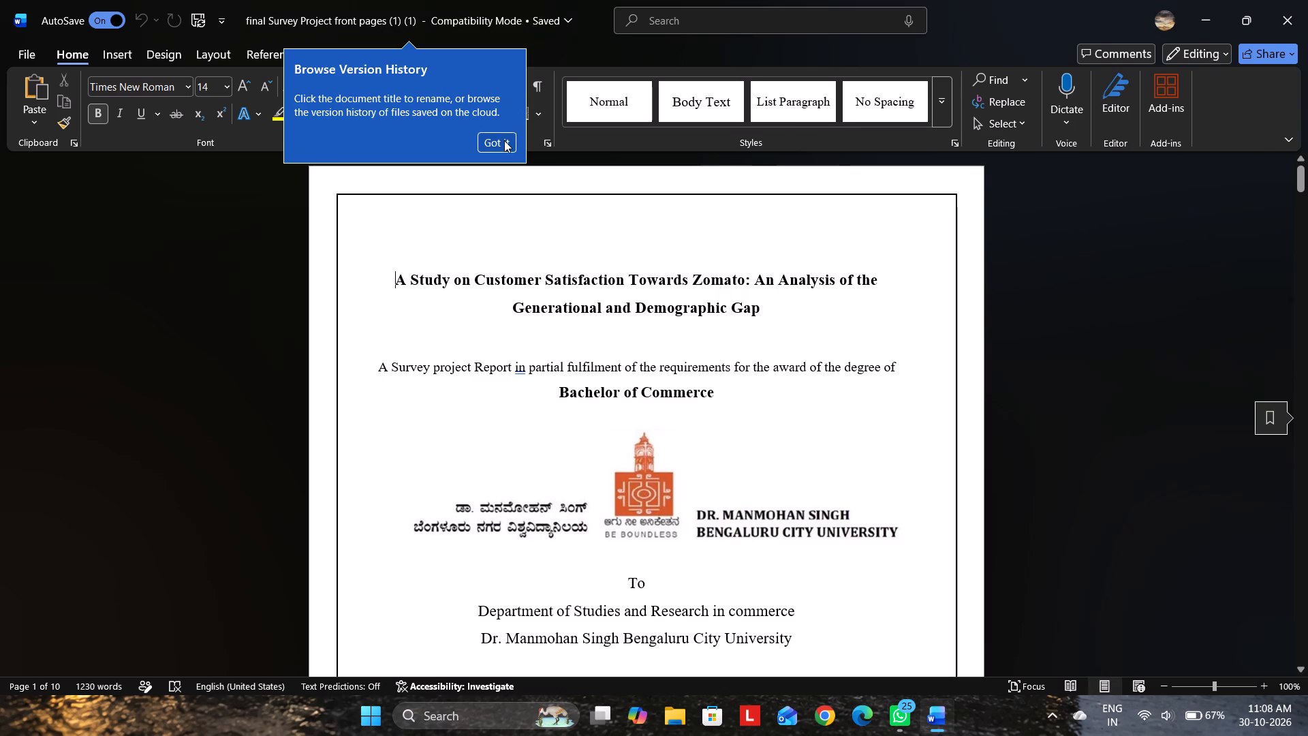
{"action": "left_click", "coordinate": [504, 141]}
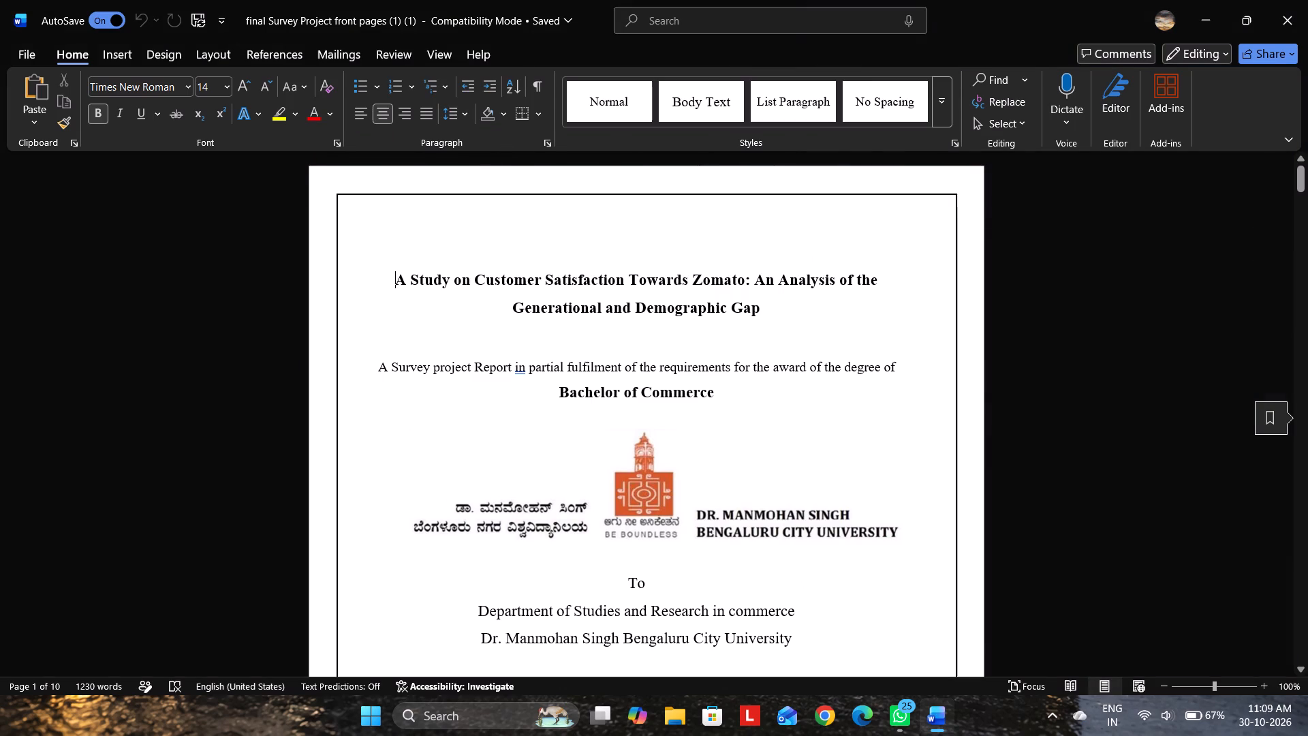
Replace the student name under "Submitted by" on the title page with the new student's name, preceded by the initial.
{"action": "scroll", "coordinate": [657, 358], "scroll_direction": "down", "scroll_amount": 6}
{"action": "left_click", "coordinate": [701, 470]}
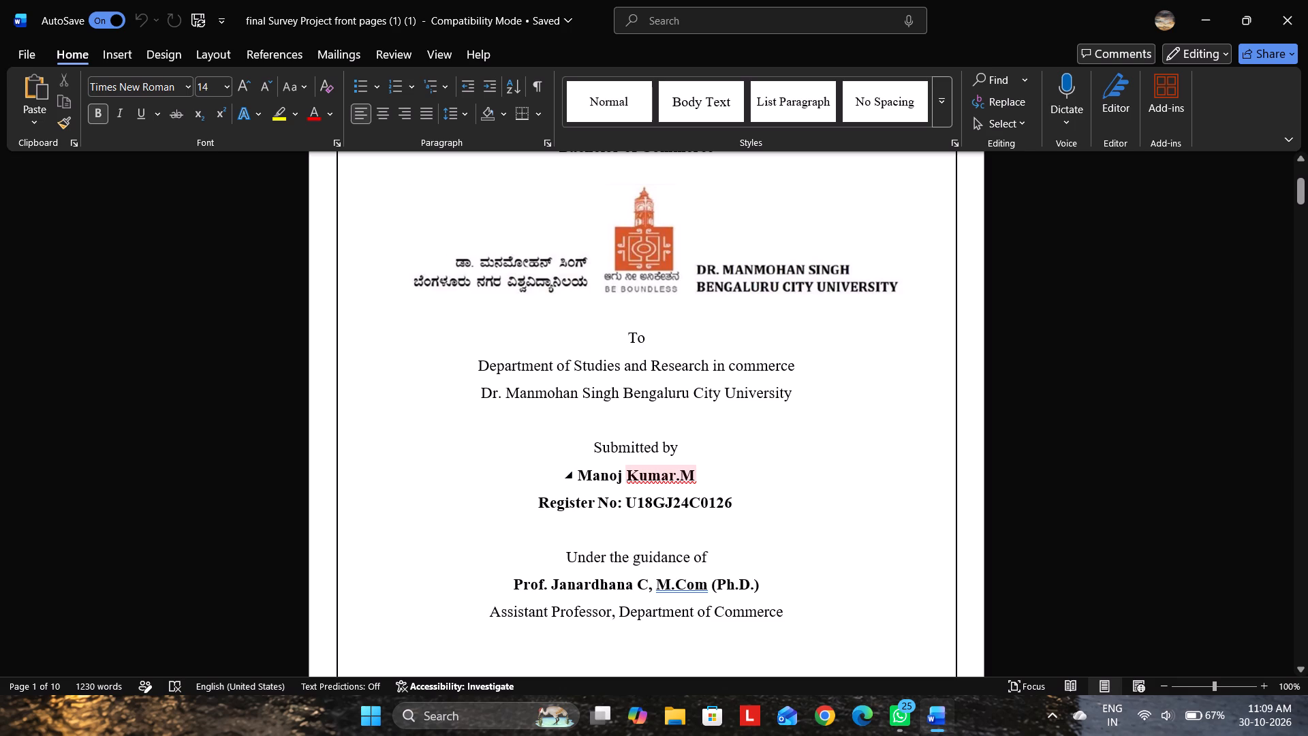
{"action": "left_click", "coordinate": [685, 471]}
{"action": "left_click", "coordinate": [694, 474]}
{"action": "key", "text": "BackSpace"}
{"action": "key", "text": "BackSpace"}
{"action": "key", "text": "BackSpace"}
{"action": "key", "text": "BackSpace"}
{"action": "key", "text": "BackSpace"}
{"action": "key", "text": "BackSpace"}
{"action": "key", "text": "BackSpace"}
{"action": "key", "text": "BackSpace"}
{"action": "key", "text": "BackSpace"}
{"action": "key", "text": "BackSpace"}
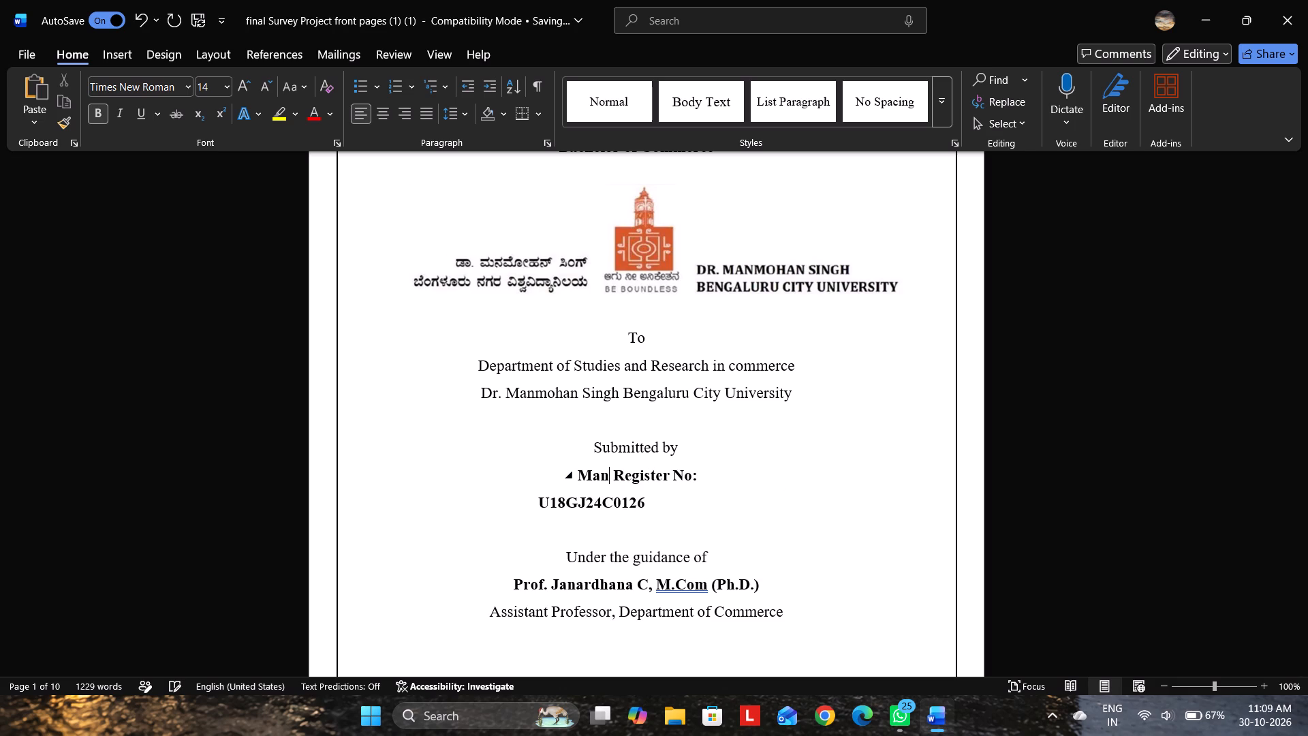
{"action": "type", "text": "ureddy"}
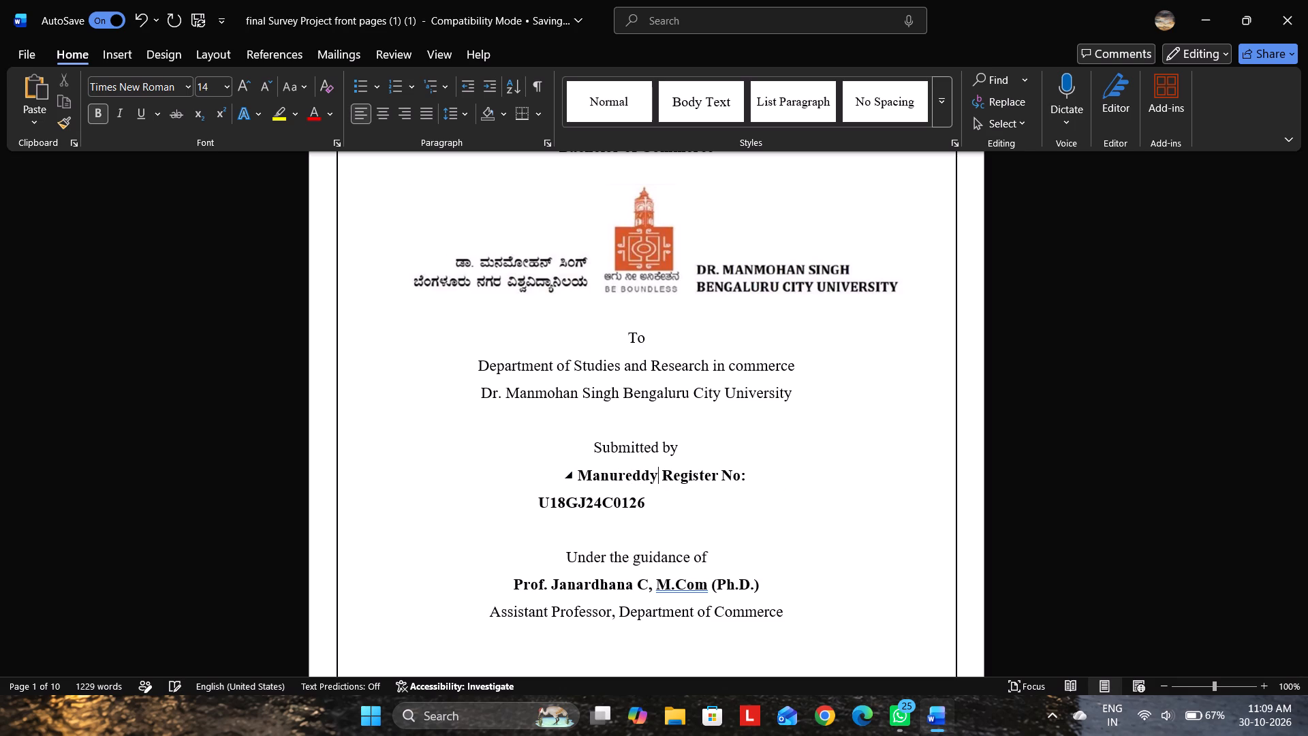
{"action": "left_click", "coordinate": [578, 467]}
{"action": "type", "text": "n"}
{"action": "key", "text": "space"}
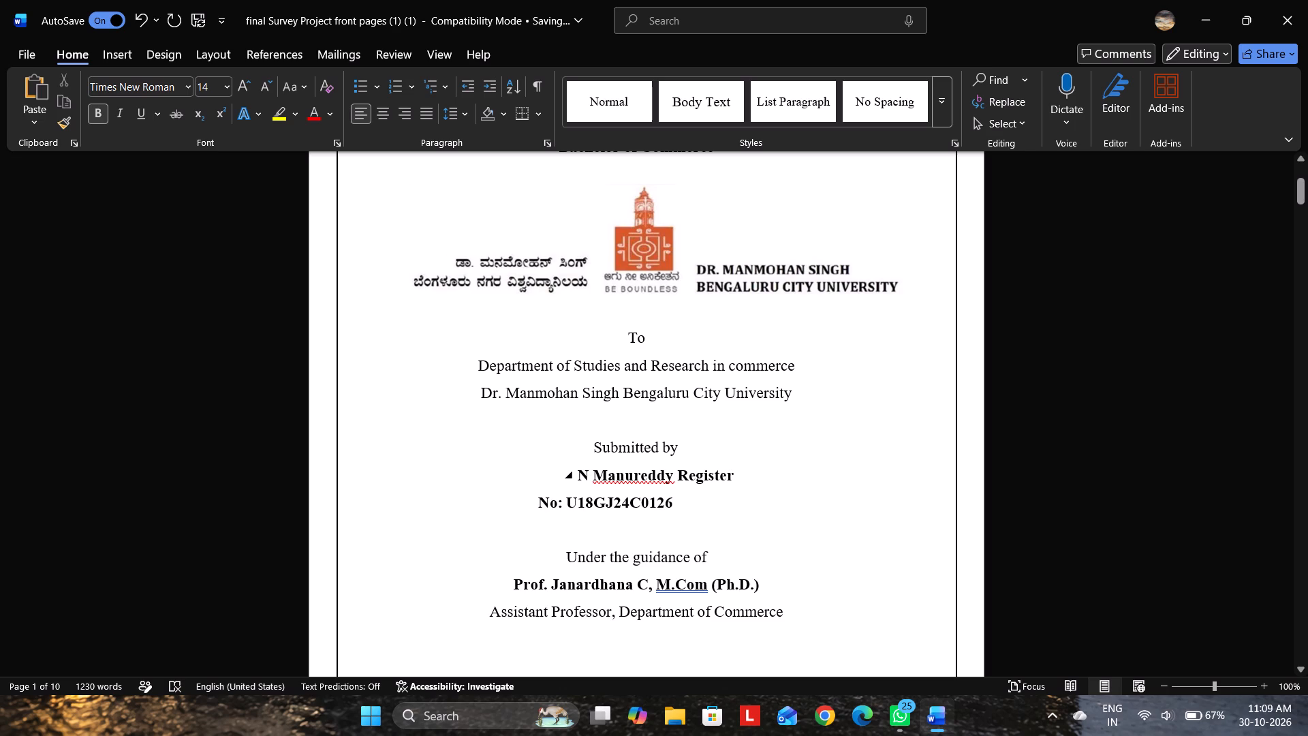
Put the title page's register number on its own line below the name and change its last digit to 8.
{"action": "left_click", "coordinate": [676, 477]}
{"action": "key", "text": "Return"}
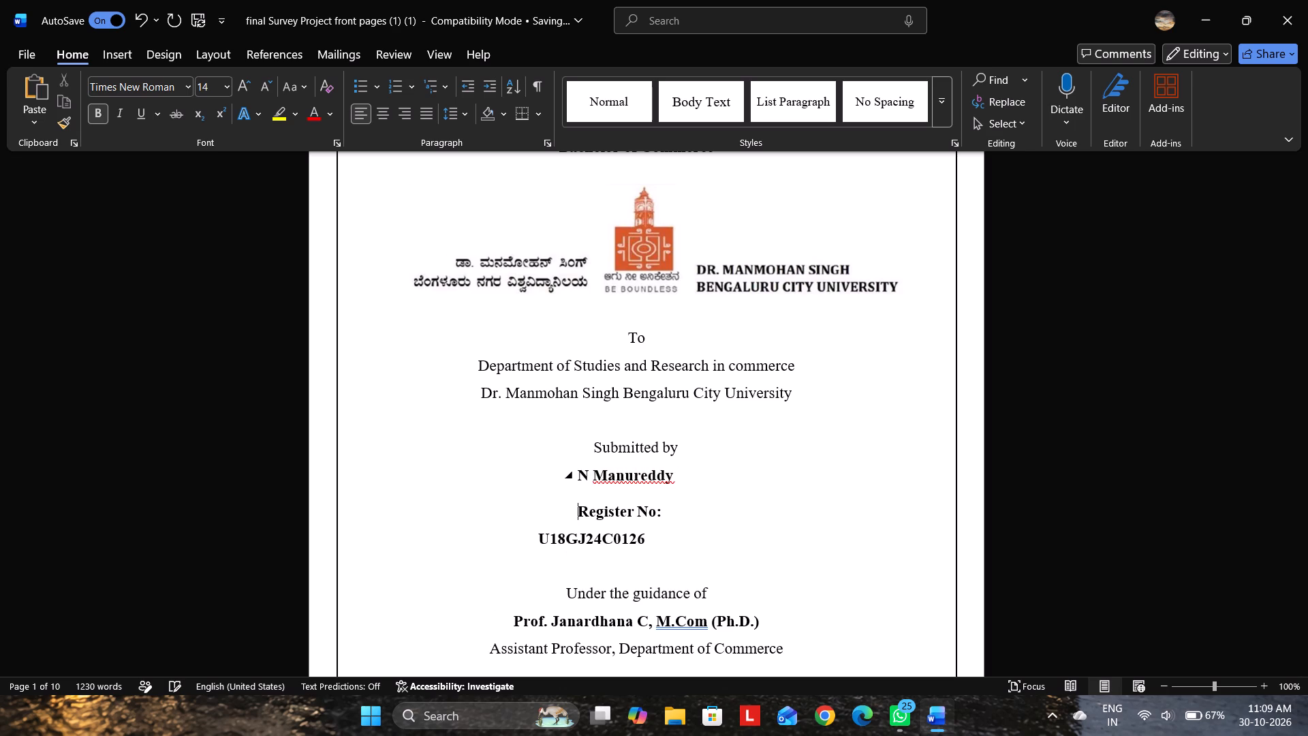
{"action": "scroll", "coordinate": [707, 476], "scroll_direction": "down", "scroll_amount": 2}
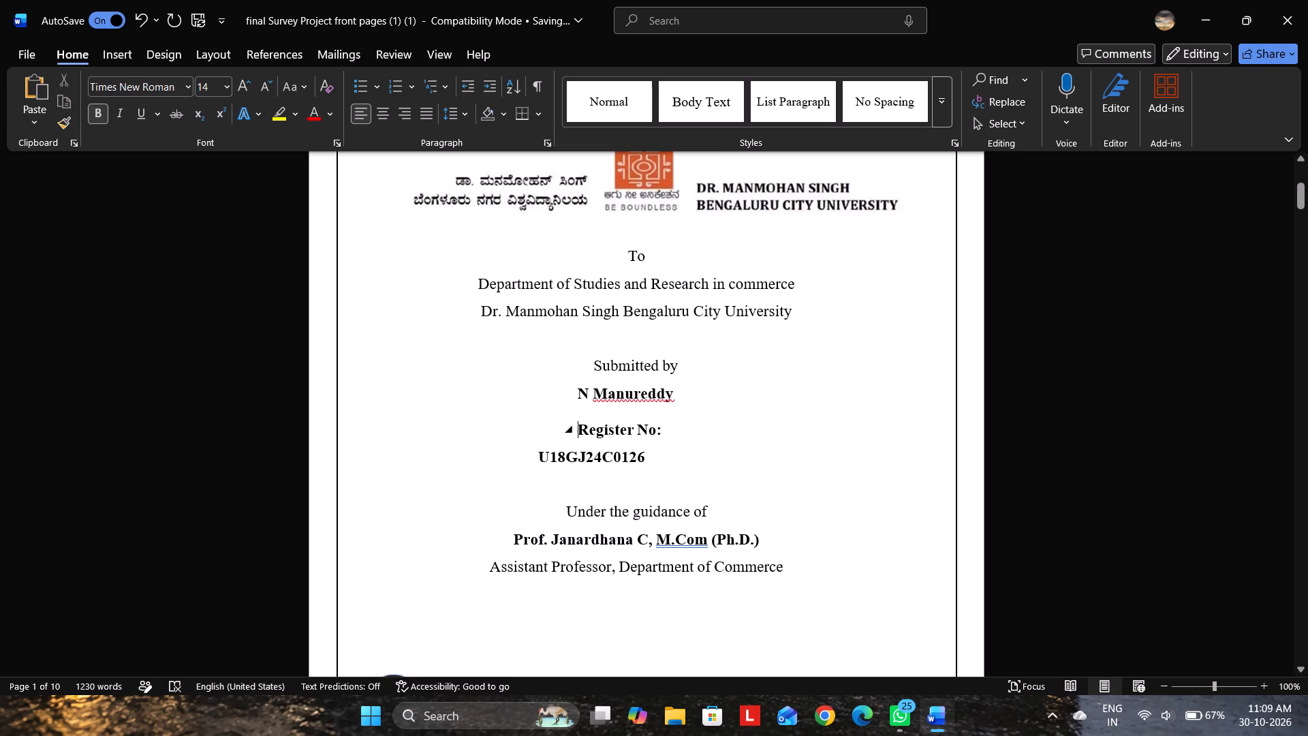
{"action": "left_click", "coordinate": [663, 463]}
{"action": "key", "text": "BackSpace"}
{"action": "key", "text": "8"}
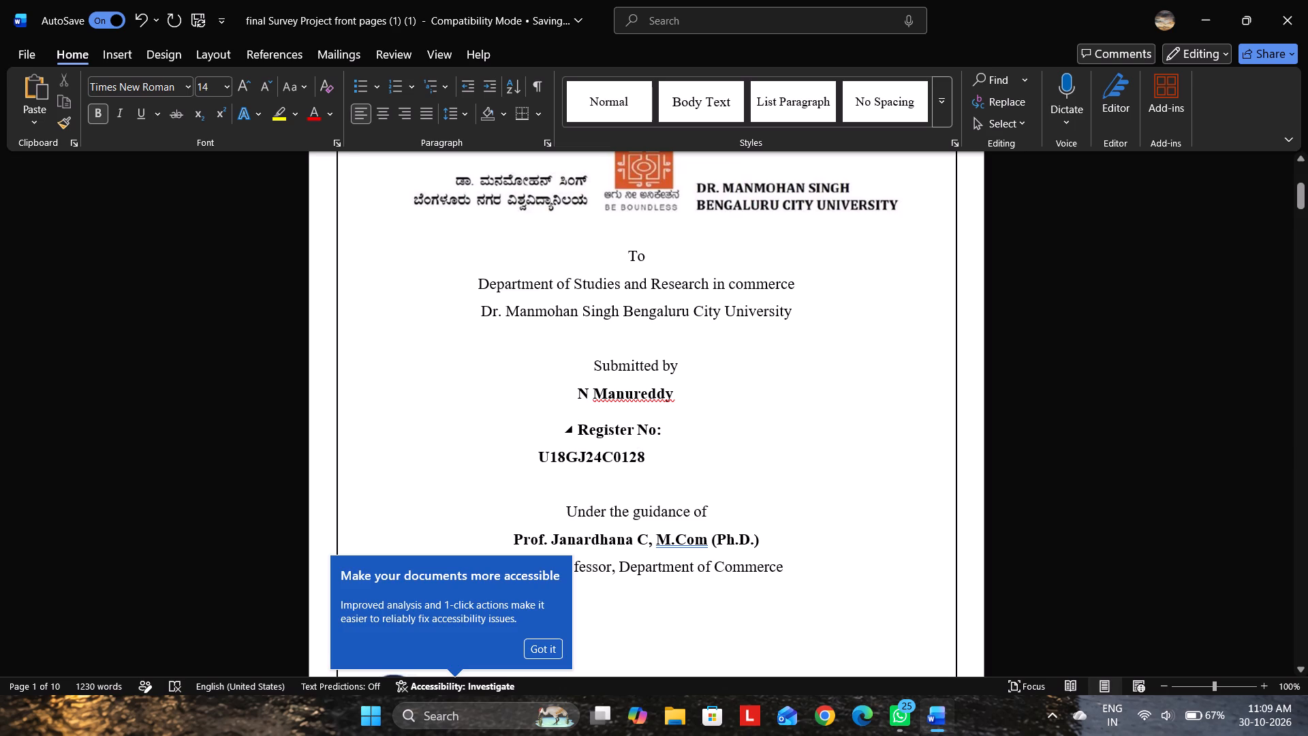
Remove the extra indent before "Register No:" on the title page so the label and number share one line.
{"action": "left_click", "coordinate": [565, 425]}
{"action": "left_click_drag", "start_coordinate": [570, 453], "coordinate": [570, 440]}
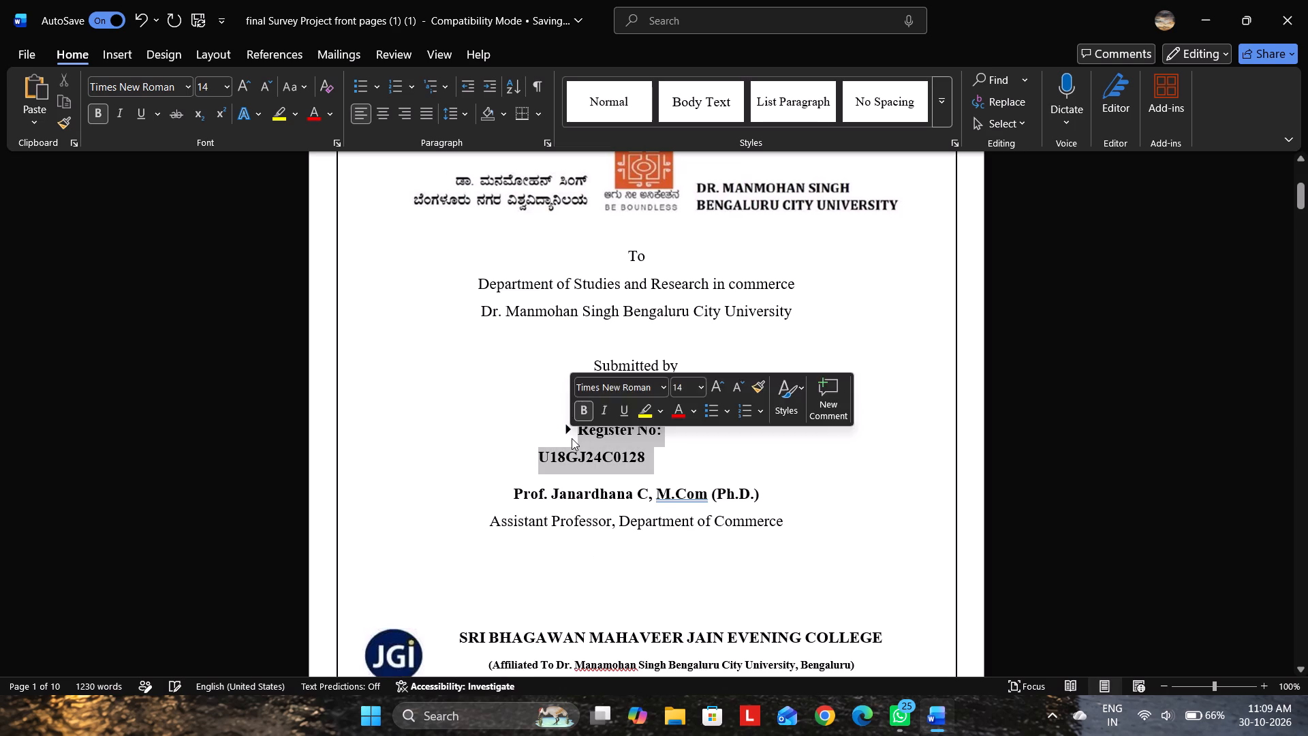
{"action": "double_click", "coordinate": [572, 431]}
{"action": "left_click", "coordinate": [575, 435]}
{"action": "key", "text": "BackSpace"}
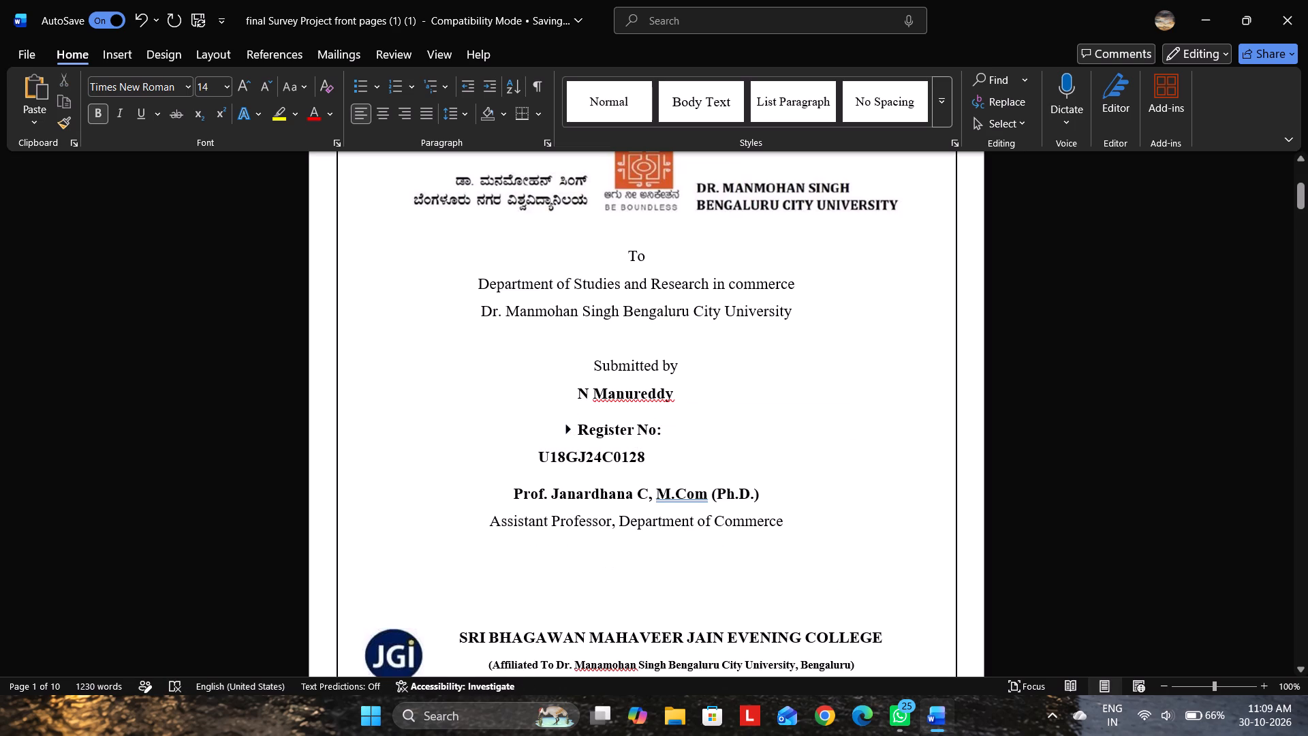
{"action": "key", "text": "BackSpace"}
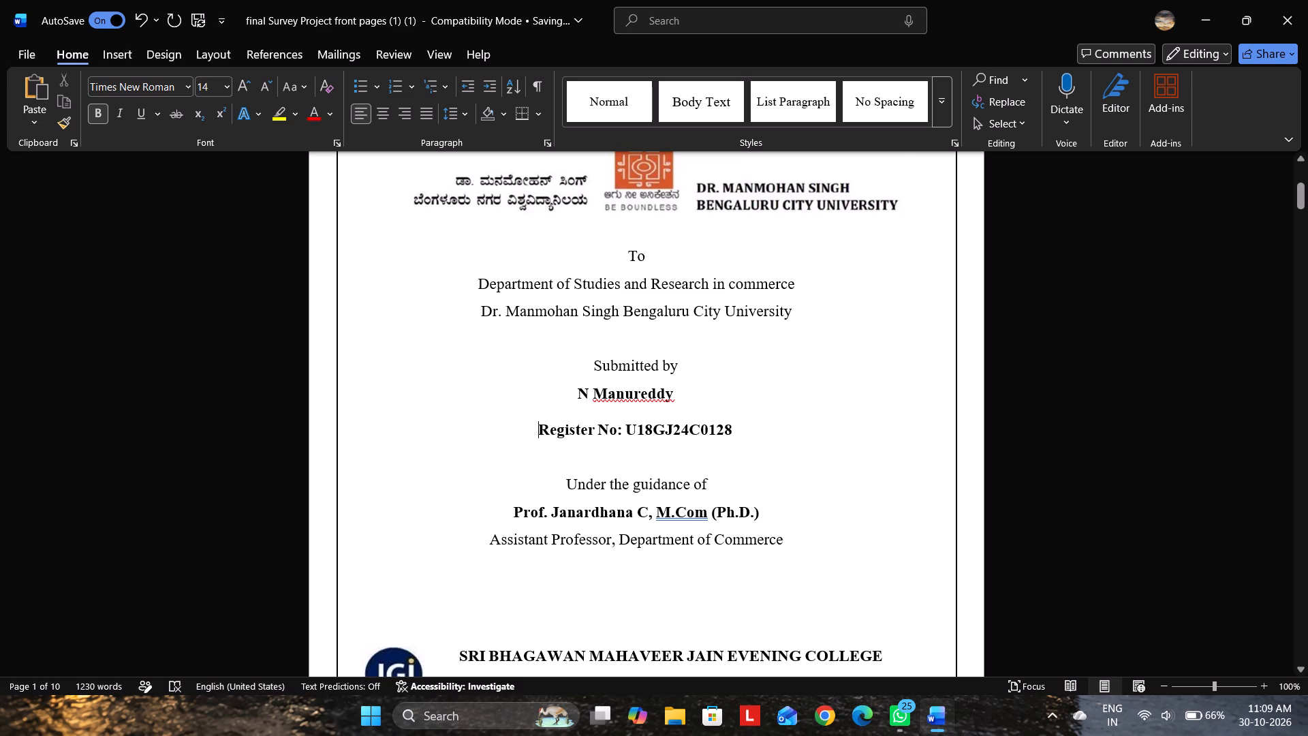
Replace the student name in the Student's Details cell of the Evaluation Summary page with the new student's name.
{"action": "scroll", "coordinate": [640, 460], "scroll_direction": "down", "scroll_amount": 1}
{"action": "scroll", "coordinate": [749, 397], "scroll_direction": "down", "scroll_amount": 2}
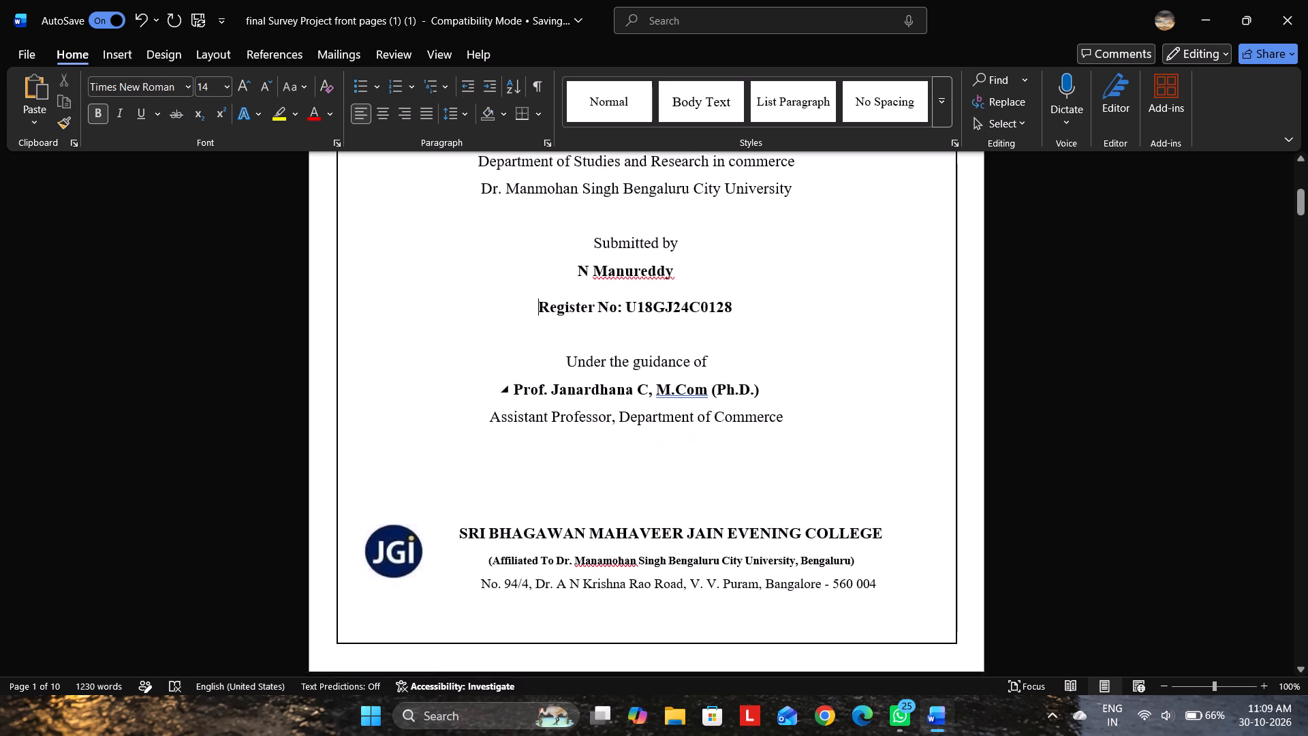
{"action": "scroll", "coordinate": [749, 397], "scroll_direction": "down", "scroll_amount": 3}
{"action": "scroll", "coordinate": [749, 397], "scroll_direction": "up", "scroll_amount": 4}
{"action": "scroll", "coordinate": [749, 396], "scroll_direction": "down", "scroll_amount": 11}
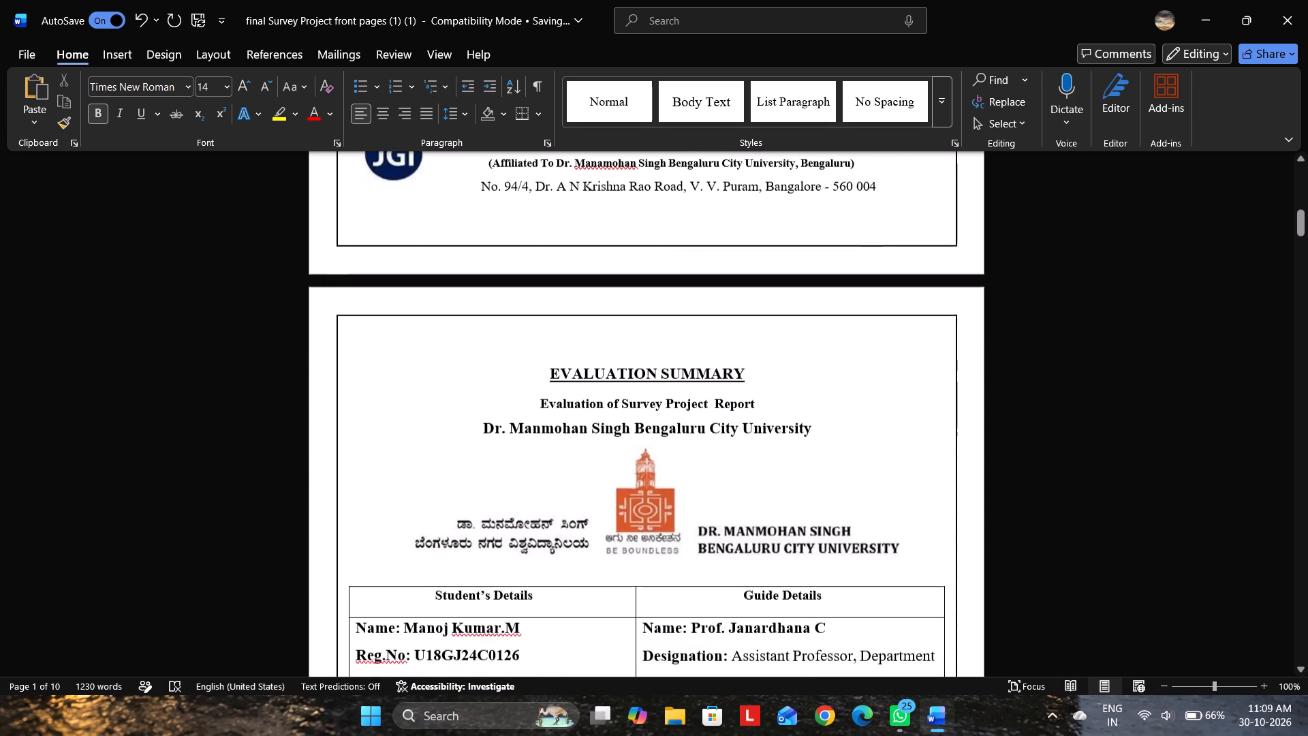
{"action": "scroll", "coordinate": [749, 395], "scroll_direction": "down", "scroll_amount": 4}
{"action": "left_click", "coordinate": [527, 455]}
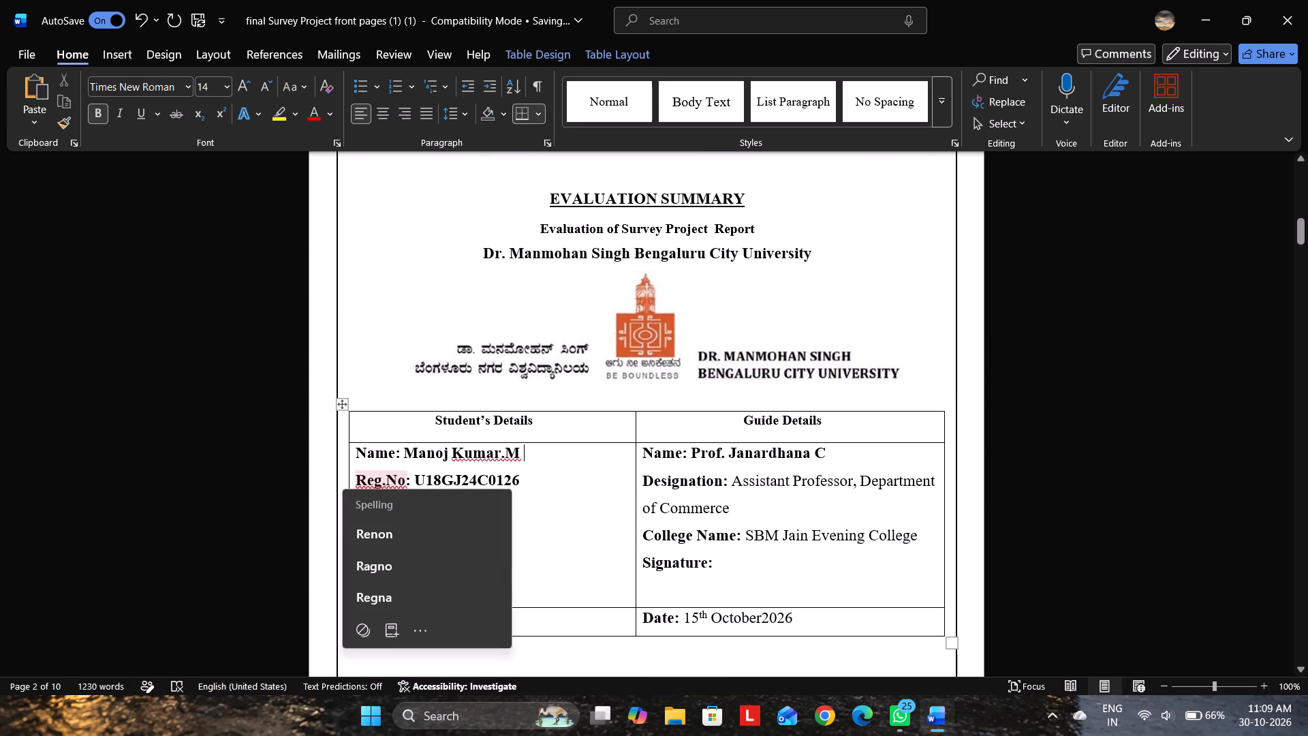
{"action": "left_click", "coordinate": [529, 459]}
{"action": "left_click", "coordinate": [520, 458]}
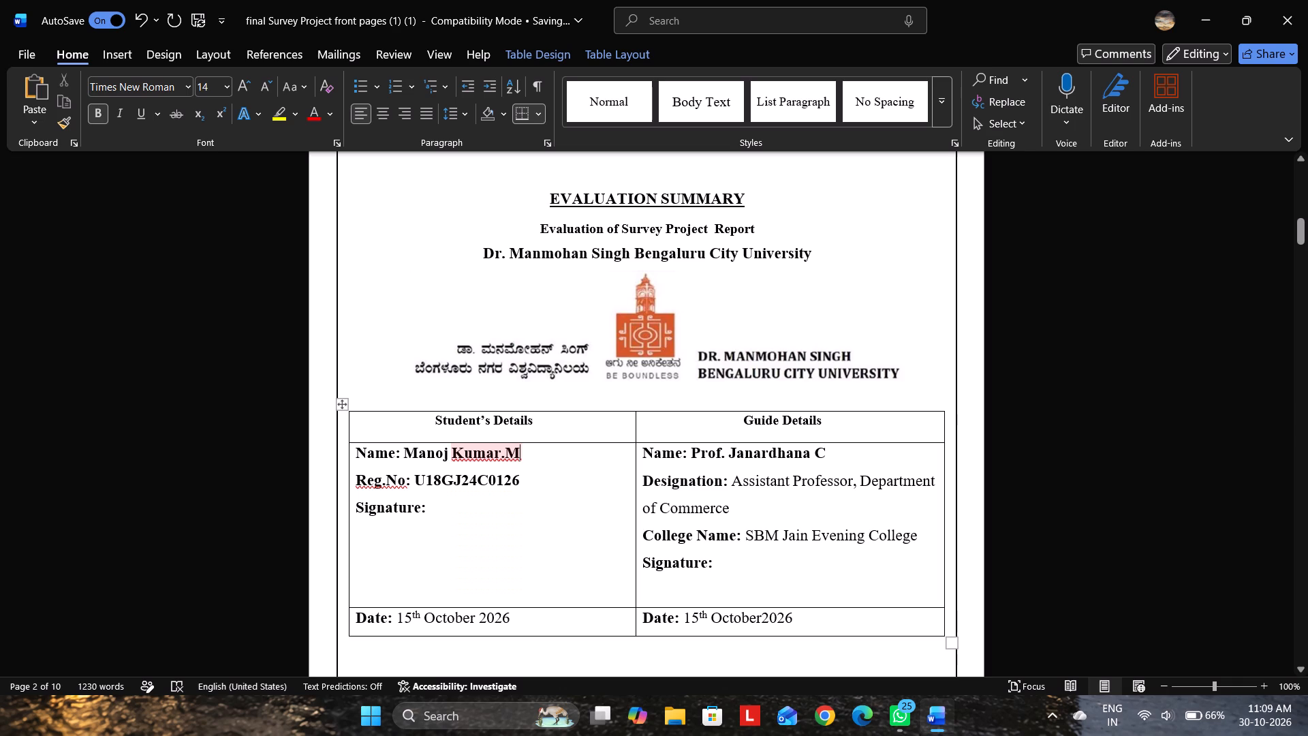
{"action": "key", "text": "BackSpace"}
{"action": "key", "text": "BackSpace"}
{"action": "key", "text": "BackSpace"}
{"action": "key", "text": "BackSpace"}
{"action": "key", "text": "BackSpace"}
{"action": "key", "text": "BackSpace"}
{"action": "key", "text": "BackSpace"}
{"action": "key", "text": "BackSpace"}
{"action": "key", "text": "BackSpace"}
{"action": "key", "text": "BackSpace"}
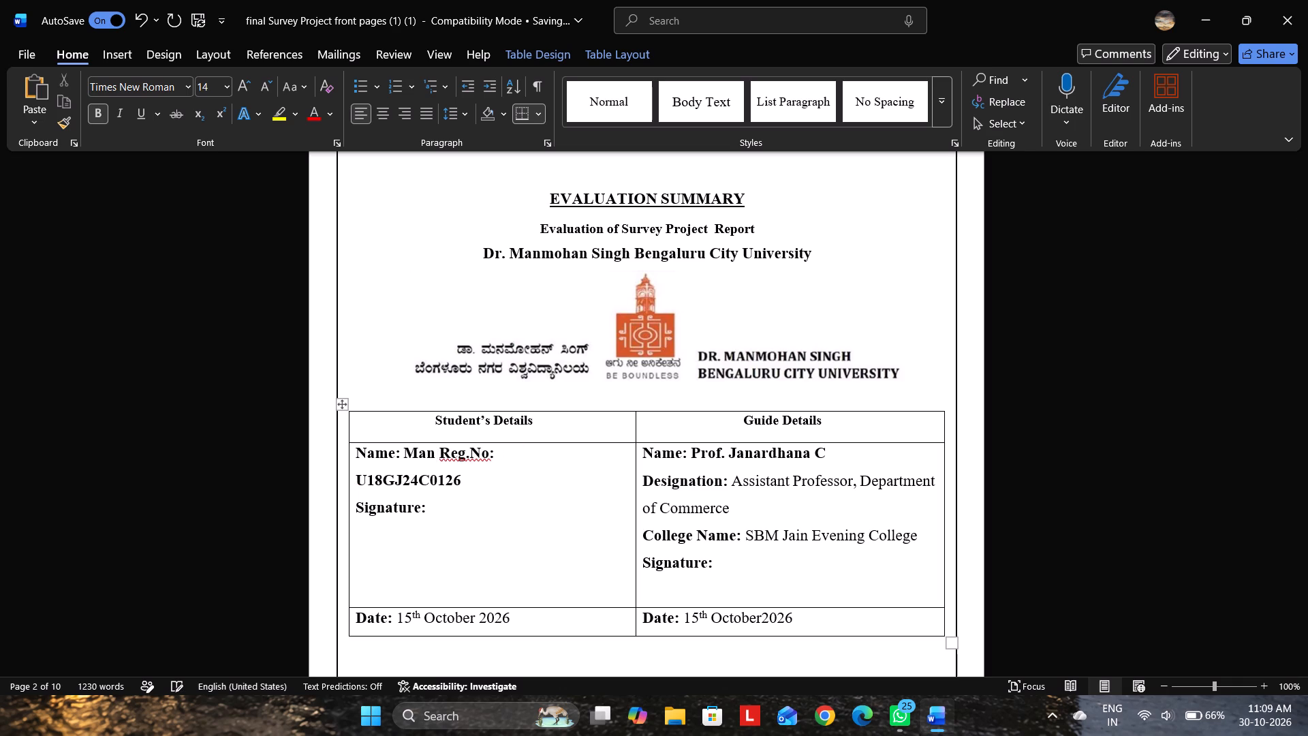
{"action": "key", "text": "BackSpace"}
{"action": "key", "text": "BackSpace"}
{"action": "key", "text": "BackSpace"}
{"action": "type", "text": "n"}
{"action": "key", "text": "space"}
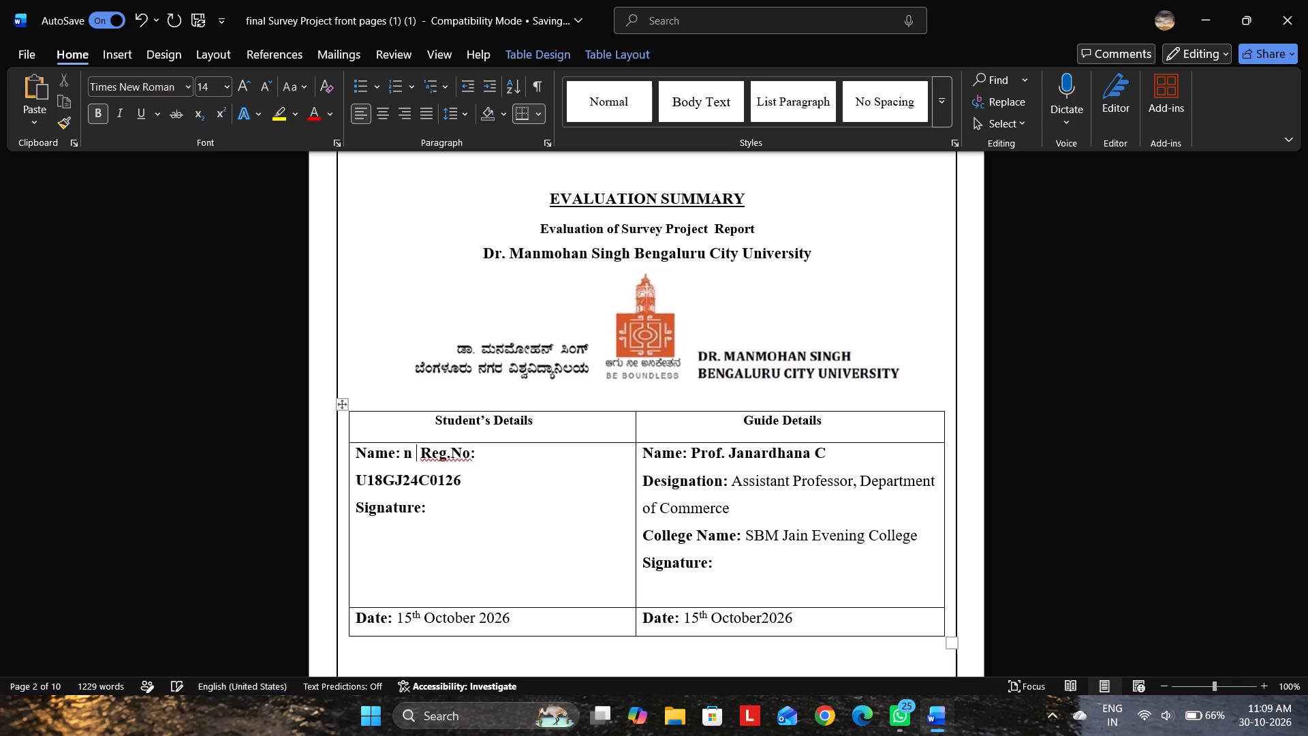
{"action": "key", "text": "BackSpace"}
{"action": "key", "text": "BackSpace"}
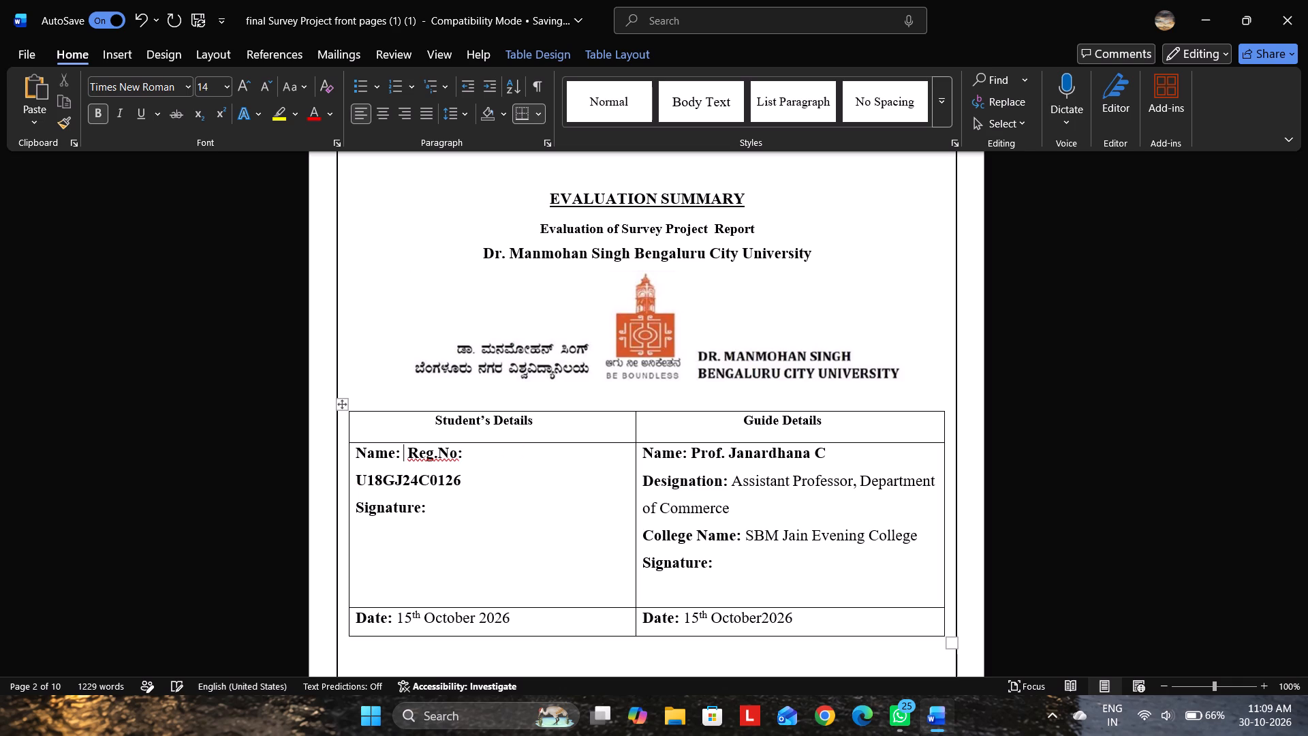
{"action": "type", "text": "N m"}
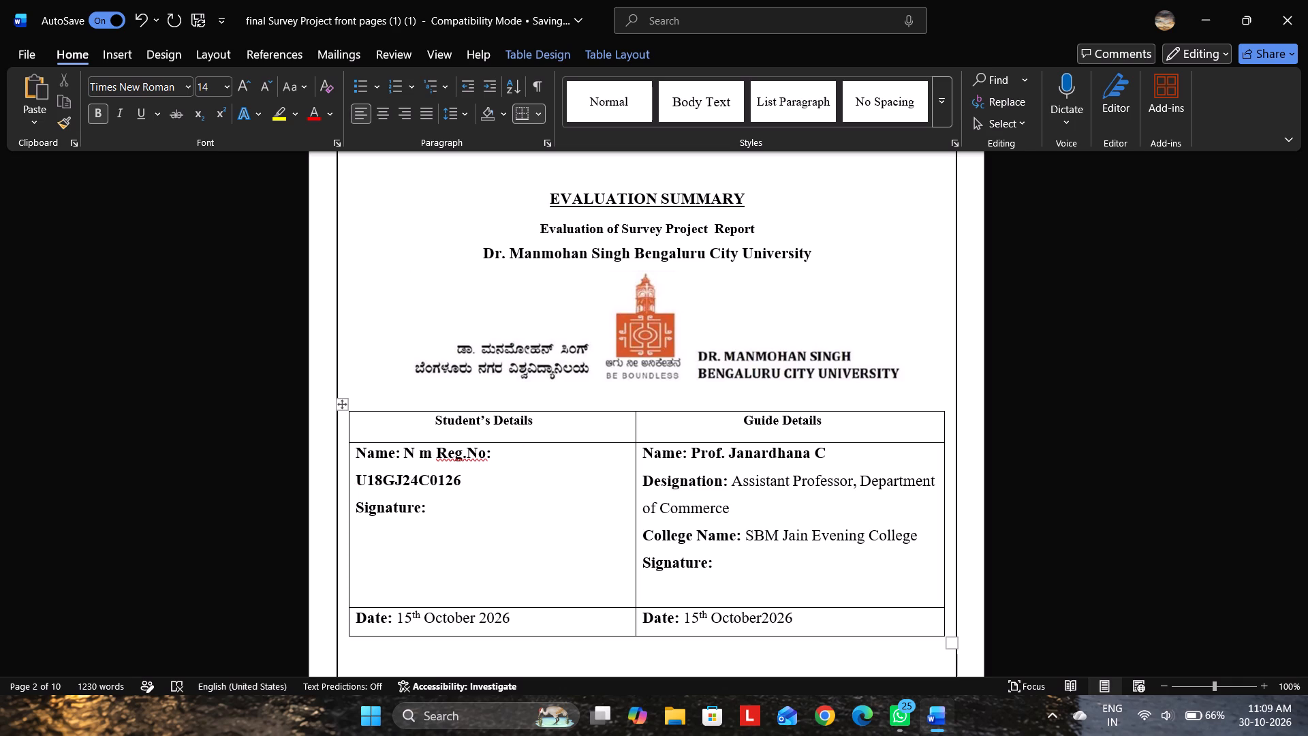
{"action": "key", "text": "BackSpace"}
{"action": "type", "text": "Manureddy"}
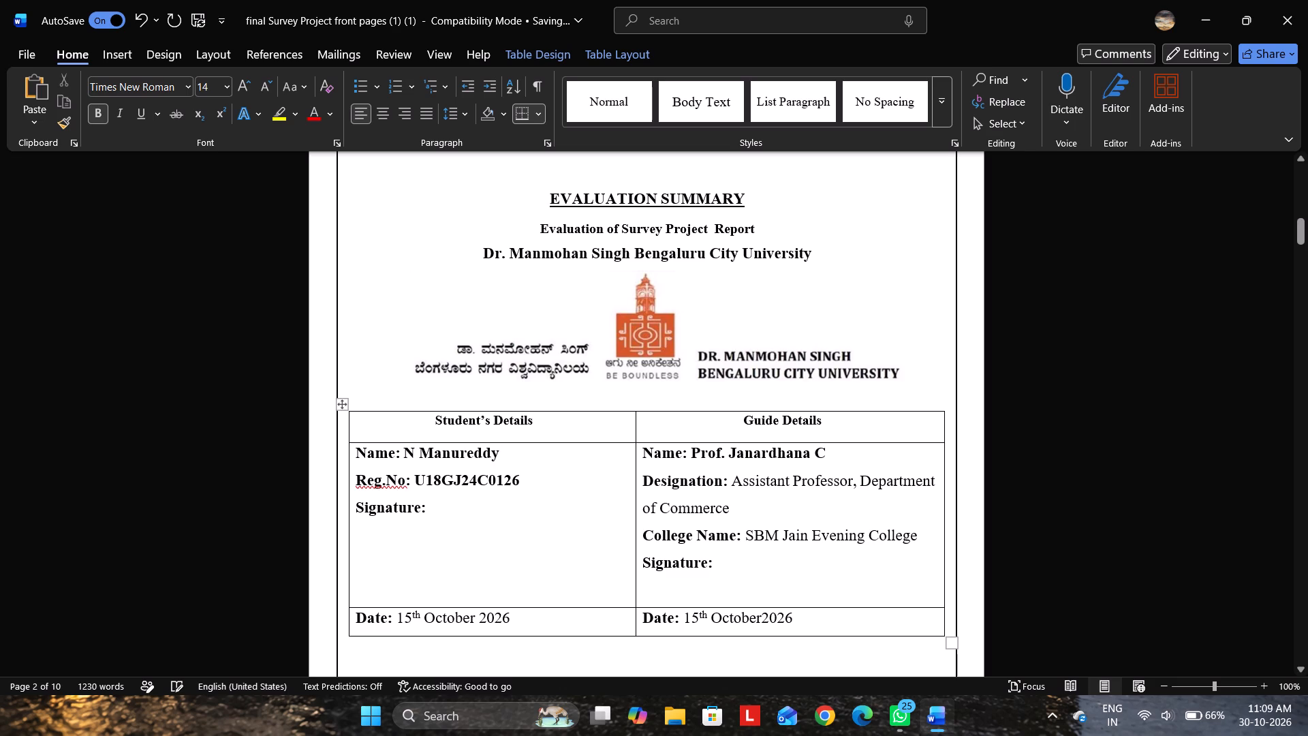
Change the last digit of the student's registration number on the Evaluation Summary page to 8.
{"action": "left_click", "coordinate": [529, 480]}
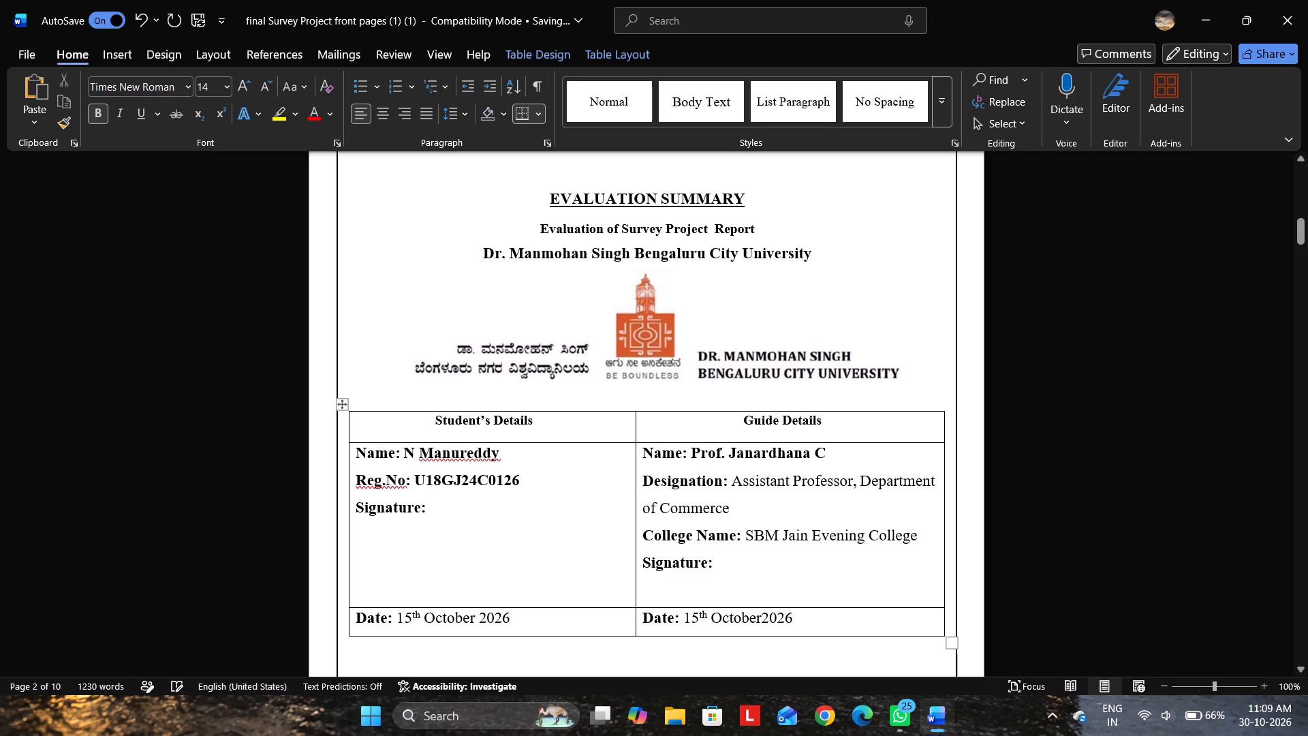
{"action": "key", "text": "BackSpace"}
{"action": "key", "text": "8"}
Replace the student name in the Certificate from the Guide paragraph with the new student's name.
{"action": "scroll", "coordinate": [580, 534], "scroll_direction": "down", "scroll_amount": 15}
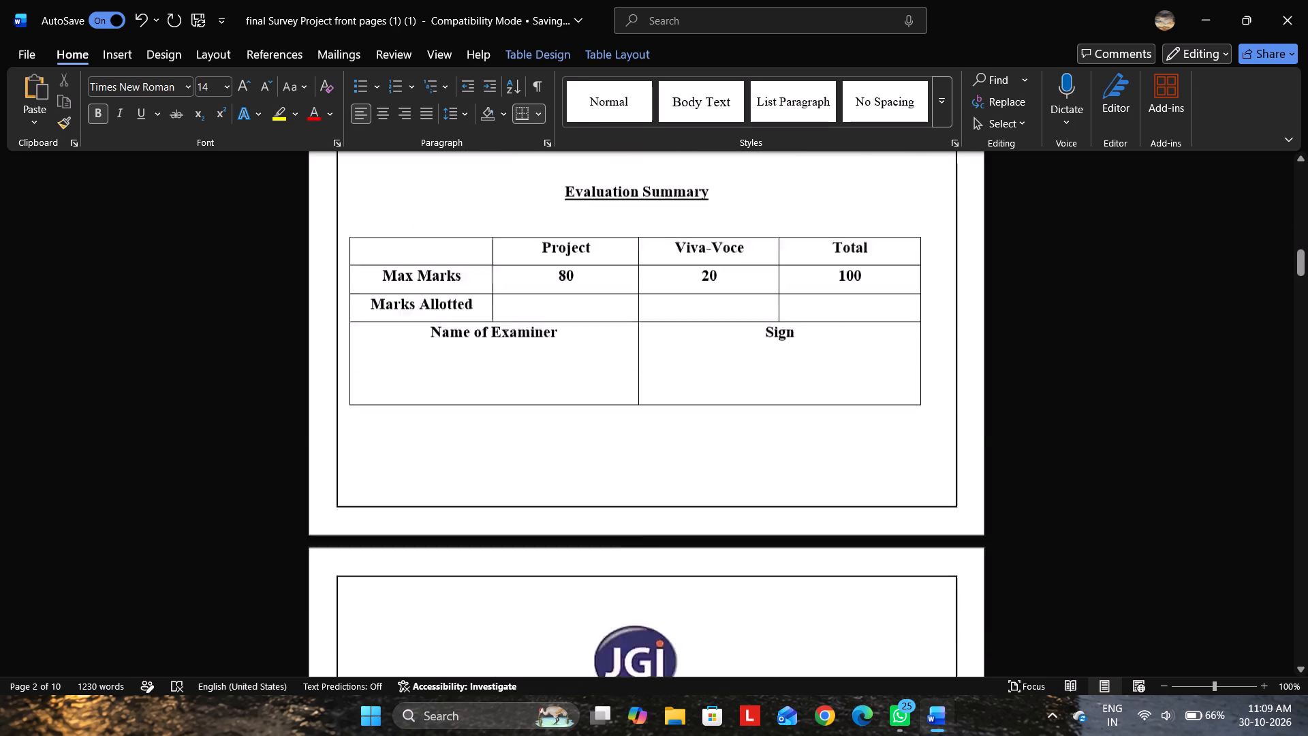
{"action": "scroll", "coordinate": [580, 534], "scroll_direction": "down", "scroll_amount": 6}
{"action": "left_click", "coordinate": [584, 472]}
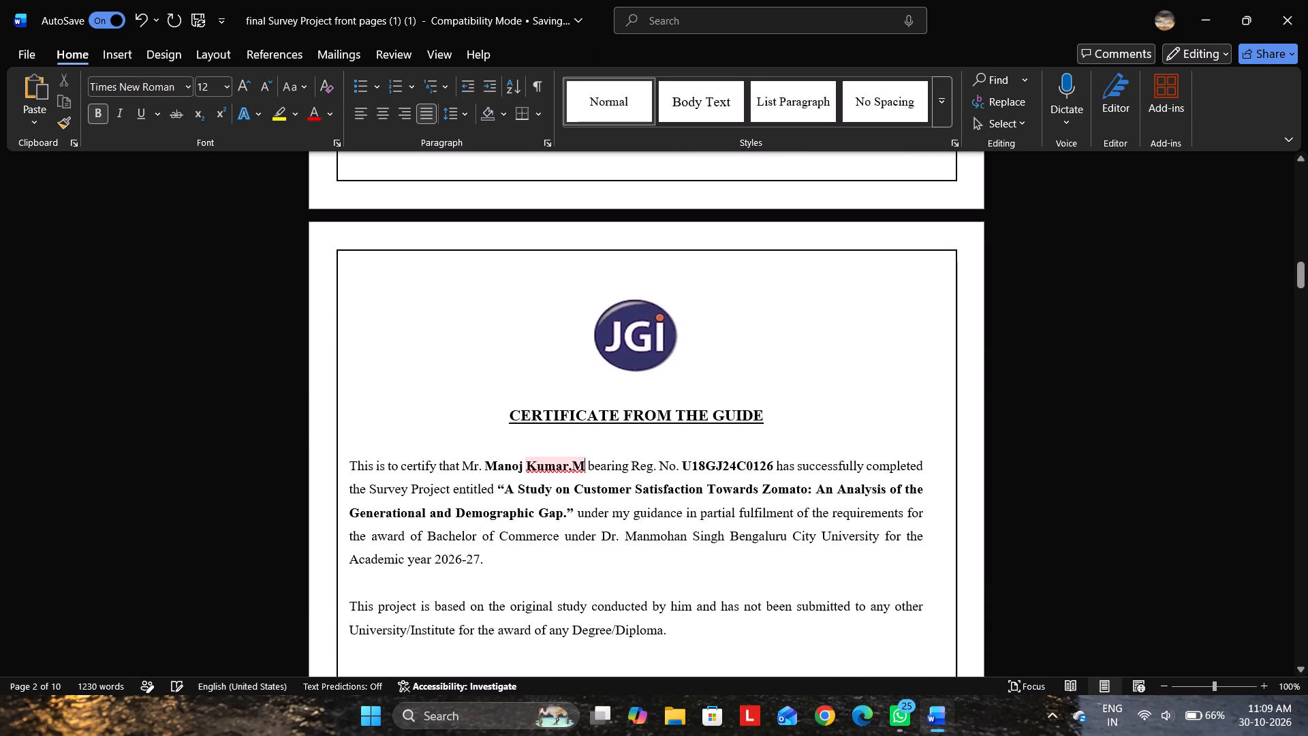
{"action": "key", "text": "BackSpace"}
{"action": "key", "text": "BackSpace"}
{"action": "key", "text": "BackSpace"}
{"action": "key", "text": "BackSpace"}
{"action": "key", "text": "BackSpace"}
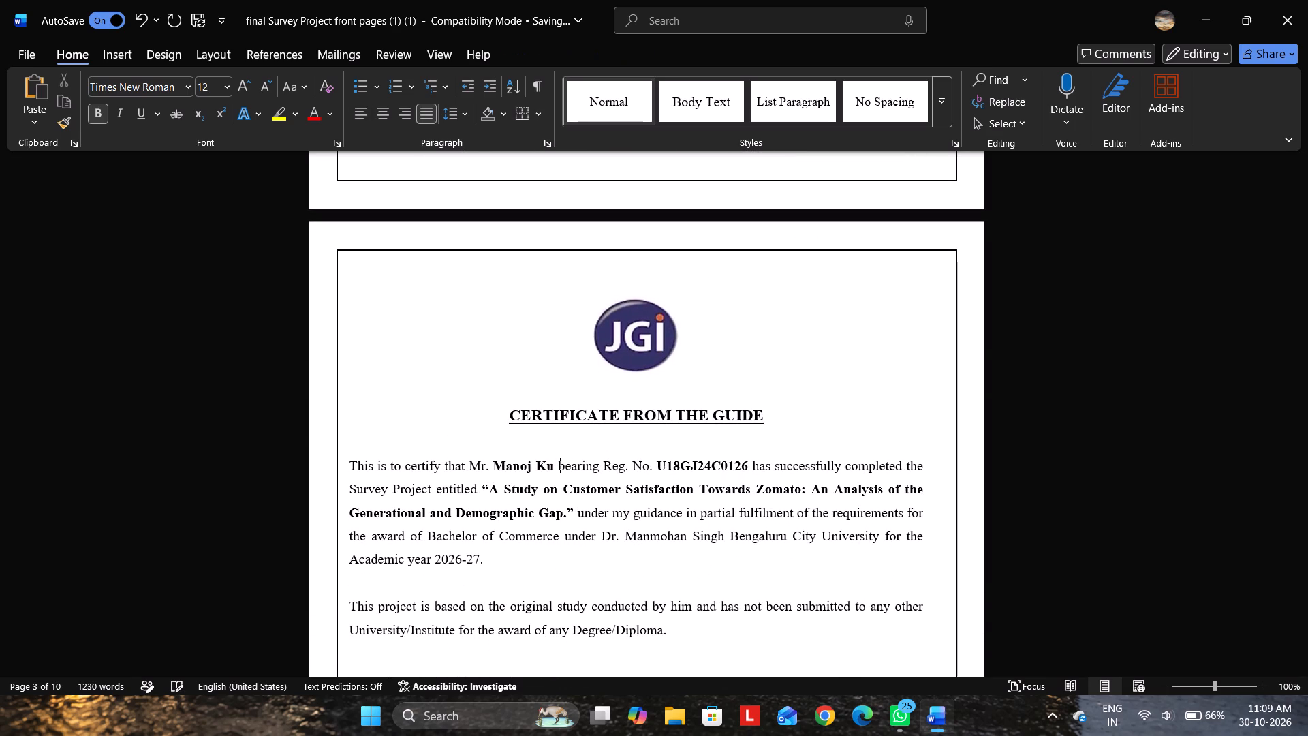
{"action": "key", "text": "BackSpace"}
{"action": "key", "text": "BackSpace"}
{"action": "key", "text": "BackSpace"}
{"action": "key", "text": "BackSpace"}
{"action": "key", "text": "BackSpace"}
{"action": "key", "text": "BackSpace"}
{"action": "key", "text": "BackSpace"}
{"action": "key", "text": "BackSpace"}
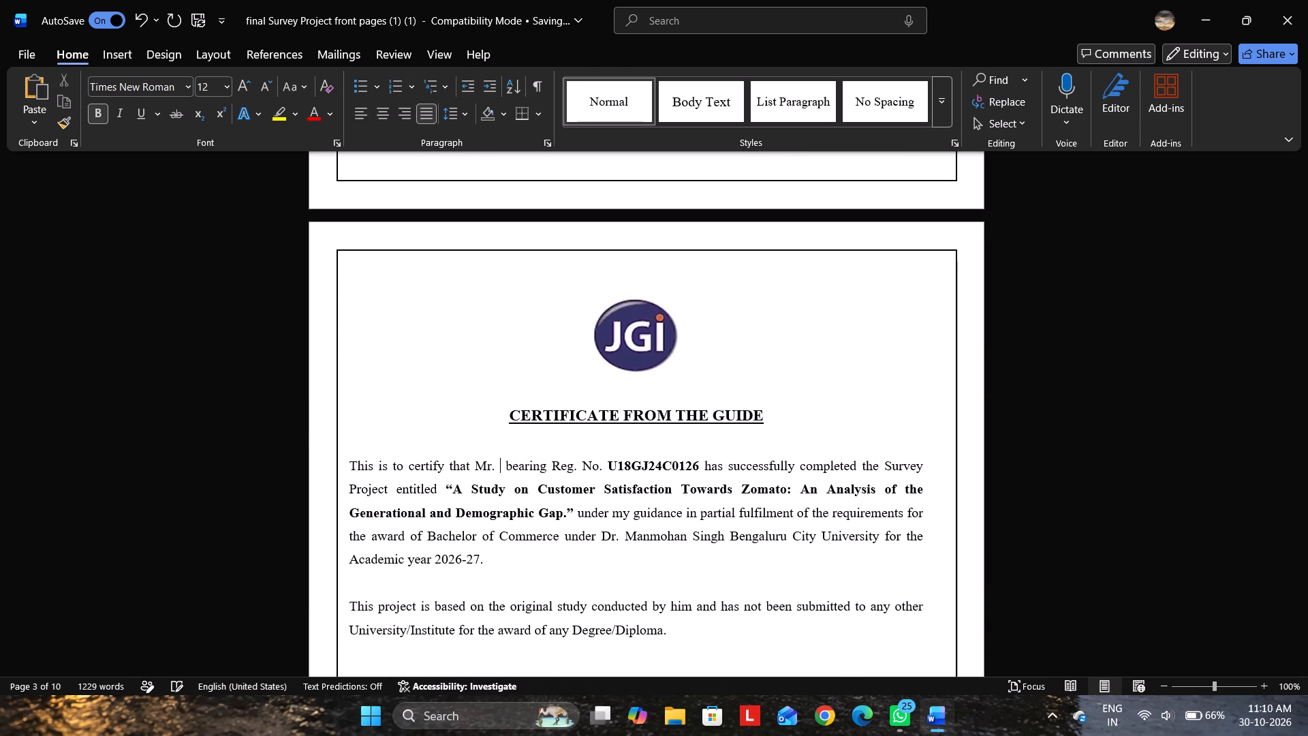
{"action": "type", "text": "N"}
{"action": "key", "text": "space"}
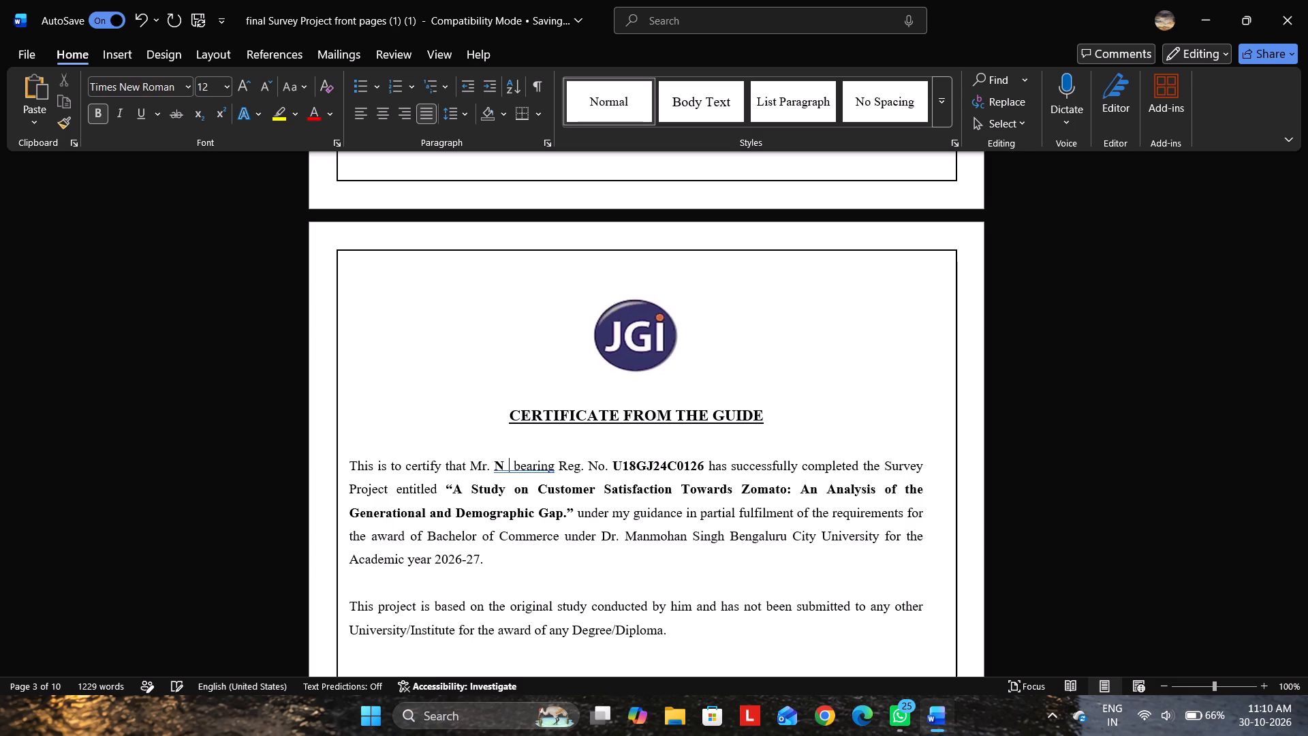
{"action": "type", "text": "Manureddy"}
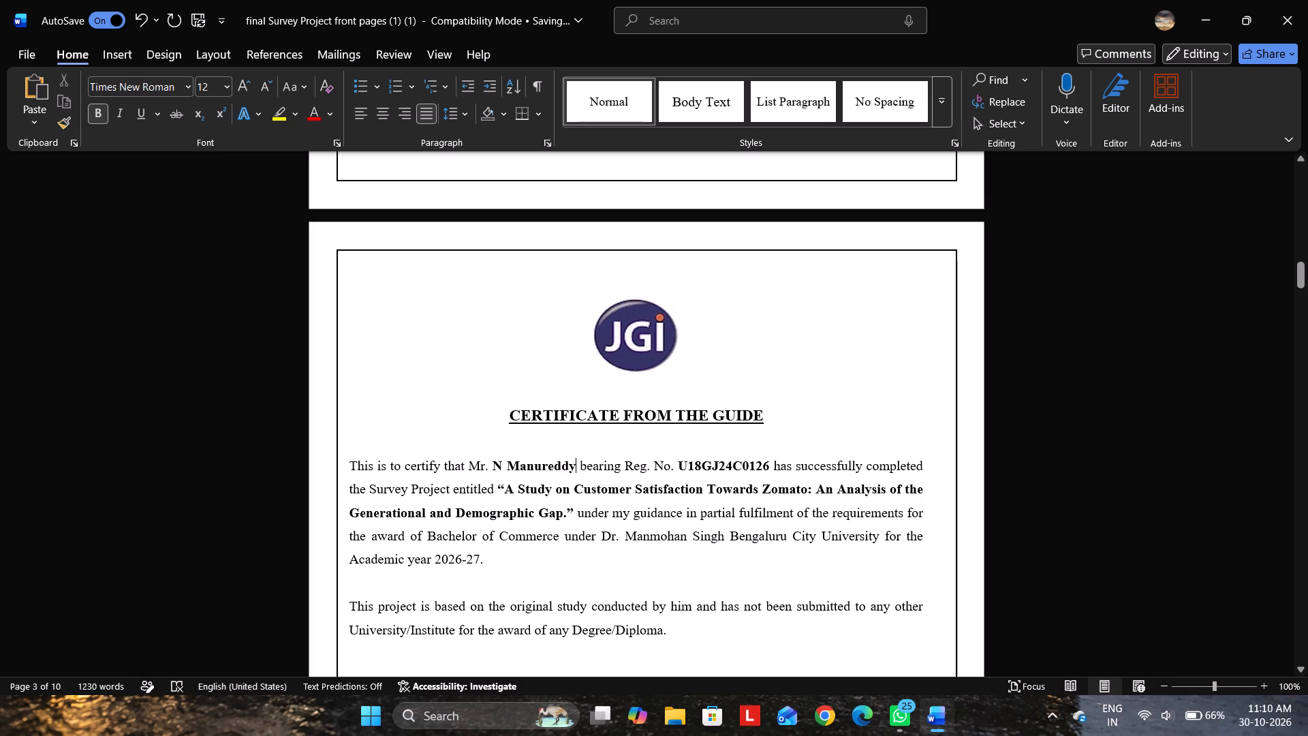
Change the last digit of the student's registration number in the guide's certificate to 8.
{"action": "left_click", "coordinate": [769, 469]}
{"action": "key", "text": "BackSpace"}
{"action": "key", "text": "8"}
Change the project title in the guide's certificate to "A Study on work life balance among employees.".
{"action": "left_click_drag", "start_coordinate": [572, 488], "coordinate": [563, 518]}
{"action": "key", "text": "BackSpace"}
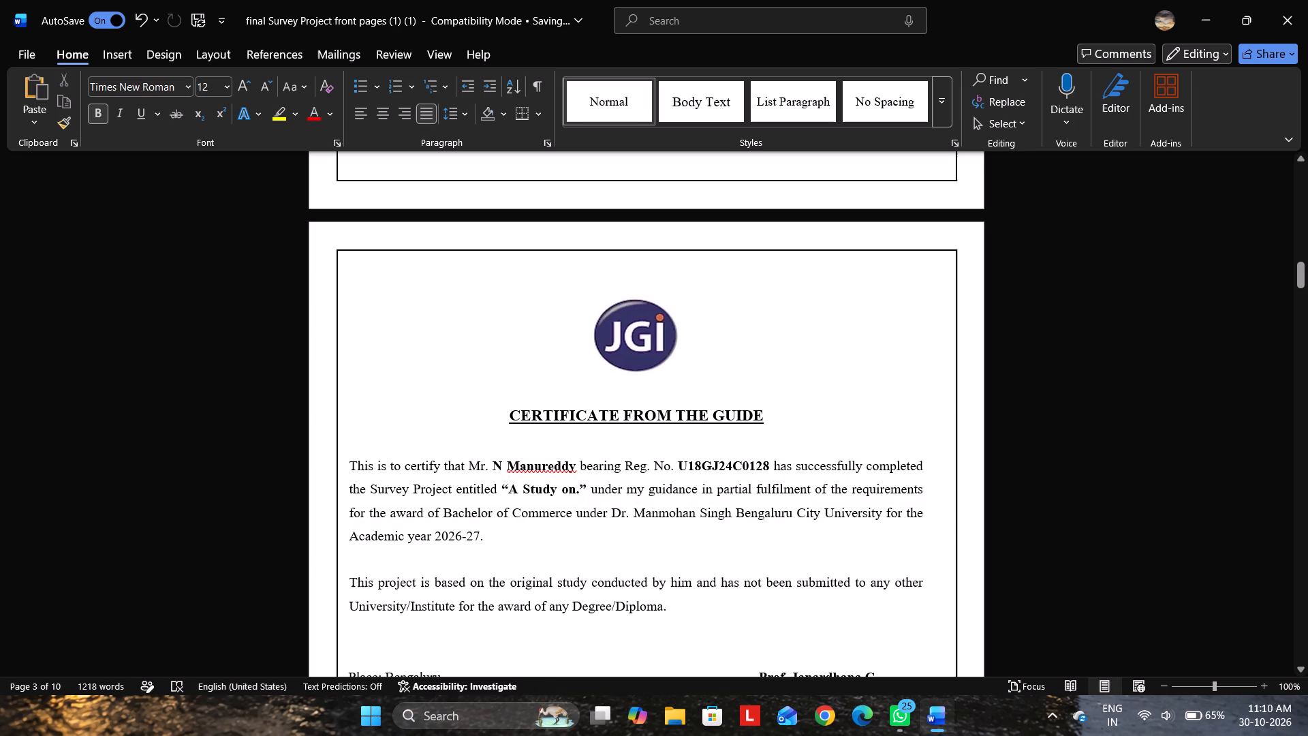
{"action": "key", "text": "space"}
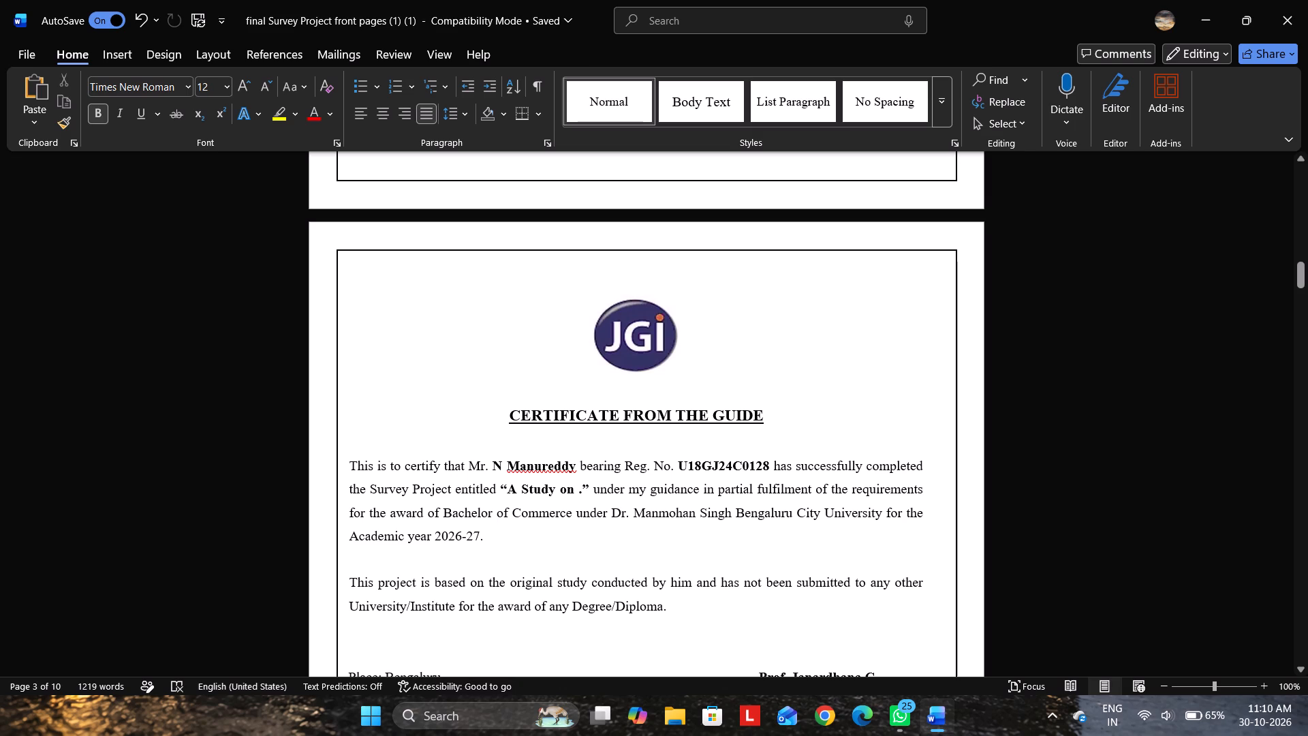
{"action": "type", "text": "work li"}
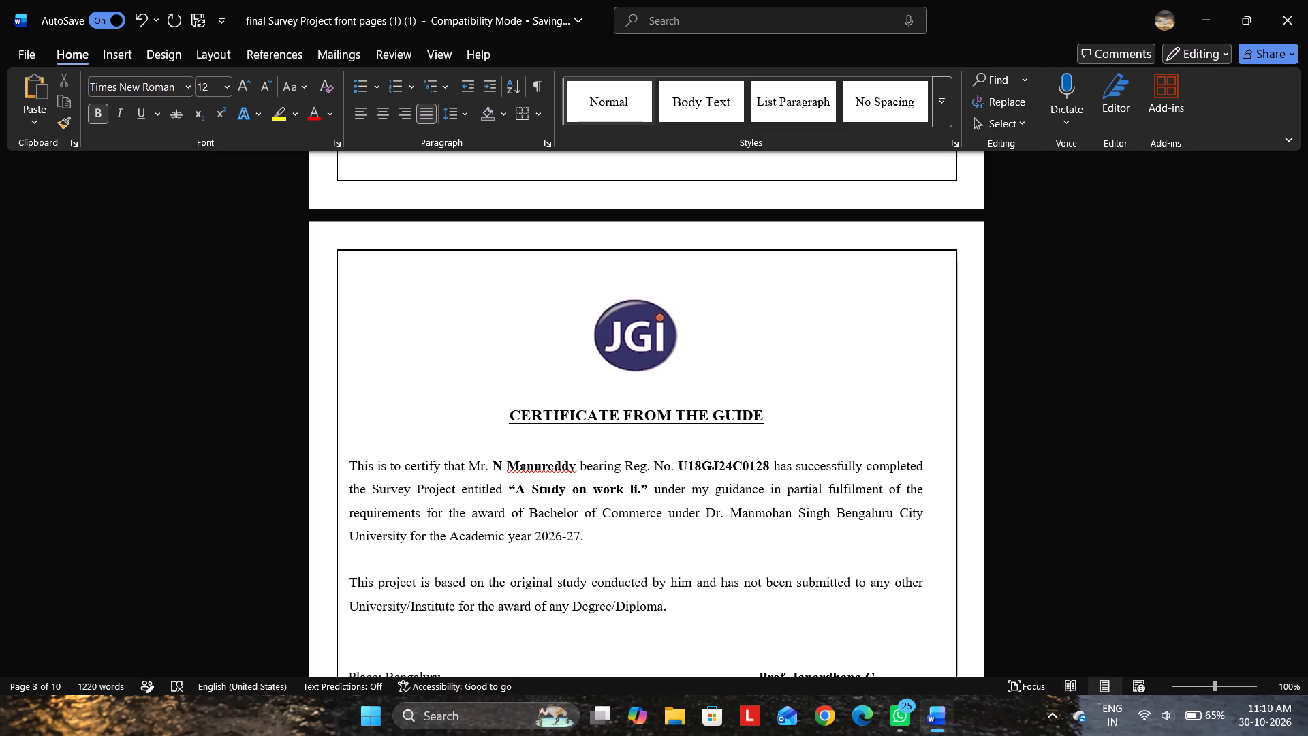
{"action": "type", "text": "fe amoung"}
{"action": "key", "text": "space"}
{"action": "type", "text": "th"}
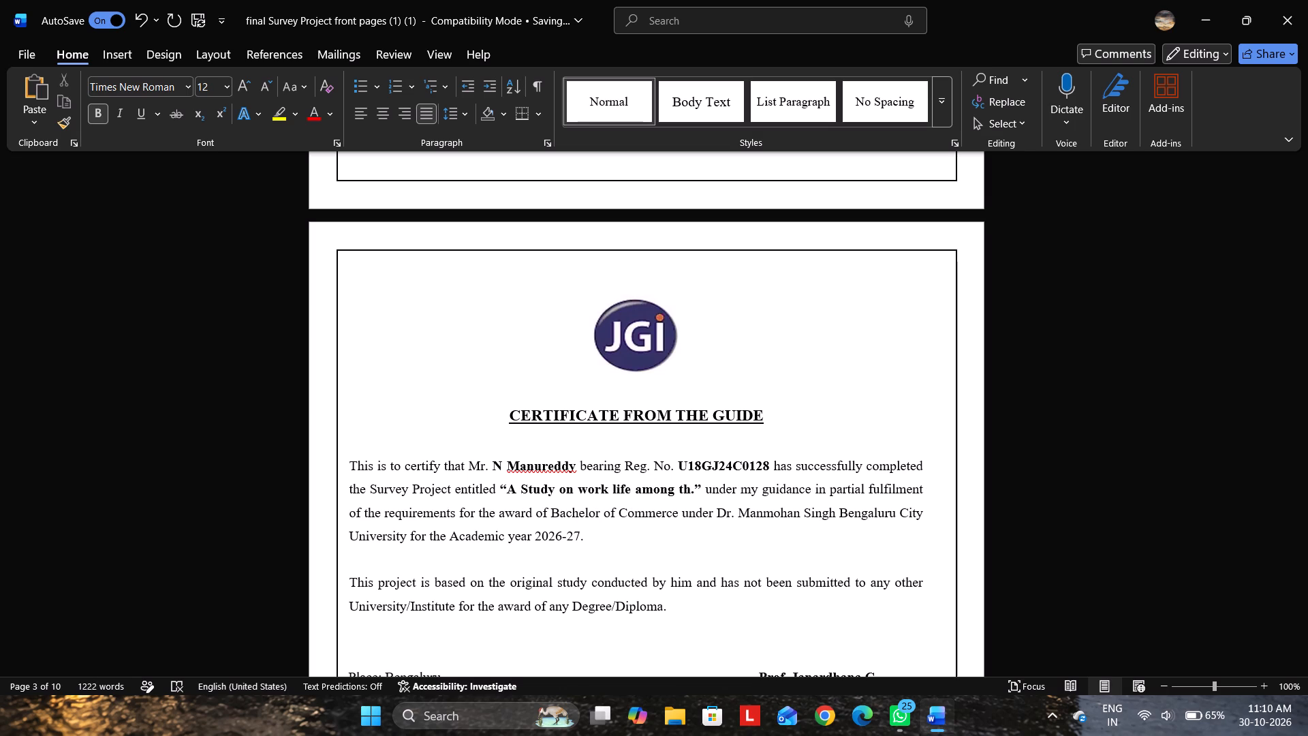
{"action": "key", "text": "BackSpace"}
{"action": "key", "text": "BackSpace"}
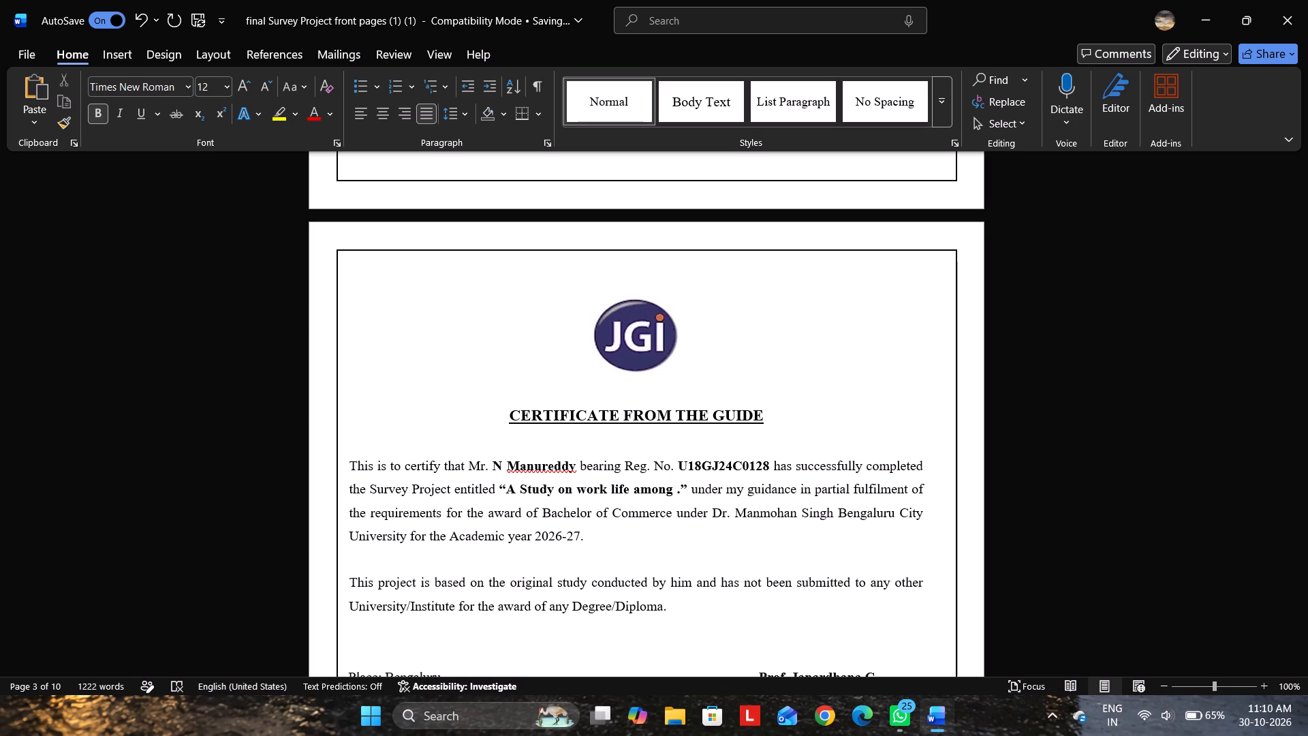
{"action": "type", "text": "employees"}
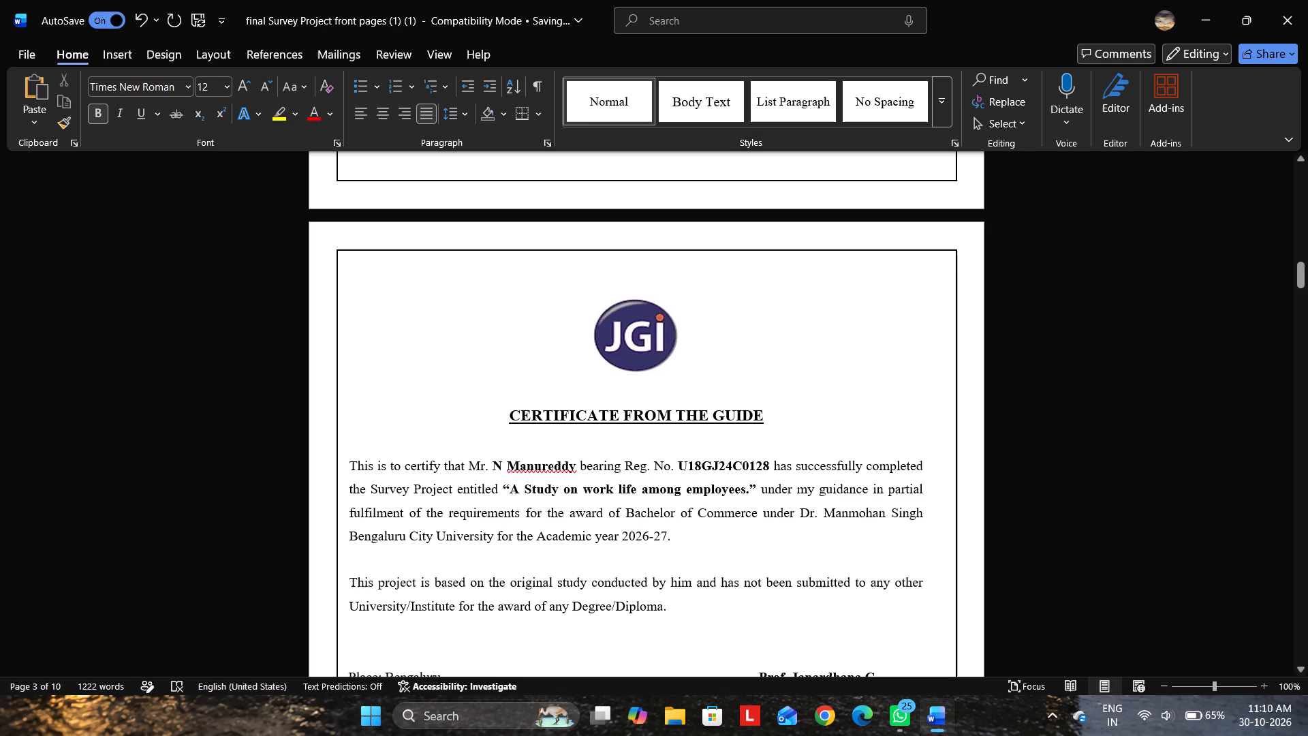
{"action": "left_click", "coordinate": [642, 488]}
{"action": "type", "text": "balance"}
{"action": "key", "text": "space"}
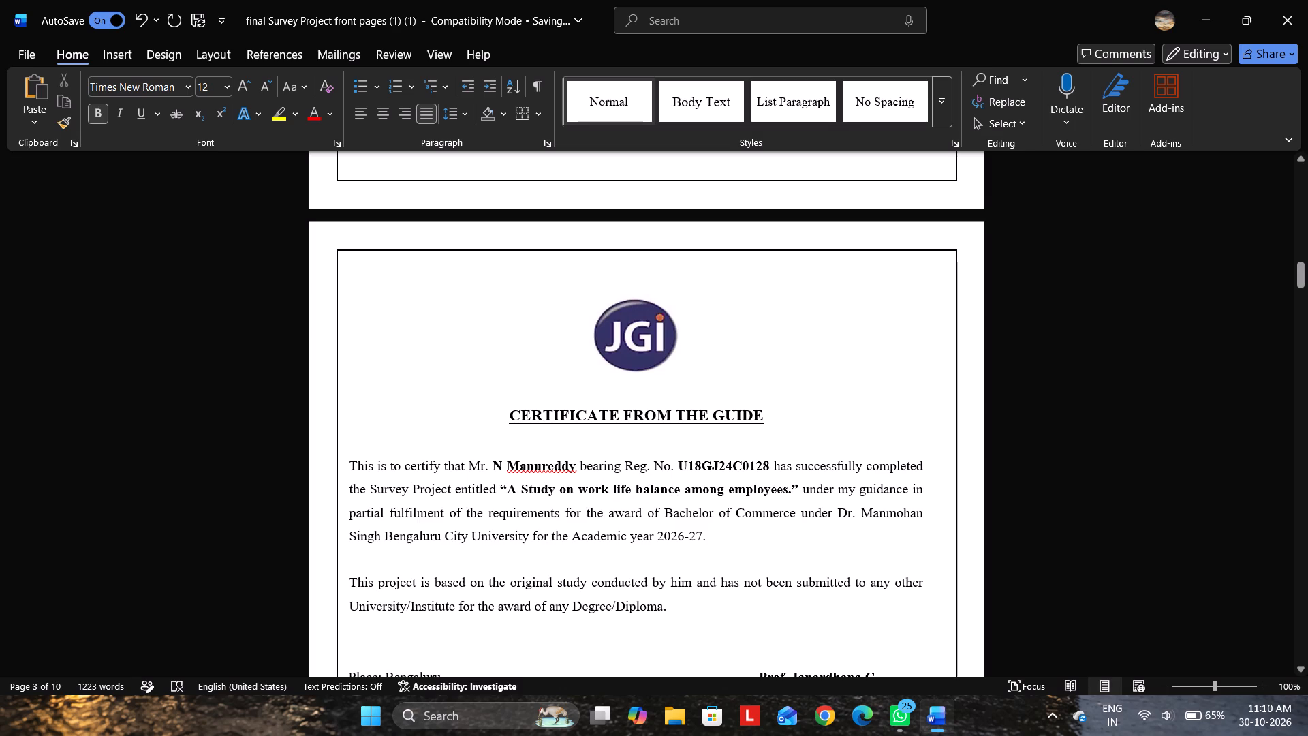
Copy the new student's name from the guide's certificate and use it to replace the name in the Declaration by the Student's opening sentence.
{"action": "scroll", "coordinate": [687, 530], "scroll_direction": "down", "scroll_amount": 7}
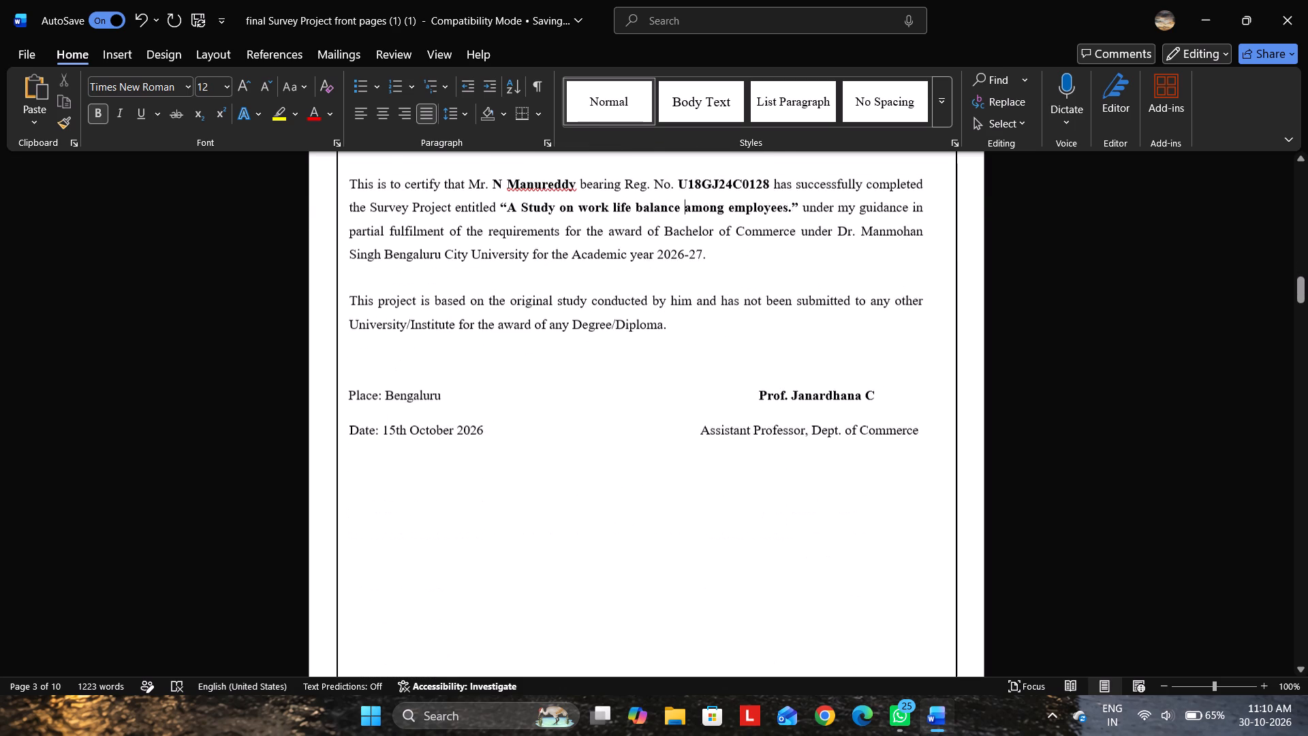
{"action": "scroll", "coordinate": [685, 530], "scroll_direction": "down", "scroll_amount": 16}
{"action": "scroll", "coordinate": [685, 530], "scroll_direction": "up", "scroll_amount": 12}
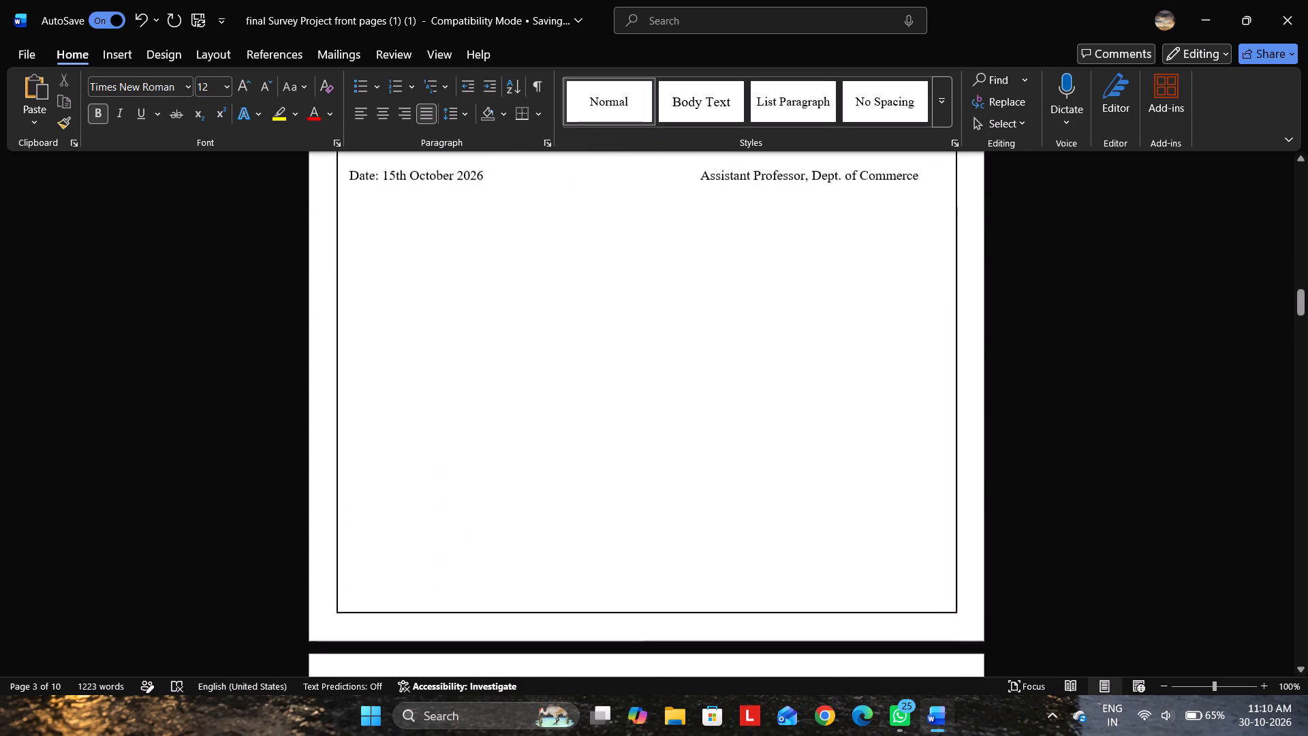
{"action": "scroll", "coordinate": [689, 519], "scroll_direction": "up", "scroll_amount": 8}
{"action": "left_click_drag", "start_coordinate": [575, 341], "coordinate": [495, 341]}
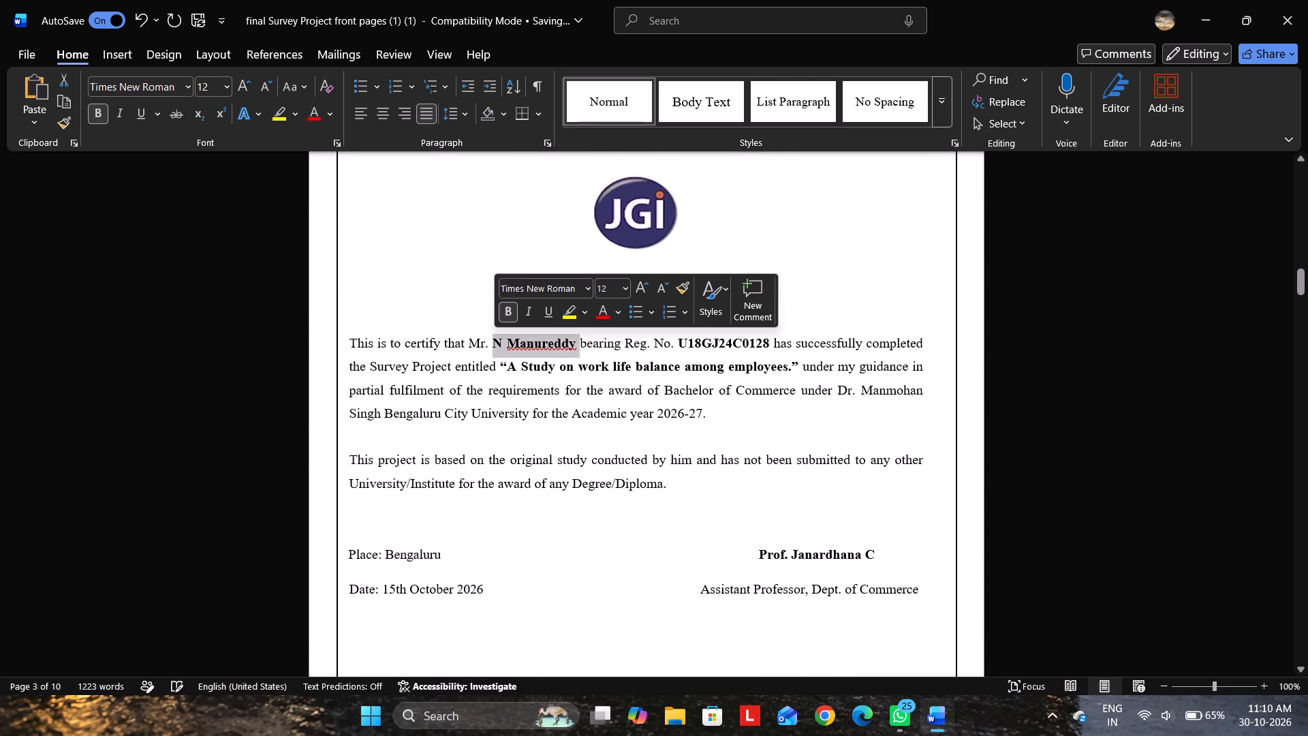
{"action": "key", "text": "ctrl+c"}
{"action": "scroll", "coordinate": [486, 341], "scroll_direction": "down", "scroll_amount": 14}
{"action": "scroll", "coordinate": [420, 503], "scroll_direction": "down", "scroll_amount": 4}
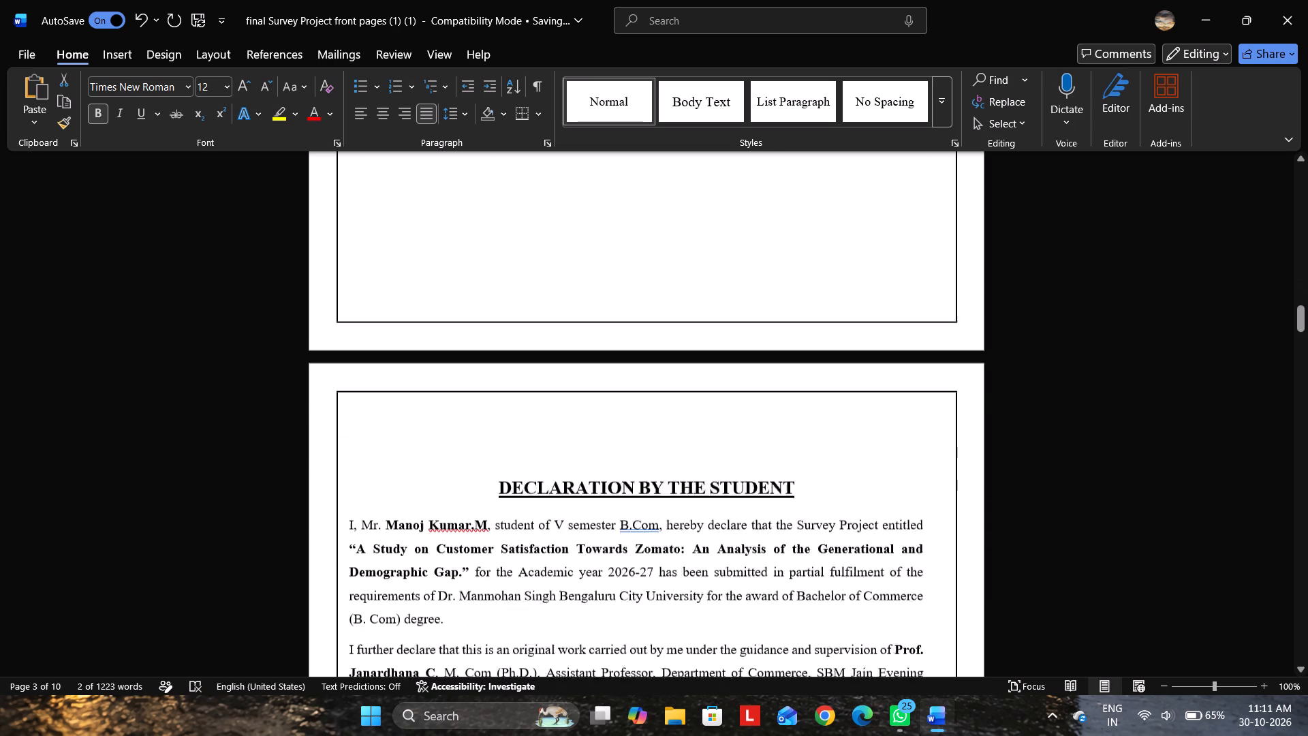
{"action": "left_click", "coordinate": [483, 495]}
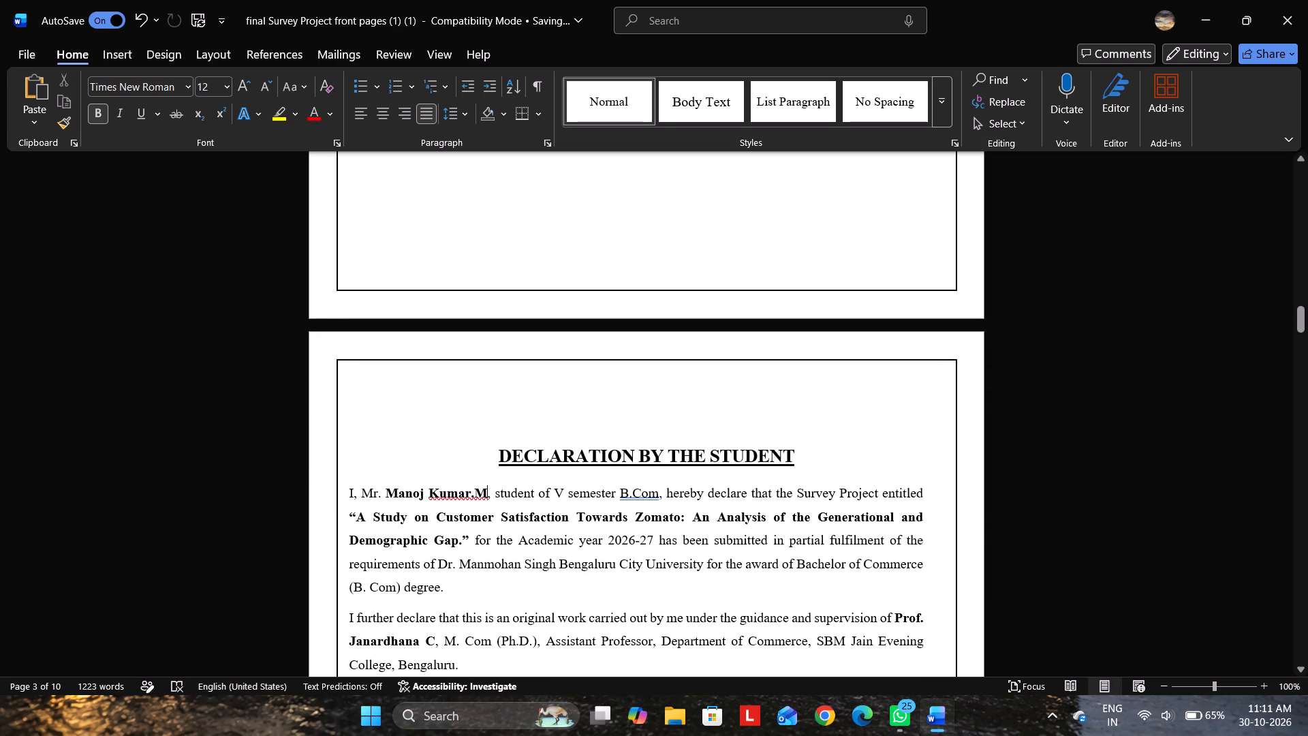
{"action": "left_click_drag", "start_coordinate": [505, 494], "coordinate": [550, 489]}
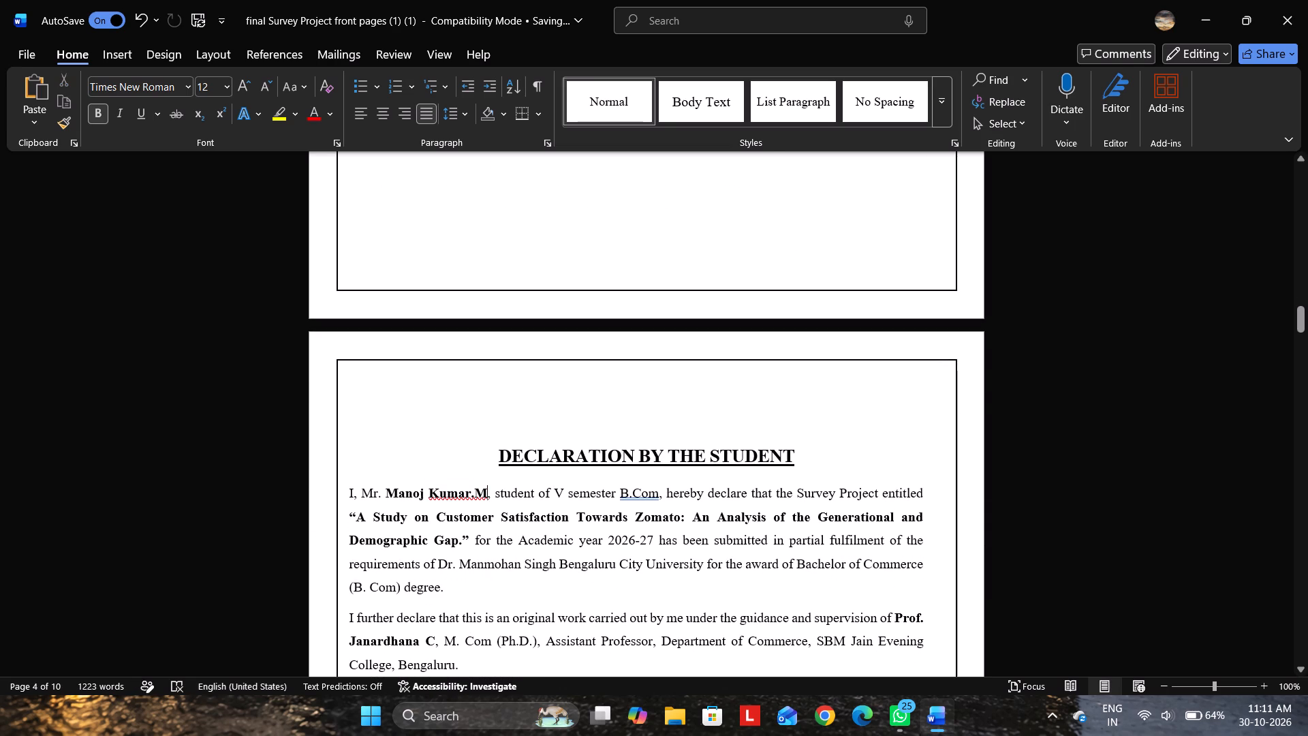
{"action": "key", "text": "BackSpace"}
{"action": "key", "text": "BackSpace"}
{"action": "key", "text": "BackSpace"}
{"action": "key", "text": "BackSpace"}
{"action": "key", "text": "BackSpace"}
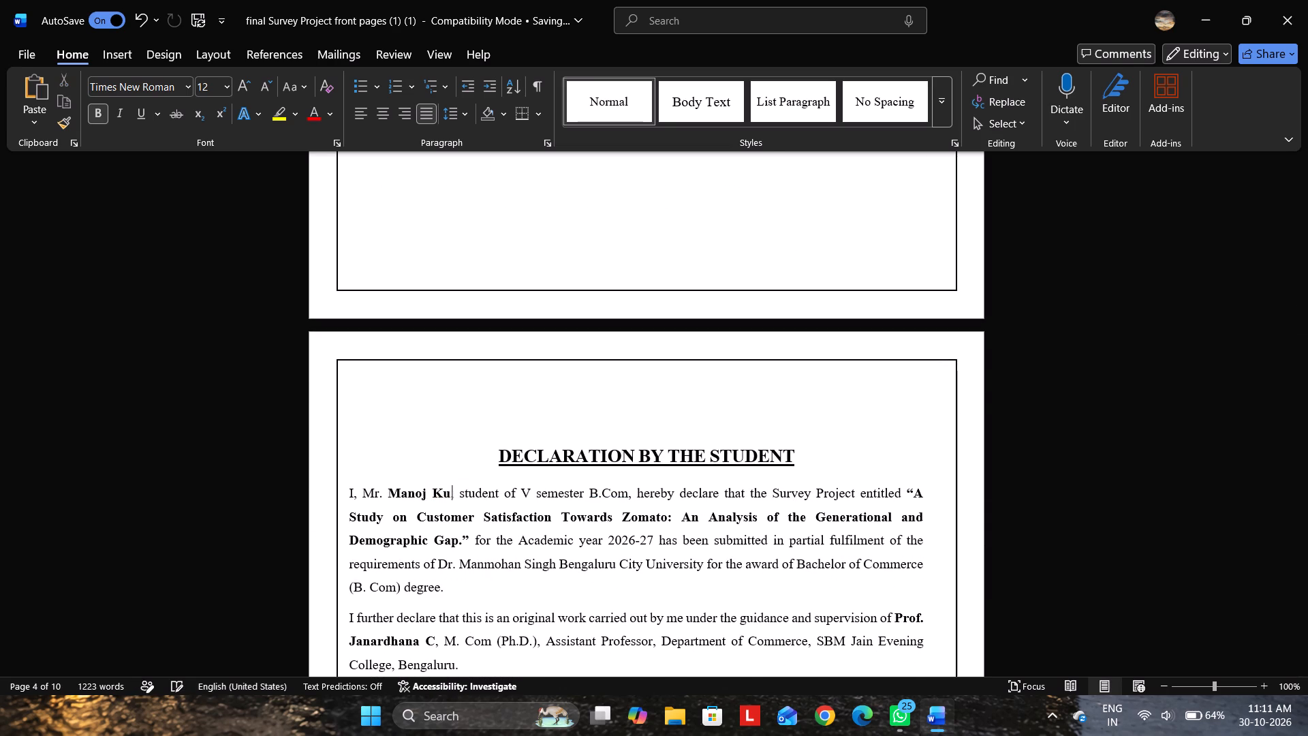
{"action": "key", "text": "BackSpace"}
{"action": "key", "text": "BackSpace"}
{"action": "key", "text": "BackSpace"}
{"action": "key", "text": "BackSpace"}
{"action": "key", "text": "BackSpace"}
{"action": "key", "text": "BackSpace"}
{"action": "key", "text": "BackSpace"}
{"action": "key", "text": "BackSpace"}
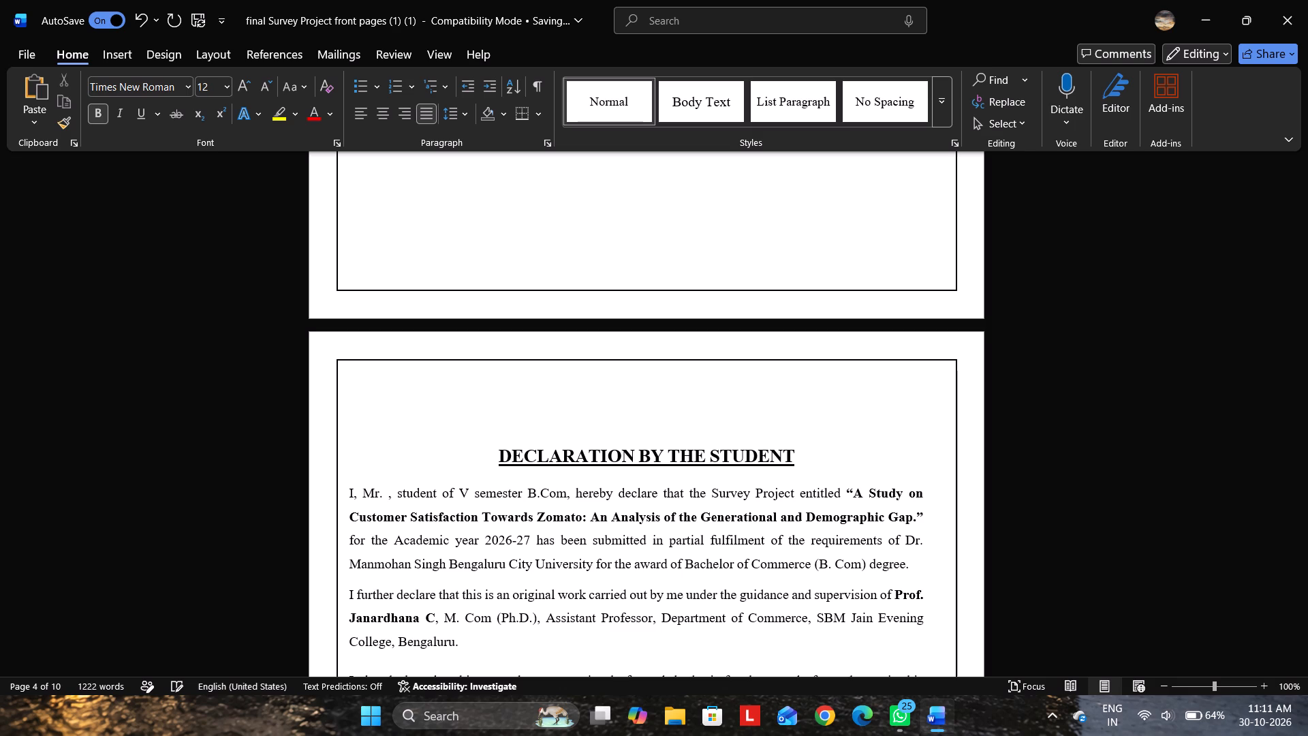
{"action": "key", "text": "ctrl+v"}
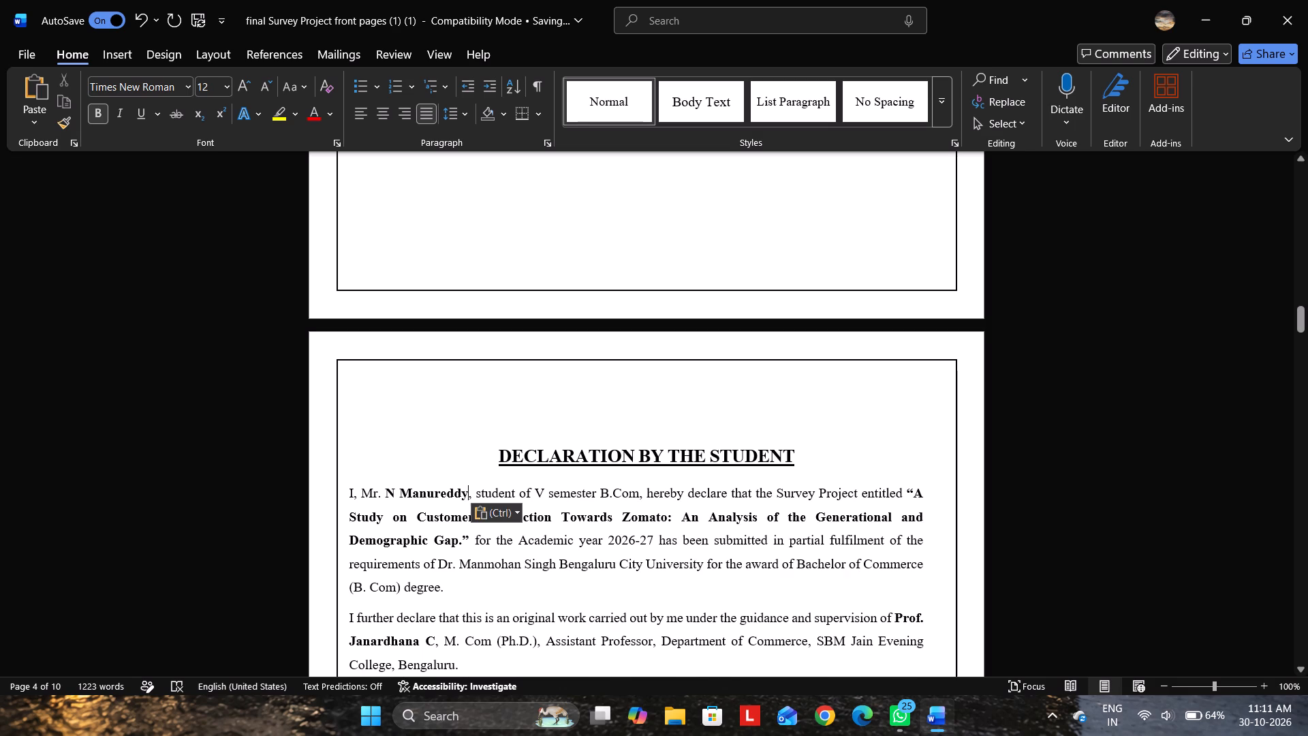
Replace the project title in the student declaration with "A Study on work life balance among employees" copied from the guide's certificate.
{"action": "left_click_drag", "start_coordinate": [914, 495], "coordinate": [917, 504]}
{"action": "left_click_drag", "start_coordinate": [917, 504], "coordinate": [455, 545]}
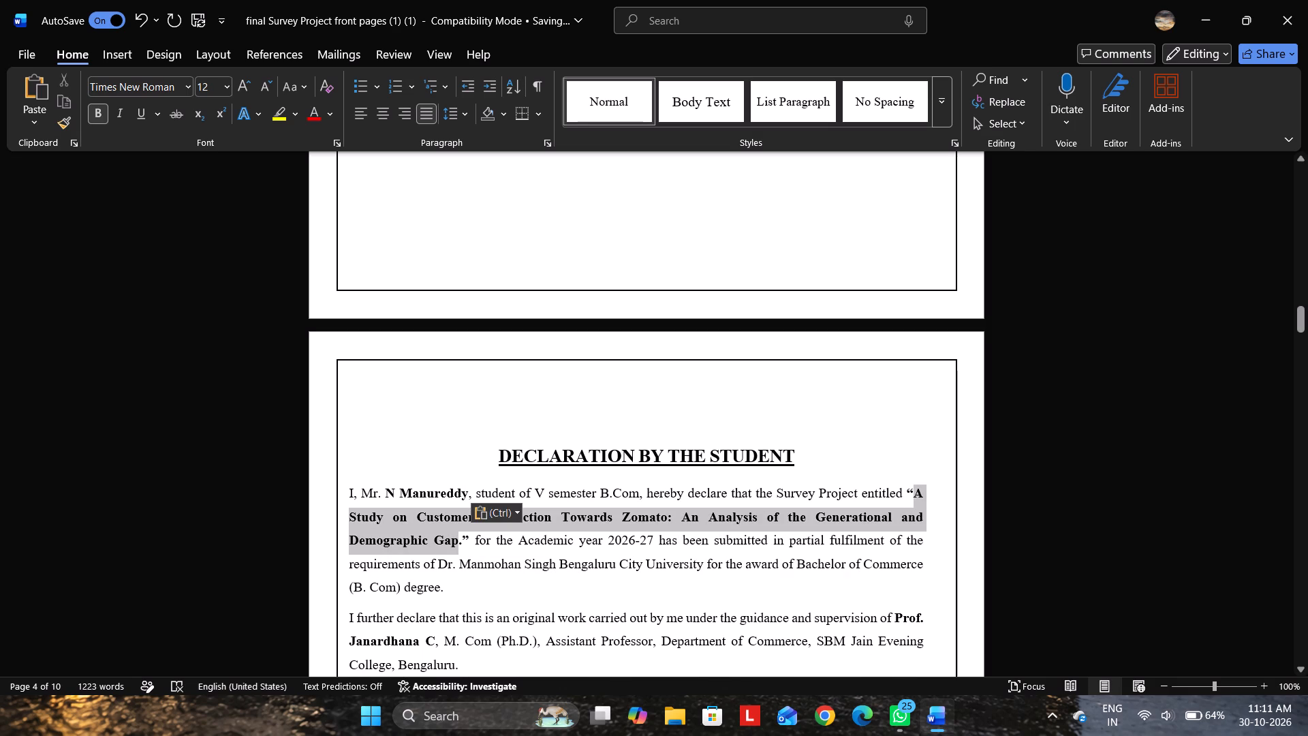
{"action": "left_click_drag", "start_coordinate": [455, 545], "coordinate": [454, 545]}
{"action": "left_click_drag", "start_coordinate": [454, 545], "coordinate": [457, 545]}
{"action": "key", "text": "BackSpace"}
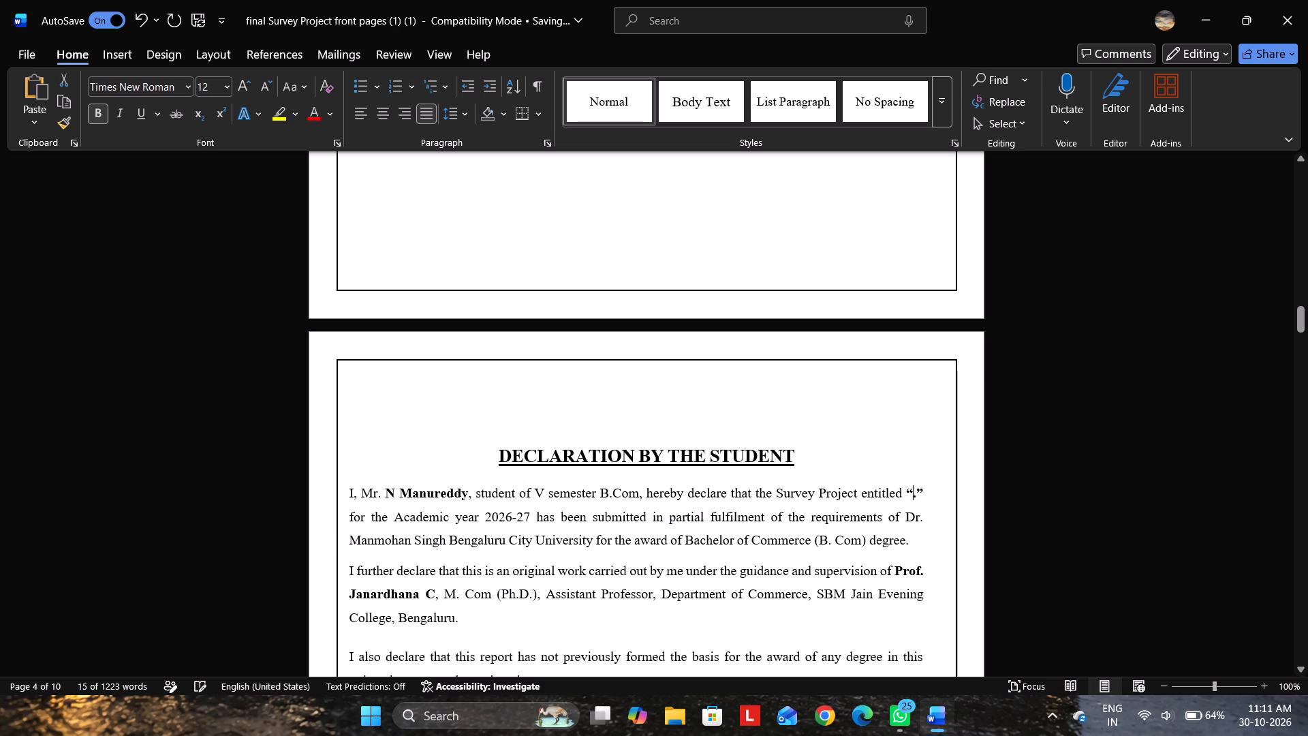
{"action": "scroll", "coordinate": [456, 545], "scroll_direction": "up", "scroll_amount": 3}
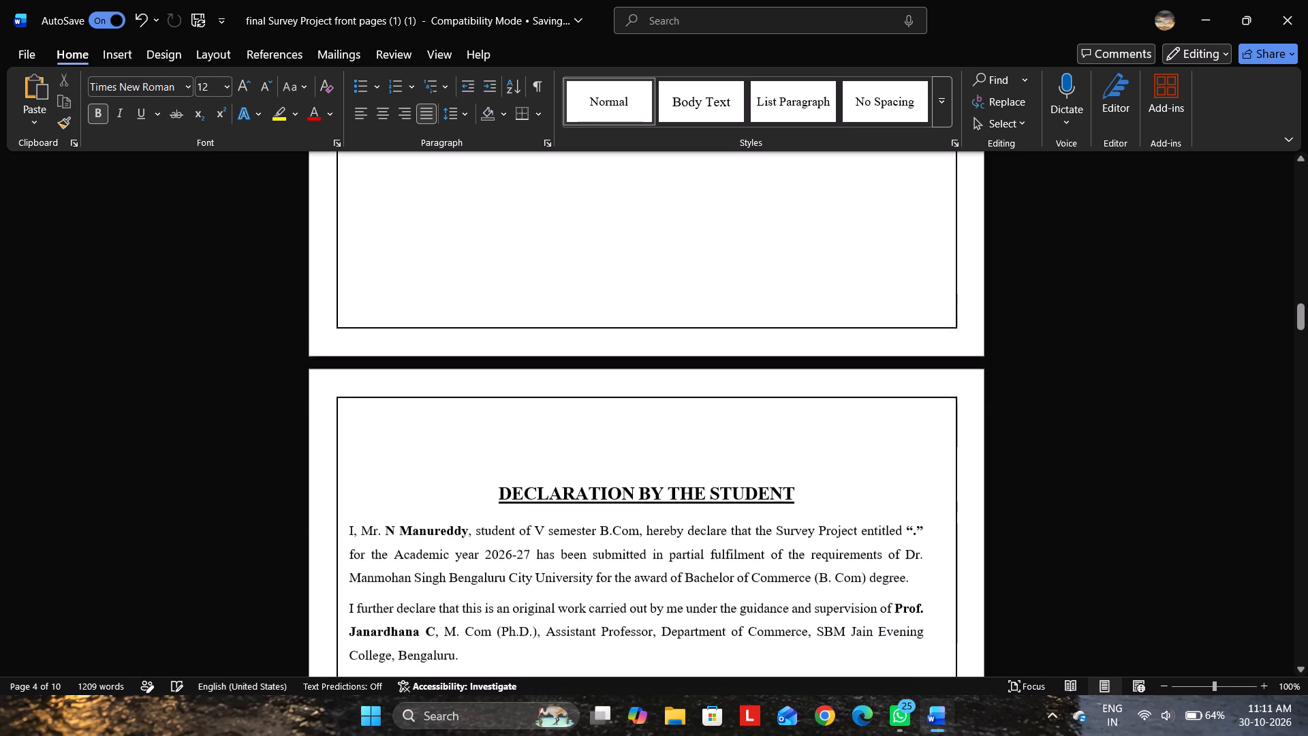
{"action": "scroll", "coordinate": [456, 545], "scroll_direction": "up", "scroll_amount": 12}
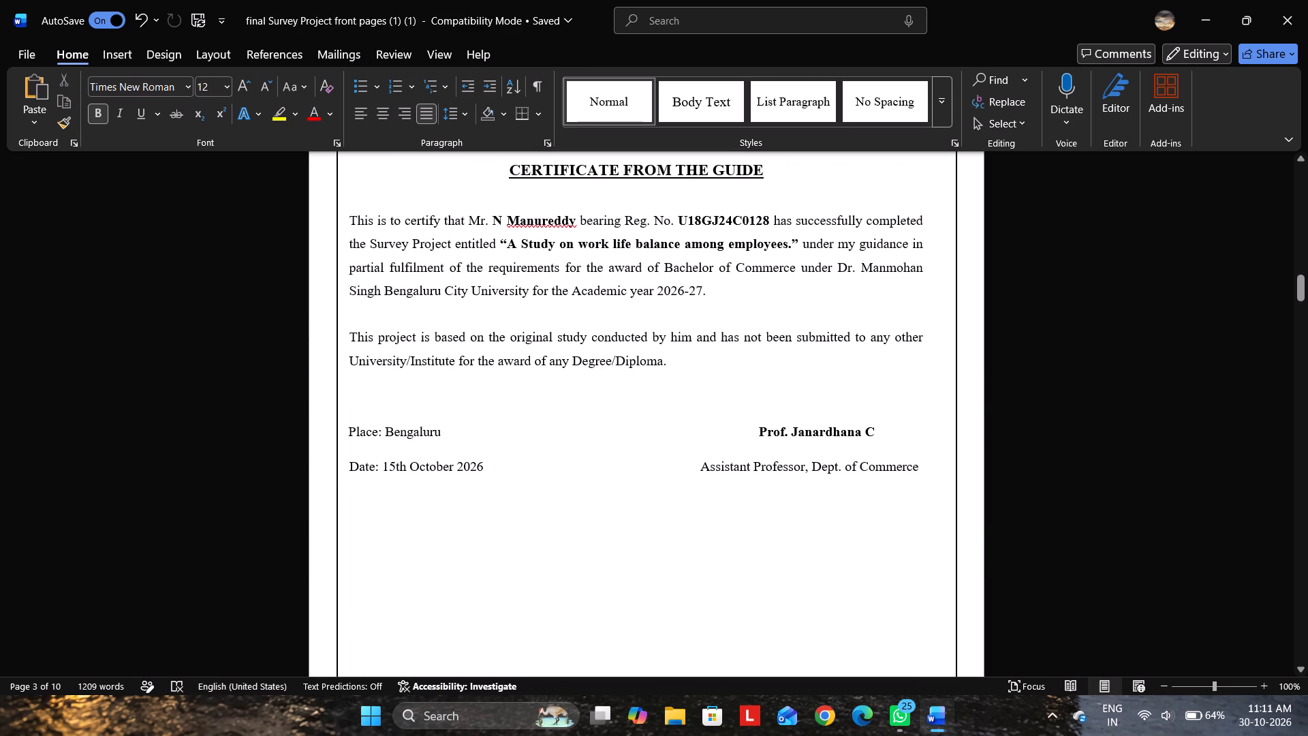
{"action": "left_click_drag", "start_coordinate": [508, 254], "coordinate": [788, 256]}
{"action": "key", "text": "ctrl+c"}
{"action": "scroll", "coordinate": [788, 258], "scroll_direction": "down", "scroll_amount": 9}
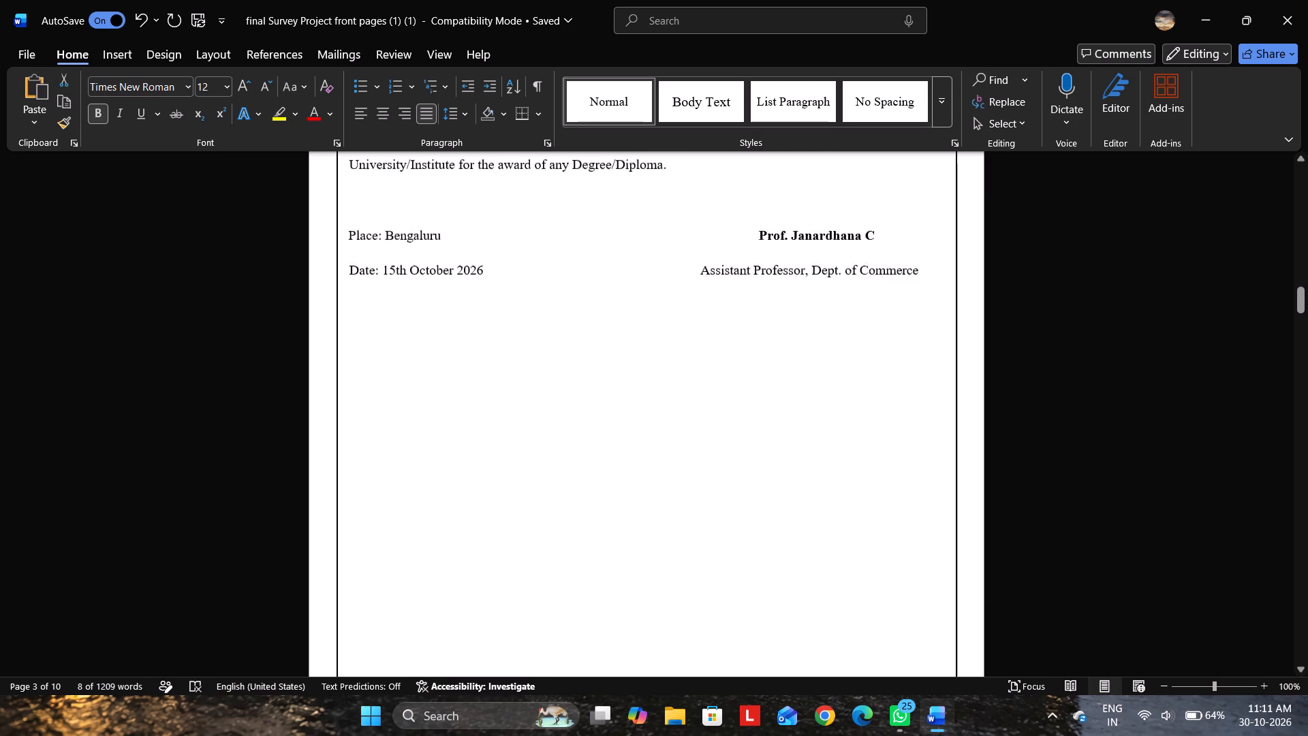
{"action": "scroll", "coordinate": [788, 258], "scroll_direction": "down", "scroll_amount": 11}
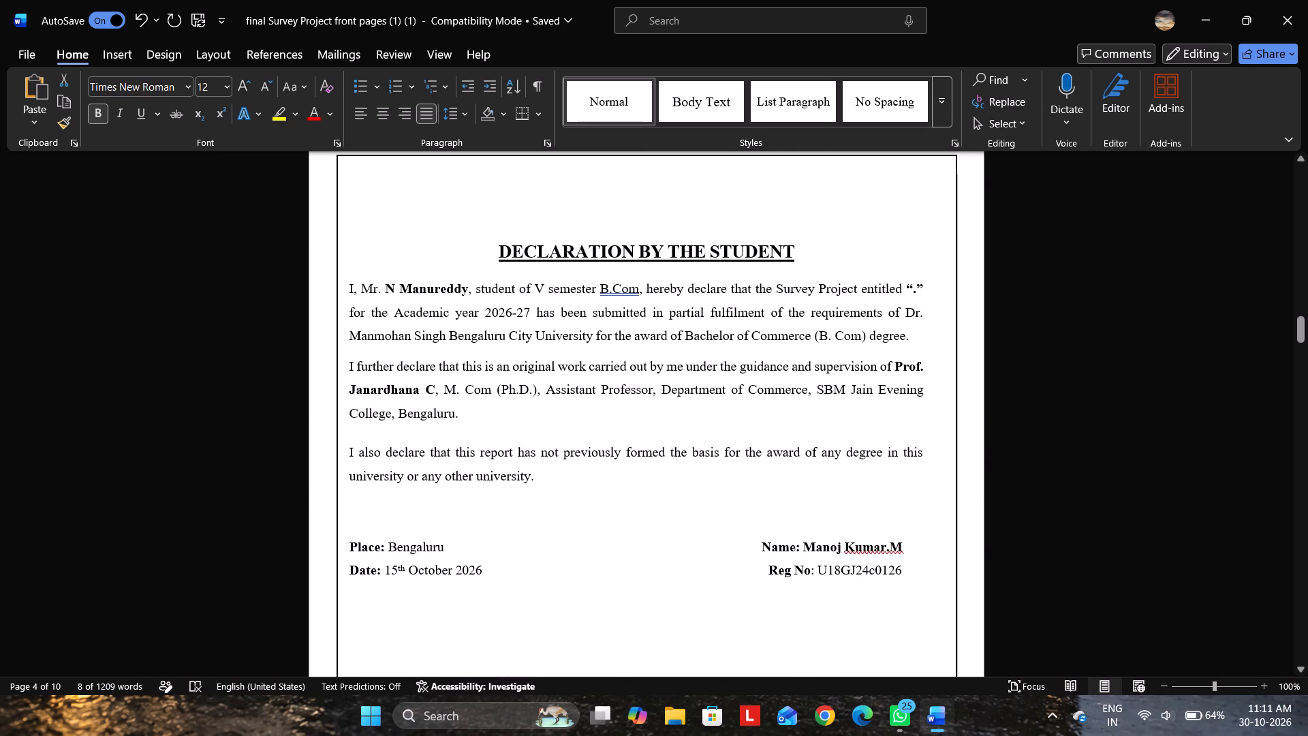
{"action": "left_click", "coordinate": [913, 282]}
{"action": "key", "text": "ctrl+v"}
{"action": "left_click", "coordinate": [922, 300]}
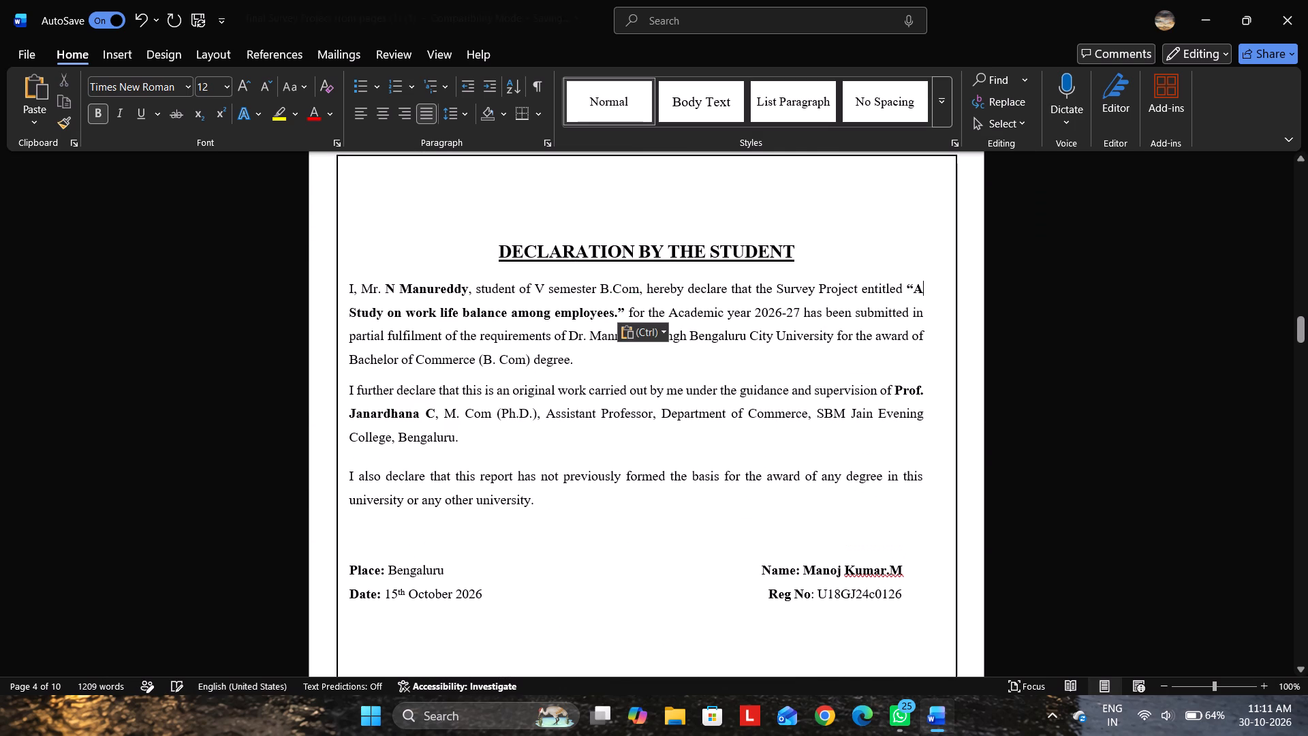
{"action": "scroll", "coordinate": [585, 365], "scroll_direction": "down", "scroll_amount": 4}
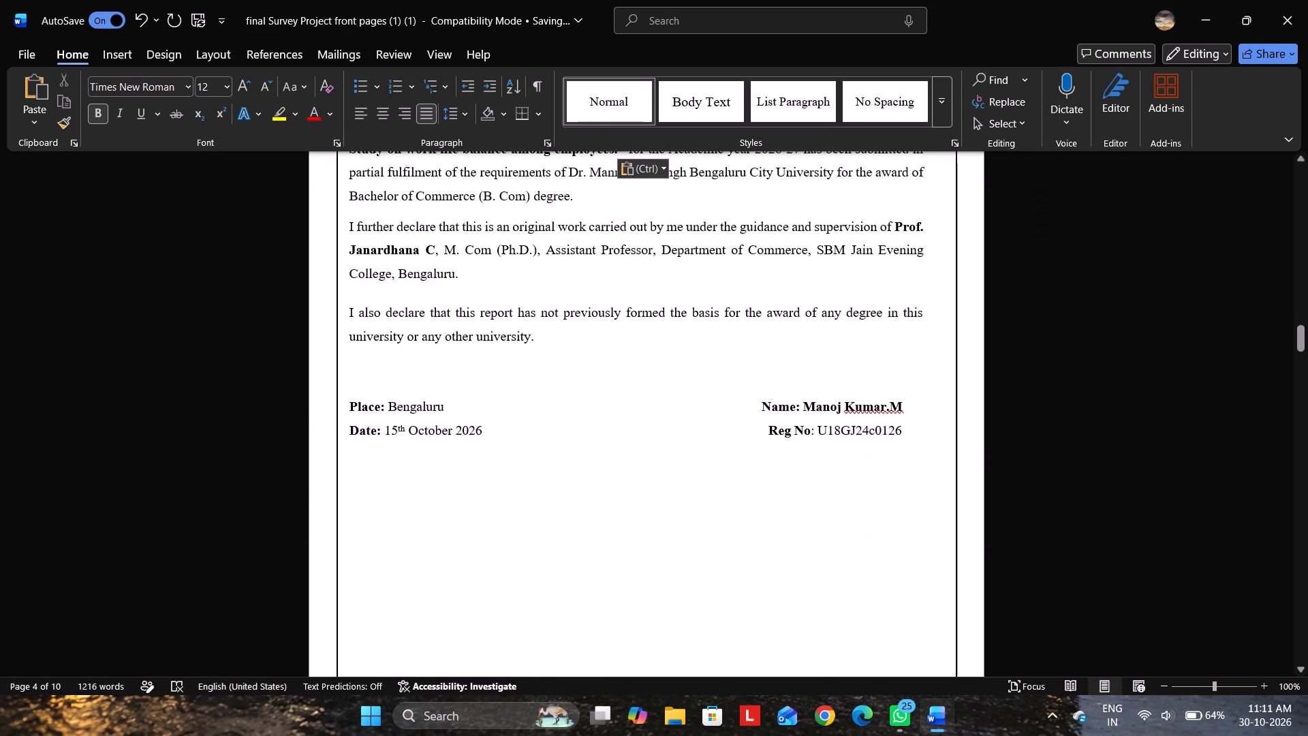
Replace the name in the student declaration's signature block with the new student's name.
{"action": "left_click_drag", "start_coordinate": [922, 403], "coordinate": [813, 408]}
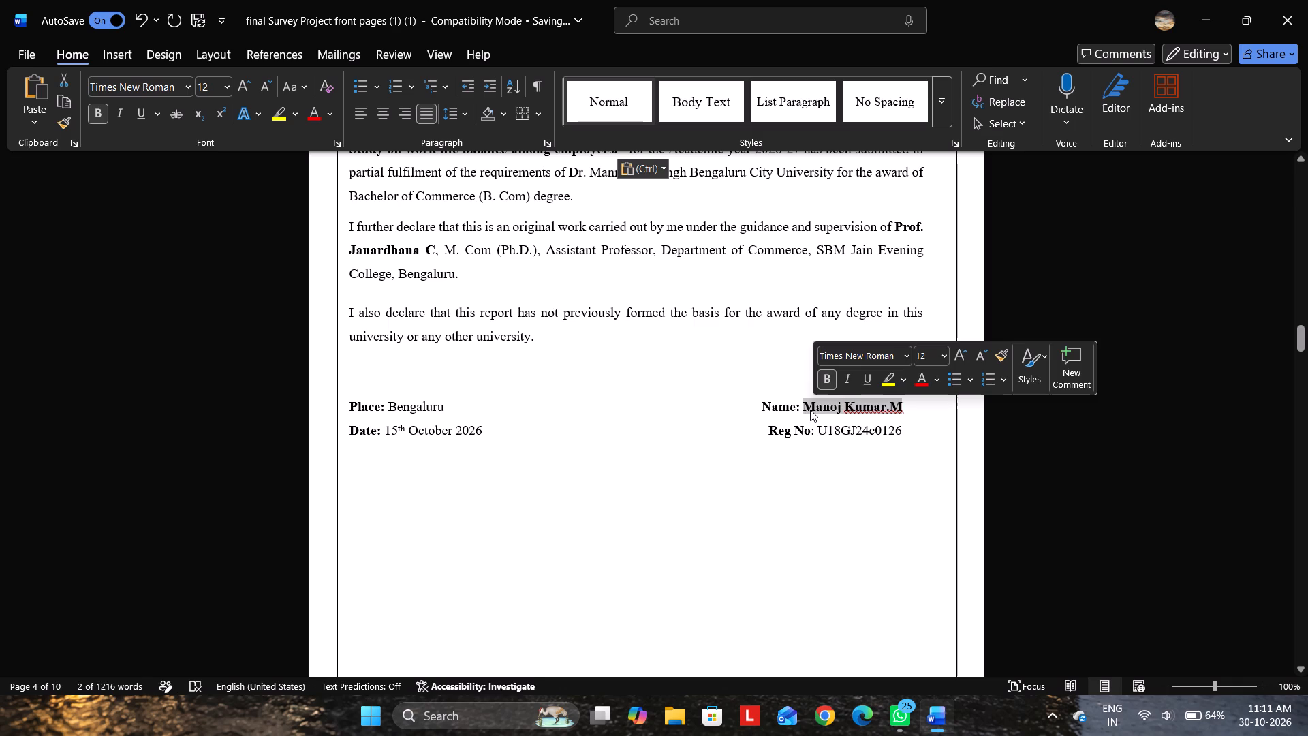
{"action": "key", "text": "BackSpace"}
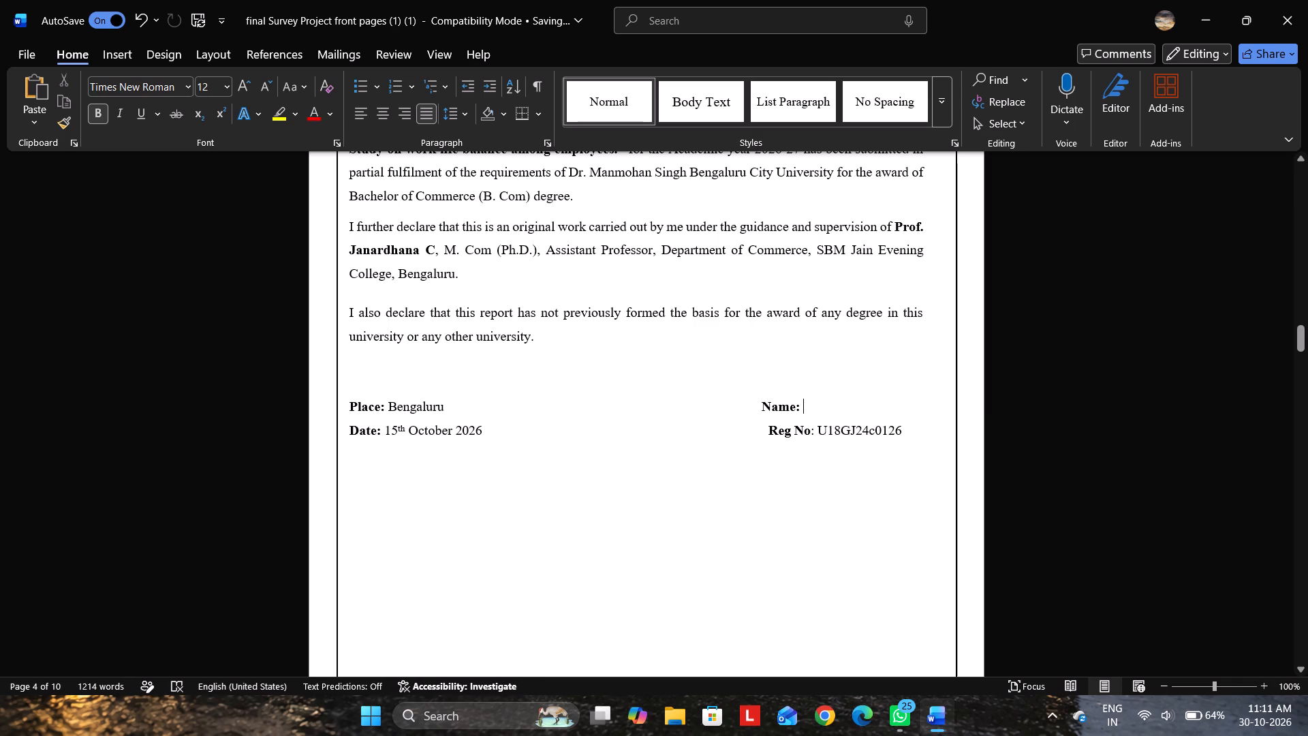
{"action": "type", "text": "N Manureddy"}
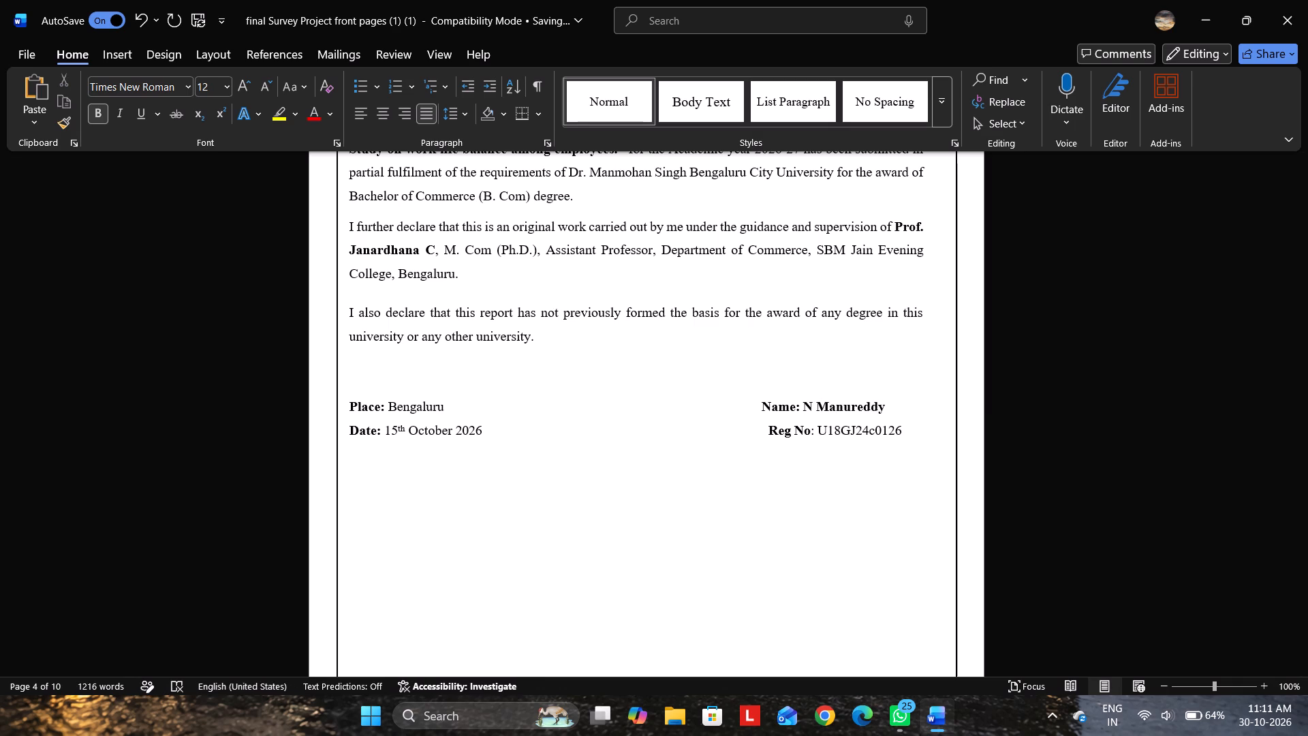
Change the last digit of the registration number under the student declaration to 8.
{"action": "scroll", "coordinate": [805, 410], "scroll_direction": "down", "scroll_amount": 17}
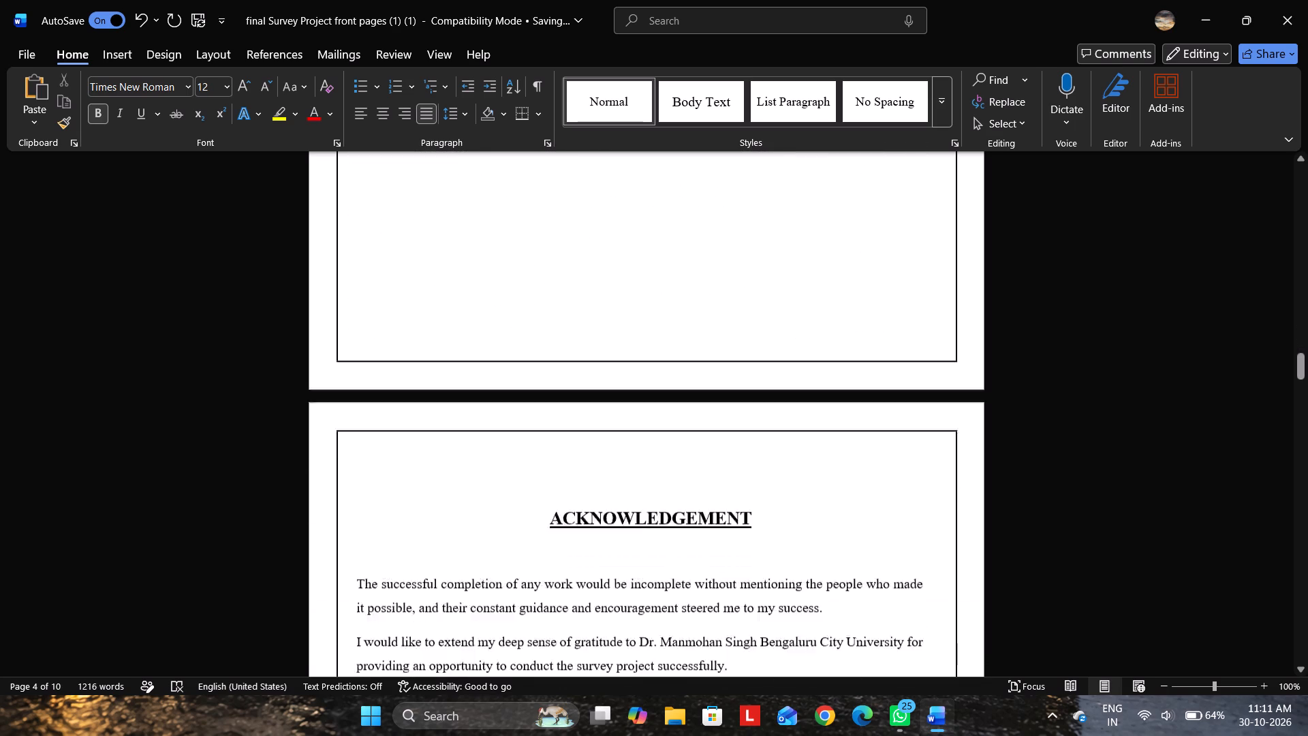
{"action": "scroll", "coordinate": [804, 410], "scroll_direction": "down", "scroll_amount": 8}
{"action": "left_click", "coordinate": [932, 437]}
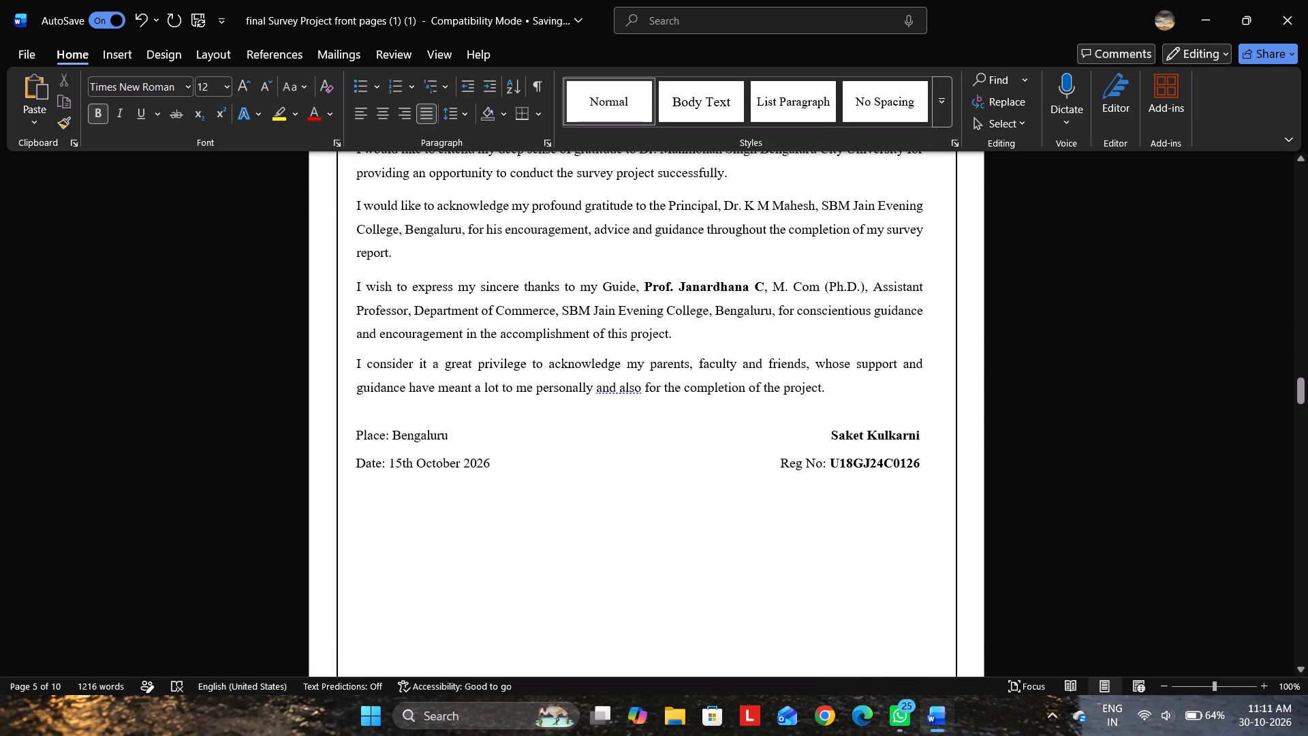
{"action": "scroll", "coordinate": [925, 437], "scroll_direction": "up", "scroll_amount": 20}
{"action": "scroll", "coordinate": [925, 437], "scroll_direction": "up", "scroll_amount": 1}
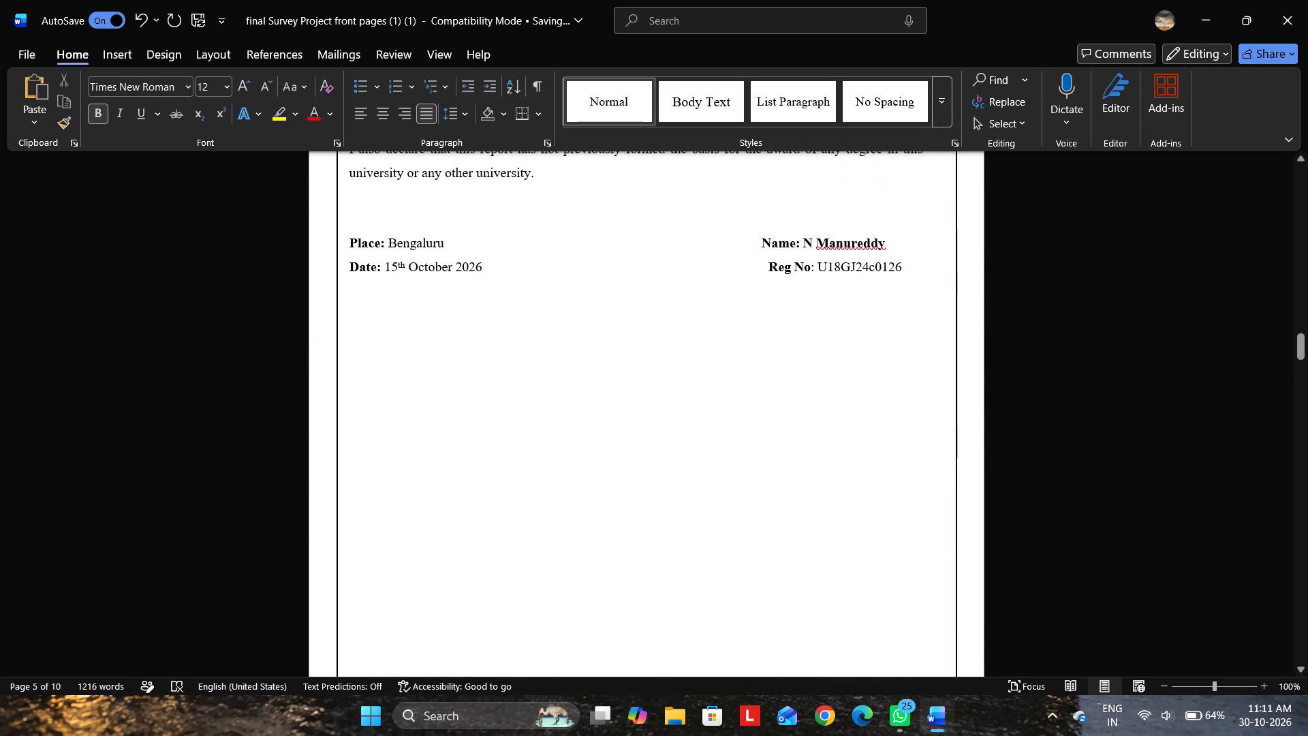
{"action": "left_click", "coordinate": [898, 277]}
{"action": "left_click", "coordinate": [905, 277]}
{"action": "key", "text": "BackSpace"}
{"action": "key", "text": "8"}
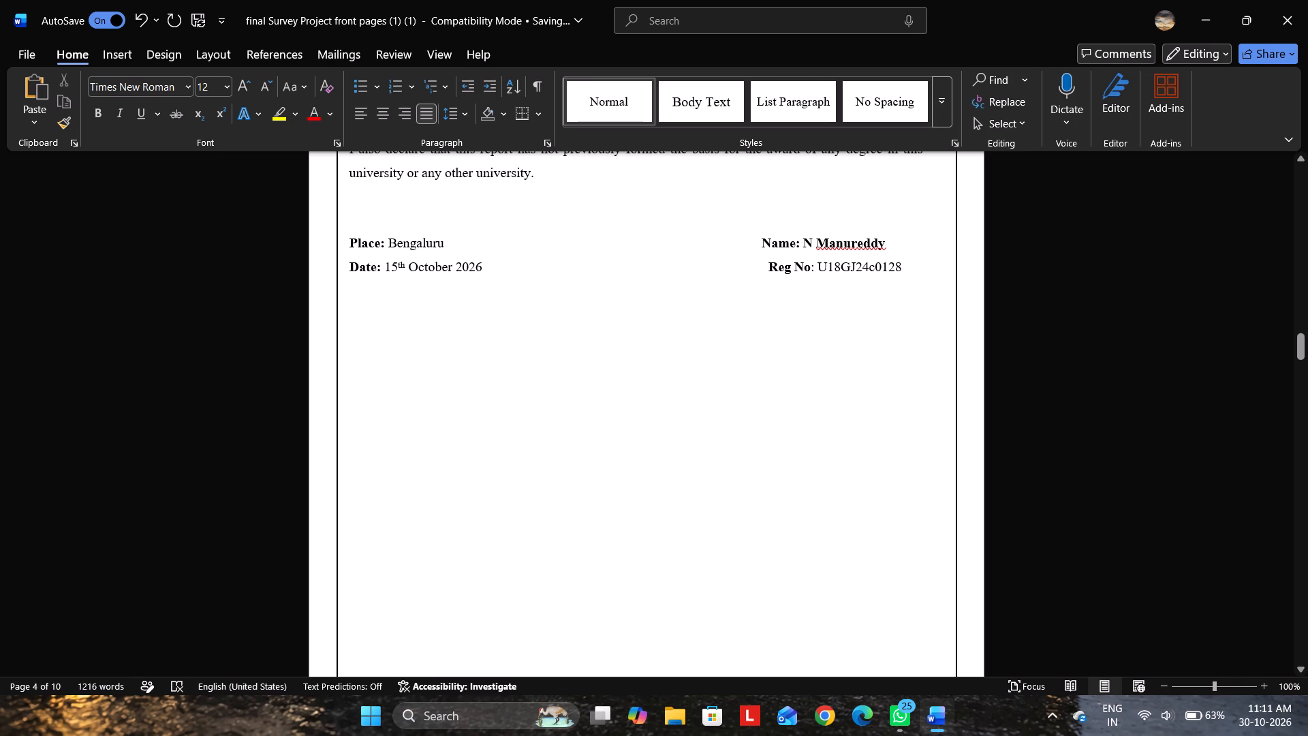
Replace the lowercase c in the student declaration's registration number with a capital C.
{"action": "left_click", "coordinate": [871, 269]}
{"action": "left_click", "coordinate": [881, 273]}
{"action": "left_click", "coordinate": [876, 273]}
{"action": "key", "text": "BackSpace"}
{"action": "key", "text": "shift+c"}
Replace the name in the Acknowledgement's sign-off with the new student's name.
{"action": "scroll", "coordinate": [840, 293], "scroll_direction": "down", "scroll_amount": 13}
{"action": "scroll", "coordinate": [840, 293], "scroll_direction": "up", "scroll_amount": 8}
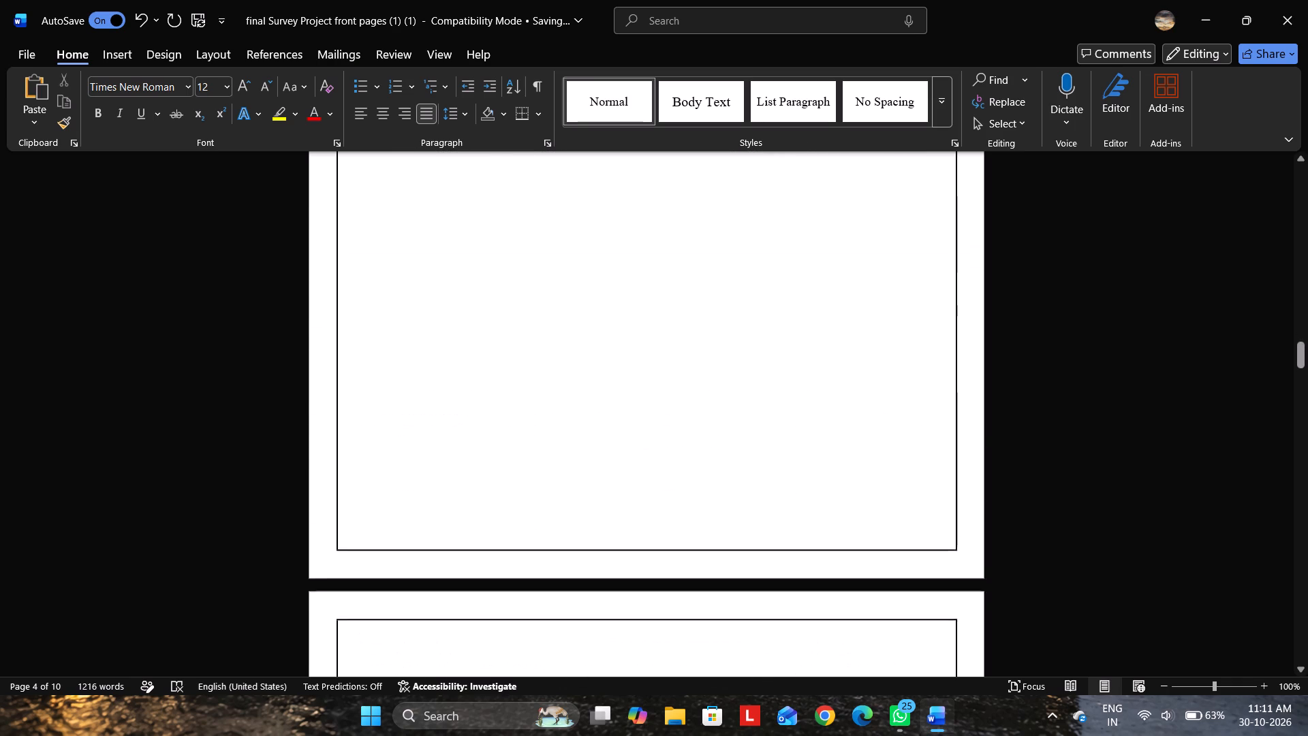
{"action": "scroll", "coordinate": [834, 260], "scroll_direction": "up", "scroll_amount": 5}
{"action": "scroll", "coordinate": [834, 260], "scroll_direction": "down", "scroll_amount": 20}
{"action": "scroll", "coordinate": [833, 260], "scroll_direction": "down", "scroll_amount": 5}
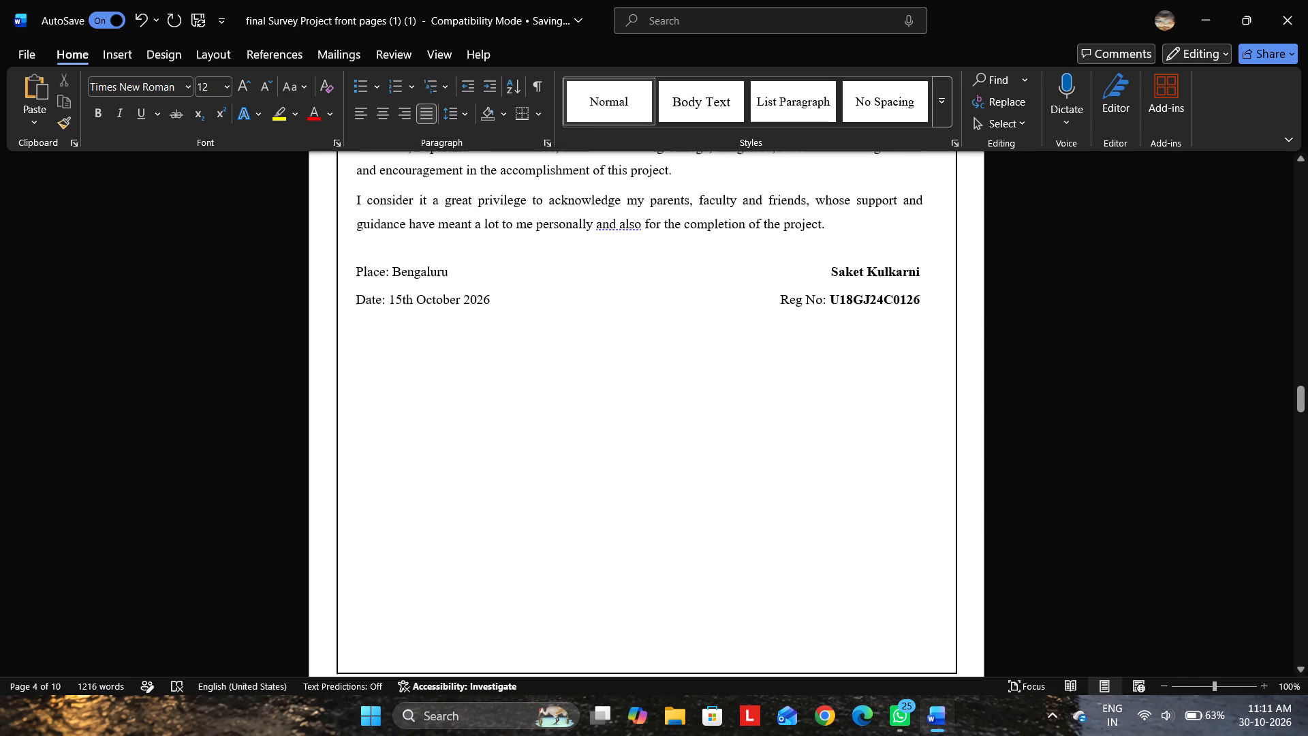
{"action": "left_click_drag", "start_coordinate": [925, 270], "coordinate": [835, 270]}
{"action": "key", "text": "BackSpace"}
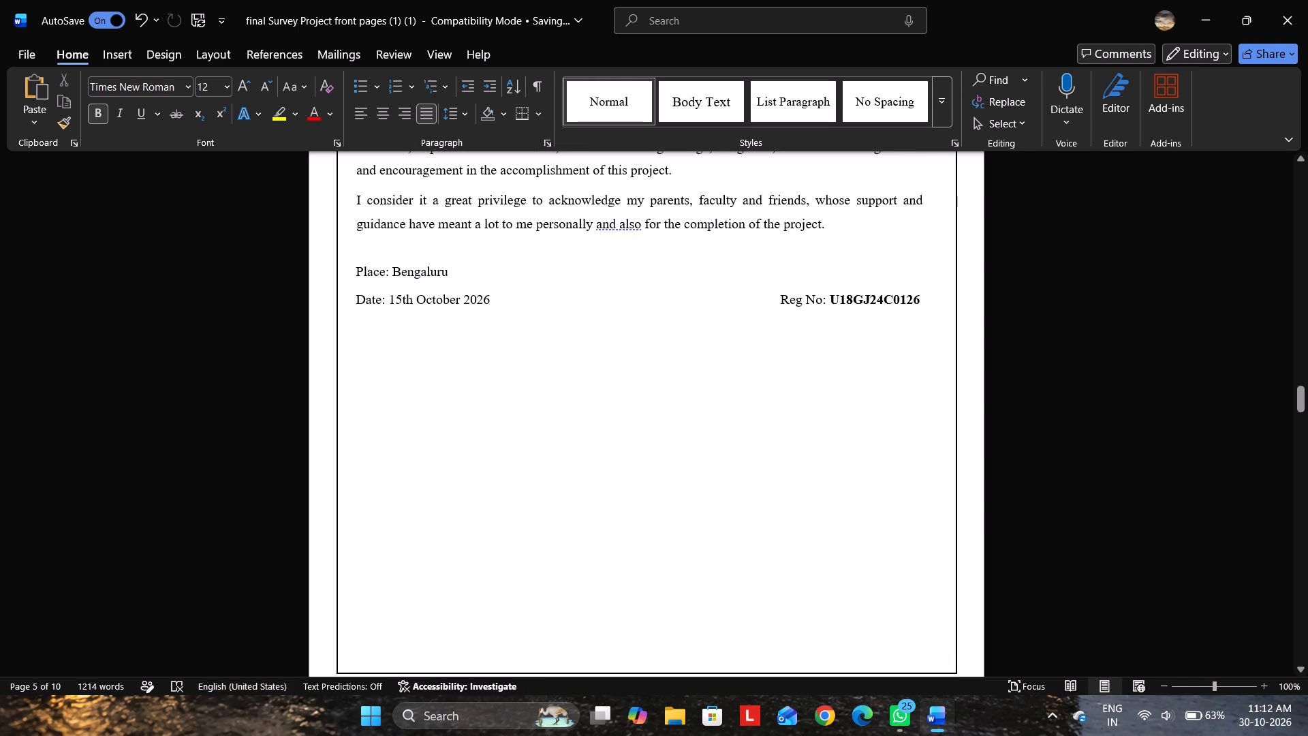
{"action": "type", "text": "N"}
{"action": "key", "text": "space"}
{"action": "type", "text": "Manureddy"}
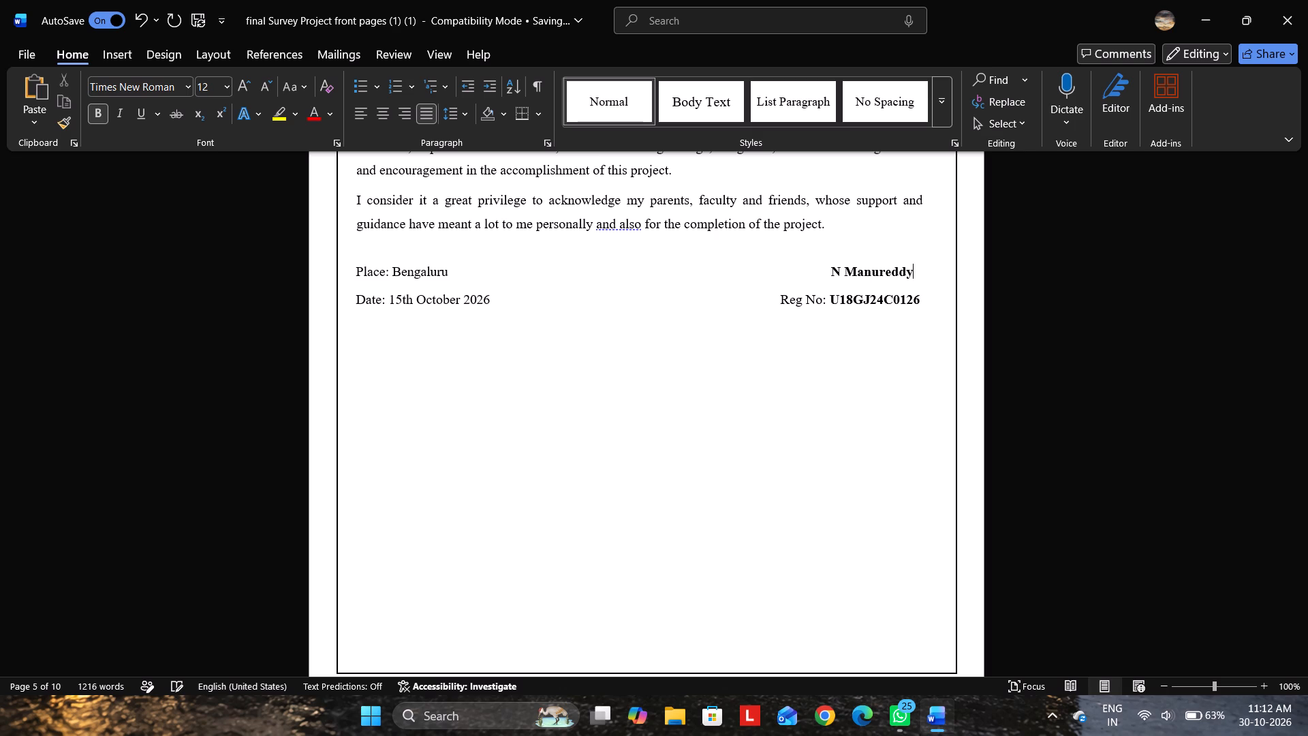
Change the last digit of the registration number in the Acknowledgement's sign-off to 8.
{"action": "left_click", "coordinate": [929, 298]}
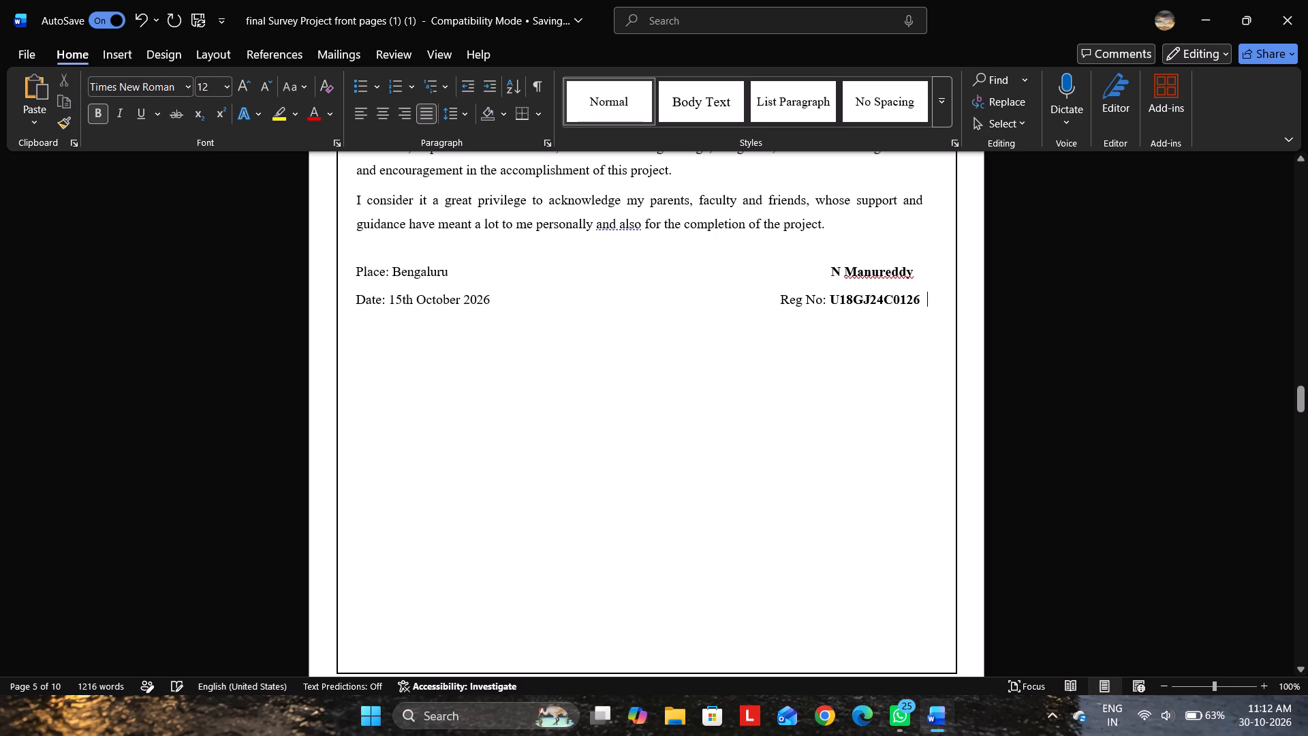
{"action": "left_click", "coordinate": [918, 298]}
{"action": "key", "text": "BackSpace"}
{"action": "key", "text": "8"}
Delete all the content that follows the Acknowledgement page, through to the end of the document.
{"action": "scroll", "coordinate": [916, 300], "scroll_direction": "down", "scroll_amount": 13}
{"action": "left_click_drag", "start_coordinate": [526, 283], "coordinate": [835, 735]}
{"action": "key", "text": "Delete"}
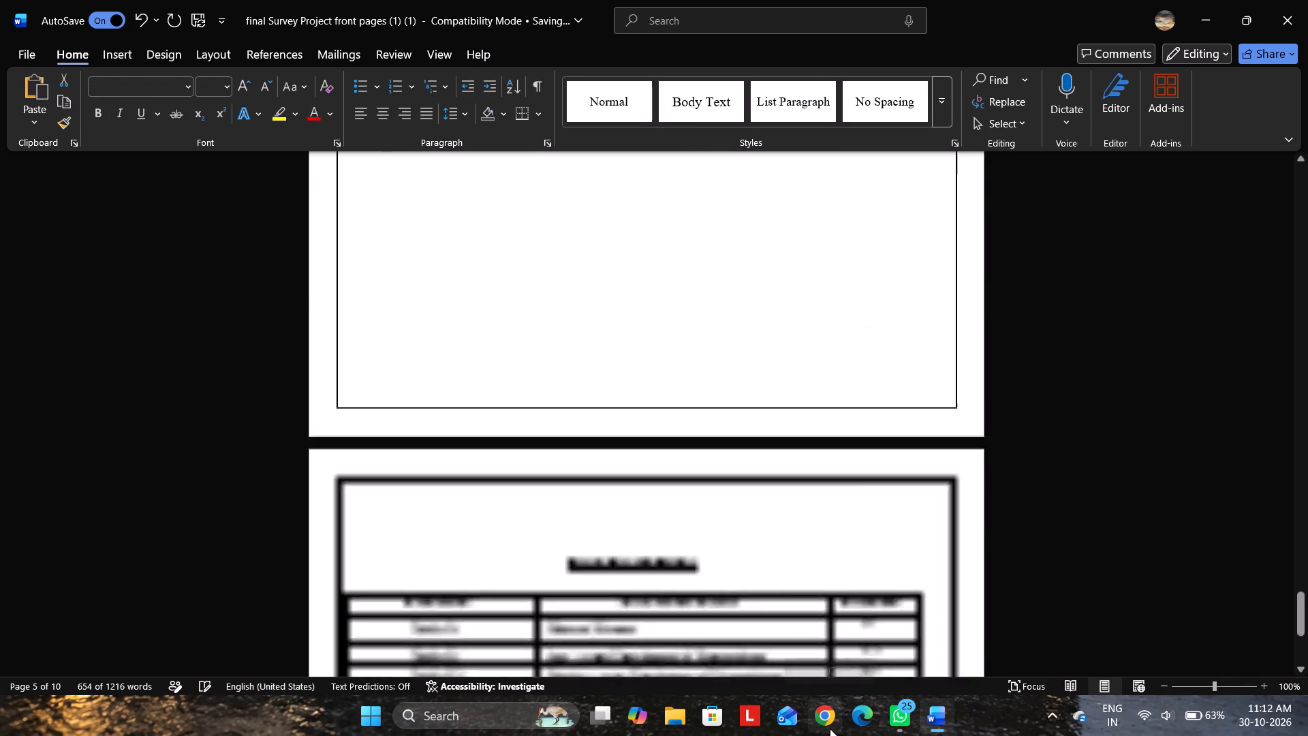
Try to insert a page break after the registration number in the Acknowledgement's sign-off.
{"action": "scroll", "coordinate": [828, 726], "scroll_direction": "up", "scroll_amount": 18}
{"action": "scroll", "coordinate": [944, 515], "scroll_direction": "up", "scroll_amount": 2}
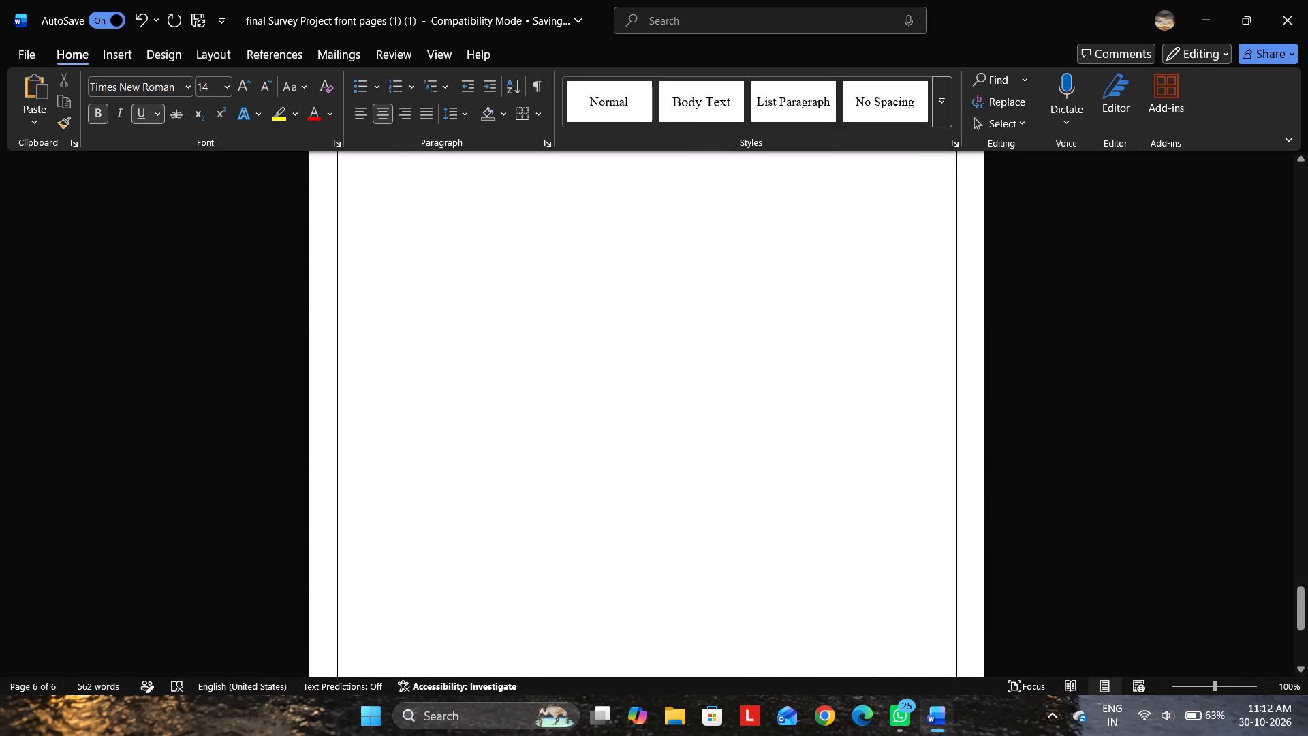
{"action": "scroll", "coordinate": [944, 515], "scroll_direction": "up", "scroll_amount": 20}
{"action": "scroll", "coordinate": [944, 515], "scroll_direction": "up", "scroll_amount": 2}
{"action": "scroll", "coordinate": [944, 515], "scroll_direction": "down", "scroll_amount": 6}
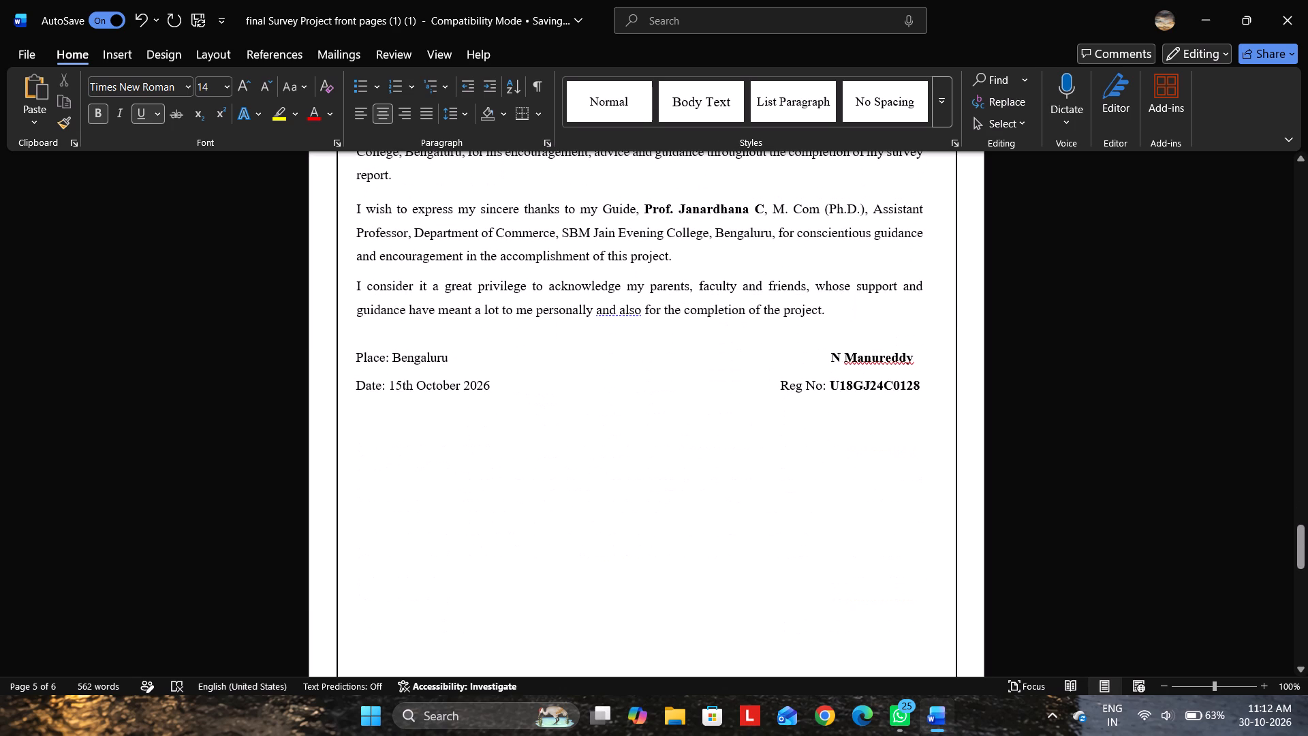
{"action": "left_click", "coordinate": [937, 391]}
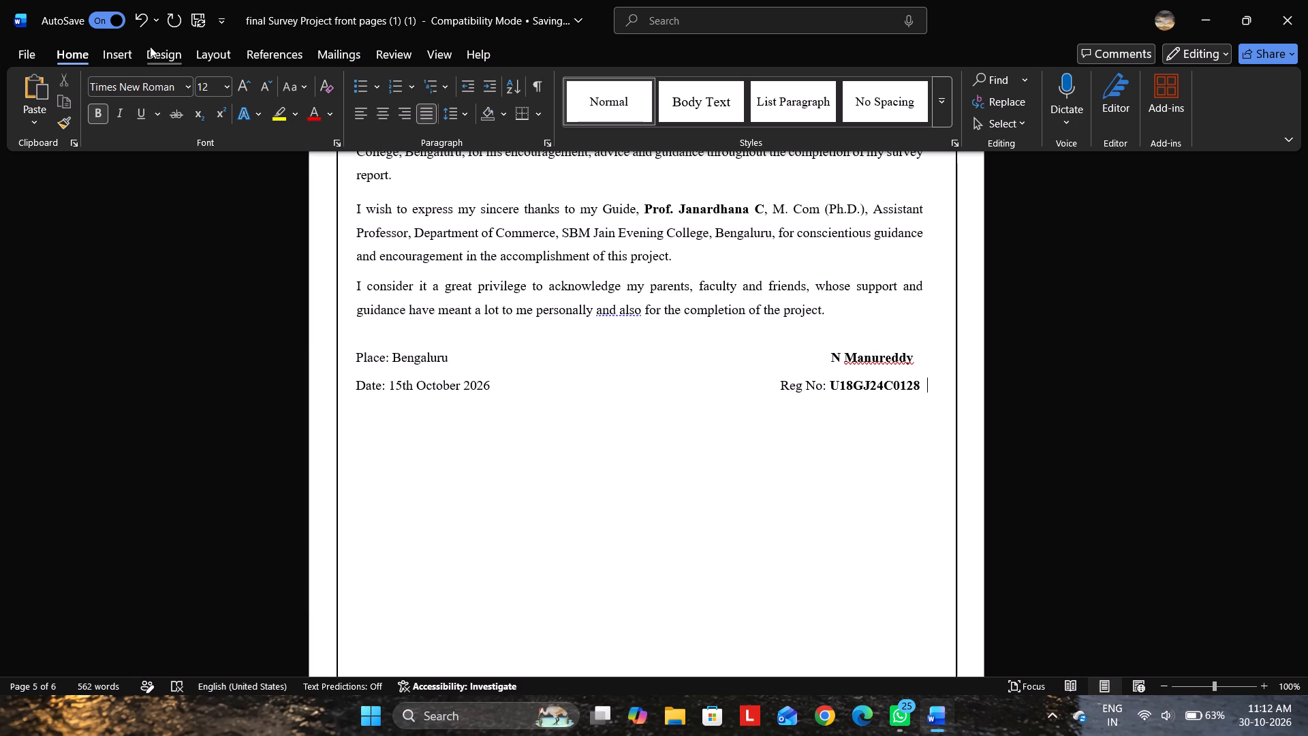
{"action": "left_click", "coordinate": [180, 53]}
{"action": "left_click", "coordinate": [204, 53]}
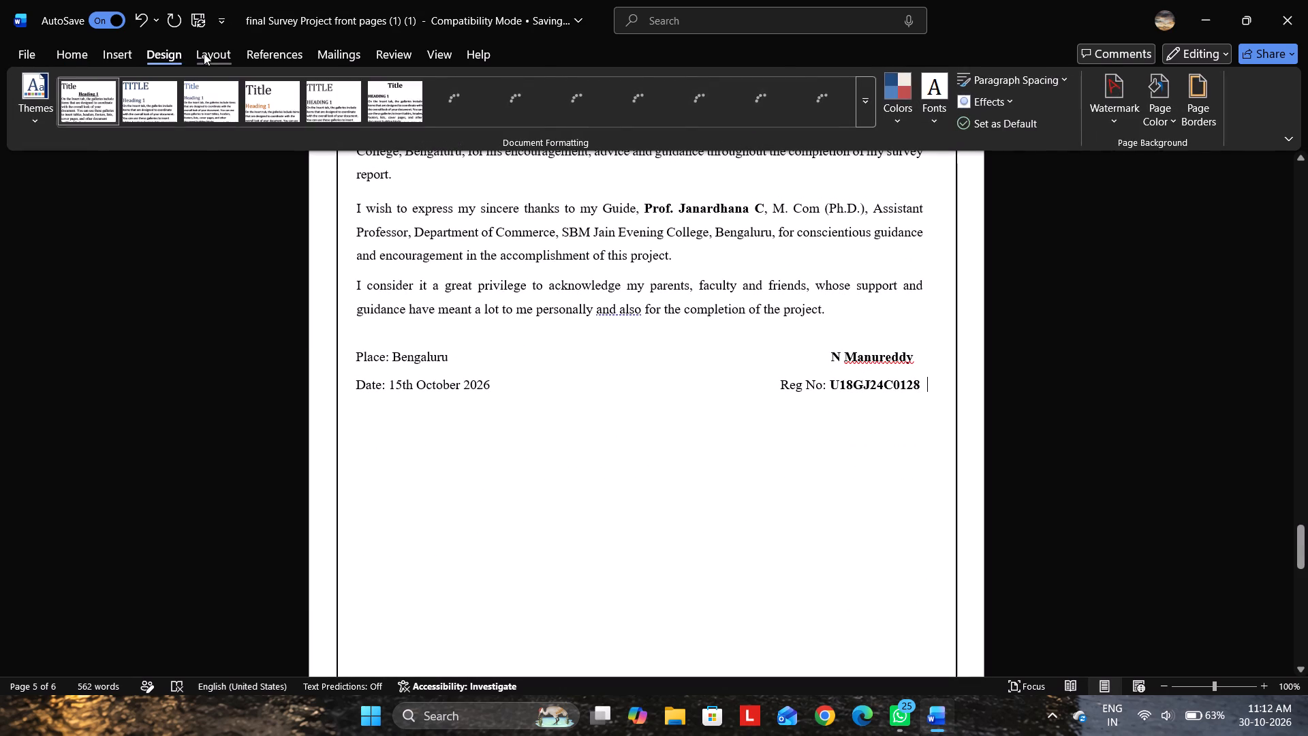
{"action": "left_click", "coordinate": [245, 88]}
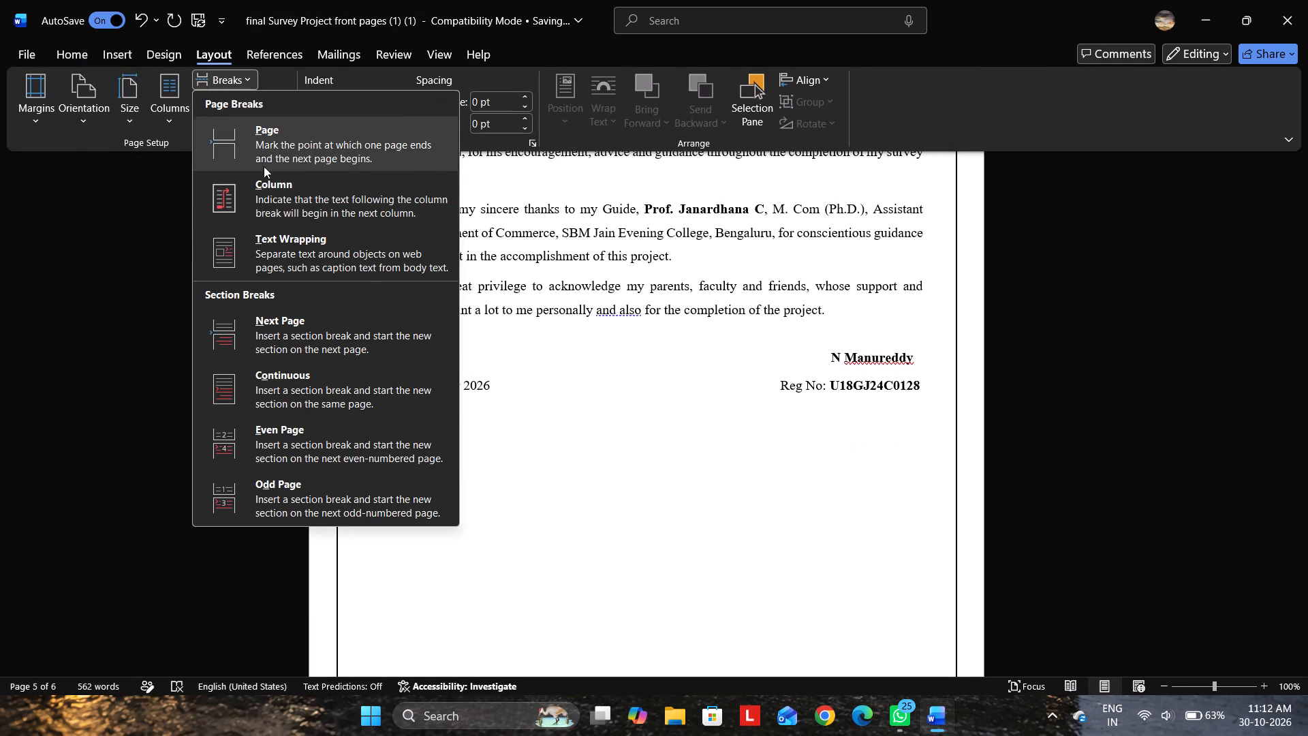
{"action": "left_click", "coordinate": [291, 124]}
Show the paragraph marks and other hidden formatting symbols in the document.
{"action": "left_click", "coordinate": [78, 57]}
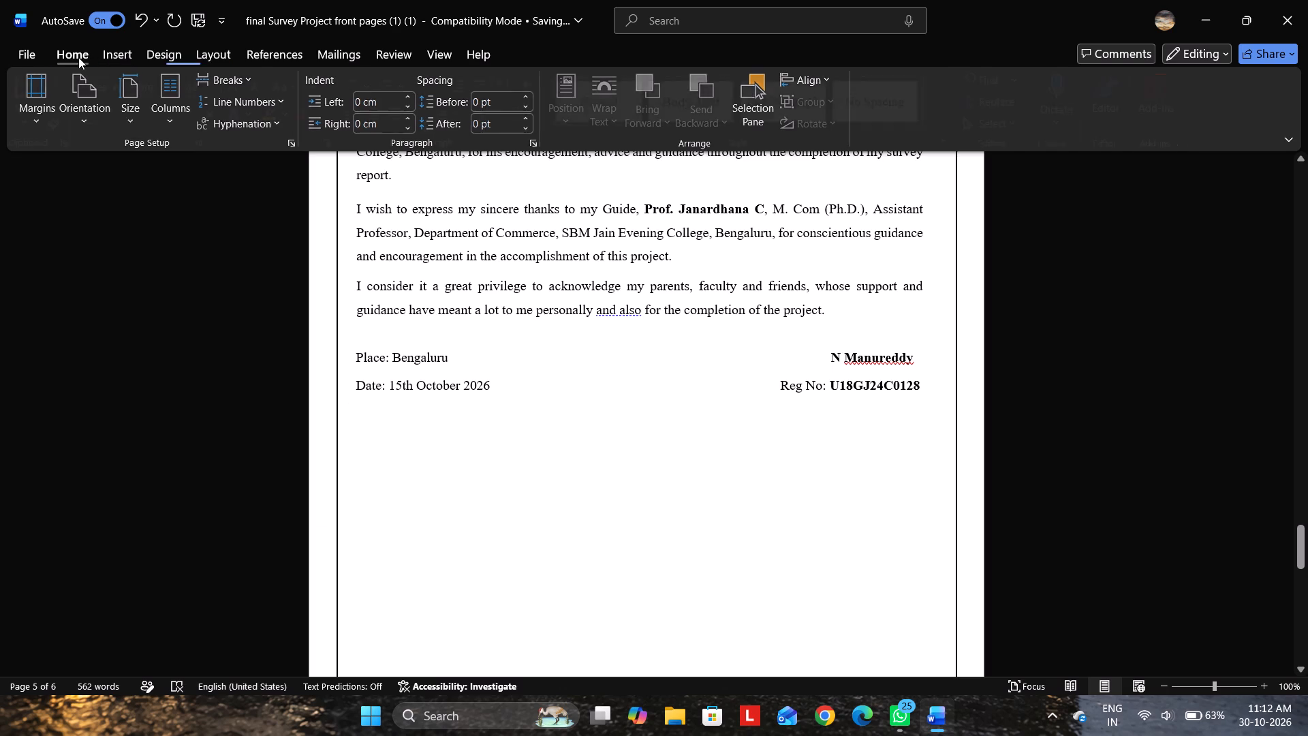
{"action": "left_click", "coordinate": [548, 91]}
{"action": "left_click", "coordinate": [528, 82]}
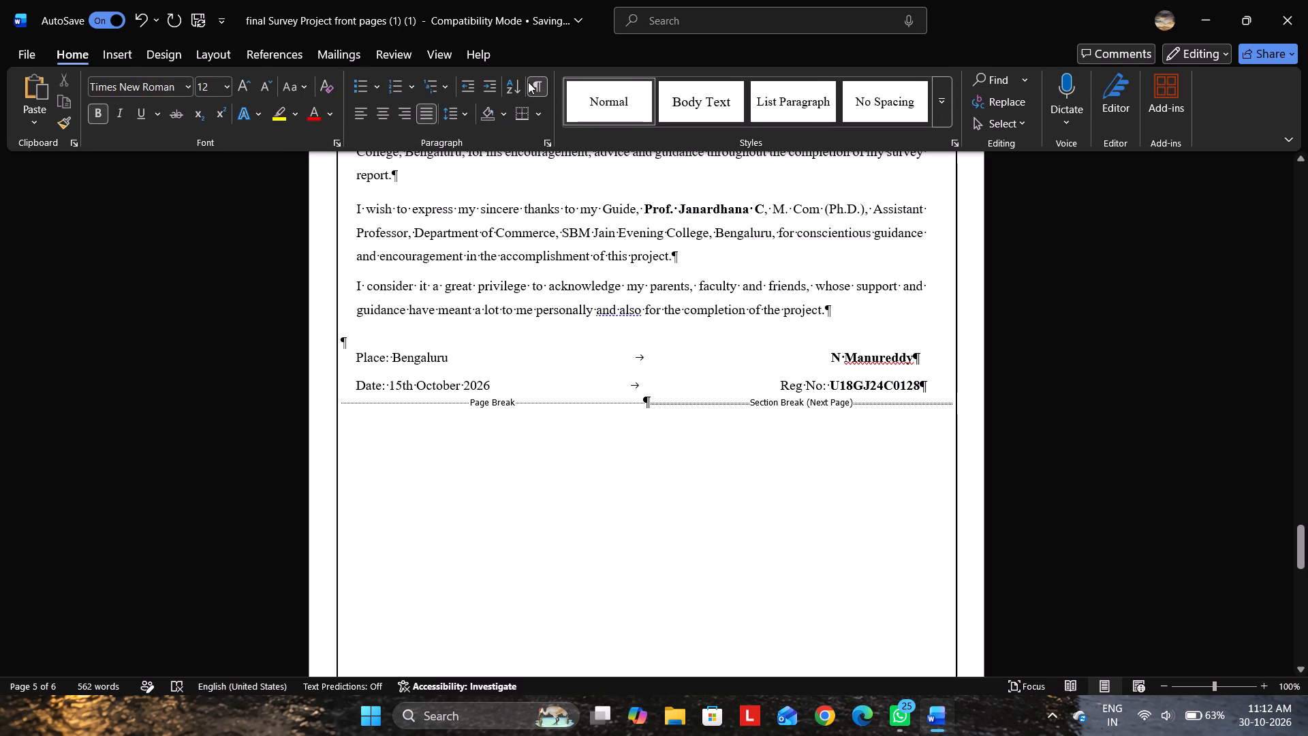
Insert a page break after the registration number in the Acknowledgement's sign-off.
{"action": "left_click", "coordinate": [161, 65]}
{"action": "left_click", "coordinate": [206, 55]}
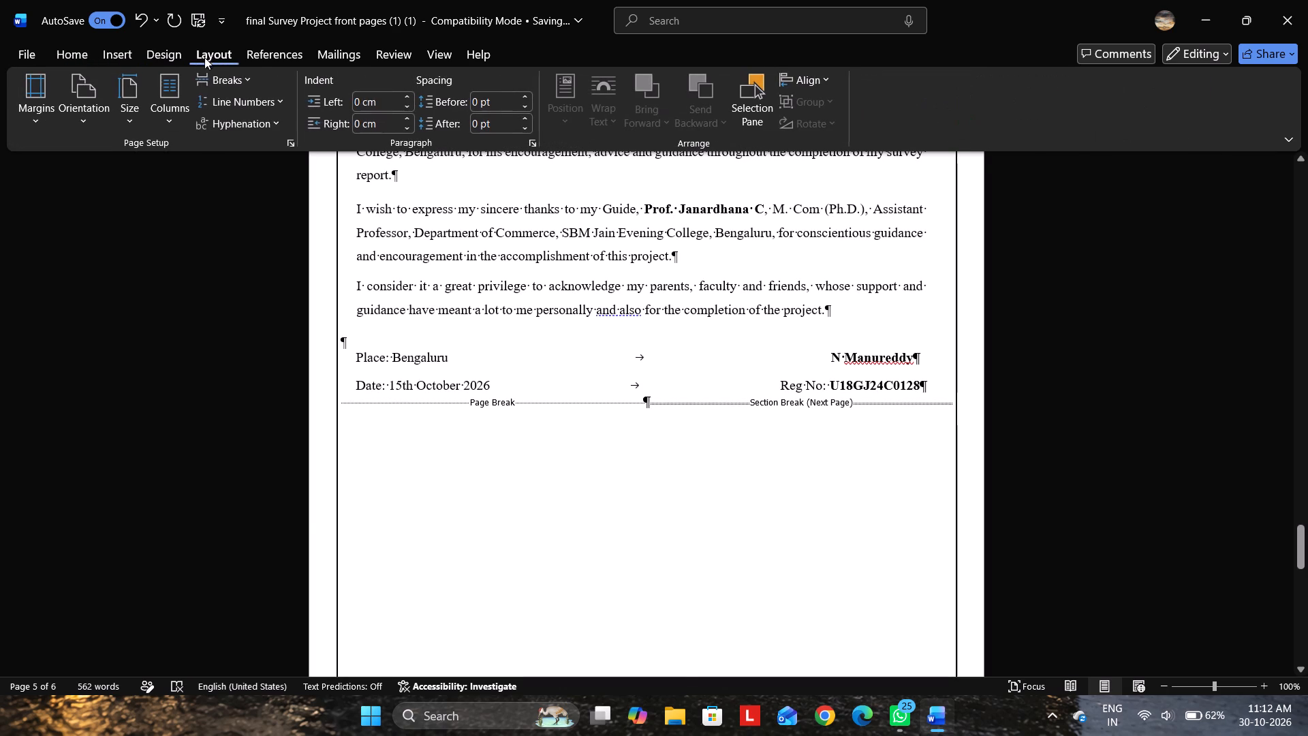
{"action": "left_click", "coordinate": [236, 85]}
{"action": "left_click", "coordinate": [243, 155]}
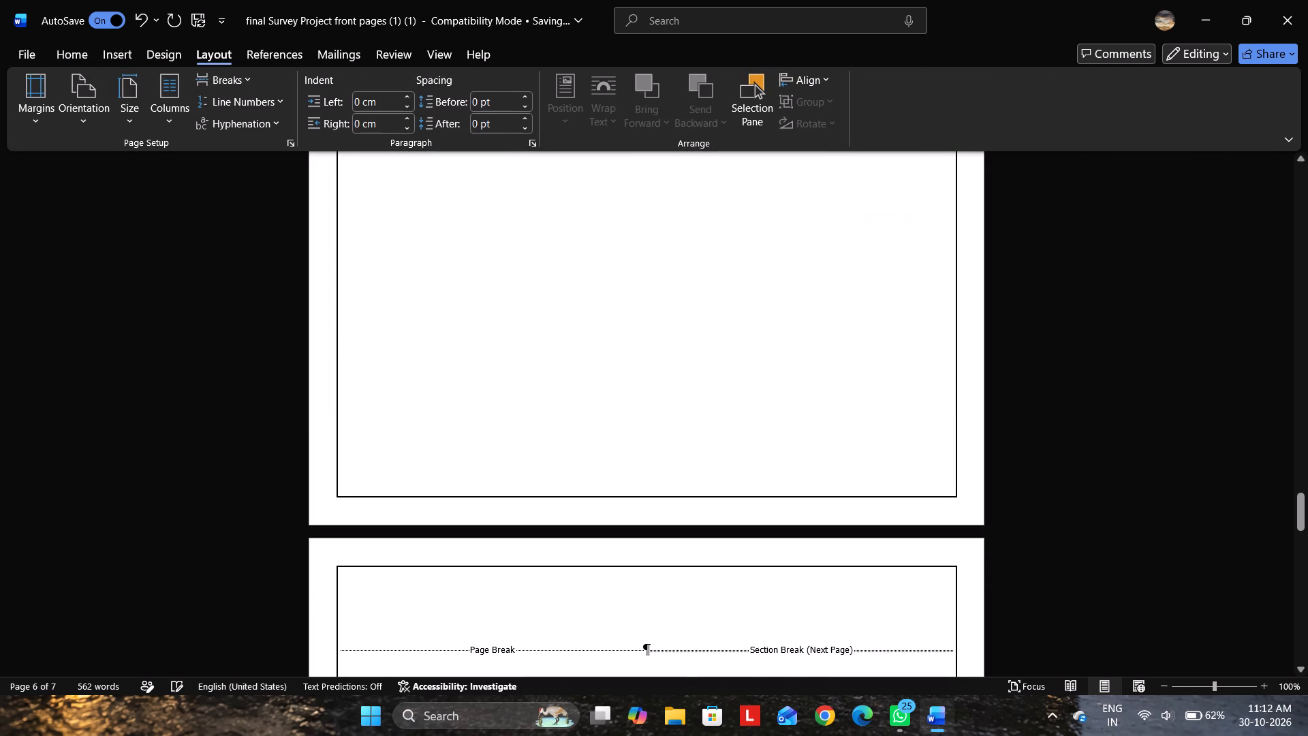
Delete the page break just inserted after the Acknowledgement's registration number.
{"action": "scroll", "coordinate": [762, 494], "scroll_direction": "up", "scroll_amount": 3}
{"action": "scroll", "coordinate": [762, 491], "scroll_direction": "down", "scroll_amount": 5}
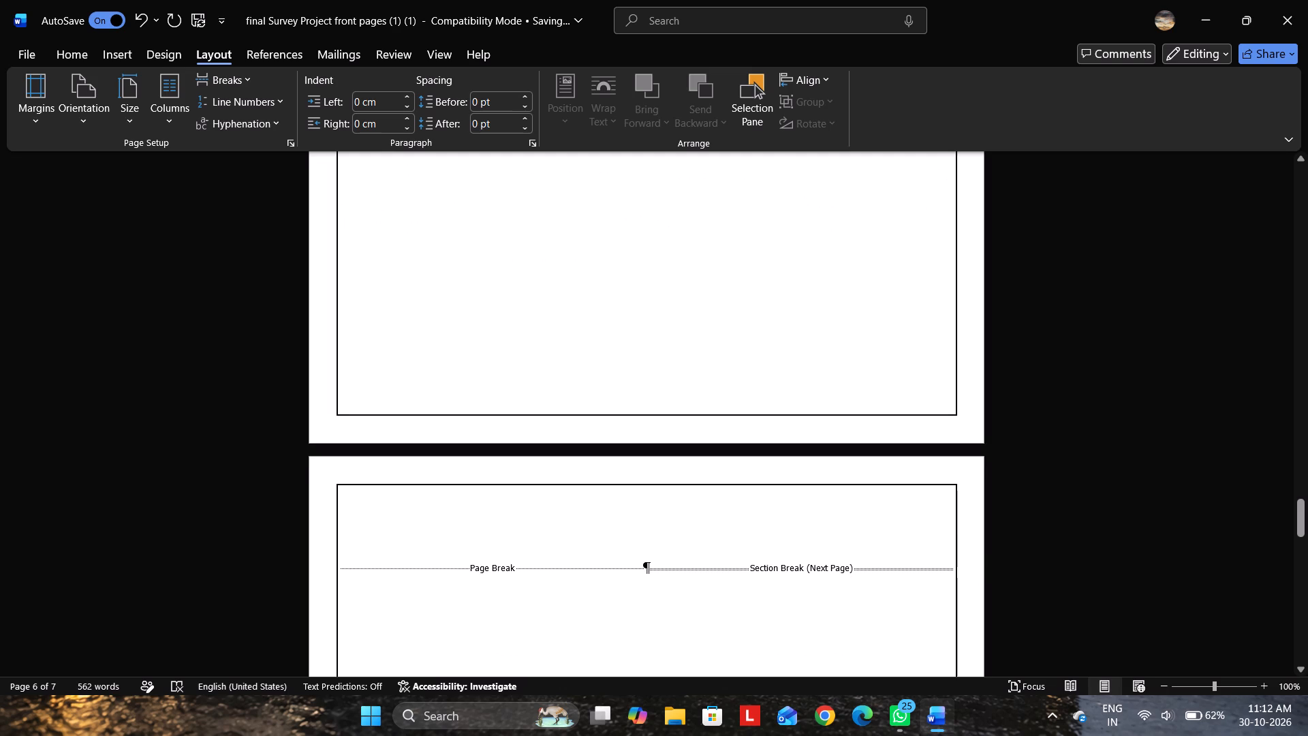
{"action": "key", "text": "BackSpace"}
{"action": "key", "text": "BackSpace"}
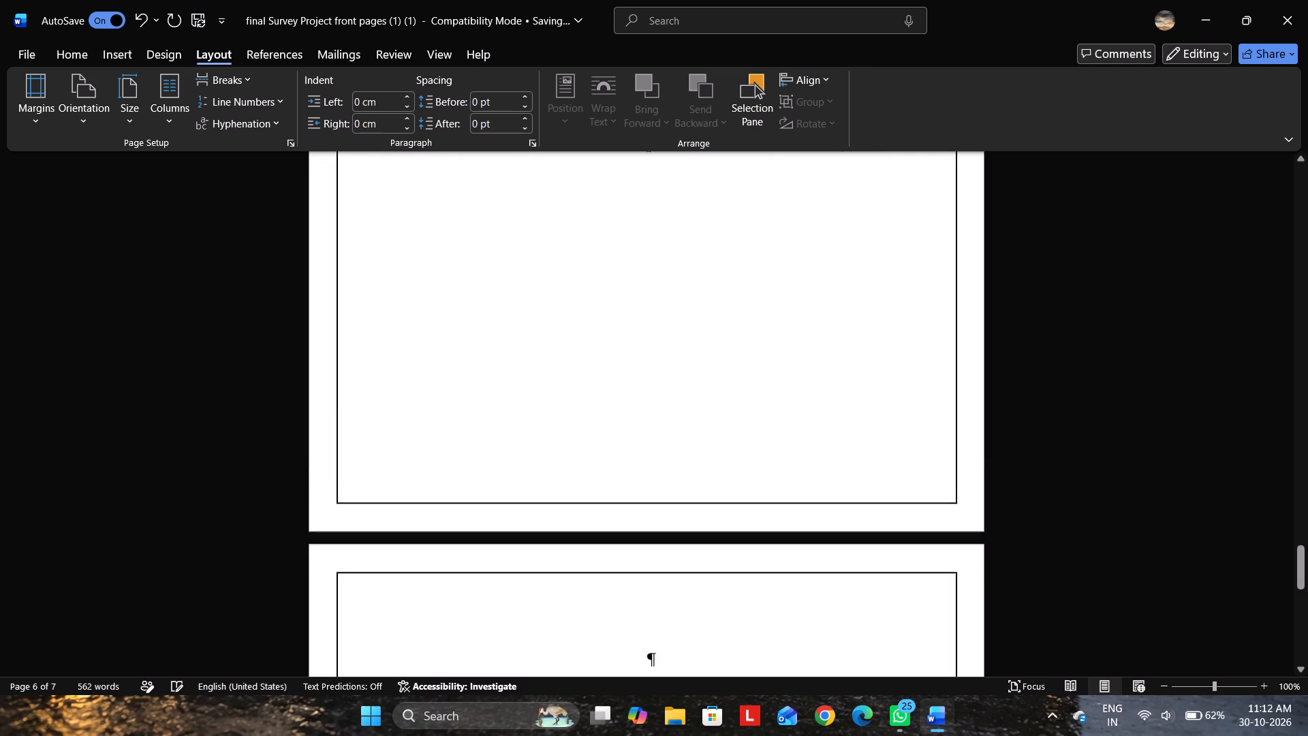
Try to delete the empty centred paragraph left on the last page.
{"action": "scroll", "coordinate": [696, 577], "scroll_direction": "down", "scroll_amount": 5}
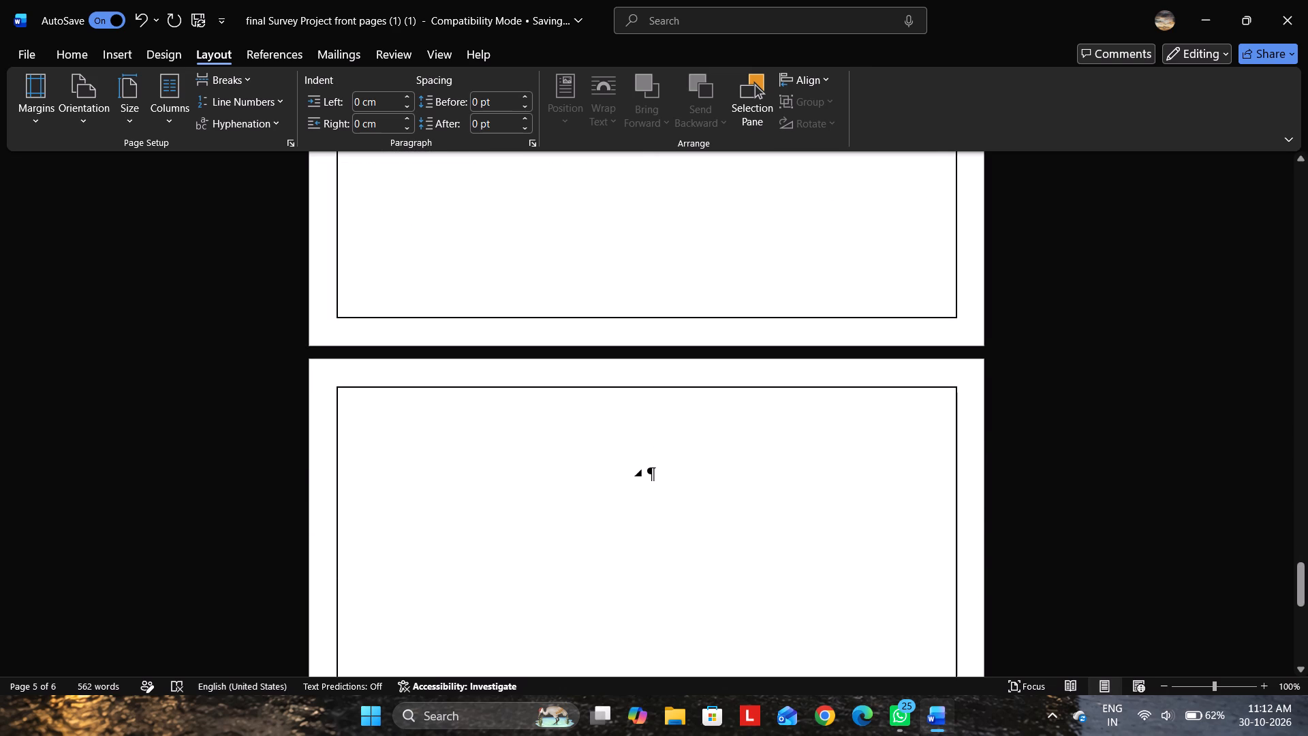
{"action": "left_click", "coordinate": [656, 476]}
{"action": "key", "text": "BackSpace"}
{"action": "key", "text": "BackSpace"}
Delete the page break below the Acknowledgement's sign-off and the paragraph mark after its registration number.
{"action": "scroll", "coordinate": [657, 476], "scroll_direction": "up", "scroll_amount": 4}
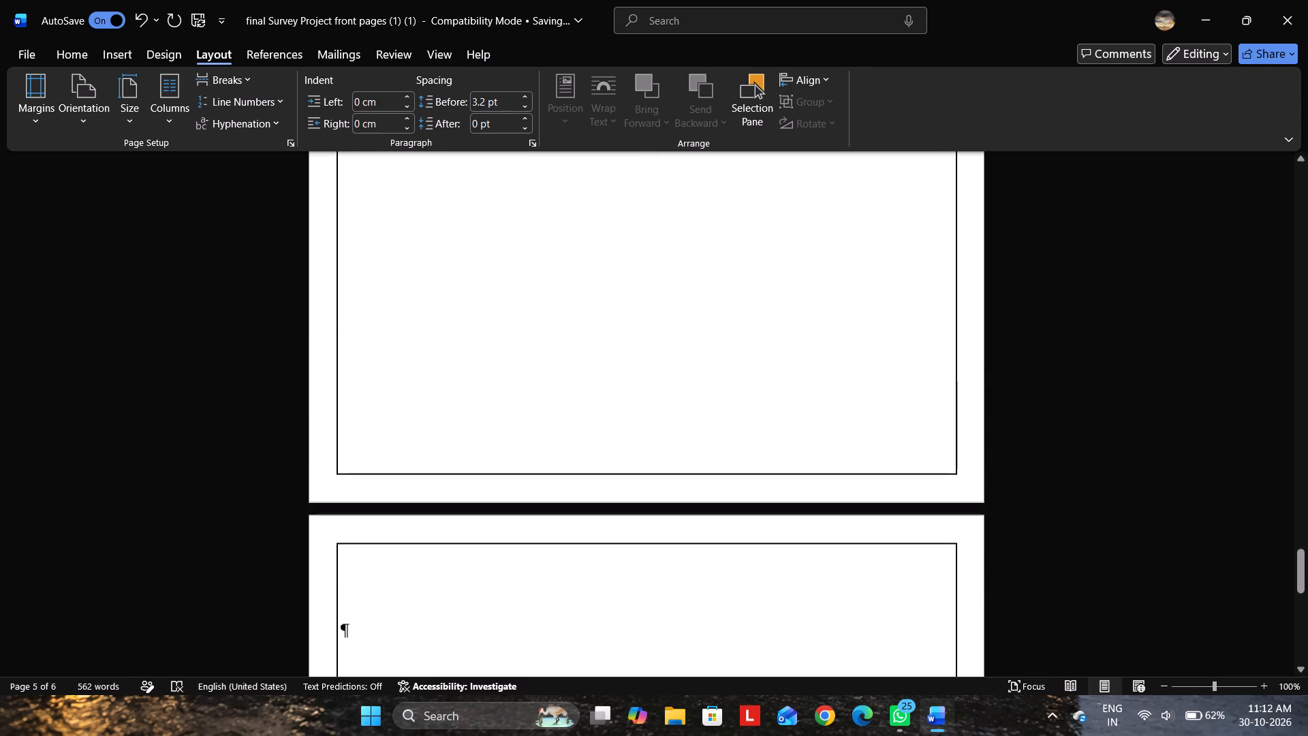
{"action": "scroll", "coordinate": [657, 476], "scroll_direction": "up", "scroll_amount": 4}
{"action": "left_click", "coordinate": [687, 287]}
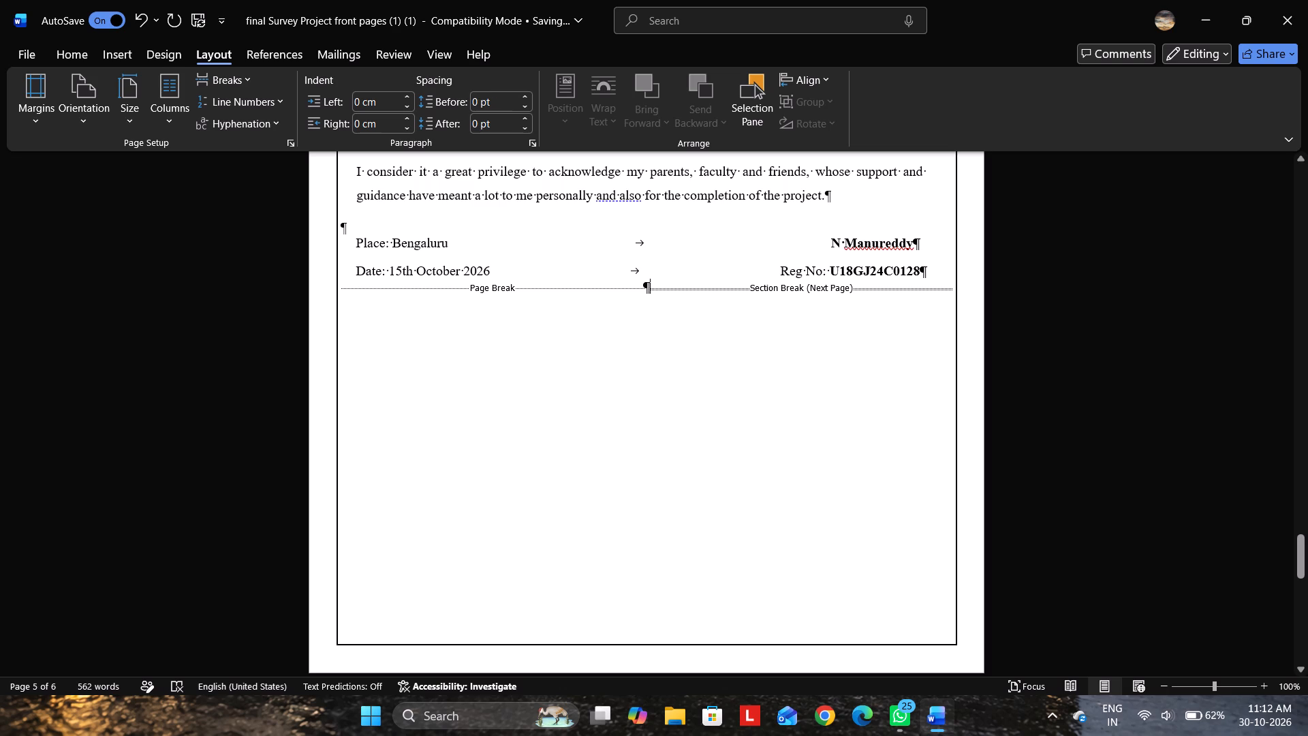
{"action": "key", "text": "BackSpace"}
{"action": "key", "text": "BackSpace"}
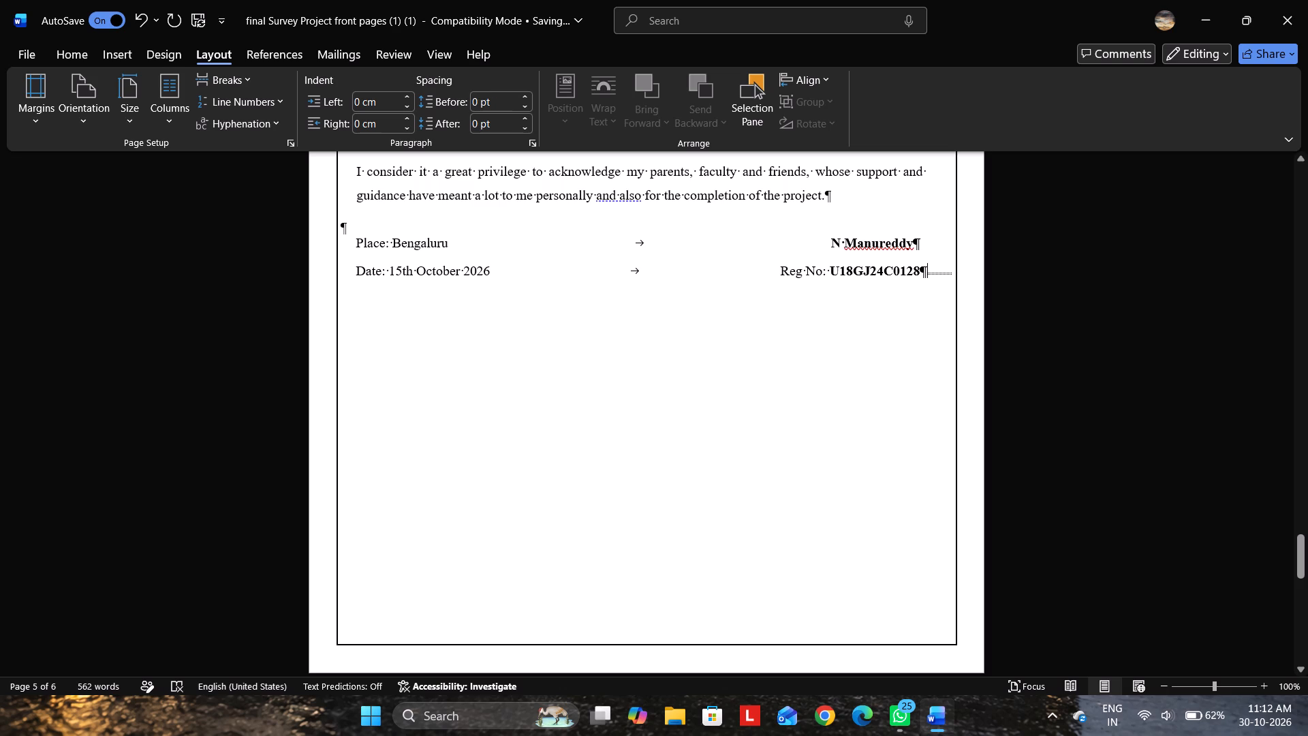
{"action": "scroll", "coordinate": [930, 316], "scroll_direction": "down", "scroll_amount": 10}
{"action": "scroll", "coordinate": [930, 316], "scroll_direction": "up", "scroll_amount": 11}
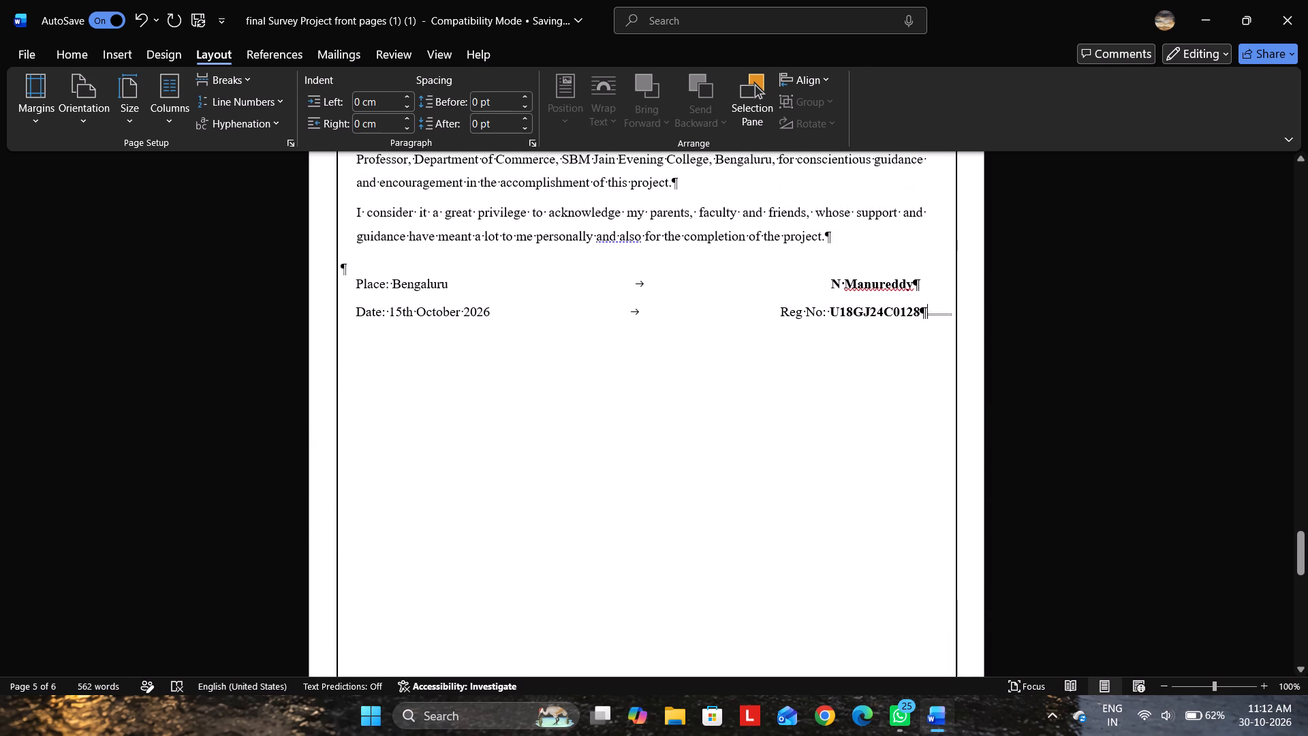
{"action": "left_click", "coordinate": [941, 310]}
{"action": "key", "text": "BackSpace"}
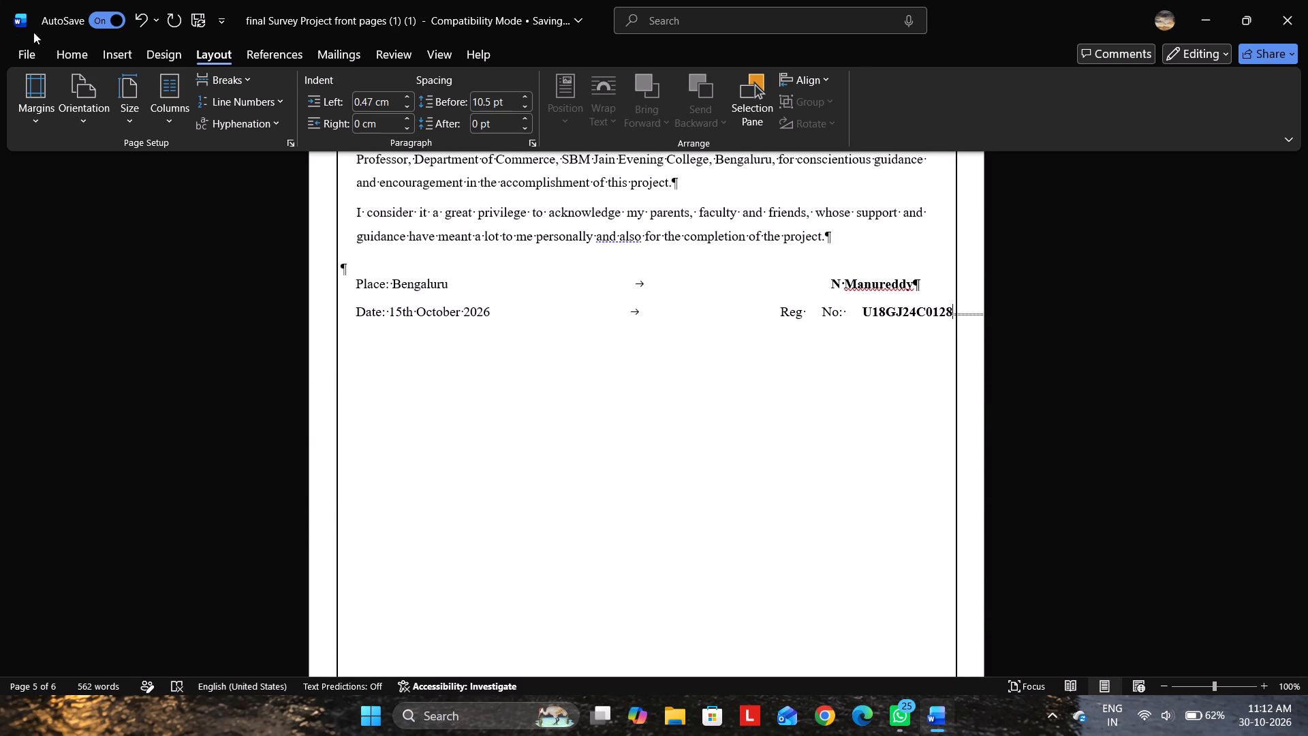
Undo the recent deletions of the paragraph mark and page break at the end of the Acknowledgement.
{"action": "left_click", "coordinate": [144, 23]}
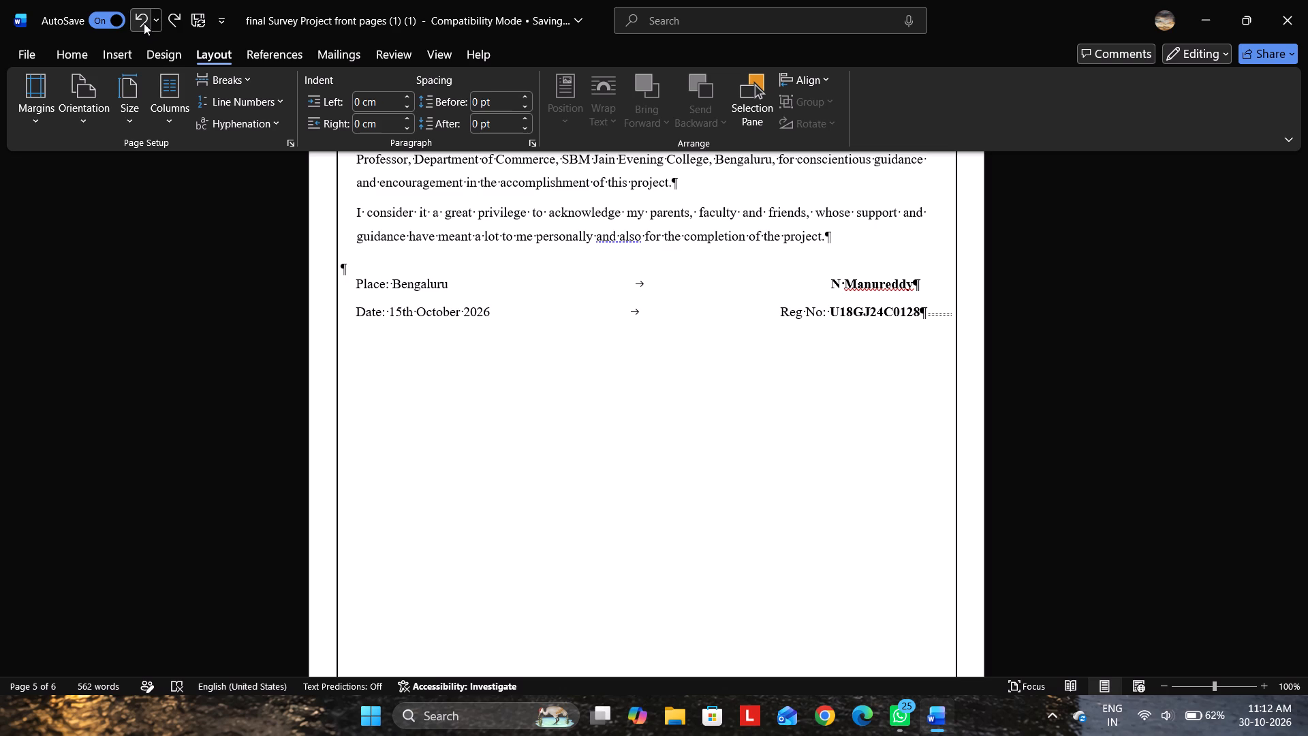
{"action": "left_click", "coordinate": [144, 23]}
{"action": "left_click", "coordinate": [144, 23]}
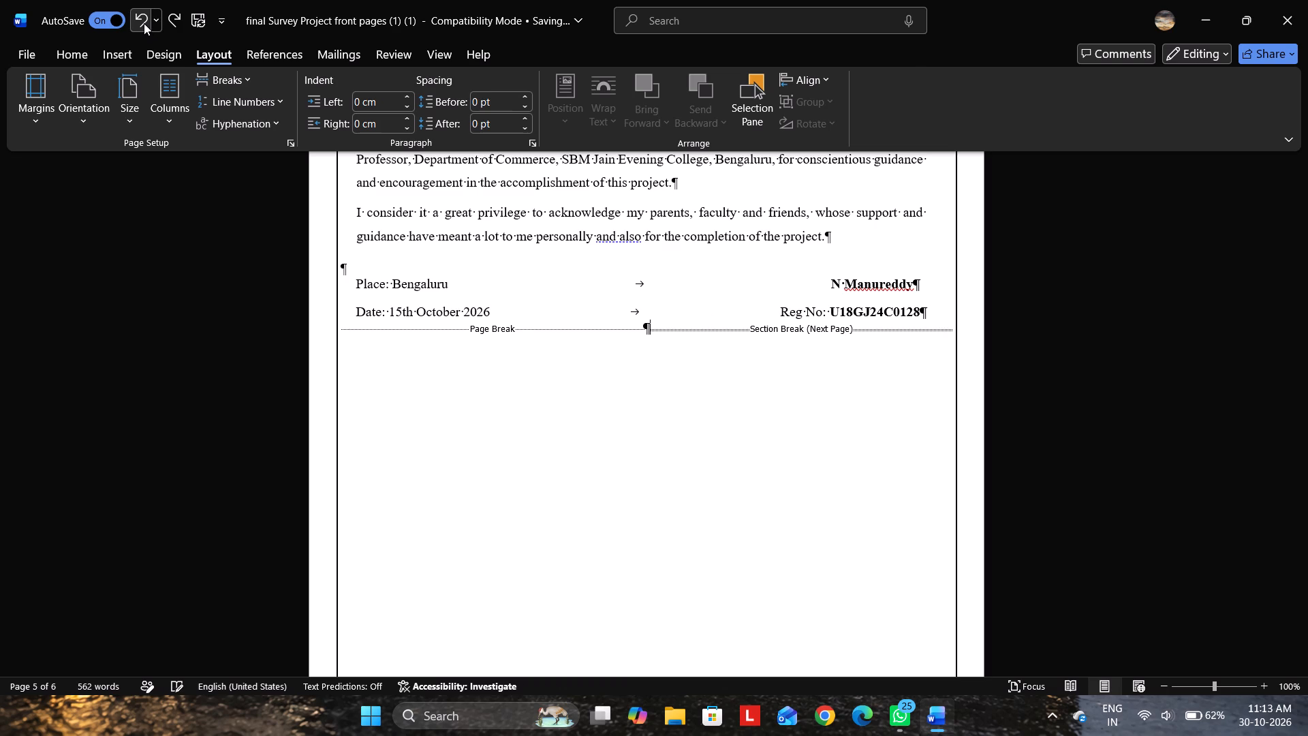
{"action": "left_click", "coordinate": [144, 23]}
{"action": "left_click", "coordinate": [144, 23]}
{"action": "left_click", "coordinate": [144, 23]}
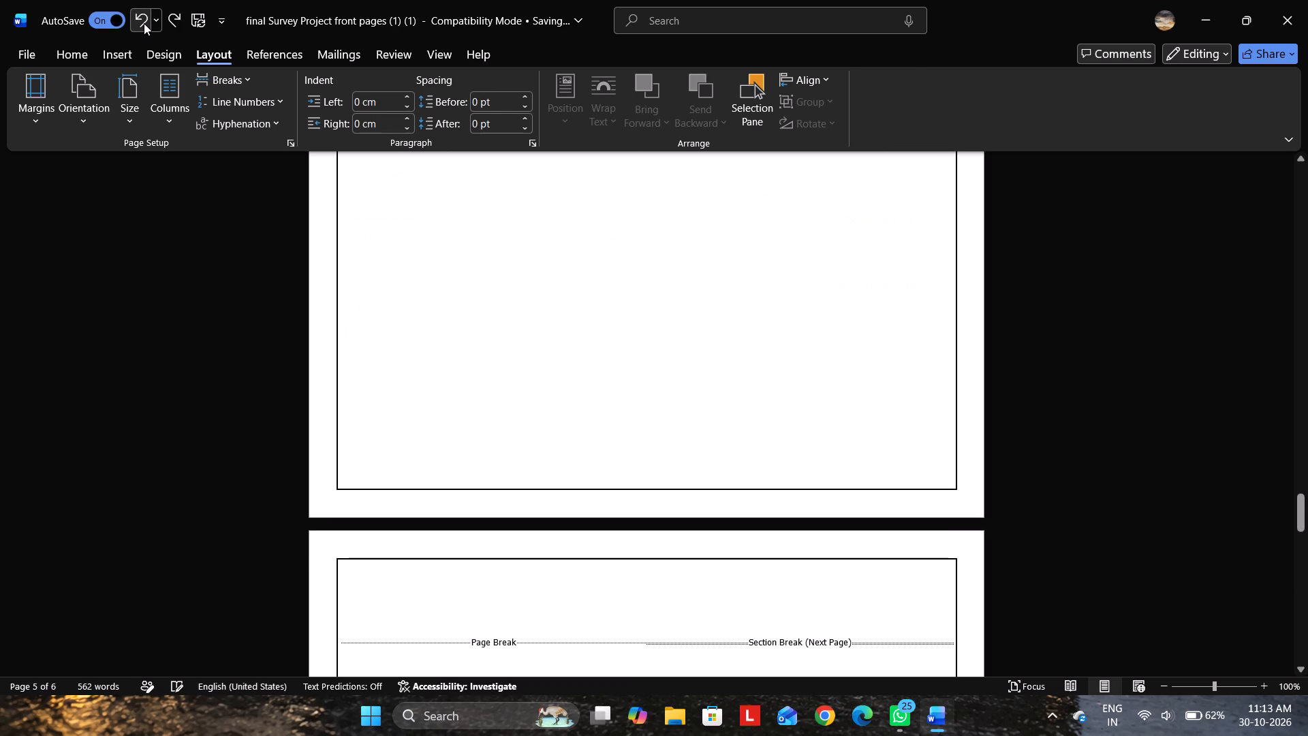
{"action": "left_click", "coordinate": [144, 23]}
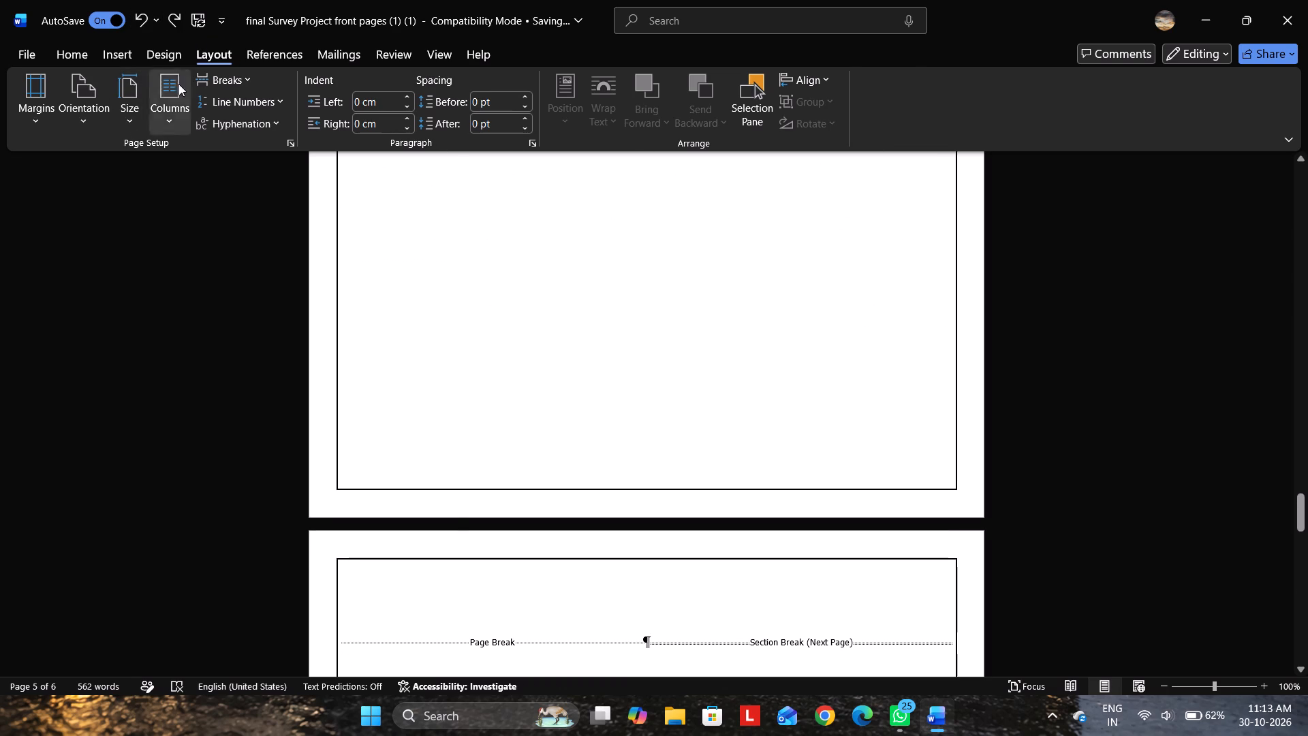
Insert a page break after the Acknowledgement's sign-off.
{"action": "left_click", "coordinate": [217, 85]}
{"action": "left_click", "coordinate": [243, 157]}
Delete the extra page break and empty paragraph directly below the Acknowledgement's sign-off.
{"action": "scroll", "coordinate": [785, 444], "scroll_direction": "up", "scroll_amount": 8}
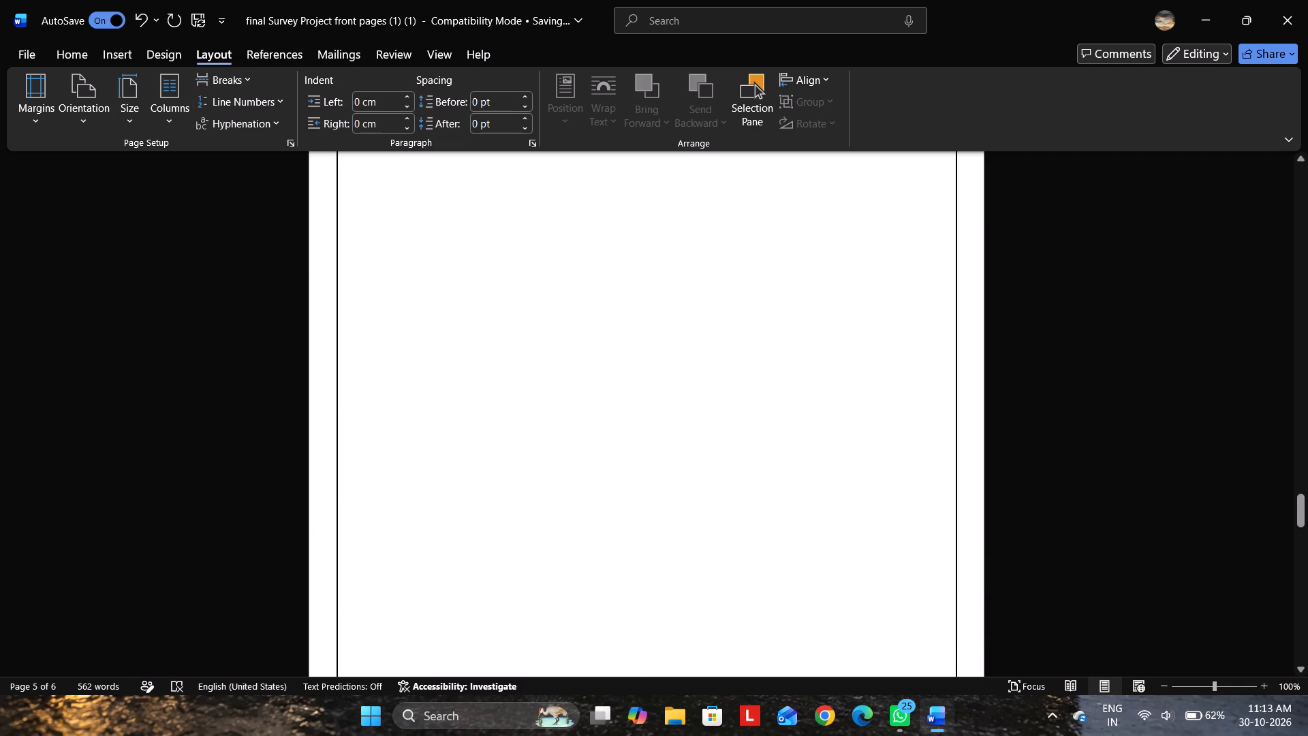
{"action": "scroll", "coordinate": [785, 438], "scroll_direction": "up", "scroll_amount": 11}
{"action": "scroll", "coordinate": [784, 416], "scroll_direction": "down", "scroll_amount": 18}
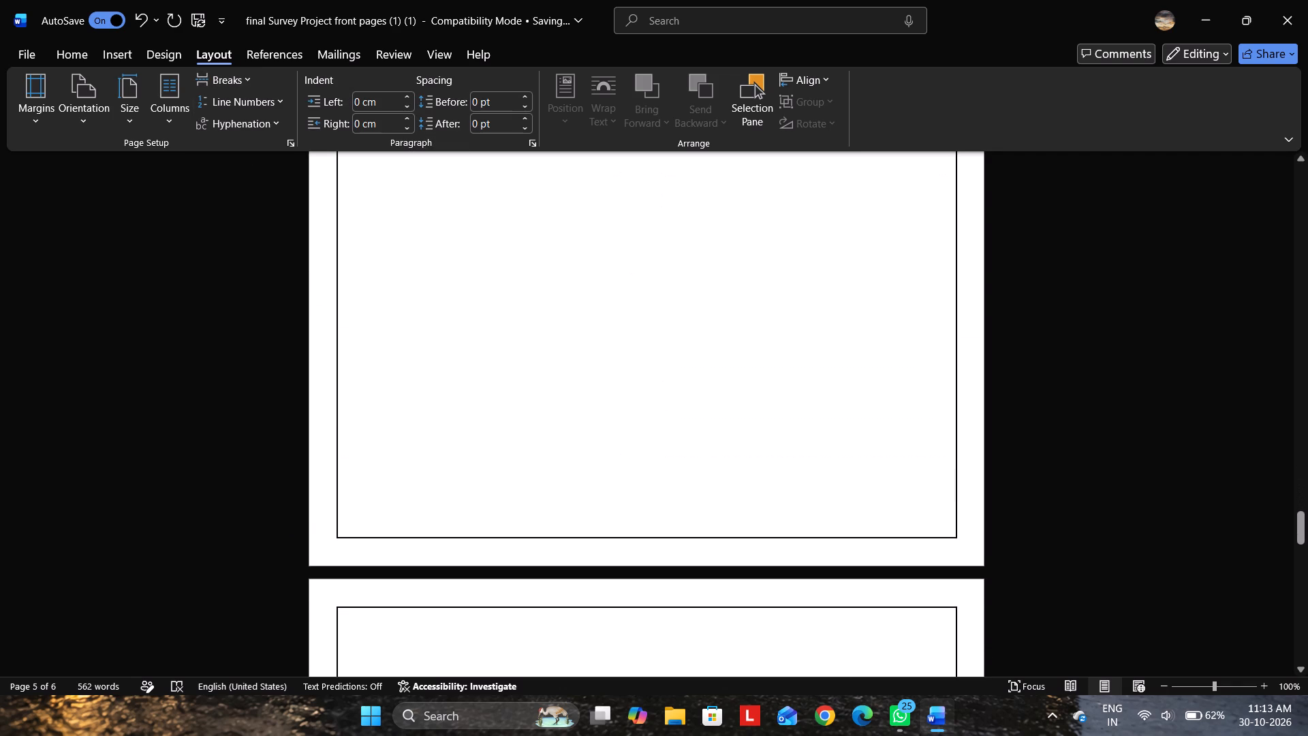
{"action": "scroll", "coordinate": [783, 416], "scroll_direction": "down", "scroll_amount": 4}
{"action": "scroll", "coordinate": [783, 416], "scroll_direction": "up", "scroll_amount": 20}
{"action": "scroll", "coordinate": [783, 416], "scroll_direction": "up", "scroll_amount": 13}
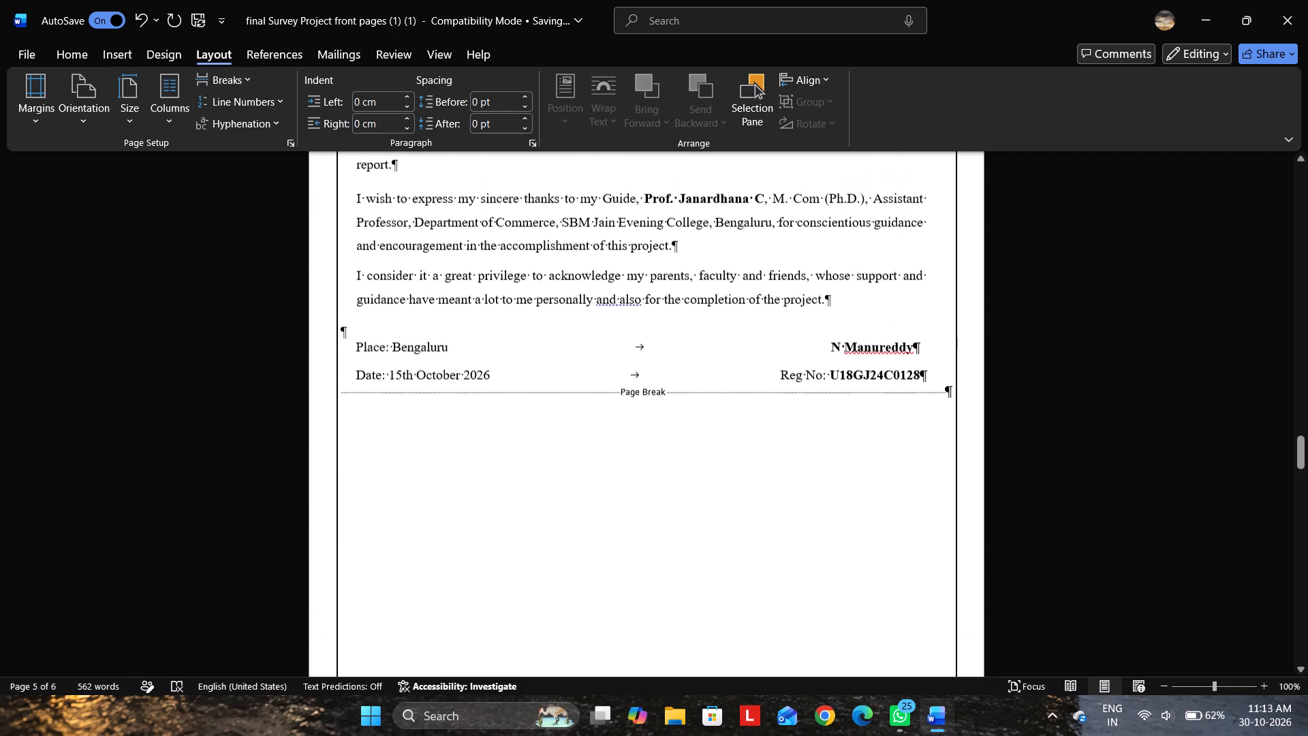
{"action": "left_click", "coordinate": [721, 402]}
{"action": "key", "text": "BackSpace"}
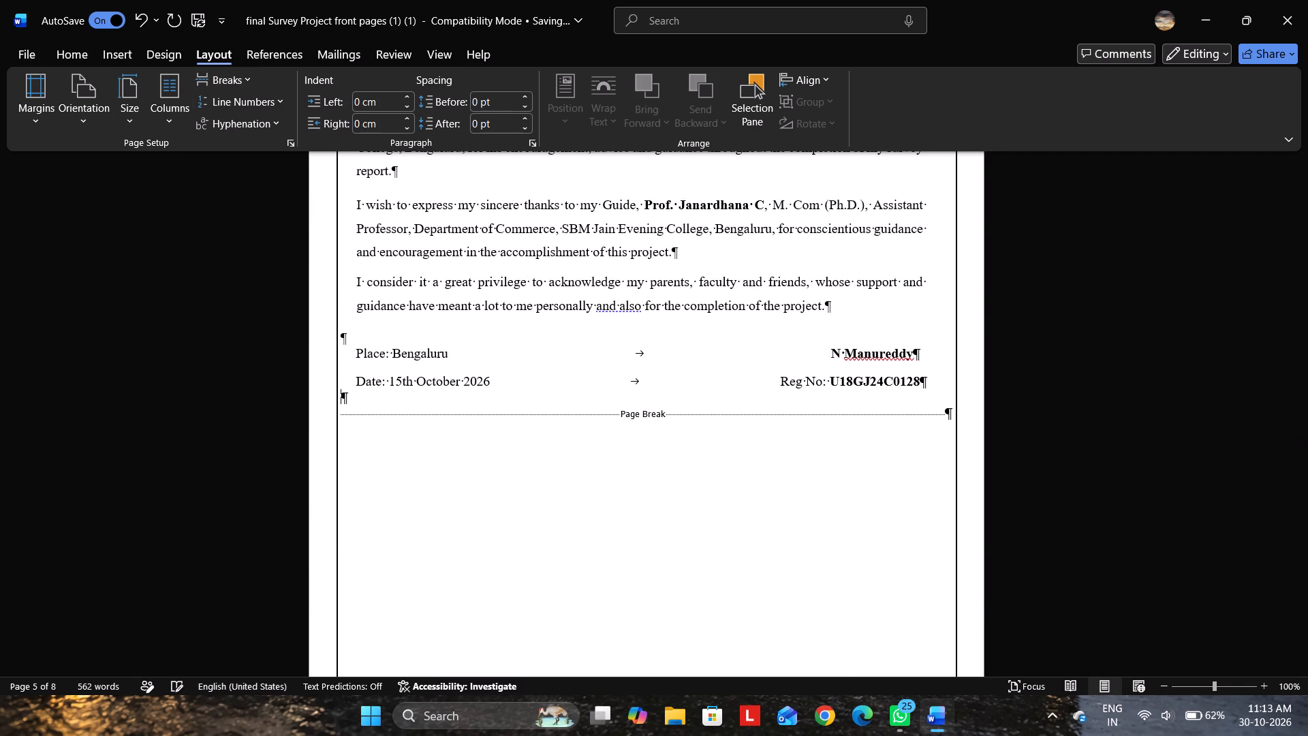
{"action": "key", "text": "BackSpace"}
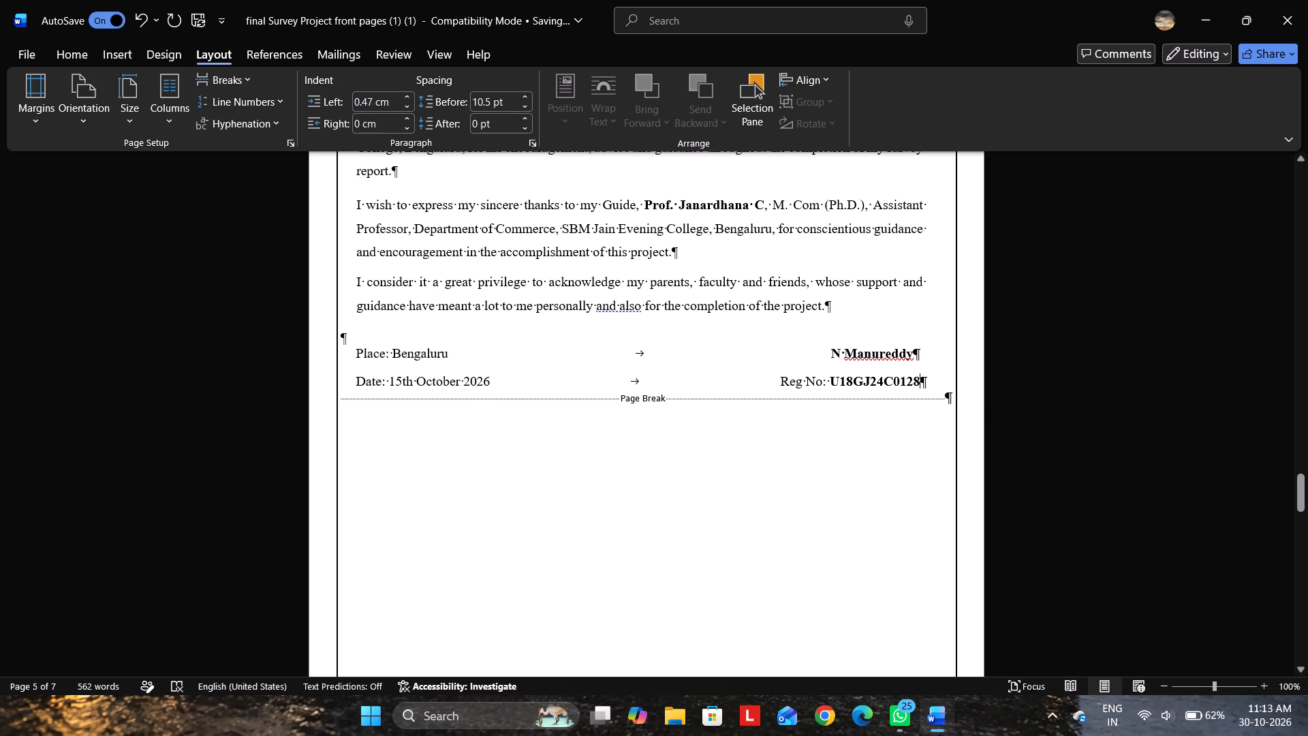
{"action": "left_click", "coordinate": [942, 400]}
{"action": "key", "text": "BackSpace"}
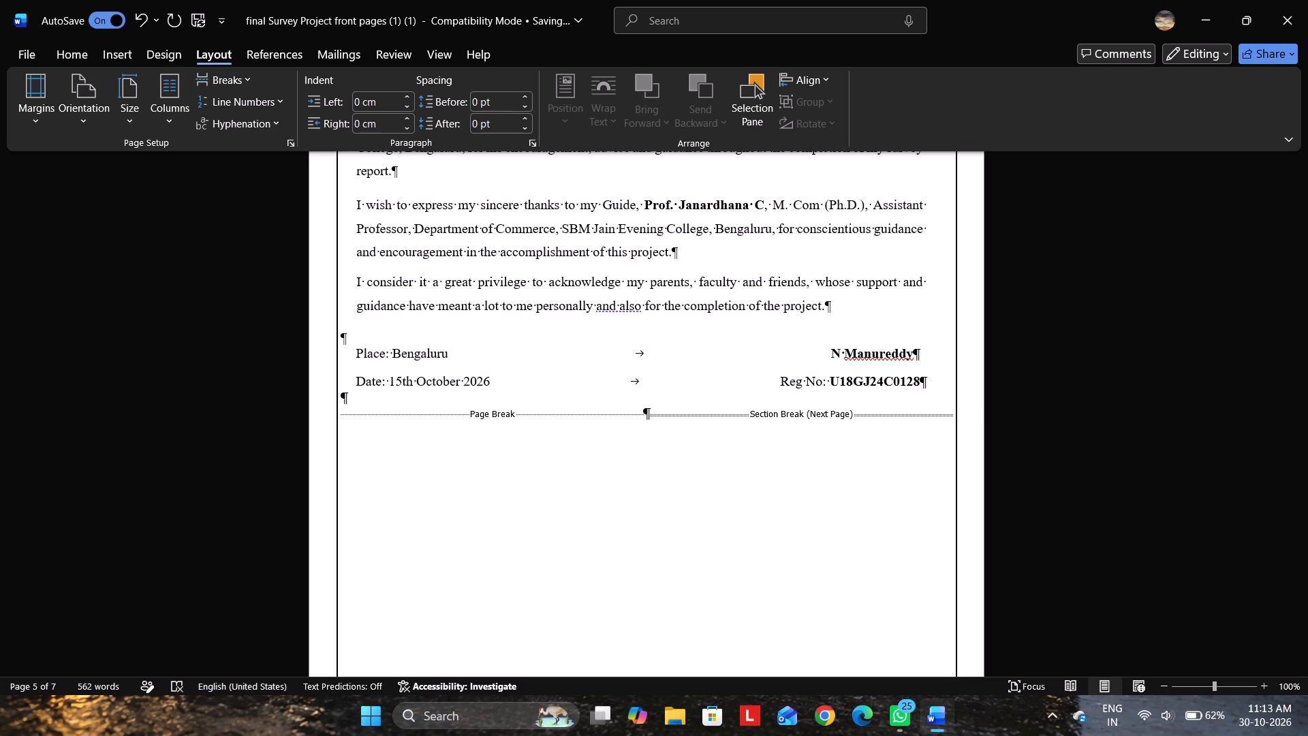
{"action": "key", "text": "BackSpace"}
Delete the remaining page break between the Acknowledgement's registration number line and the section break.
{"action": "left_click", "coordinate": [944, 398]}
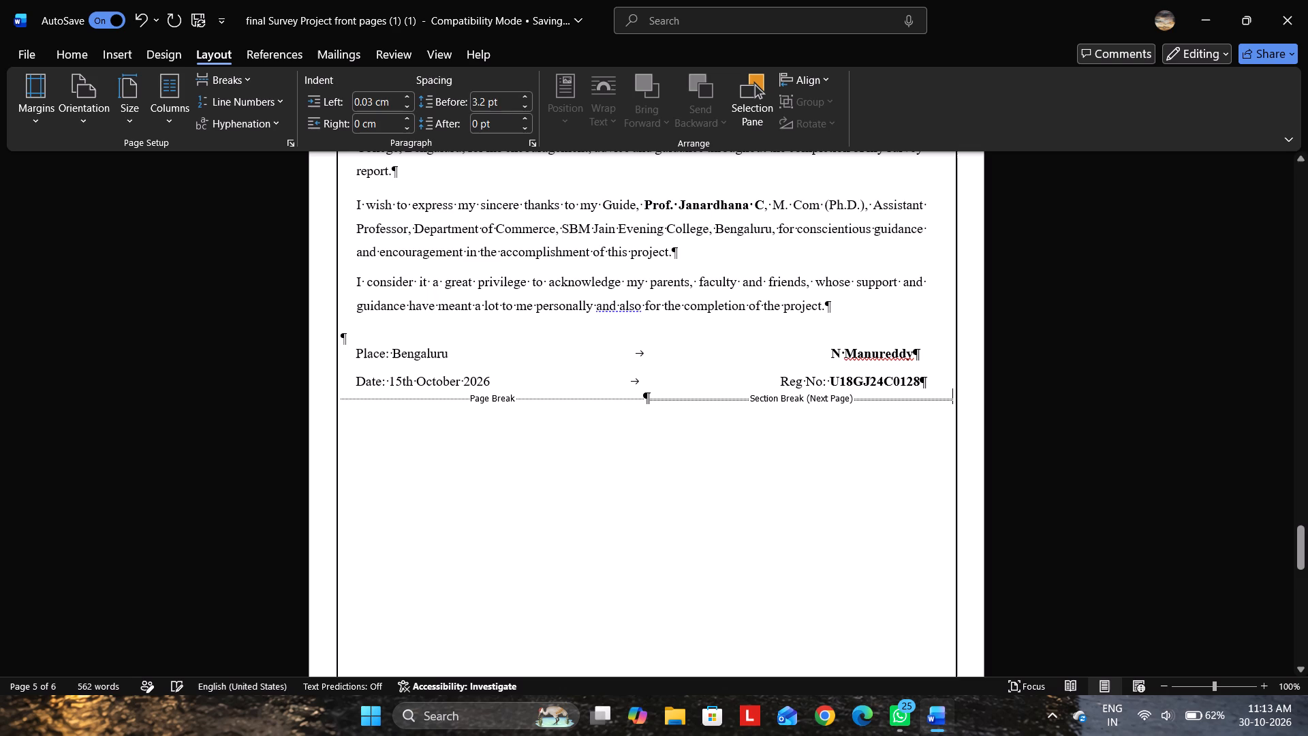
{"action": "key", "text": "BackSpace"}
{"action": "key", "text": "BackSpace"}
{"action": "key", "text": "BackSpace"}
{"action": "scroll", "coordinate": [942, 398], "scroll_direction": "down", "scroll_amount": 6}
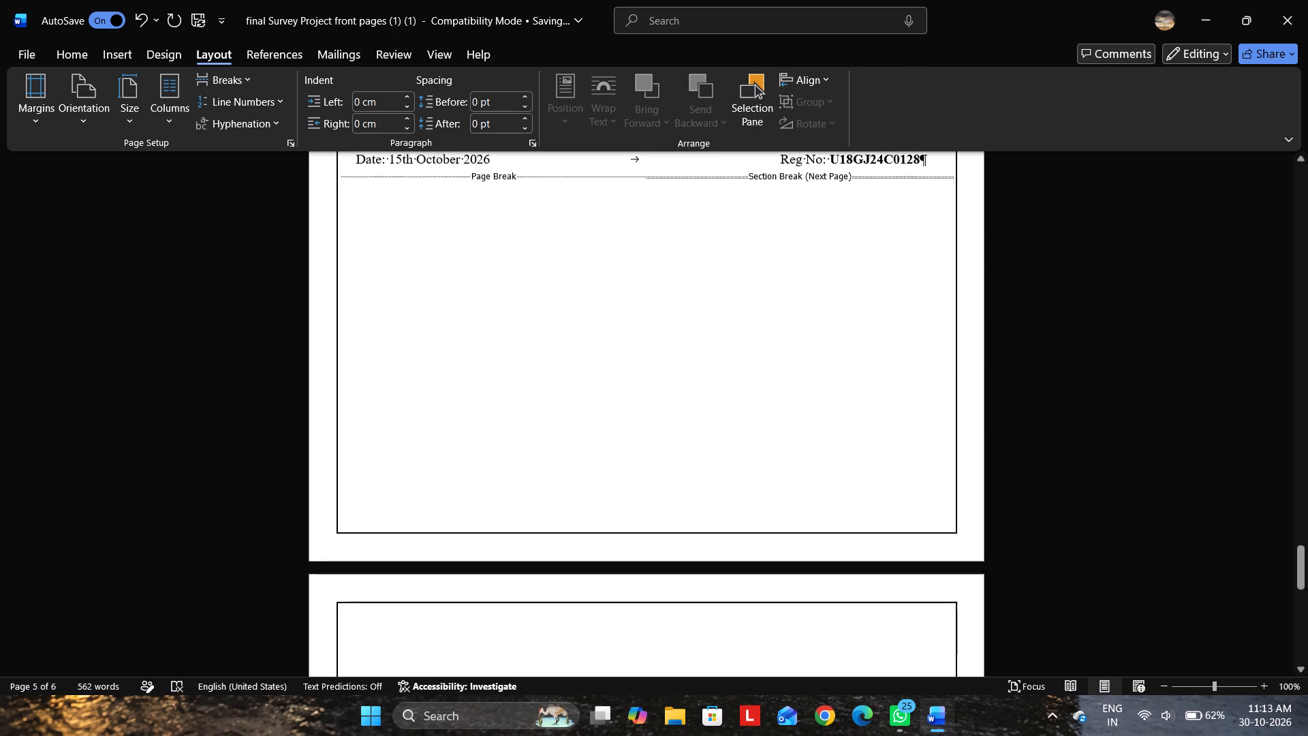
{"action": "scroll", "coordinate": [942, 398], "scroll_direction": "down", "scroll_amount": 7}
{"action": "scroll", "coordinate": [941, 397], "scroll_direction": "up", "scroll_amount": 7}
{"action": "scroll", "coordinate": [941, 397], "scroll_direction": "down", "scroll_amount": 18}
{"action": "scroll", "coordinate": [941, 397], "scroll_direction": "up", "scroll_amount": 20}
{"action": "scroll", "coordinate": [941, 397], "scroll_direction": "up", "scroll_amount": 3}
{"action": "key", "text": "BackSpace"}
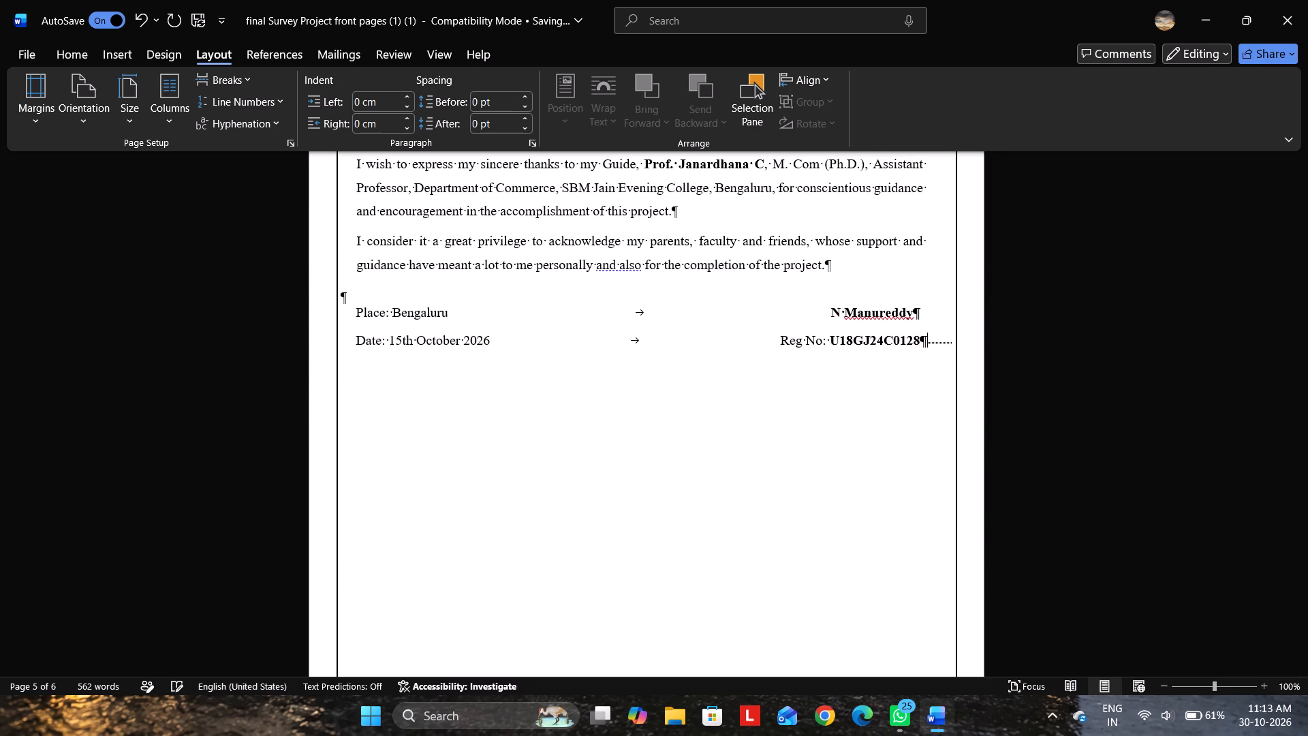
{"action": "scroll", "coordinate": [941, 397], "scroll_direction": "down", "scroll_amount": 12}
{"action": "scroll", "coordinate": [941, 397], "scroll_direction": "up", "scroll_amount": 11}
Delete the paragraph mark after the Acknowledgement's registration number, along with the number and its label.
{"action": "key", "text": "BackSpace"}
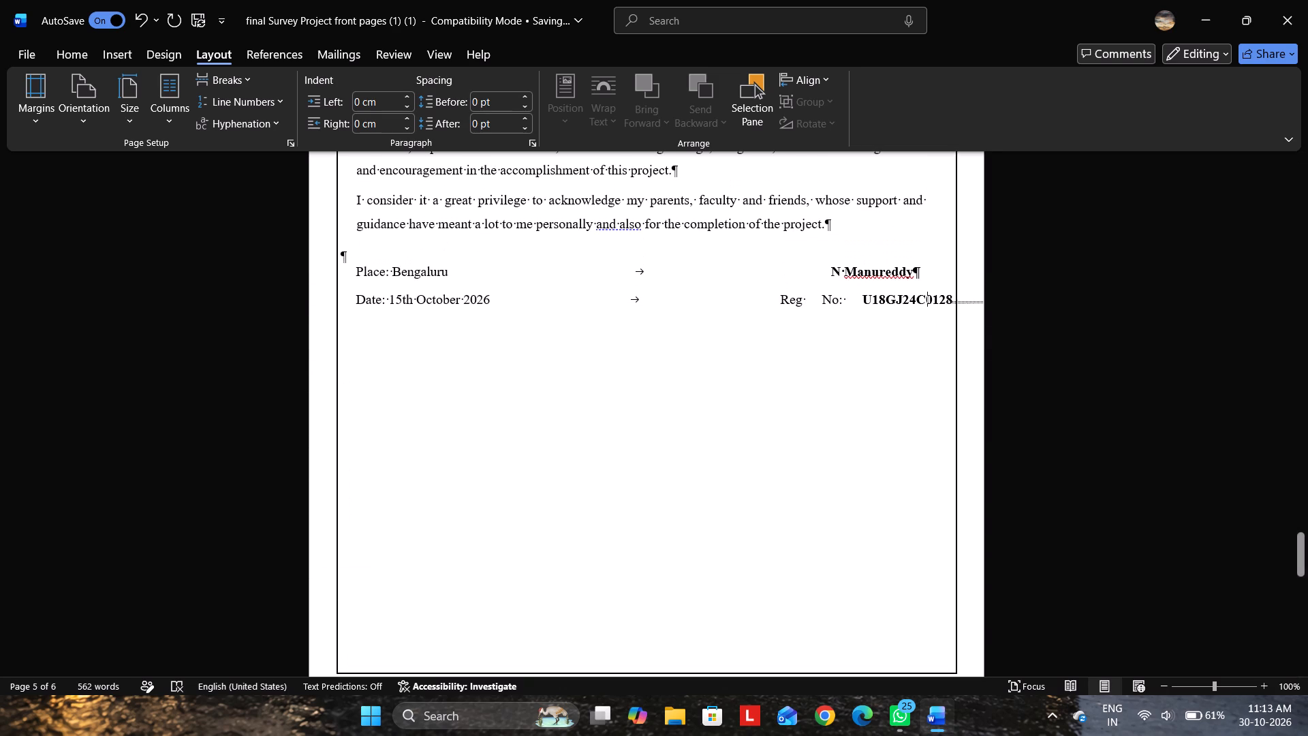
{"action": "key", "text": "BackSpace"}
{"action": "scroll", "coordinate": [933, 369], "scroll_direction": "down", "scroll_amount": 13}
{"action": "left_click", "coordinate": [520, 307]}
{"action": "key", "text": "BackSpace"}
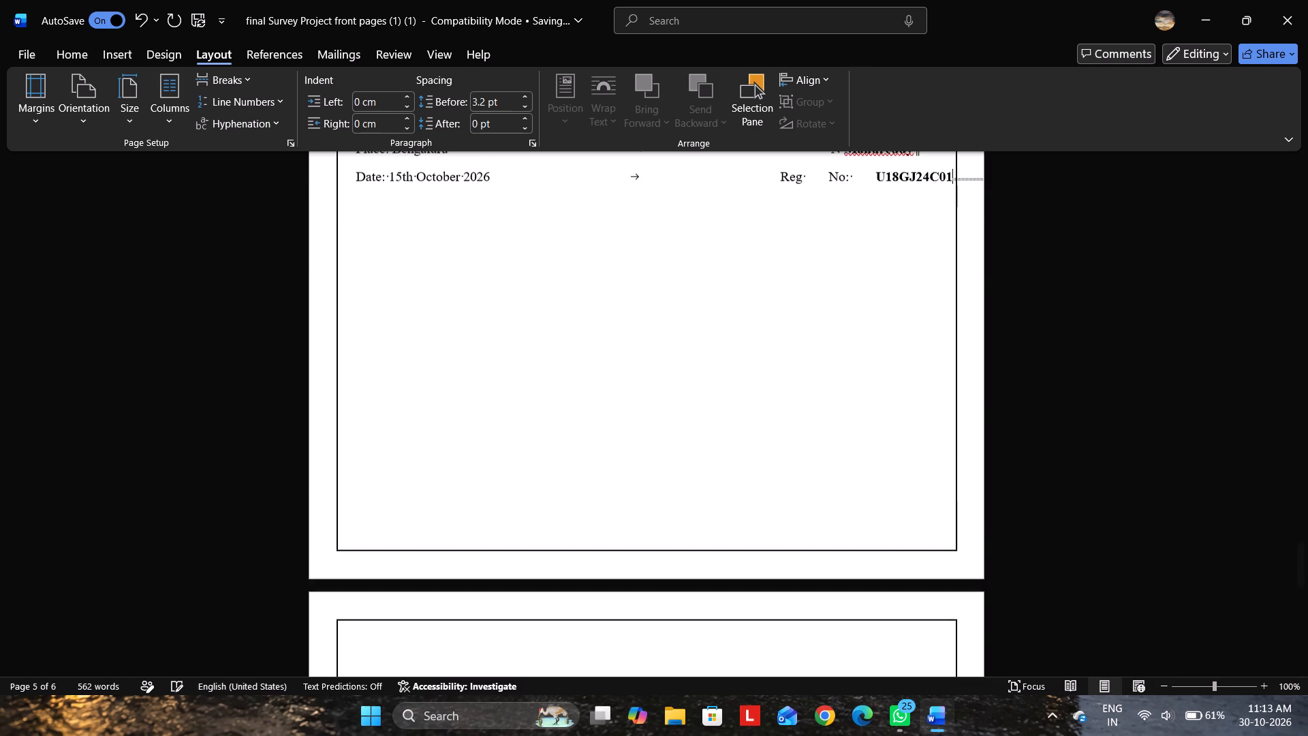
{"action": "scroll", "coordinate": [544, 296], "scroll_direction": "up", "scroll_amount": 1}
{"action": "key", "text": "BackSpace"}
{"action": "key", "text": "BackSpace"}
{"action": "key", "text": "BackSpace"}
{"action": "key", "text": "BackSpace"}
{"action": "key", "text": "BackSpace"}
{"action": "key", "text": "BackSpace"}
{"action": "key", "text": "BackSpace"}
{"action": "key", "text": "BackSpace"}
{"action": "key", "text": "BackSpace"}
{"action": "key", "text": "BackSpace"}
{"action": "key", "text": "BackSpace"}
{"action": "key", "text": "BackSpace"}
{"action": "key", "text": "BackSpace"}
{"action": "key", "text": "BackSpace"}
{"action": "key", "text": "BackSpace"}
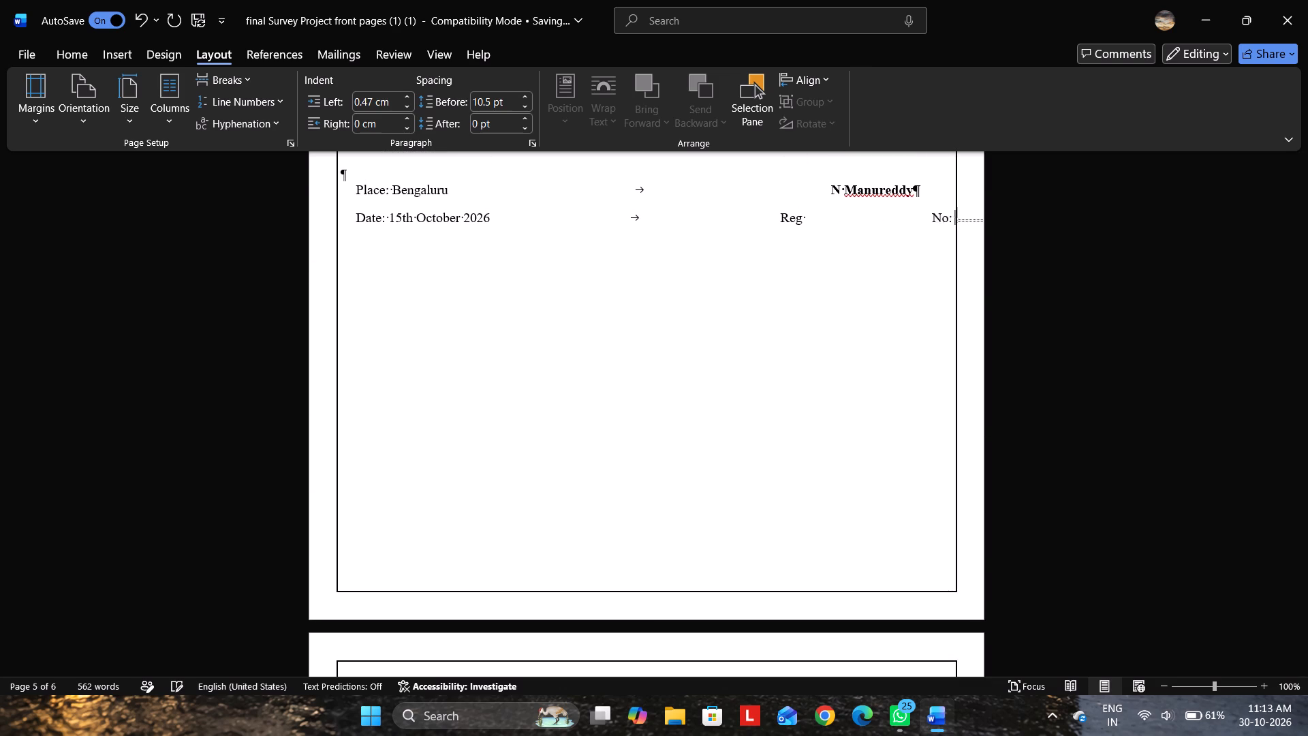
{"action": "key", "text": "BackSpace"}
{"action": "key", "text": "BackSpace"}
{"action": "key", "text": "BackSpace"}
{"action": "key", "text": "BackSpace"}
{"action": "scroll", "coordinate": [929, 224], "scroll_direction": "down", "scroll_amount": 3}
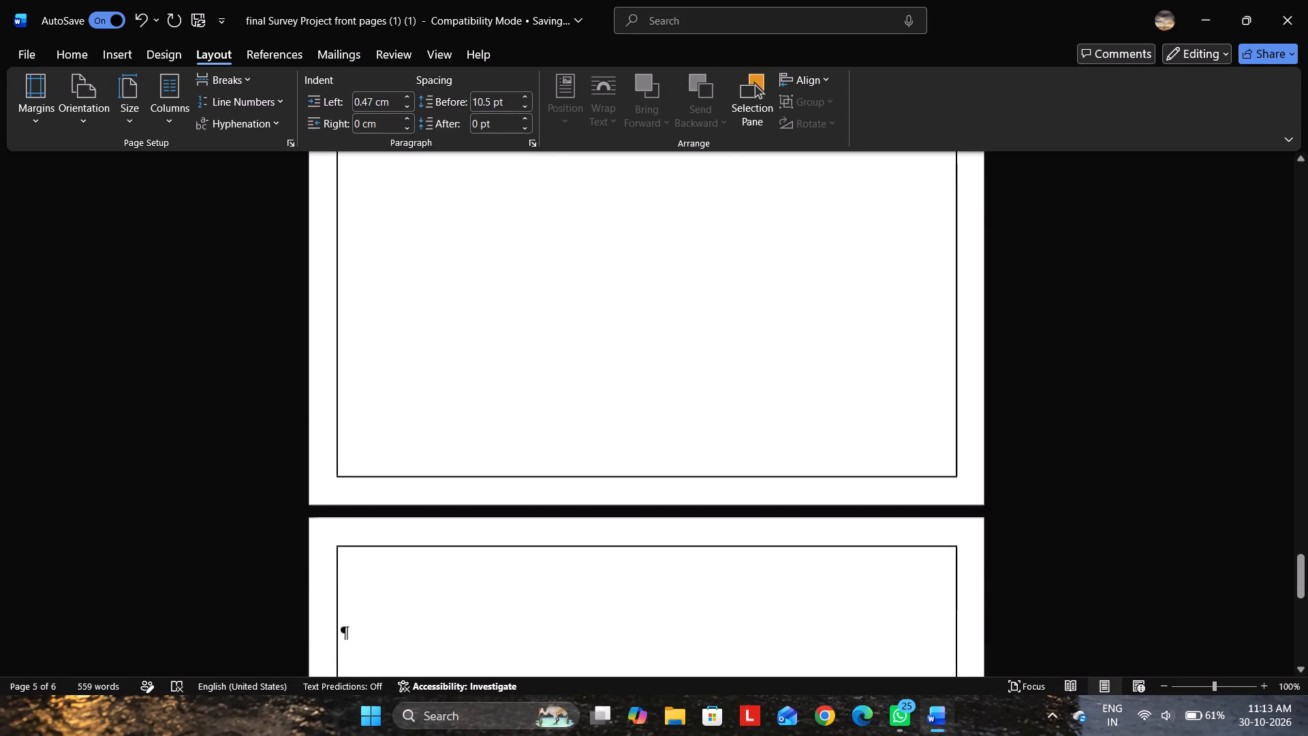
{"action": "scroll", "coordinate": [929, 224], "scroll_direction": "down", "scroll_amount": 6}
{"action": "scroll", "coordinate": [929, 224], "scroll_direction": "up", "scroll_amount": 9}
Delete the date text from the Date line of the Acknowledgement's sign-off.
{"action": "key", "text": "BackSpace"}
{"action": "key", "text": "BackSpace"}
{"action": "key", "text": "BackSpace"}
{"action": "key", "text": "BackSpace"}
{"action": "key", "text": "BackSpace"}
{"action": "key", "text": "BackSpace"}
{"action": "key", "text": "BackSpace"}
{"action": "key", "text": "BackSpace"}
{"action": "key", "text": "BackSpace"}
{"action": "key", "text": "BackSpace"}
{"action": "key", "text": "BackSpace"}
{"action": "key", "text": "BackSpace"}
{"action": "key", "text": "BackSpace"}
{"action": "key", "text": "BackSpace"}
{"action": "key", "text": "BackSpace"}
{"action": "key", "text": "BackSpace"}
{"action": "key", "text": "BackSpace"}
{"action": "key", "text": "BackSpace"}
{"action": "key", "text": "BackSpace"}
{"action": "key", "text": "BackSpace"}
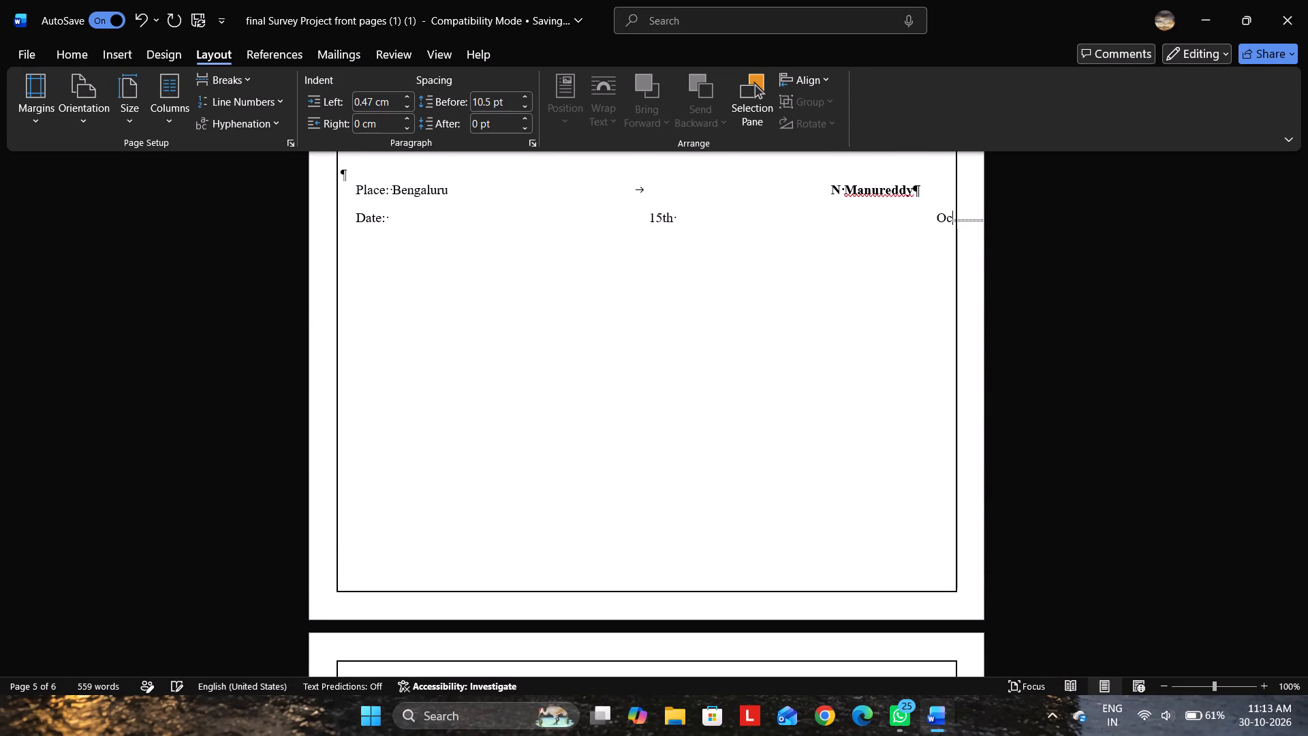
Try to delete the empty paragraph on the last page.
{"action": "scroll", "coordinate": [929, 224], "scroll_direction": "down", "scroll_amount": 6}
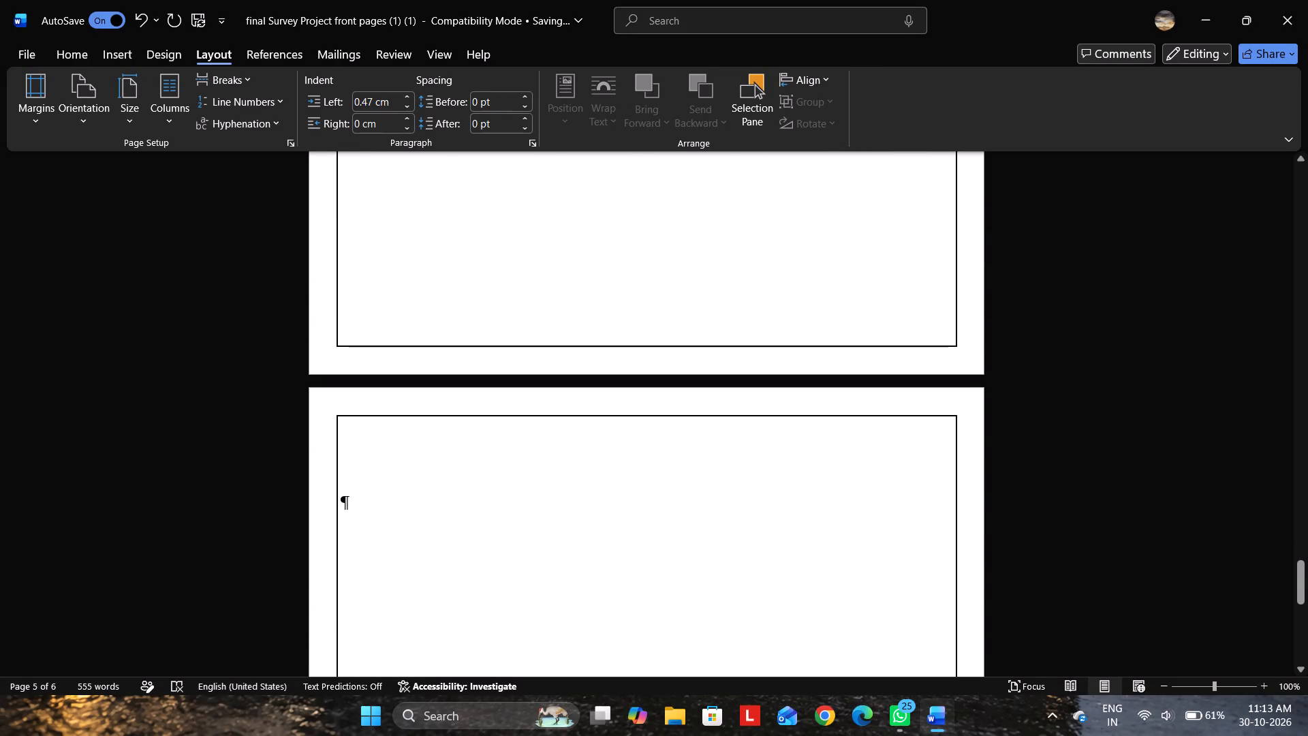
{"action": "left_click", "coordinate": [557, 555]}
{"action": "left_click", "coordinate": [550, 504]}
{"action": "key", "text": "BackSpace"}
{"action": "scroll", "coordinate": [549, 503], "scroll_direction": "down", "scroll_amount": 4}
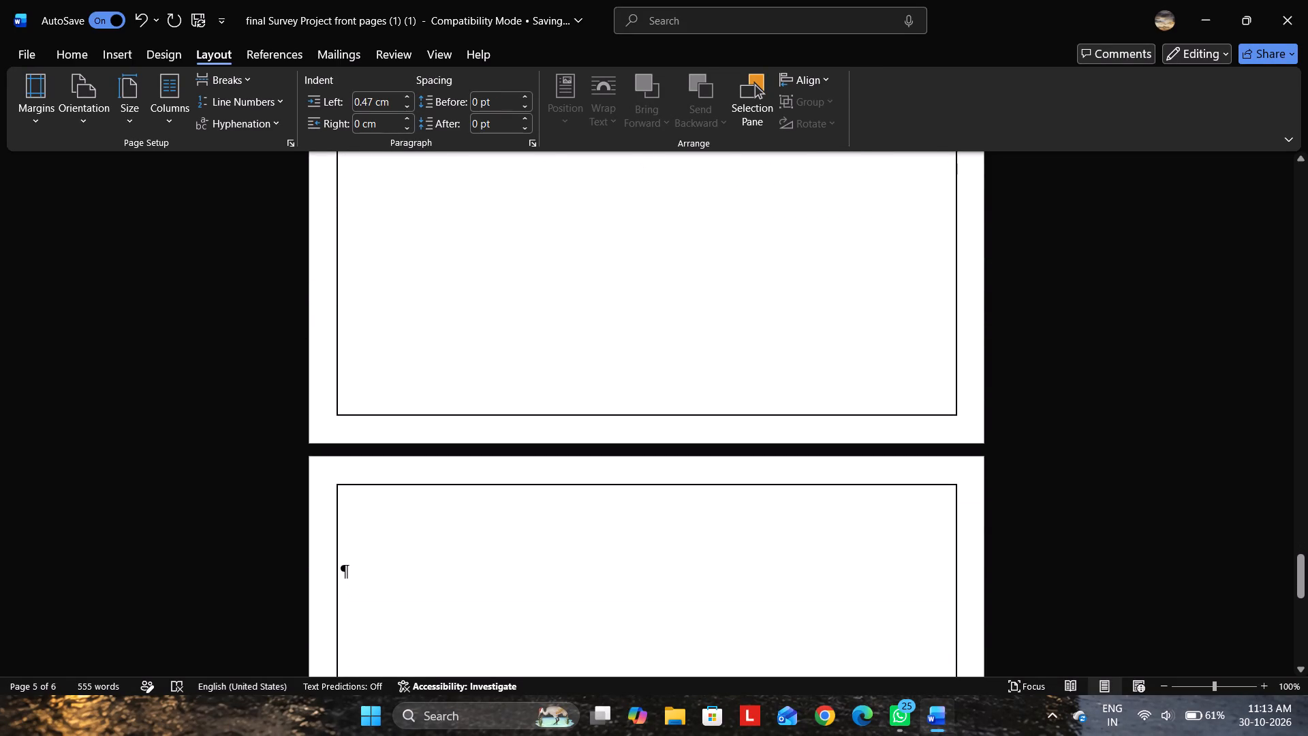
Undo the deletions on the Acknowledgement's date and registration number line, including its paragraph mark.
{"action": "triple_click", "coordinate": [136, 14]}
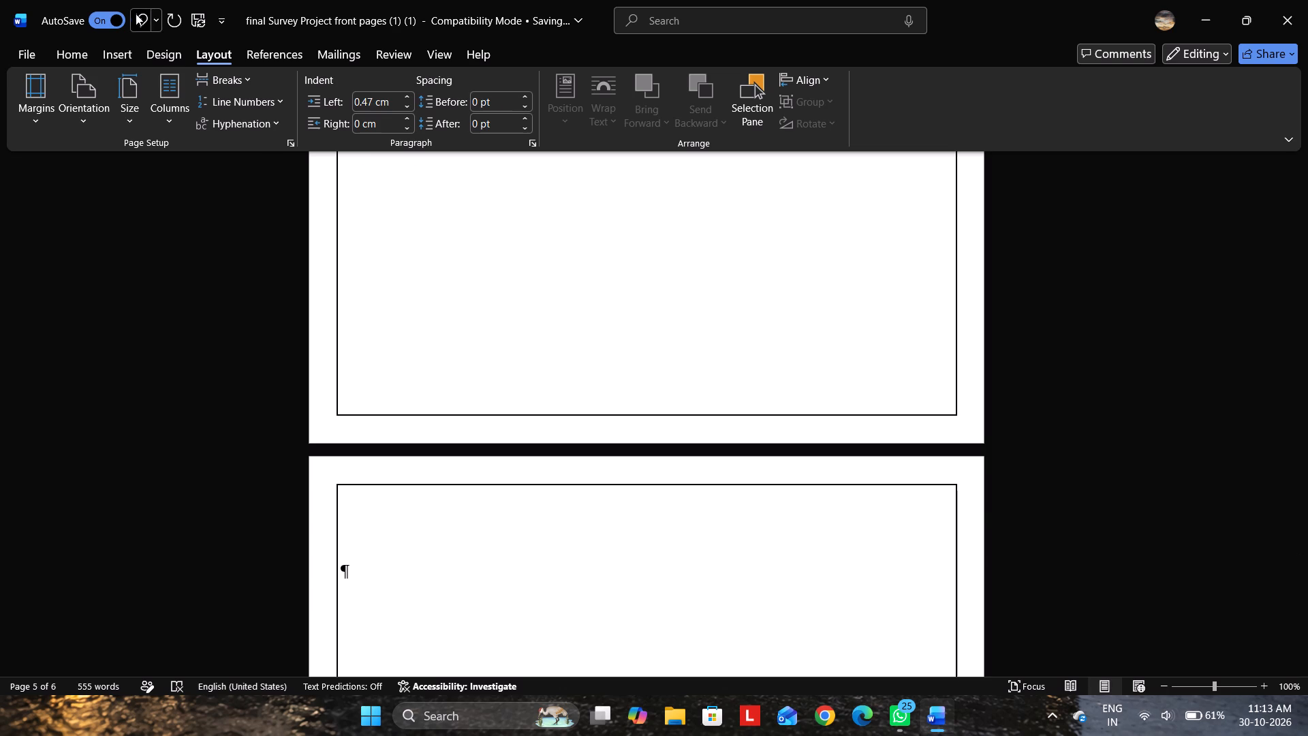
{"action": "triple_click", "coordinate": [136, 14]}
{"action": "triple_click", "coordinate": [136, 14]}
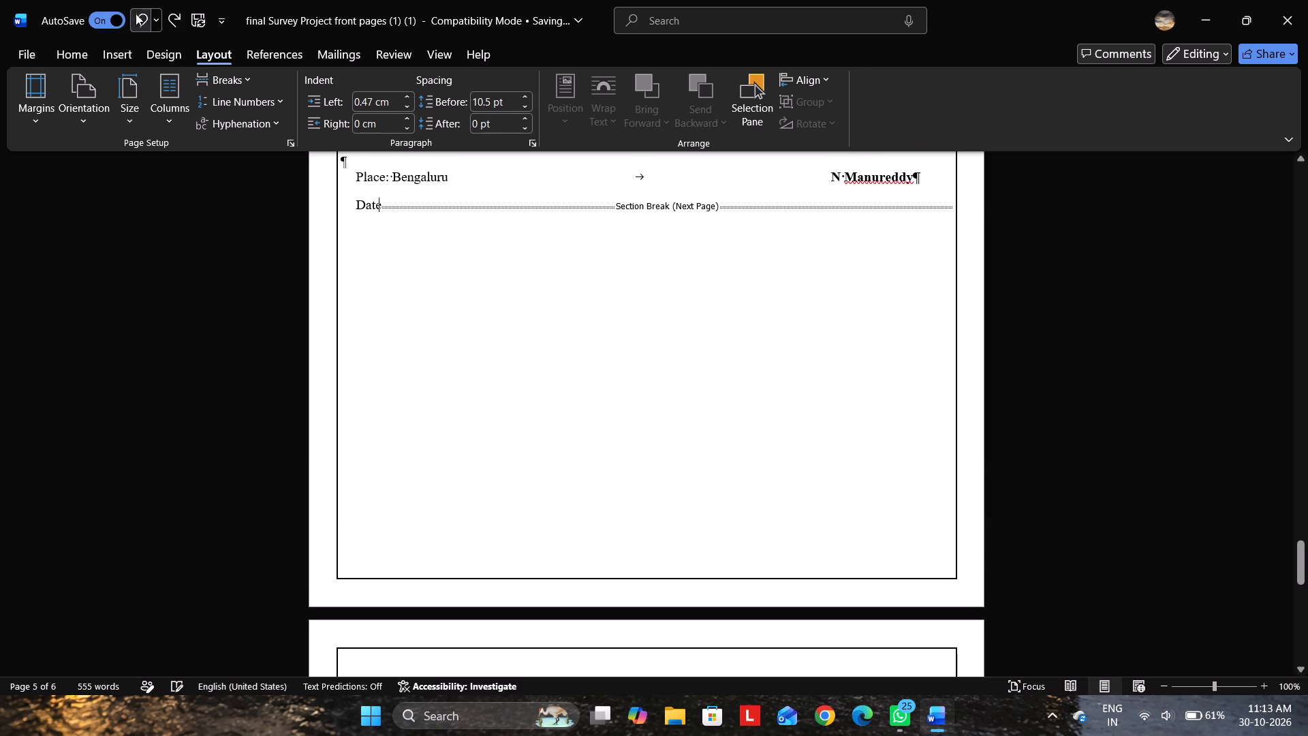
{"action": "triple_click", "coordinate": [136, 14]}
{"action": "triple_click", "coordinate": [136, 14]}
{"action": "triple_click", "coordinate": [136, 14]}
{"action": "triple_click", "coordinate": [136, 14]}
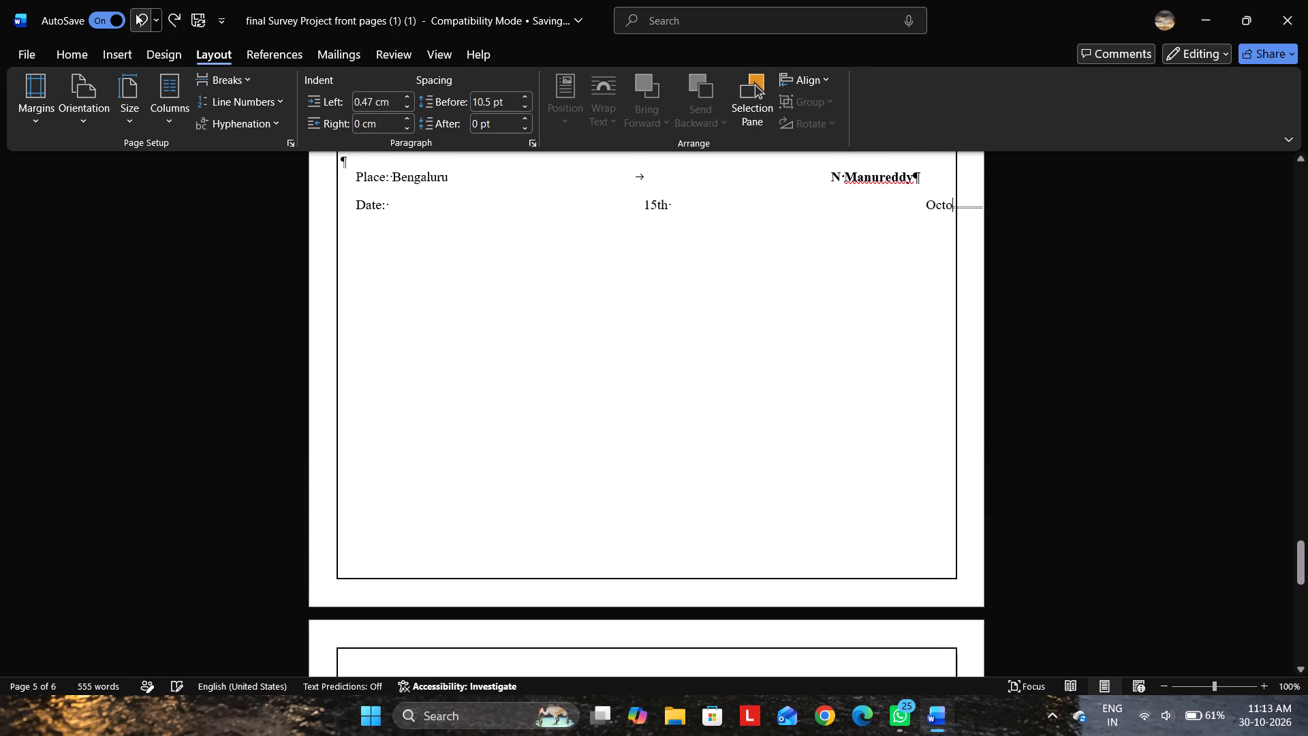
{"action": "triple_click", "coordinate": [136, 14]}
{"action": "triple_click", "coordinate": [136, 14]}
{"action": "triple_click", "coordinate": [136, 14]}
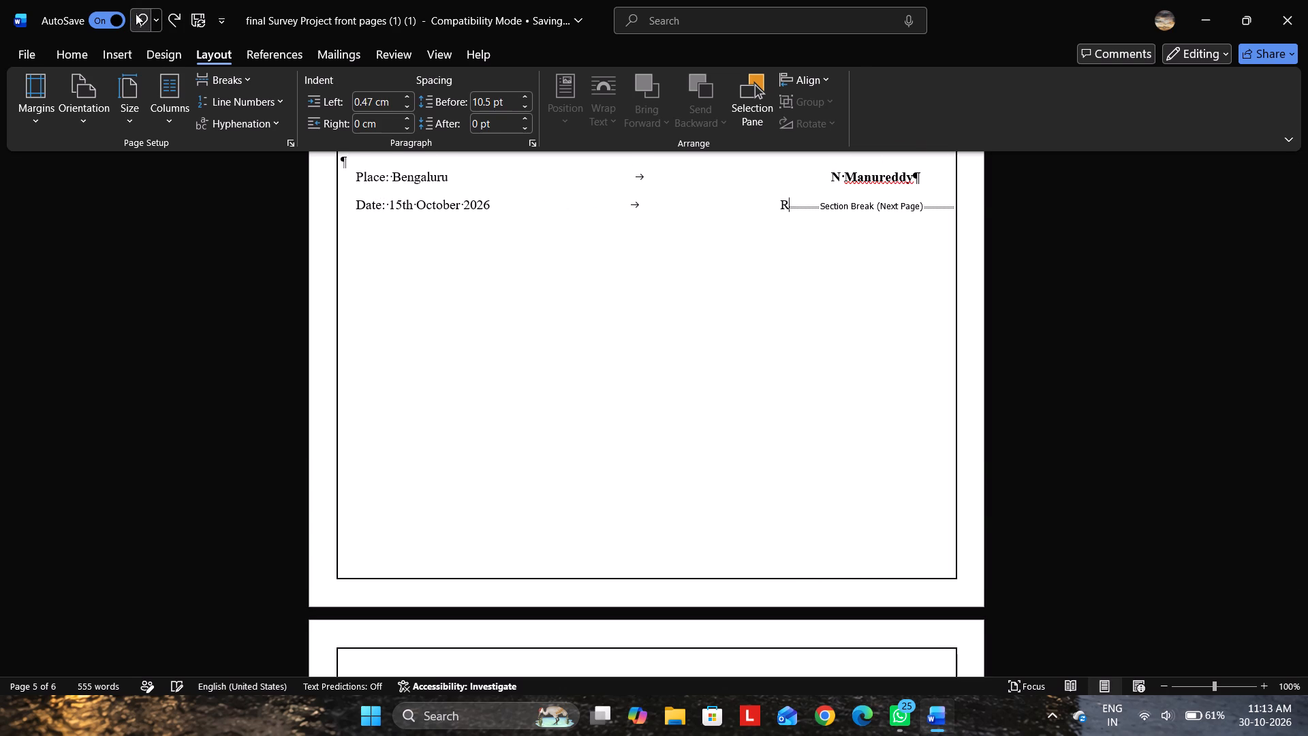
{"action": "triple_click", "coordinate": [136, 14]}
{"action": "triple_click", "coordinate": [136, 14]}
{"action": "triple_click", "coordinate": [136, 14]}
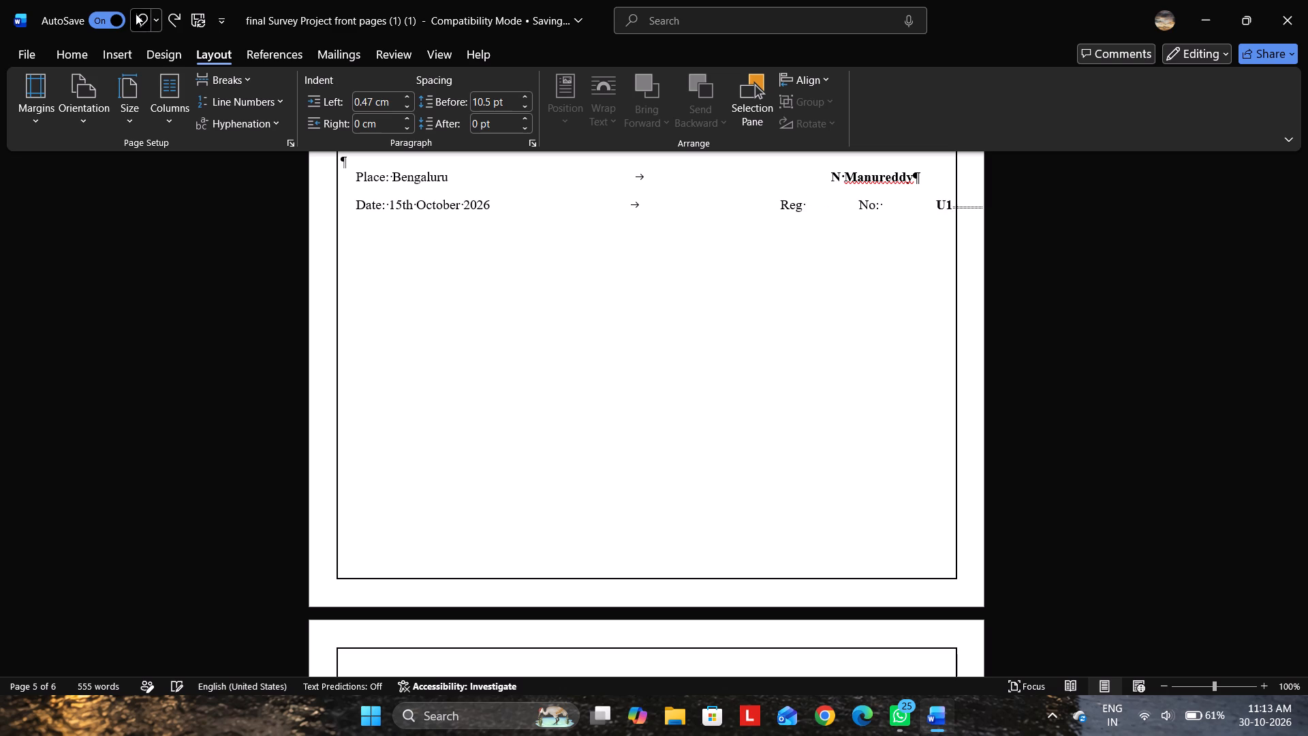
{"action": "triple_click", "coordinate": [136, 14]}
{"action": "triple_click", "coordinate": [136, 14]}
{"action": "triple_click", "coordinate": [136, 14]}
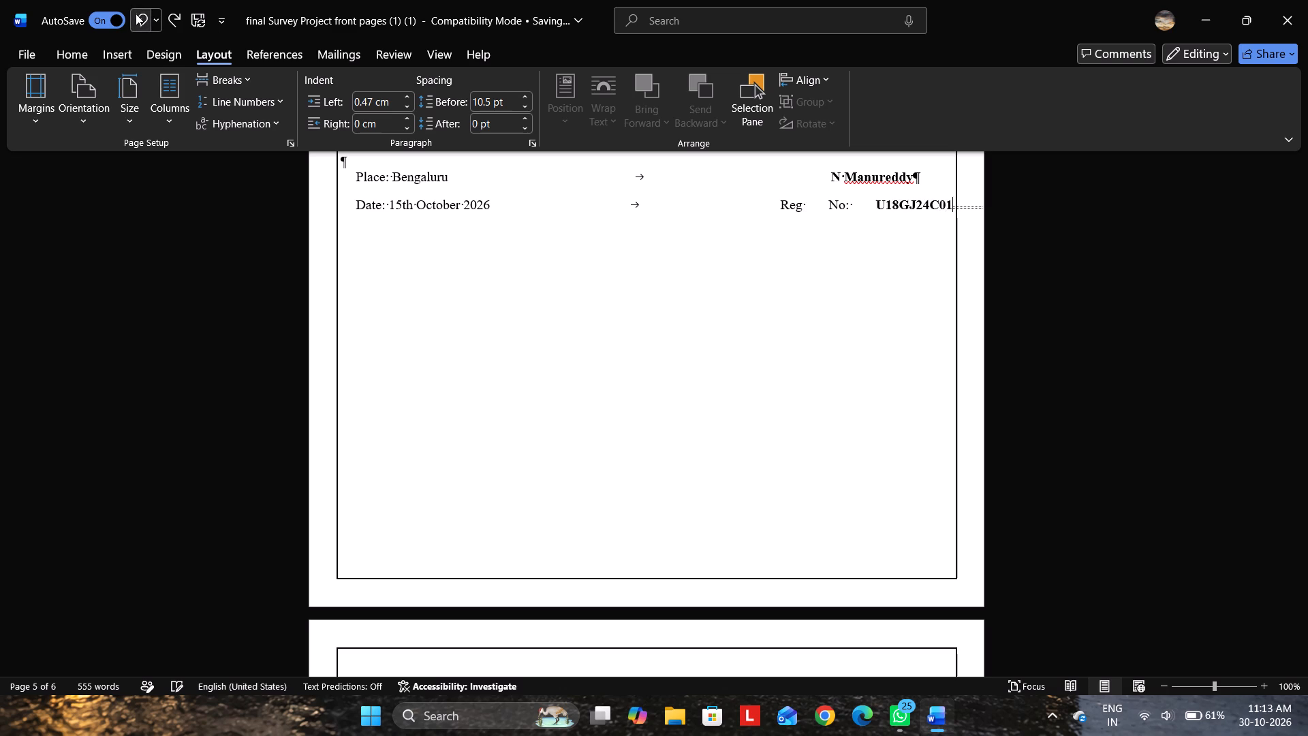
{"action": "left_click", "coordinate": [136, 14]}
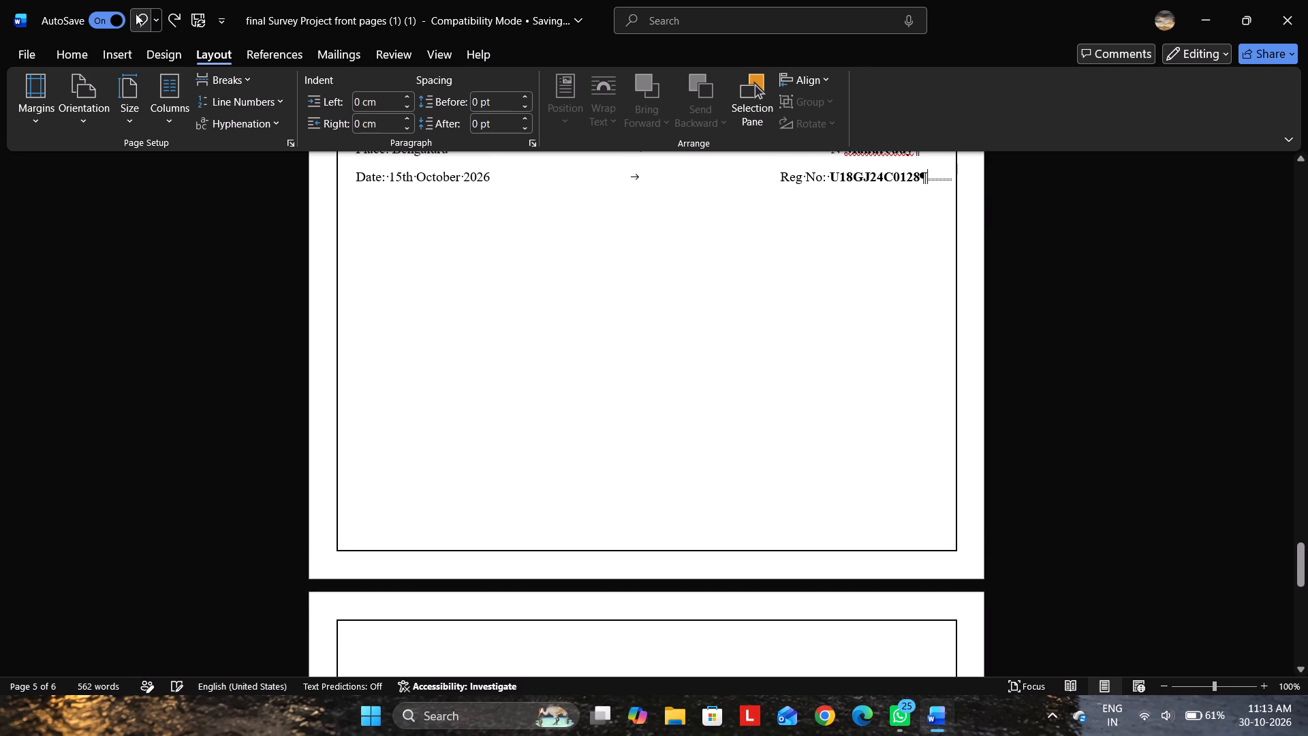
Insert a page break before the empty paragraph on the last page.
{"action": "scroll", "coordinate": [319, 177], "scroll_direction": "down", "scroll_amount": 5}
{"action": "scroll", "coordinate": [781, 485], "scroll_direction": "down", "scroll_amount": 2}
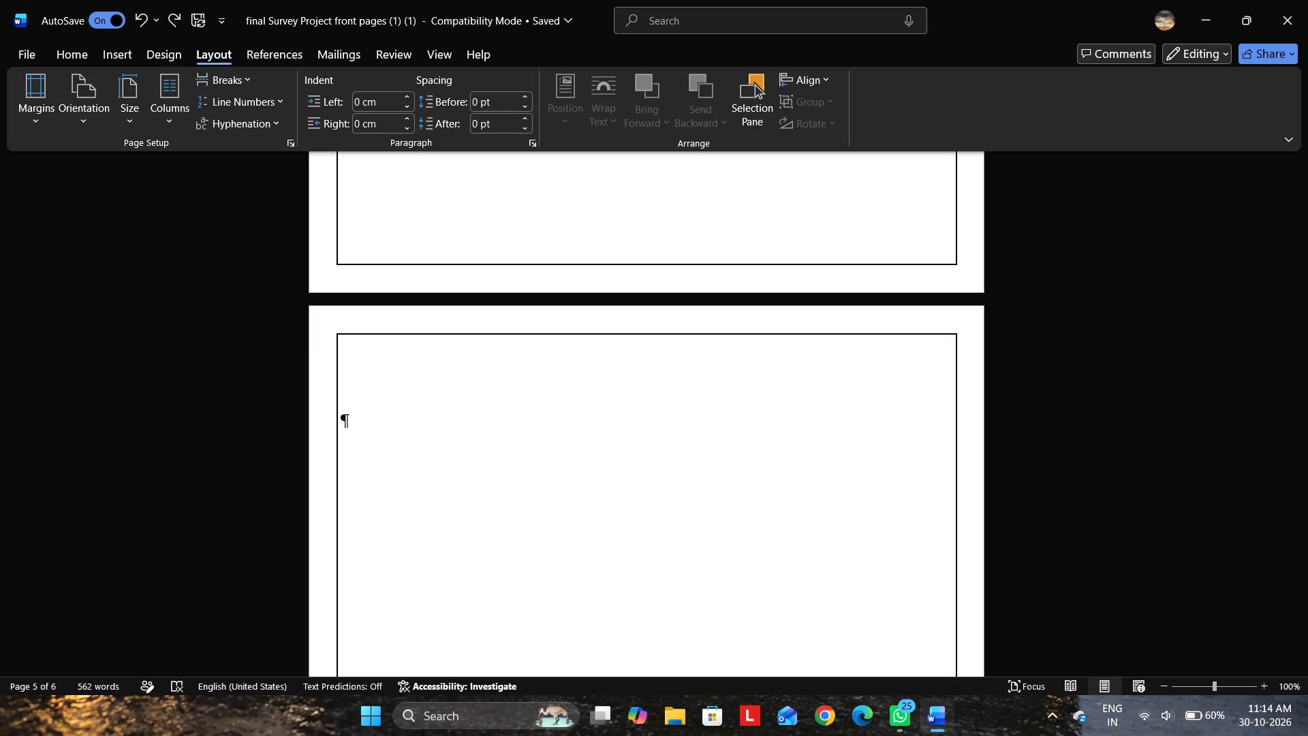
{"action": "scroll", "coordinate": [661, 398], "scroll_direction": "up", "scroll_amount": 9}
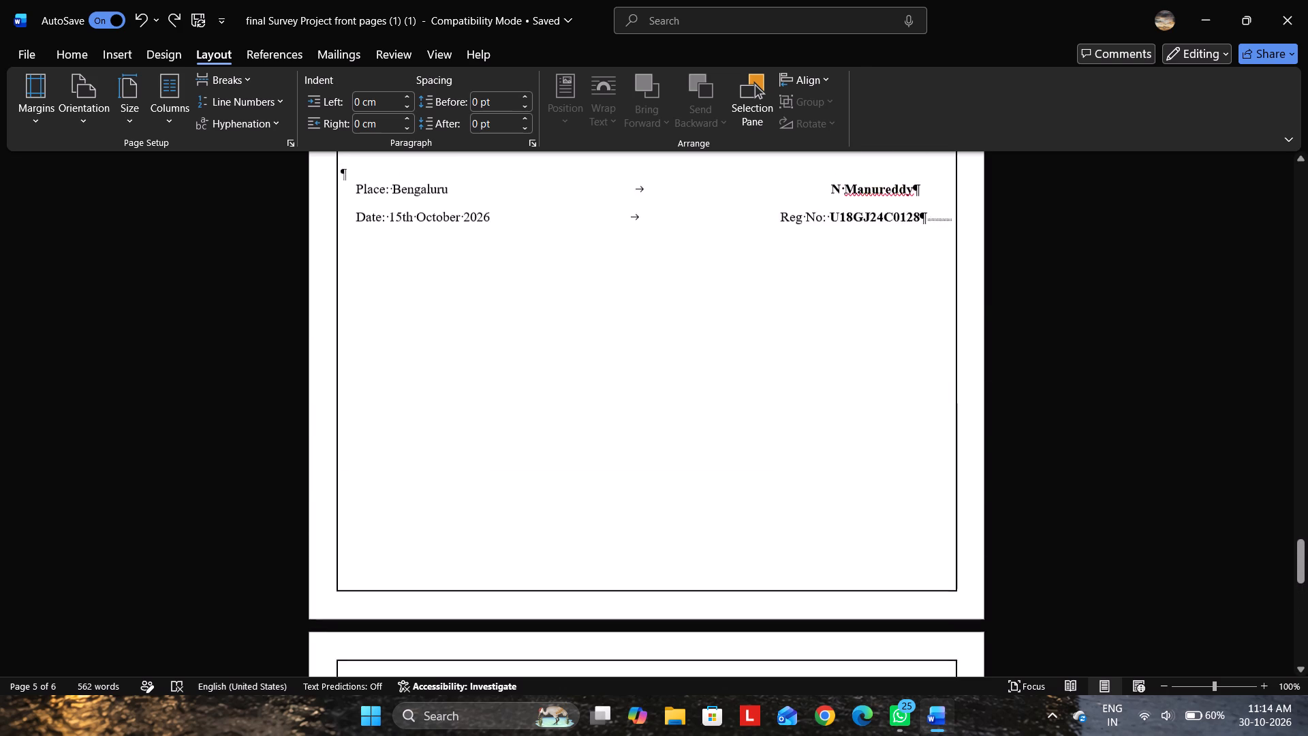
{"action": "scroll", "coordinate": [661, 398], "scroll_direction": "up", "scroll_amount": 1}
{"action": "left_click", "coordinate": [945, 301]}
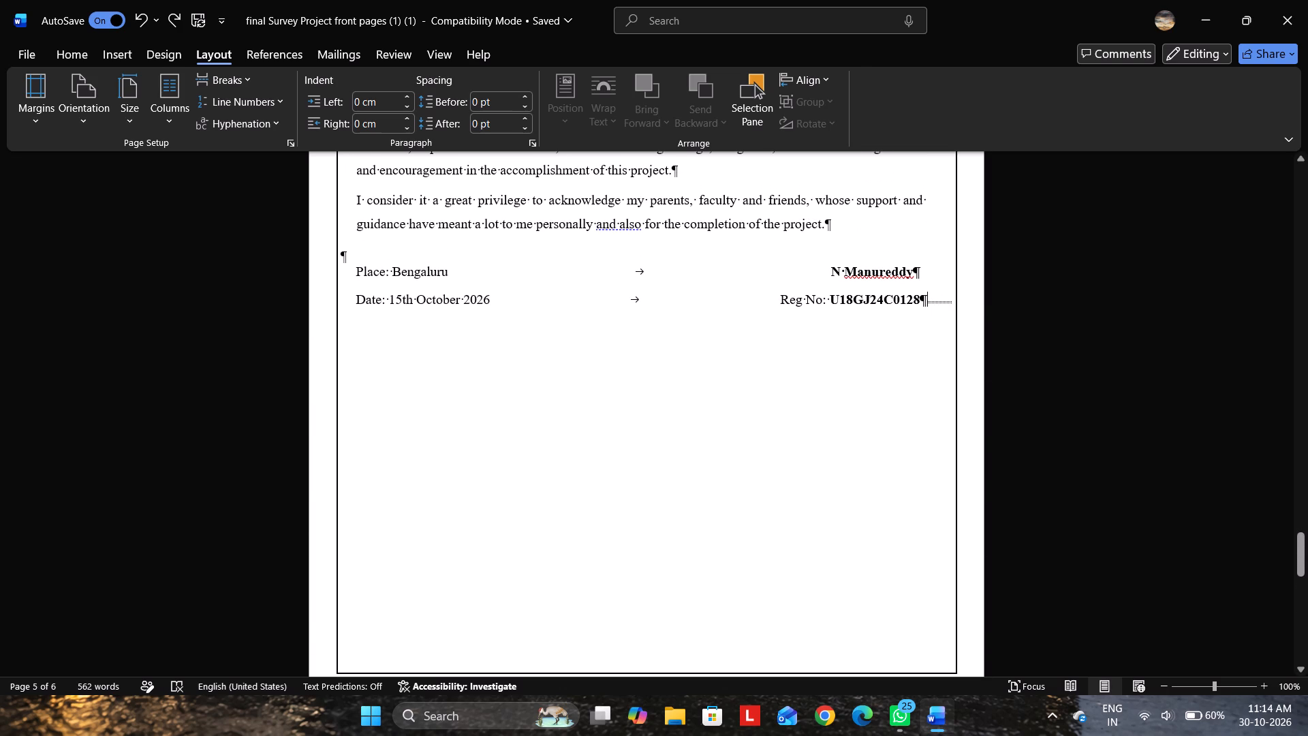
{"action": "left_click", "coordinate": [951, 292]}
{"action": "scroll", "coordinate": [687, 515], "scroll_direction": "down", "scroll_amount": 6}
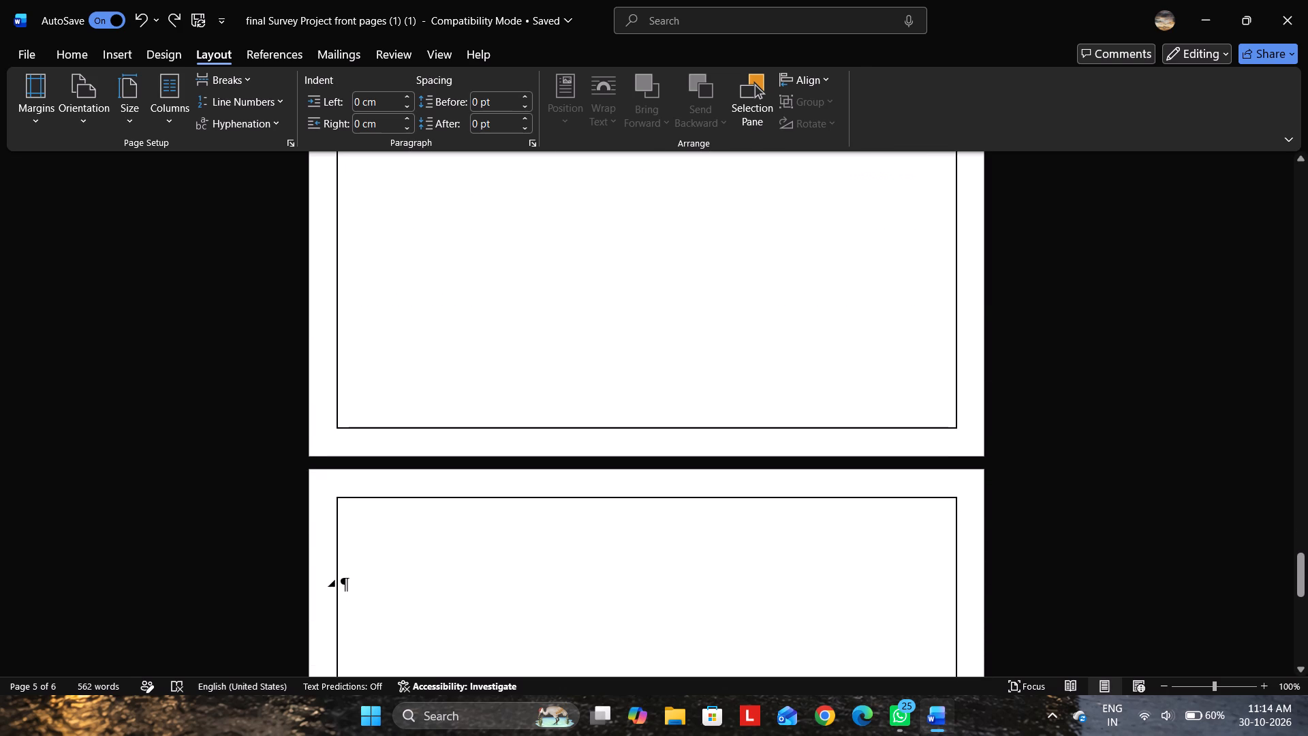
{"action": "left_click", "coordinate": [382, 571]}
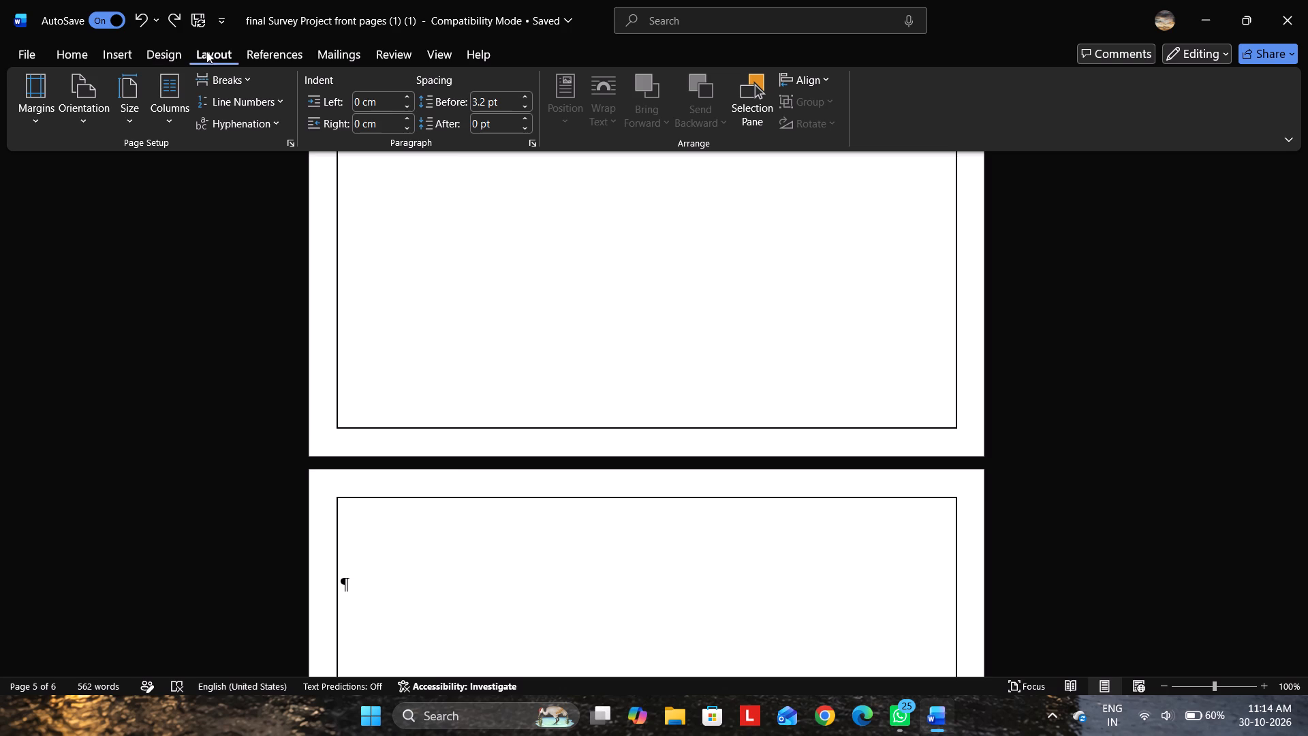
{"action": "left_click", "coordinate": [239, 85]}
{"action": "left_click", "coordinate": [280, 160]}
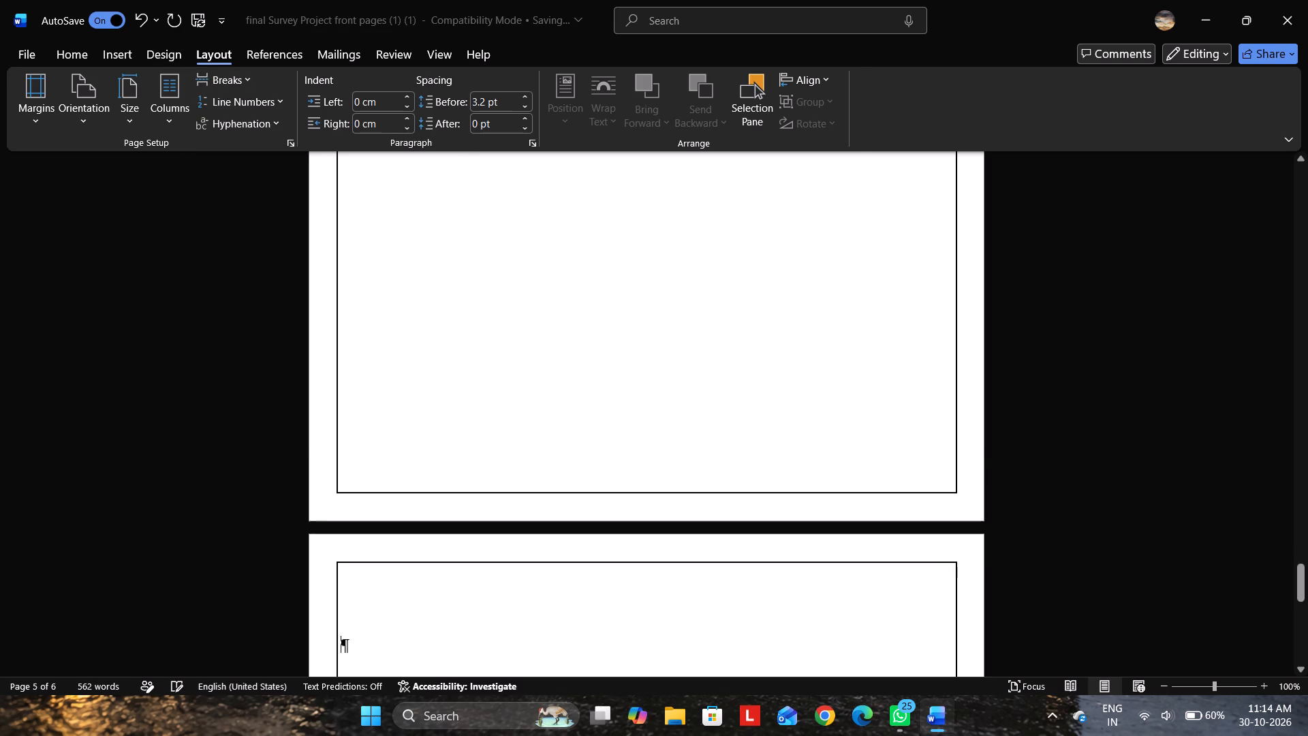
{"action": "scroll", "coordinate": [498, 436], "scroll_direction": "up", "scroll_amount": 18}
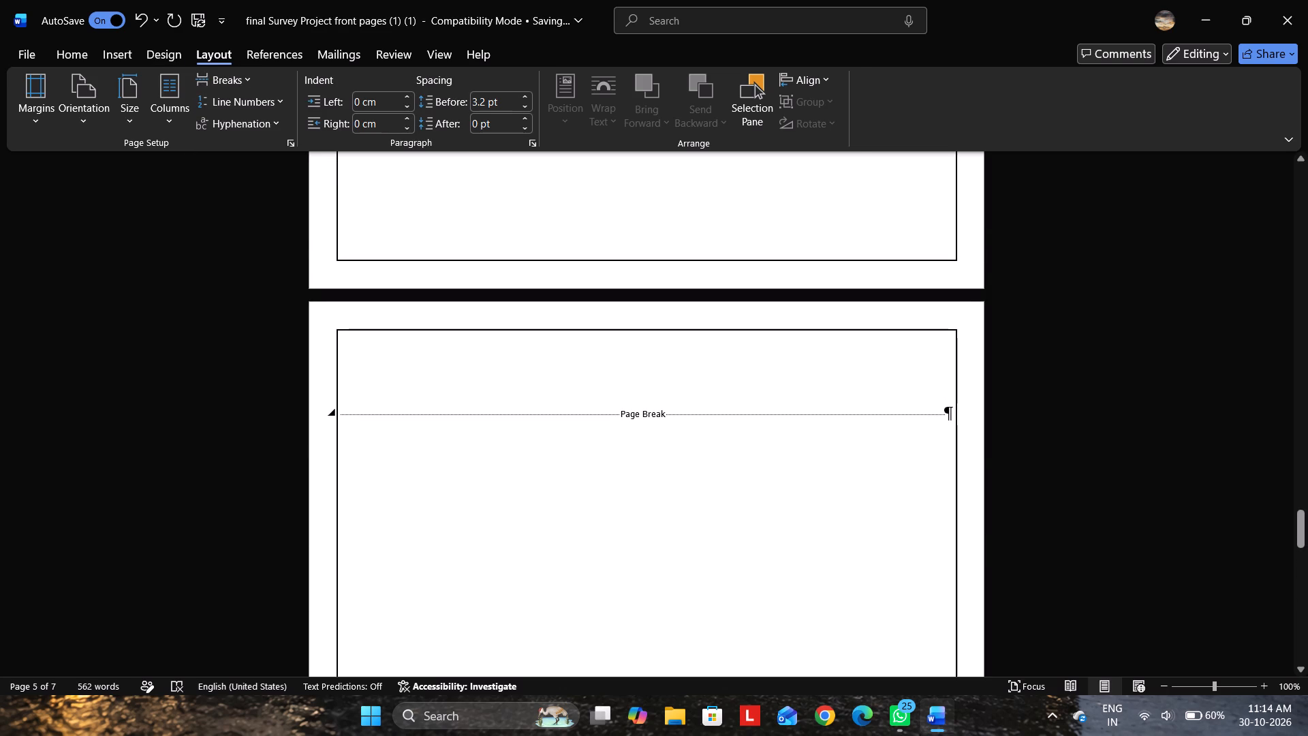
{"action": "scroll", "coordinate": [827, 419], "scroll_direction": "up", "scroll_amount": 10}
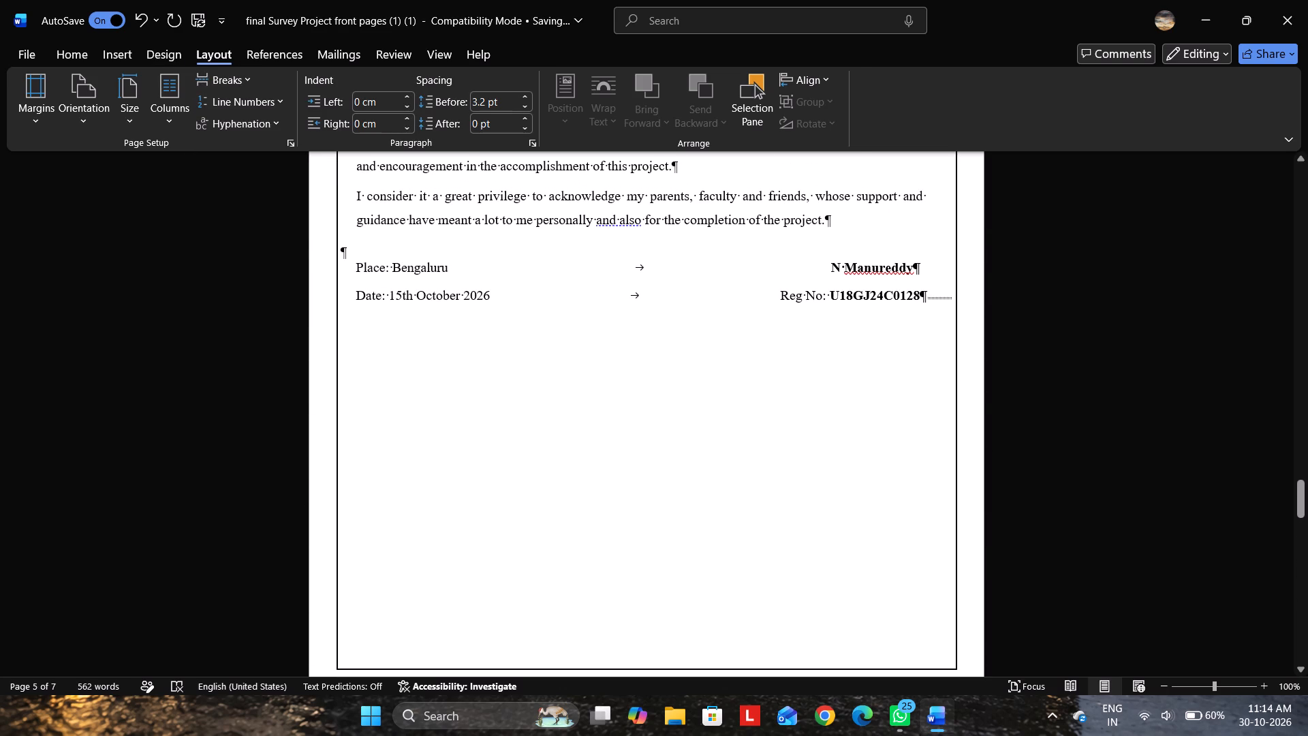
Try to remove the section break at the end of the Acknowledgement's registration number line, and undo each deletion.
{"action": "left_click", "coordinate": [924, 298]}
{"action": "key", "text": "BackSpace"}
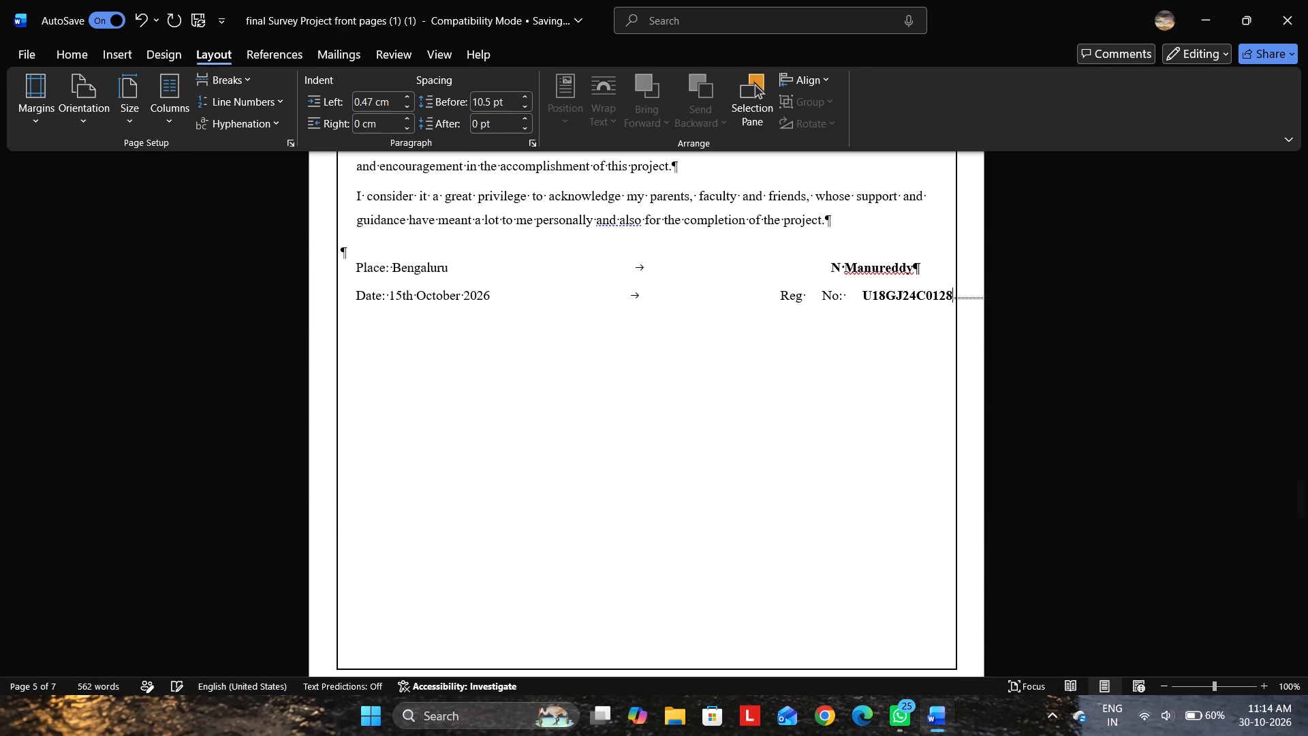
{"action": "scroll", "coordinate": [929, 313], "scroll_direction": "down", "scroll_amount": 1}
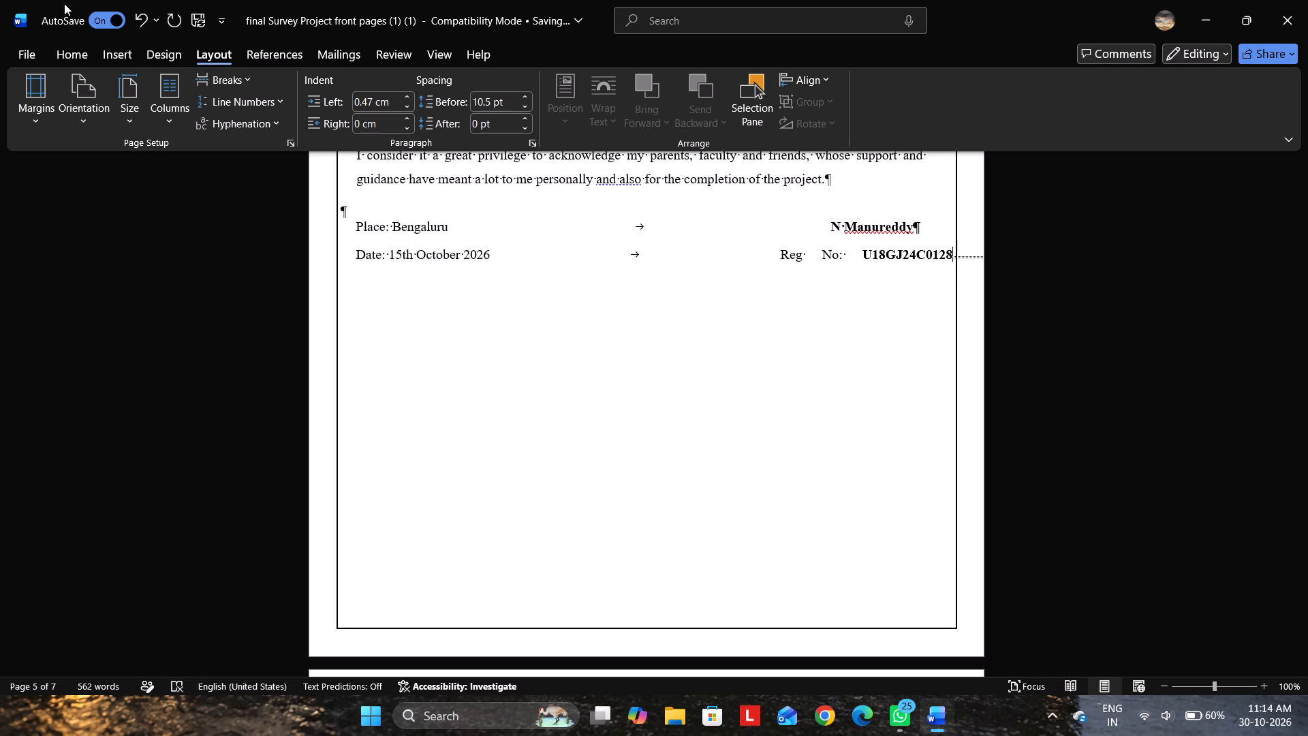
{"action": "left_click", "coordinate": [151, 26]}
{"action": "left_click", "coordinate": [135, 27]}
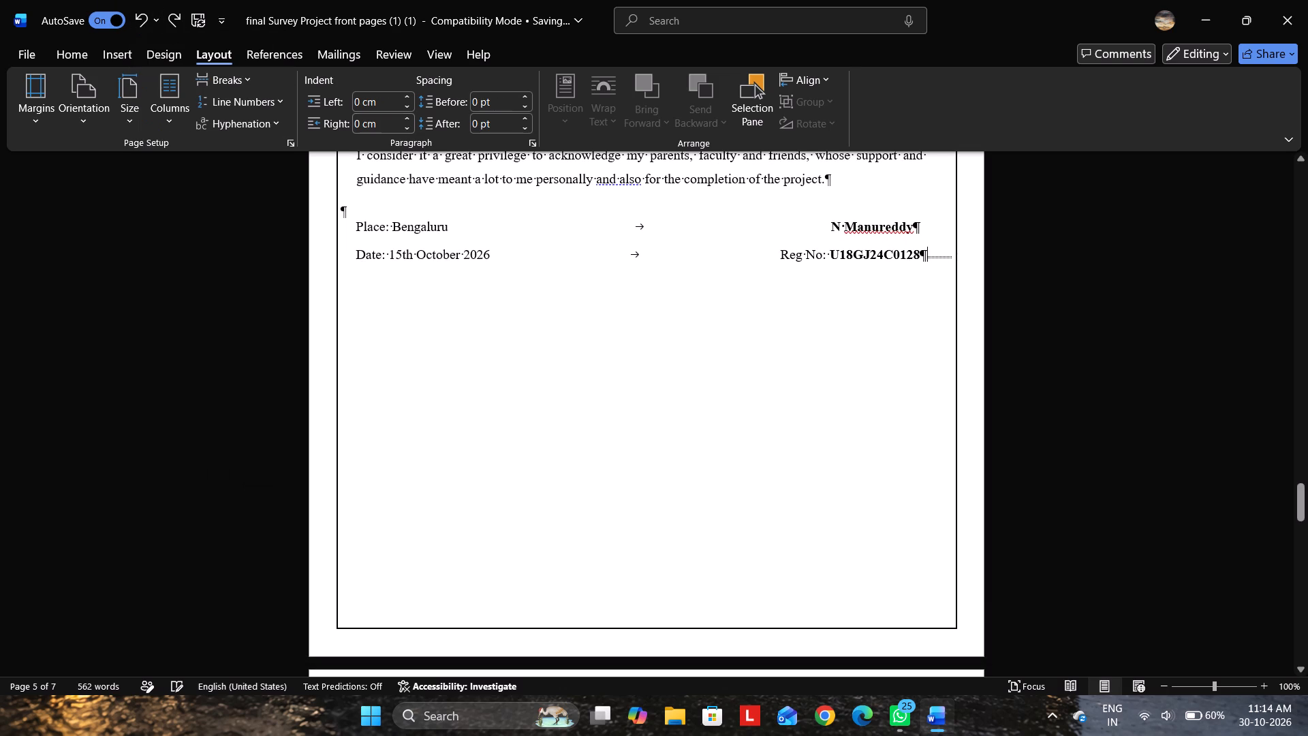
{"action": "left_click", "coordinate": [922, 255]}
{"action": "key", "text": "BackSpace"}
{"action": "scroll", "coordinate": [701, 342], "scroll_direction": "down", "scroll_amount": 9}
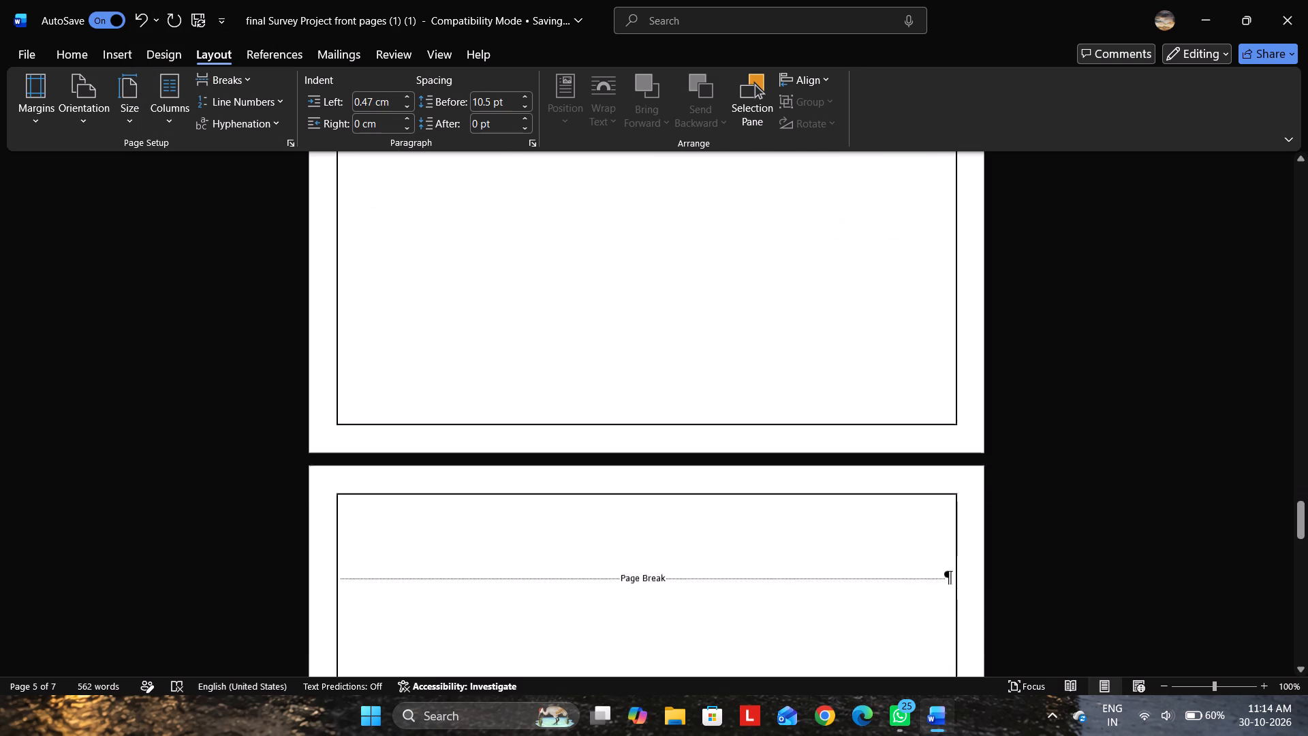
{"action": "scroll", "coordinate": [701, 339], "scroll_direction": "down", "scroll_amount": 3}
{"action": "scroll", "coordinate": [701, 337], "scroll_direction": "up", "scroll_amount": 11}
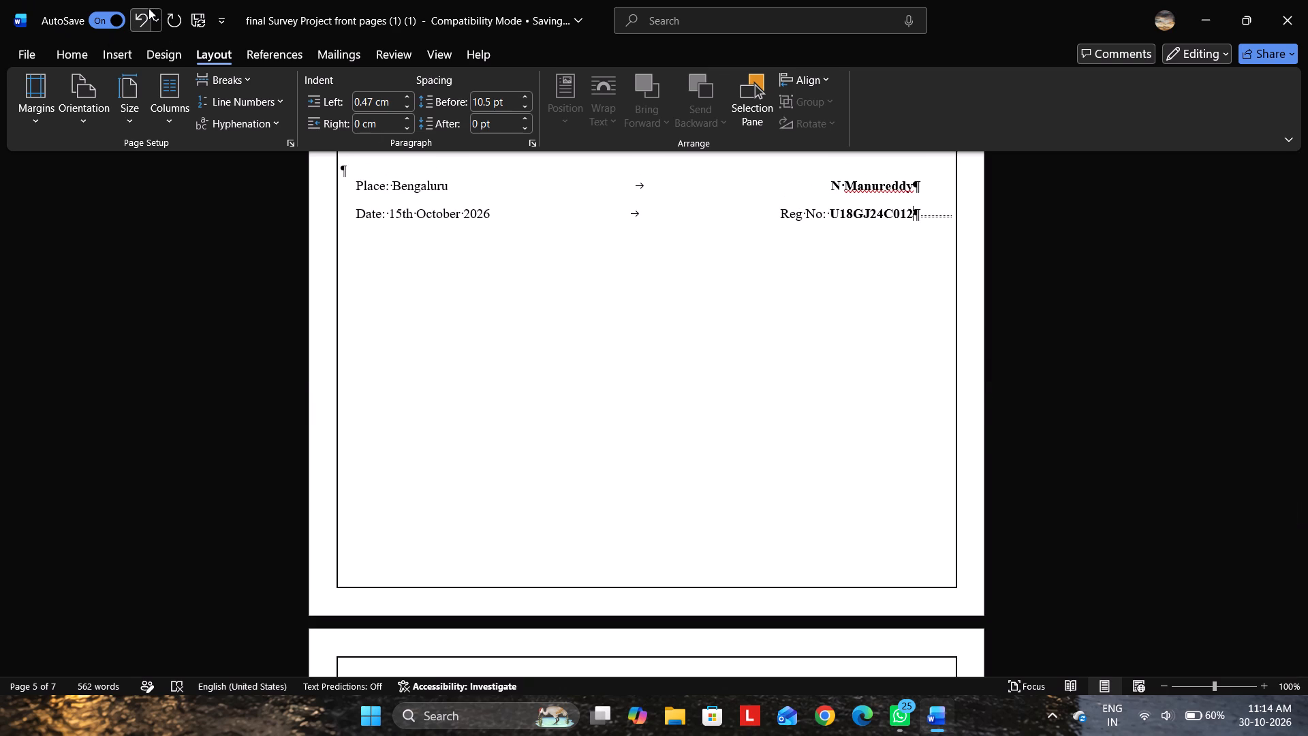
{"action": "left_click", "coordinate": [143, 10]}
Delete the page break on the page following the Acknowledgement.
{"action": "scroll", "coordinate": [608, 320], "scroll_direction": "down", "scroll_amount": 12}
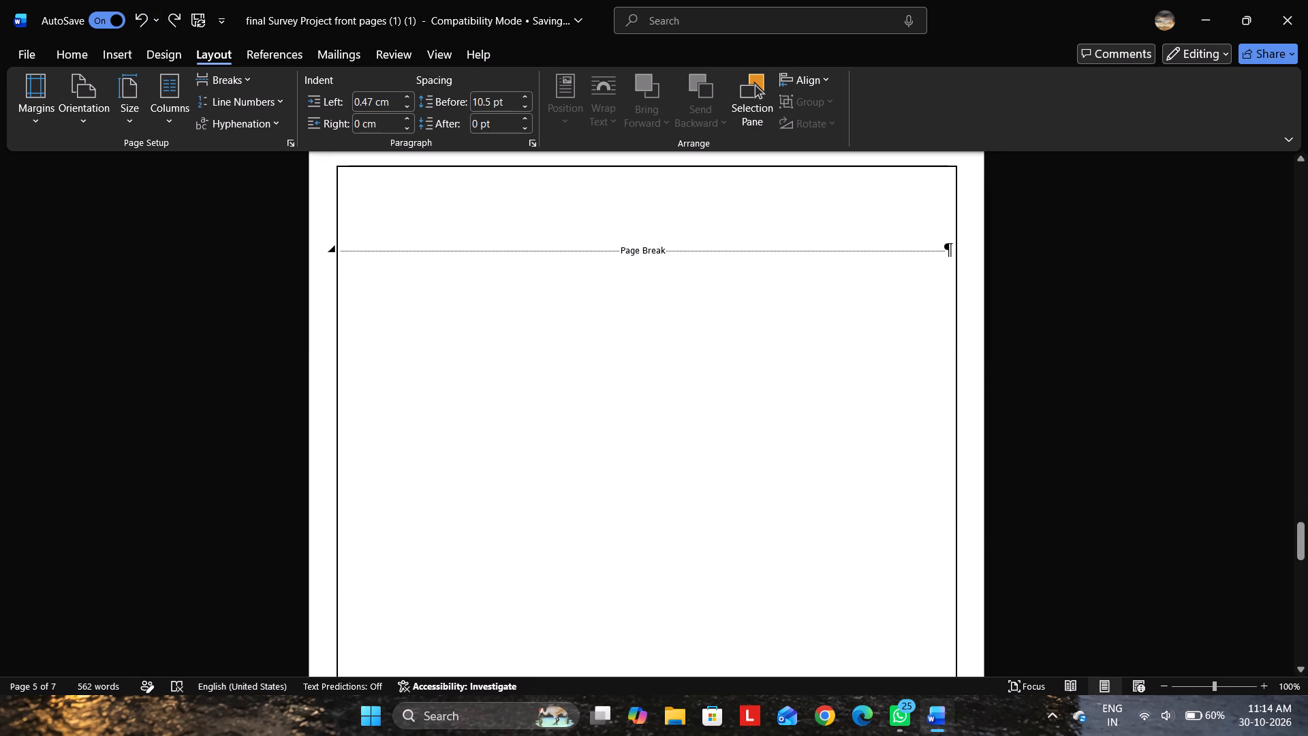
{"action": "left_click", "coordinate": [956, 243]}
{"action": "key", "text": "BackSpace"}
{"action": "key", "text": "BackSpace"}
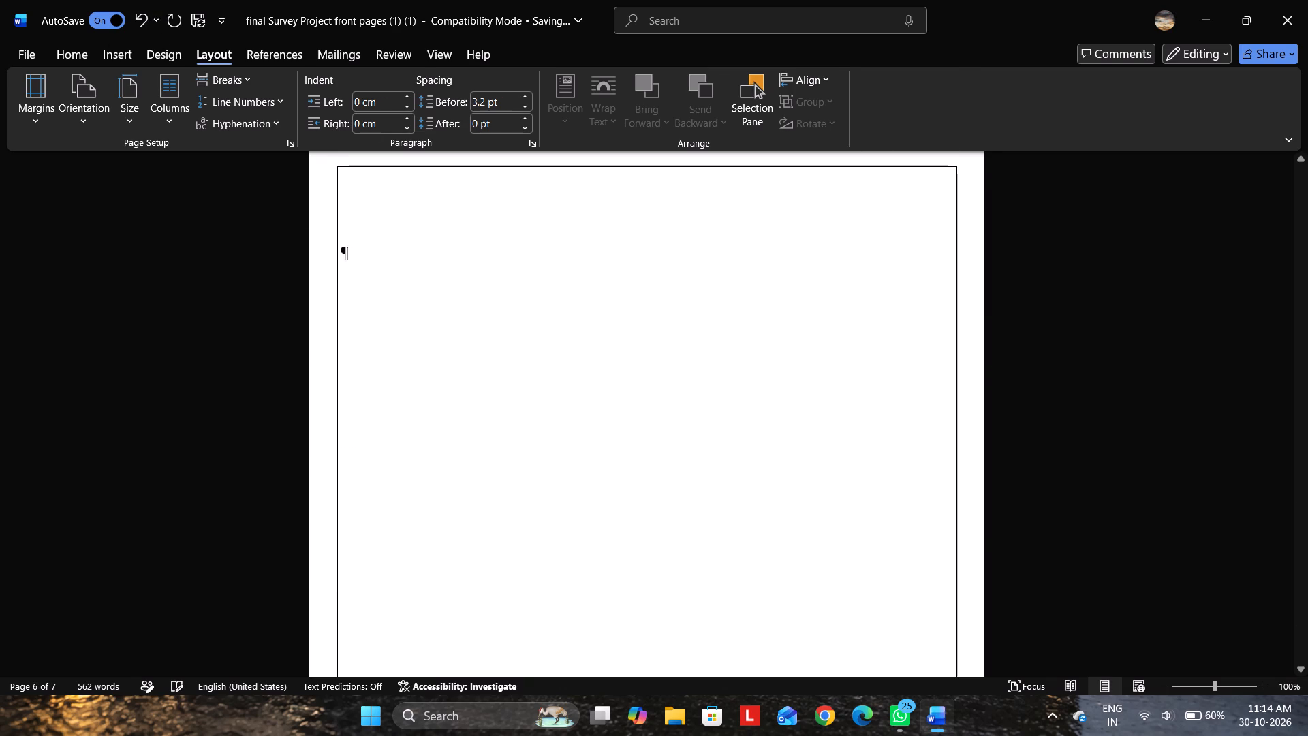
Examine the Acknowledgement page and the blank pages that follow it.
{"action": "scroll", "coordinate": [939, 245], "scroll_direction": "up", "scroll_amount": 5}
{"action": "scroll", "coordinate": [939, 245], "scroll_direction": "down", "scroll_amount": 6}
{"action": "scroll", "coordinate": [939, 245], "scroll_direction": "up", "scroll_amount": 4}
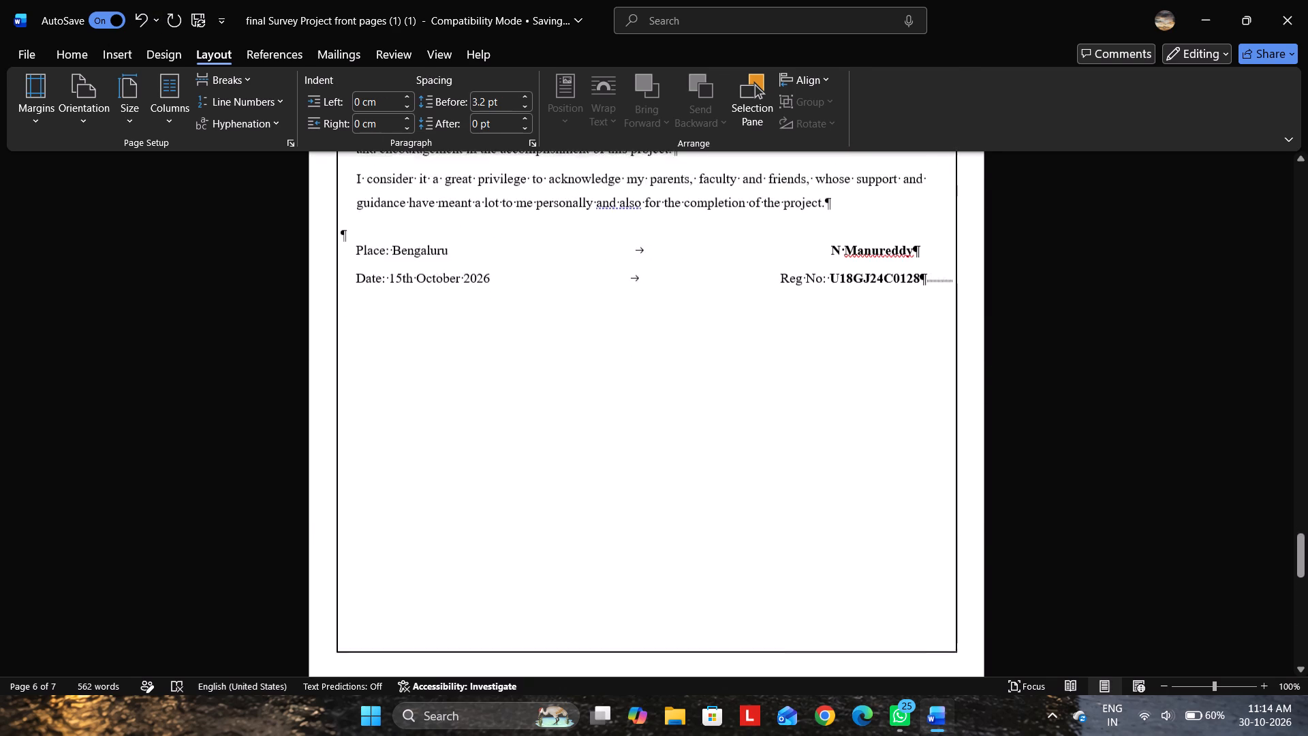
{"action": "scroll", "coordinate": [939, 245], "scroll_direction": "down", "scroll_amount": 20}
{"action": "scroll", "coordinate": [939, 245], "scroll_direction": "down", "scroll_amount": 12}
{"action": "scroll", "coordinate": [939, 242], "scroll_direction": "up", "scroll_amount": 4}
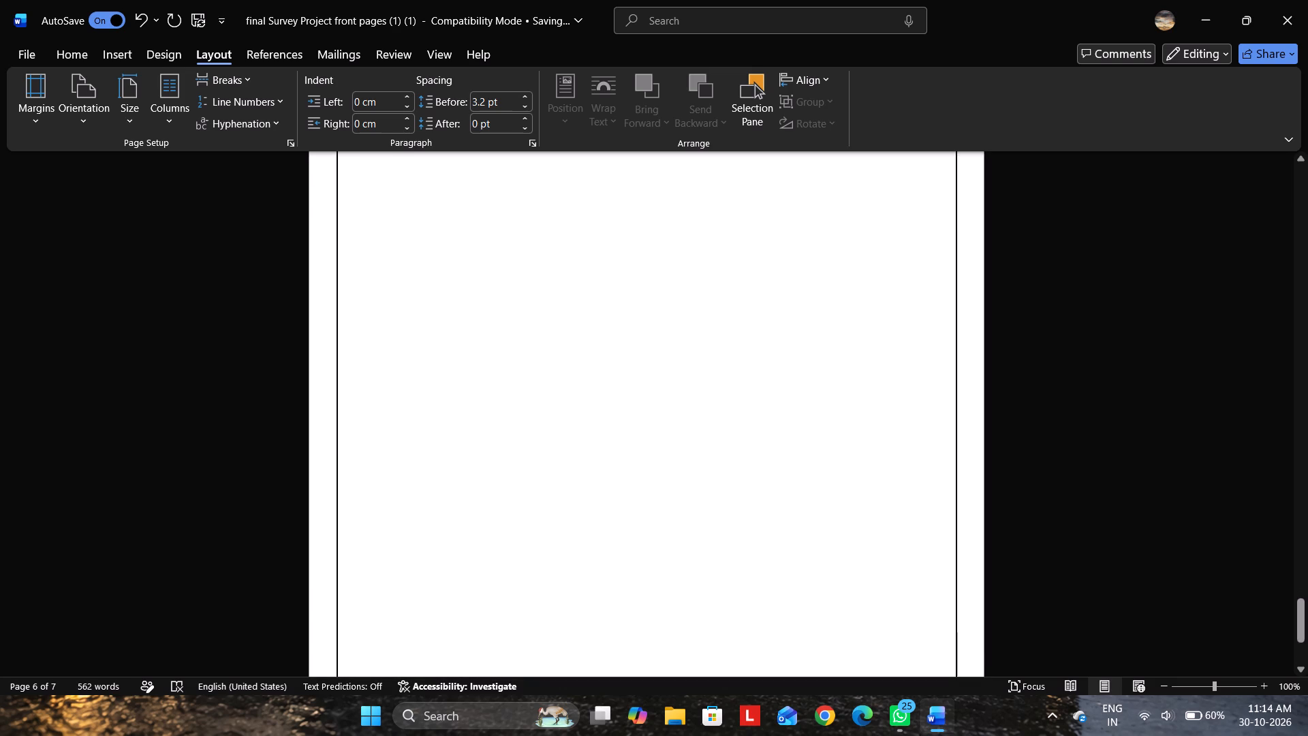
{"action": "scroll", "coordinate": [939, 242], "scroll_direction": "up", "scroll_amount": 11}
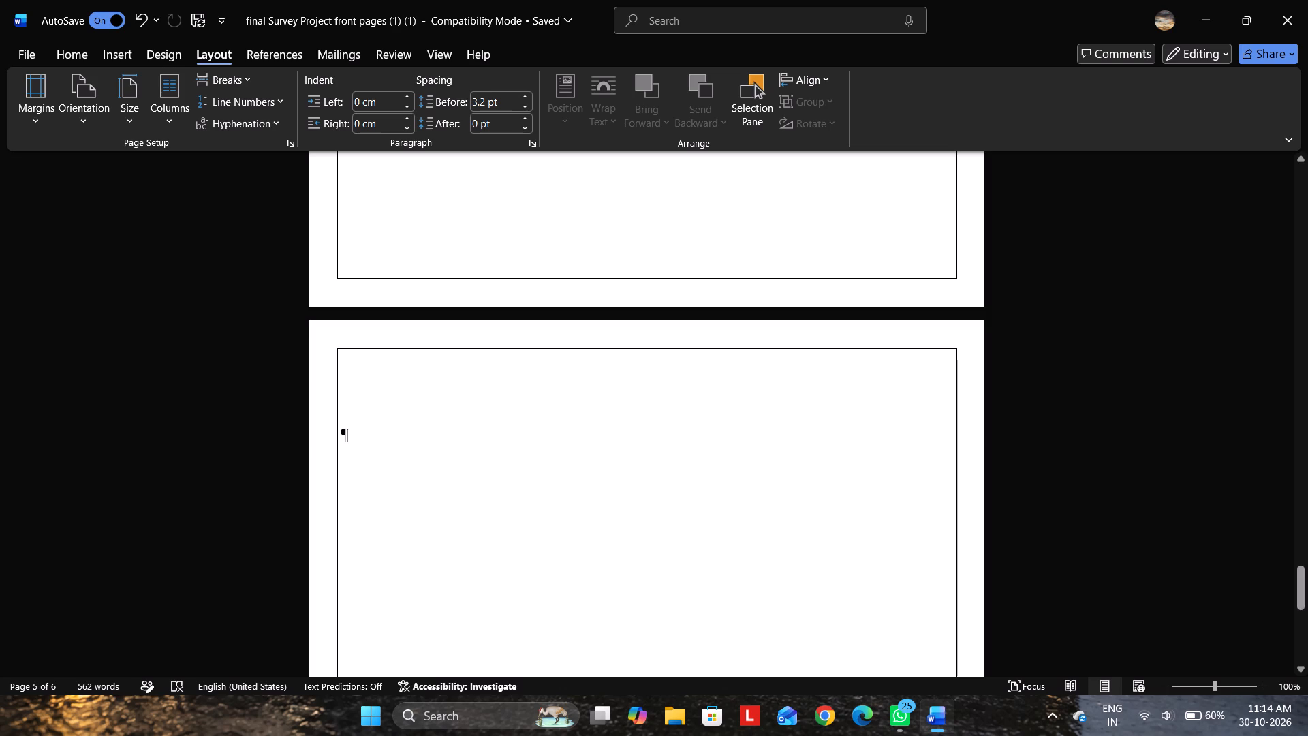
{"action": "scroll", "coordinate": [732, 396], "scroll_direction": "up", "scroll_amount": 11}
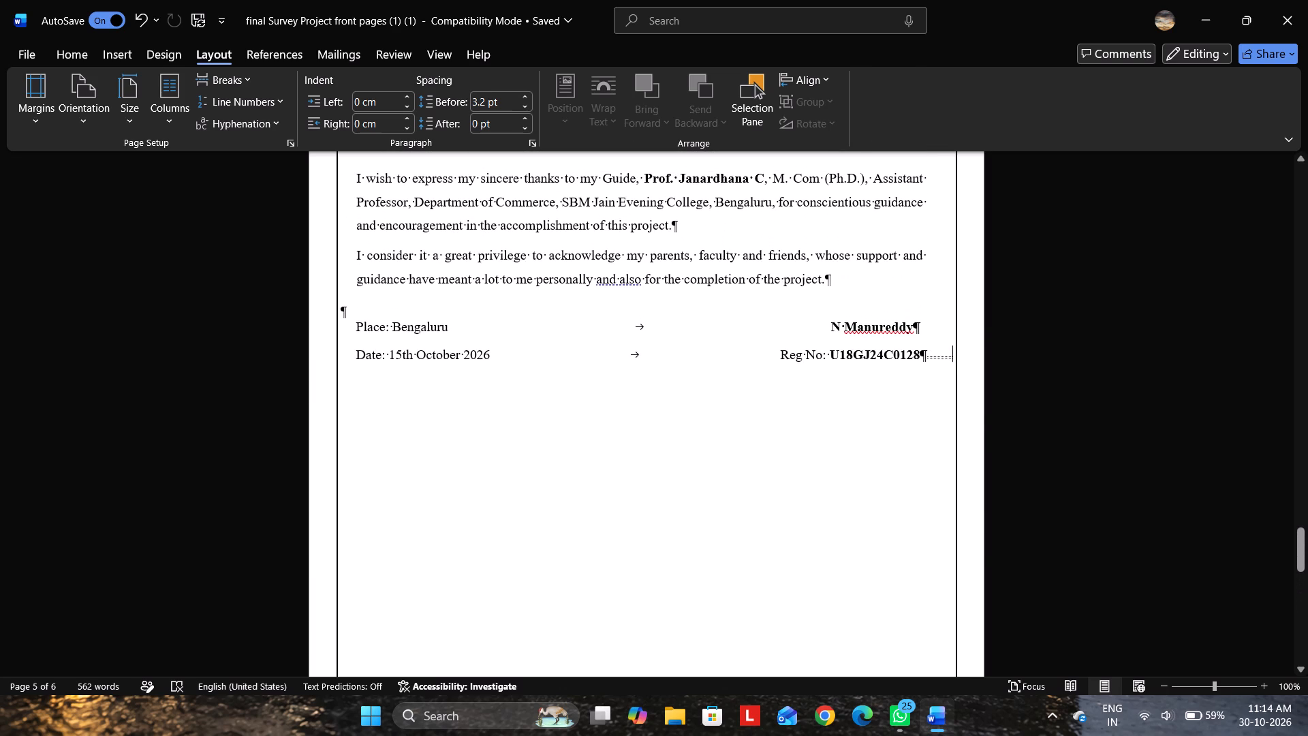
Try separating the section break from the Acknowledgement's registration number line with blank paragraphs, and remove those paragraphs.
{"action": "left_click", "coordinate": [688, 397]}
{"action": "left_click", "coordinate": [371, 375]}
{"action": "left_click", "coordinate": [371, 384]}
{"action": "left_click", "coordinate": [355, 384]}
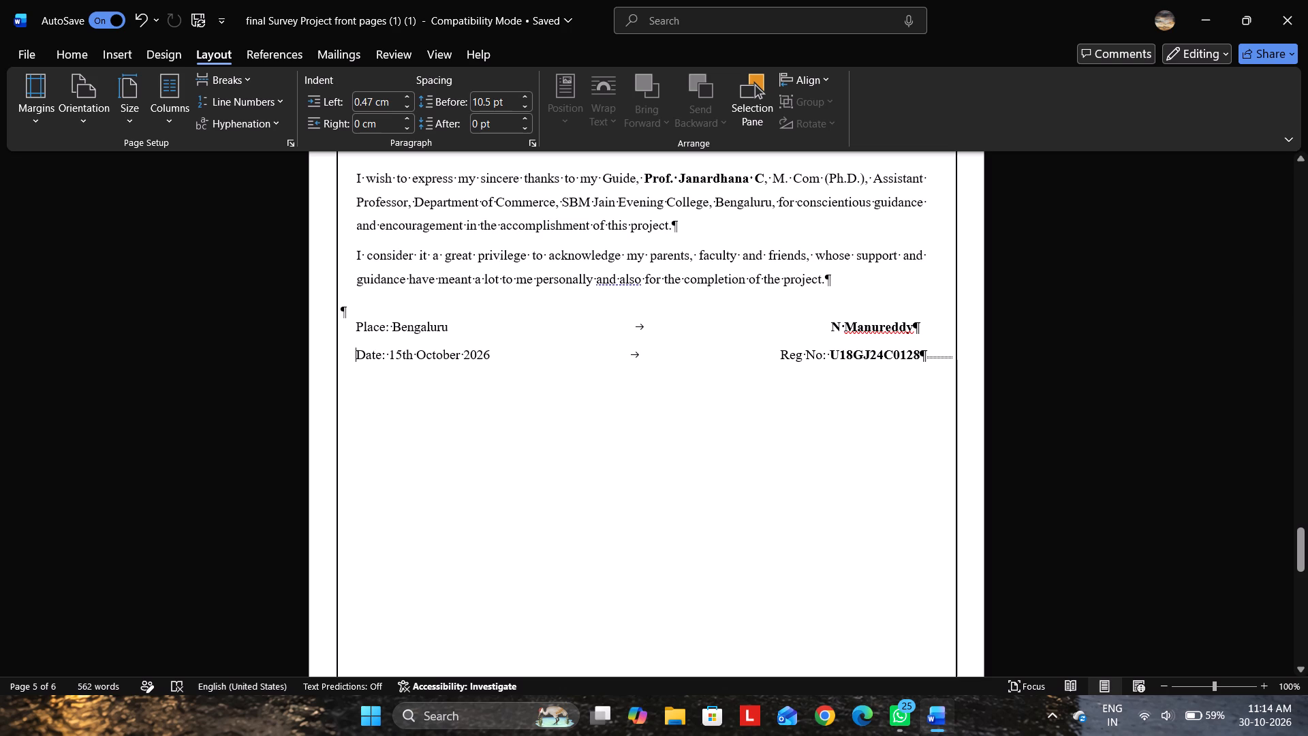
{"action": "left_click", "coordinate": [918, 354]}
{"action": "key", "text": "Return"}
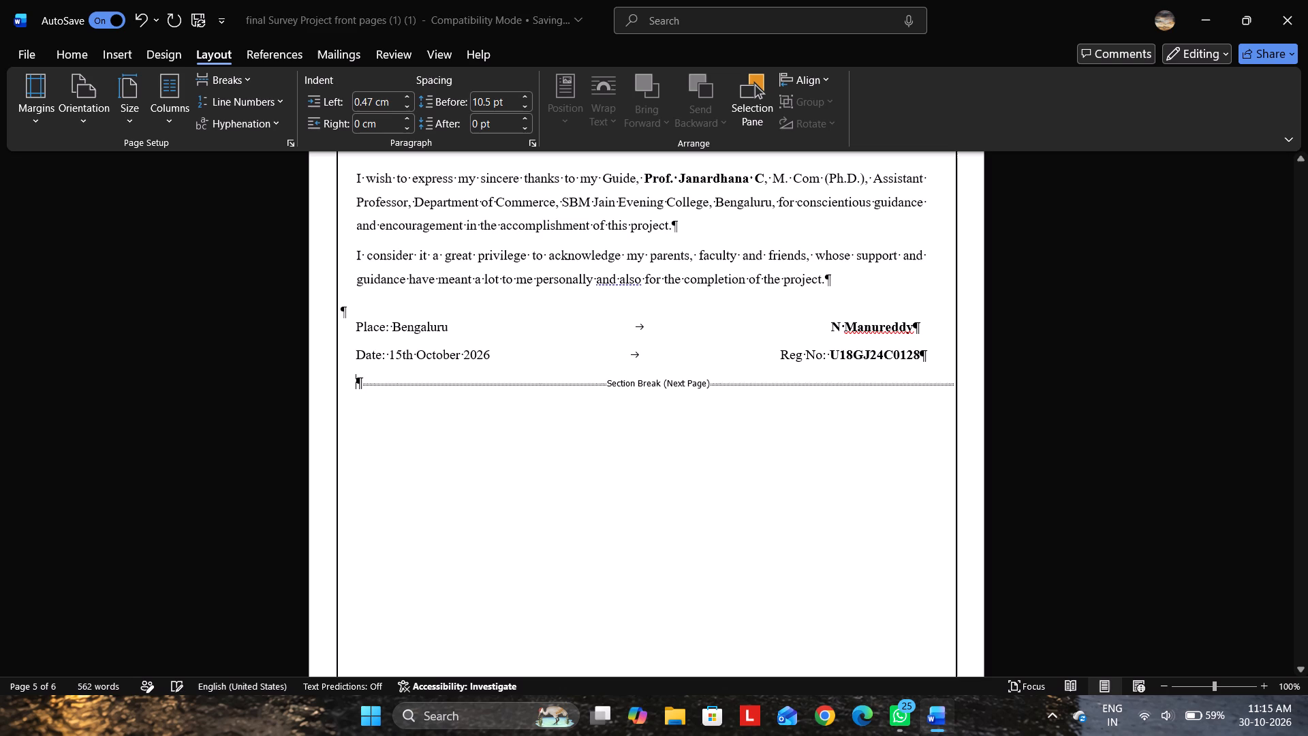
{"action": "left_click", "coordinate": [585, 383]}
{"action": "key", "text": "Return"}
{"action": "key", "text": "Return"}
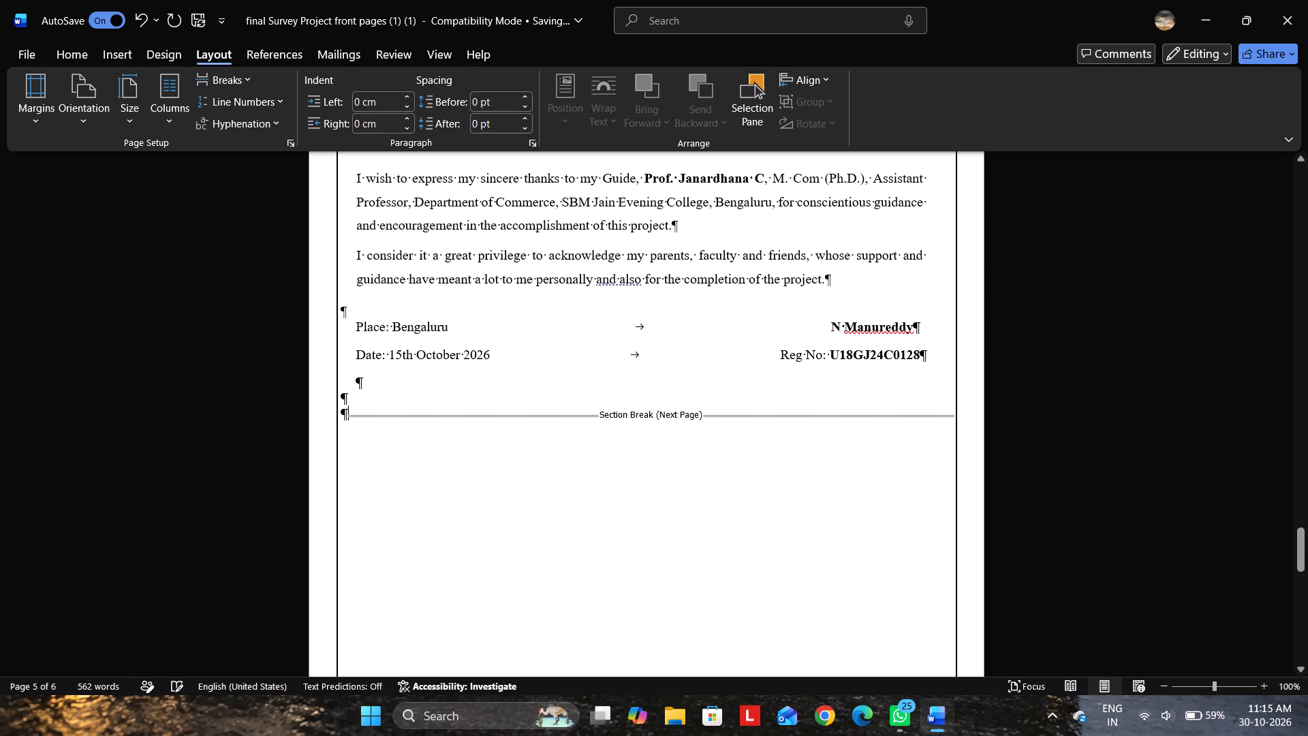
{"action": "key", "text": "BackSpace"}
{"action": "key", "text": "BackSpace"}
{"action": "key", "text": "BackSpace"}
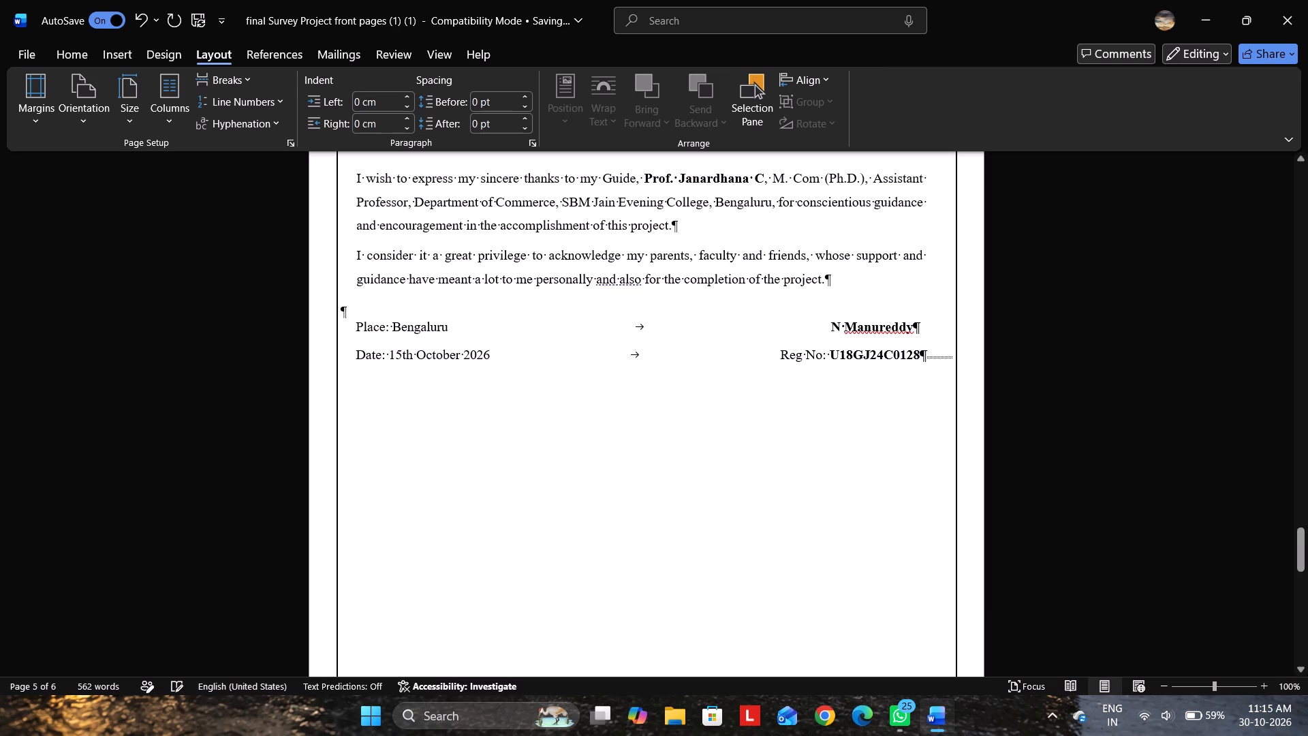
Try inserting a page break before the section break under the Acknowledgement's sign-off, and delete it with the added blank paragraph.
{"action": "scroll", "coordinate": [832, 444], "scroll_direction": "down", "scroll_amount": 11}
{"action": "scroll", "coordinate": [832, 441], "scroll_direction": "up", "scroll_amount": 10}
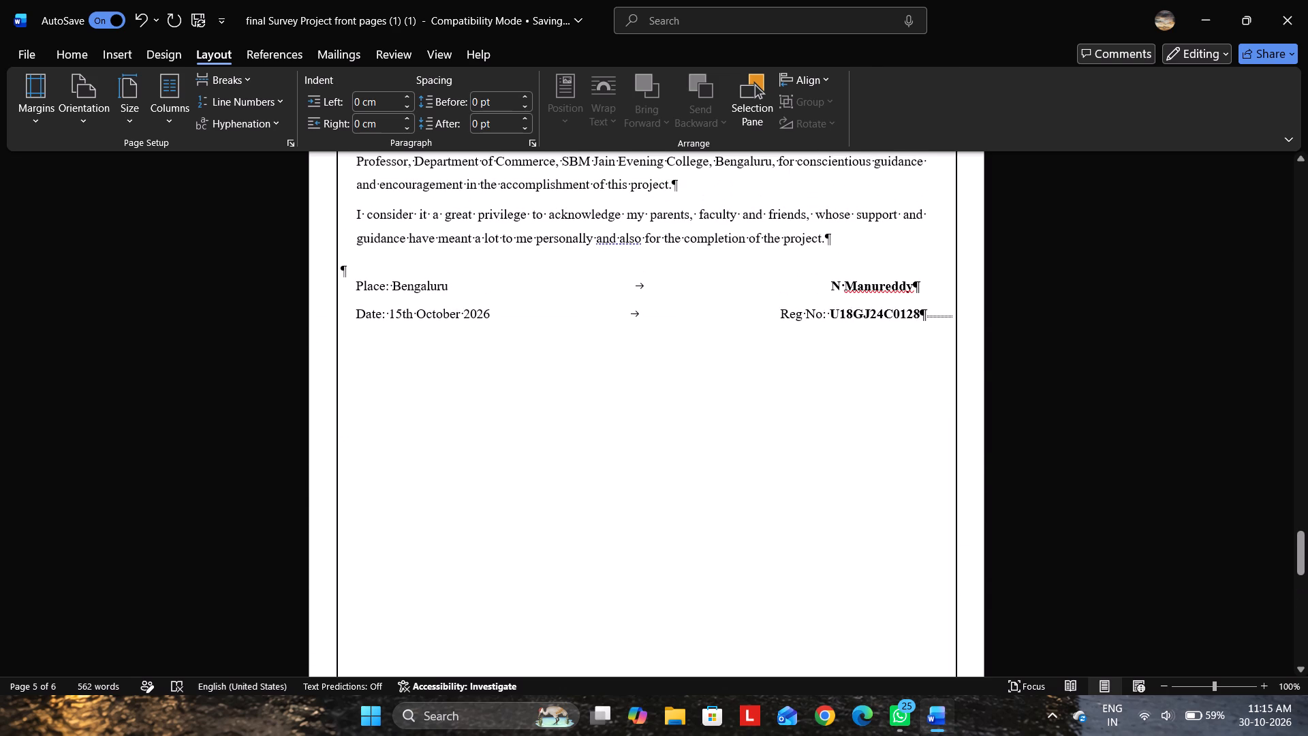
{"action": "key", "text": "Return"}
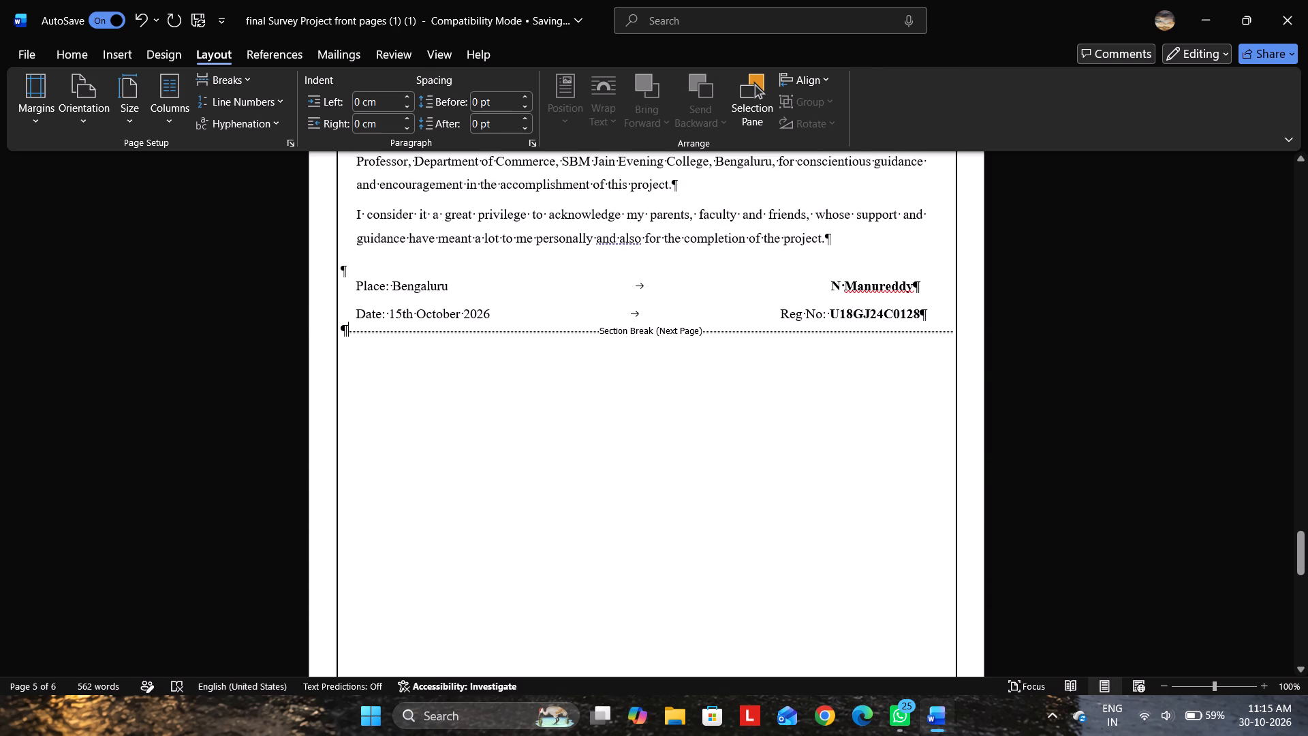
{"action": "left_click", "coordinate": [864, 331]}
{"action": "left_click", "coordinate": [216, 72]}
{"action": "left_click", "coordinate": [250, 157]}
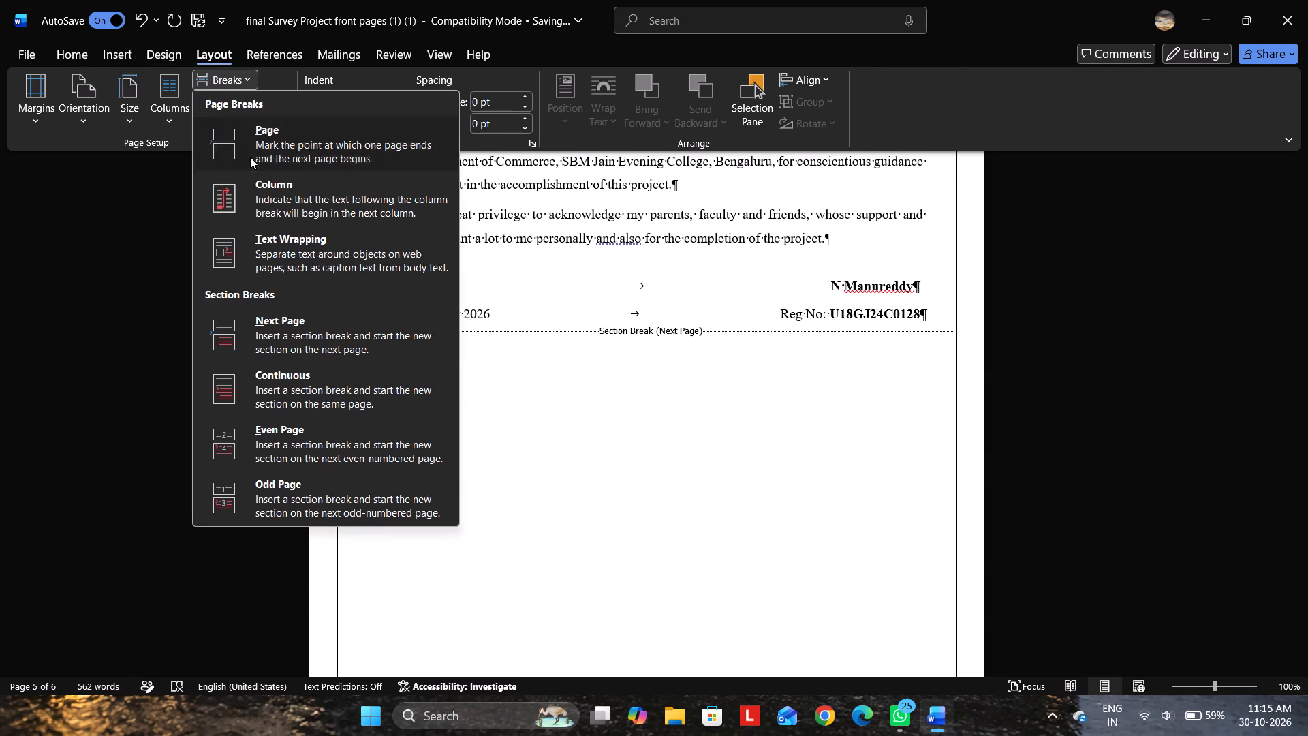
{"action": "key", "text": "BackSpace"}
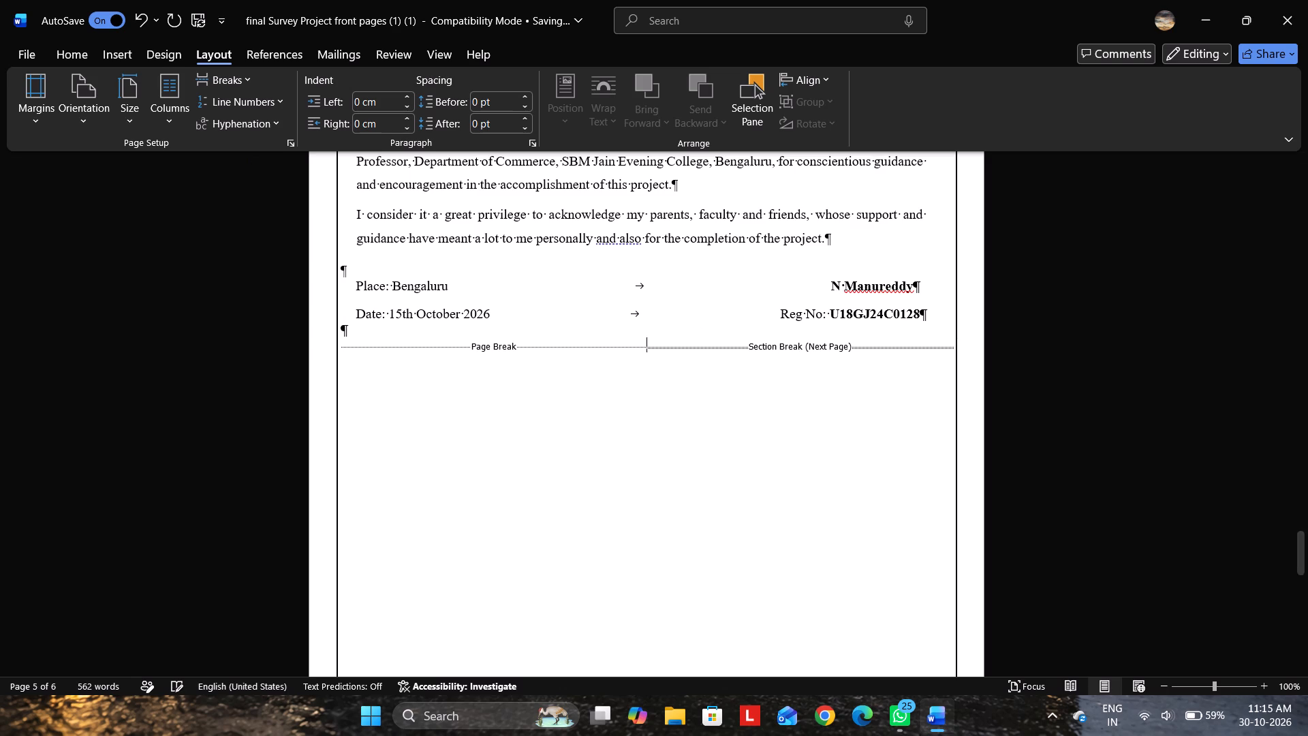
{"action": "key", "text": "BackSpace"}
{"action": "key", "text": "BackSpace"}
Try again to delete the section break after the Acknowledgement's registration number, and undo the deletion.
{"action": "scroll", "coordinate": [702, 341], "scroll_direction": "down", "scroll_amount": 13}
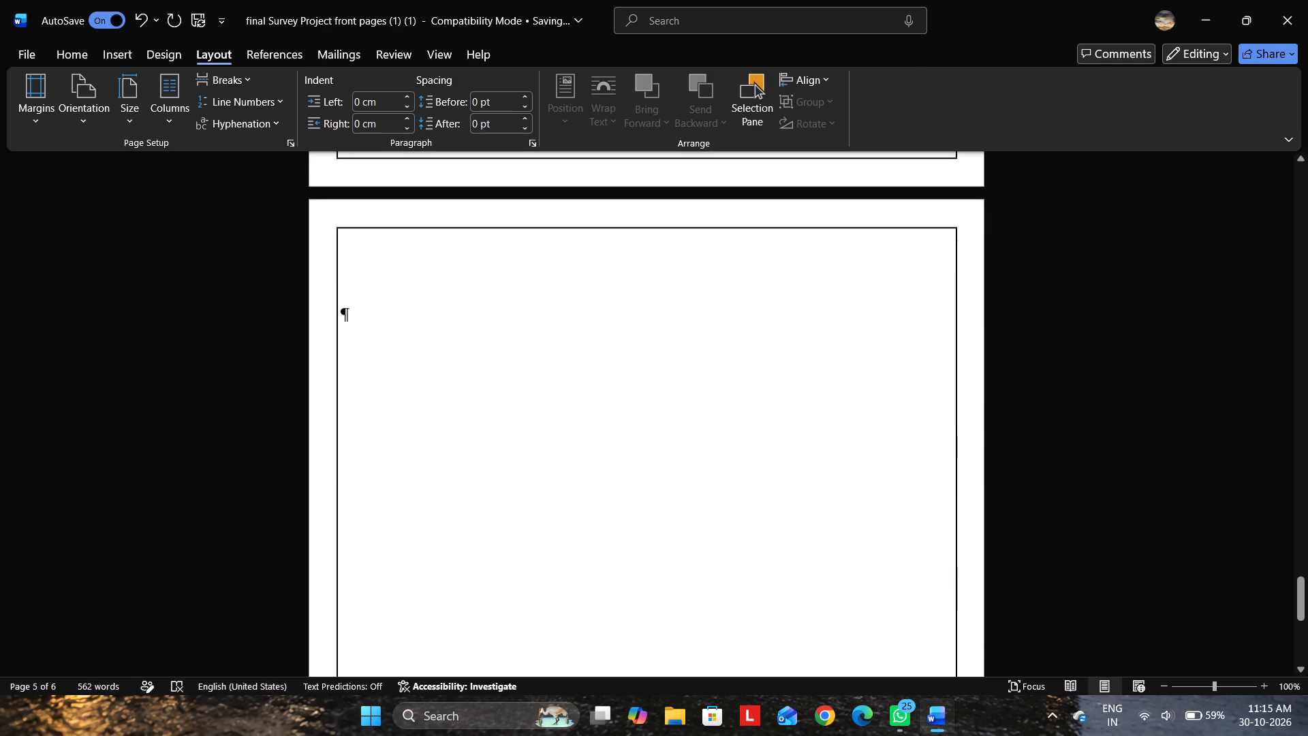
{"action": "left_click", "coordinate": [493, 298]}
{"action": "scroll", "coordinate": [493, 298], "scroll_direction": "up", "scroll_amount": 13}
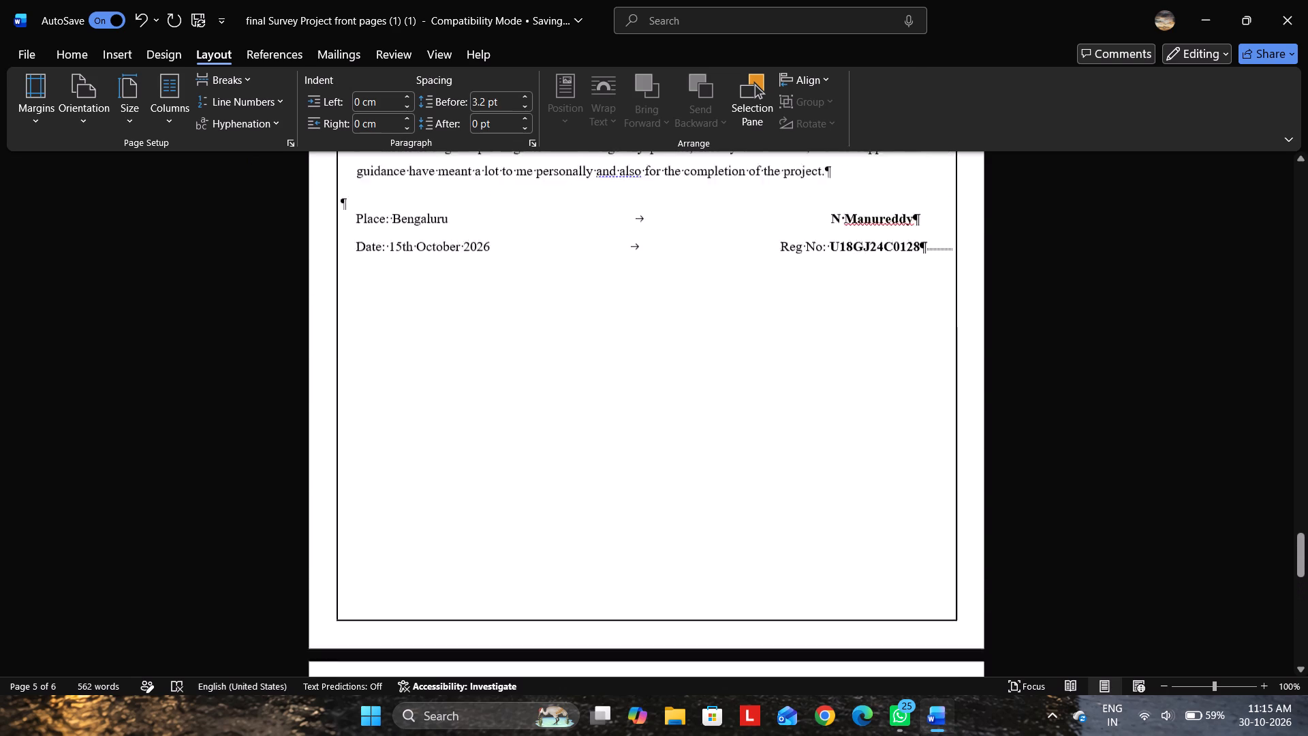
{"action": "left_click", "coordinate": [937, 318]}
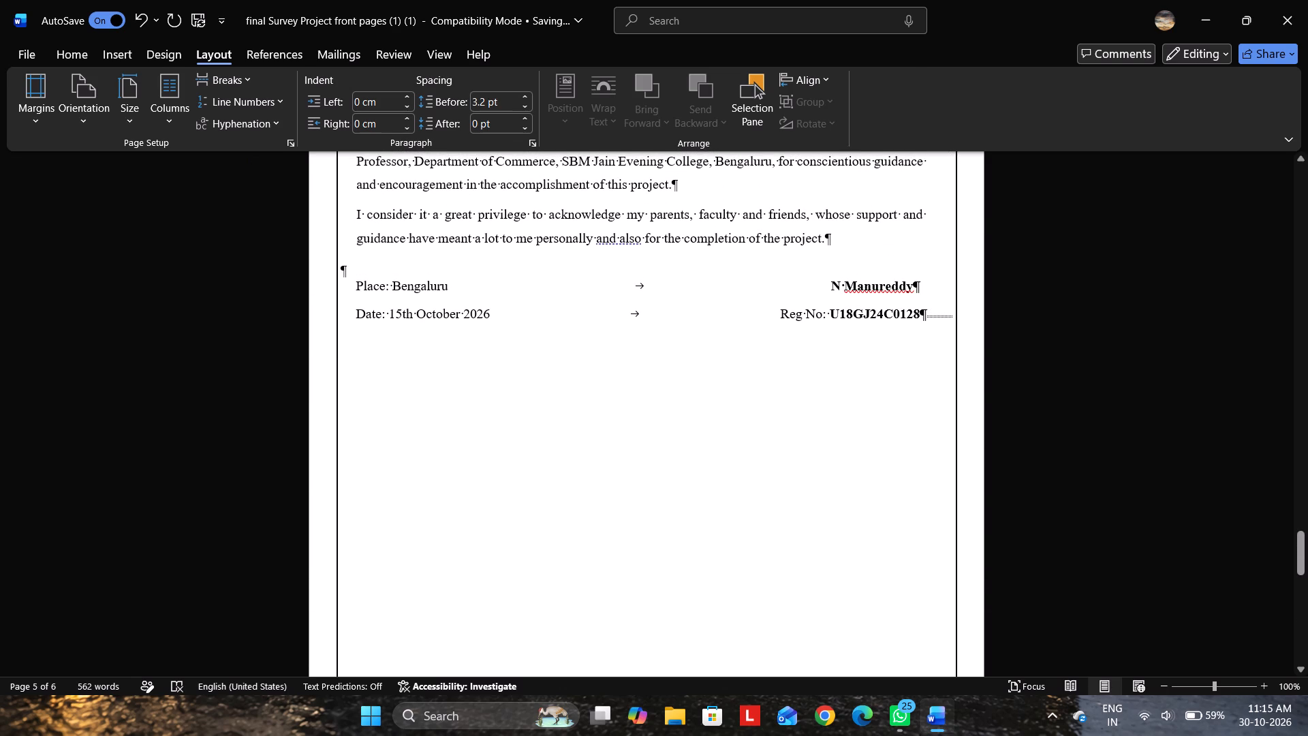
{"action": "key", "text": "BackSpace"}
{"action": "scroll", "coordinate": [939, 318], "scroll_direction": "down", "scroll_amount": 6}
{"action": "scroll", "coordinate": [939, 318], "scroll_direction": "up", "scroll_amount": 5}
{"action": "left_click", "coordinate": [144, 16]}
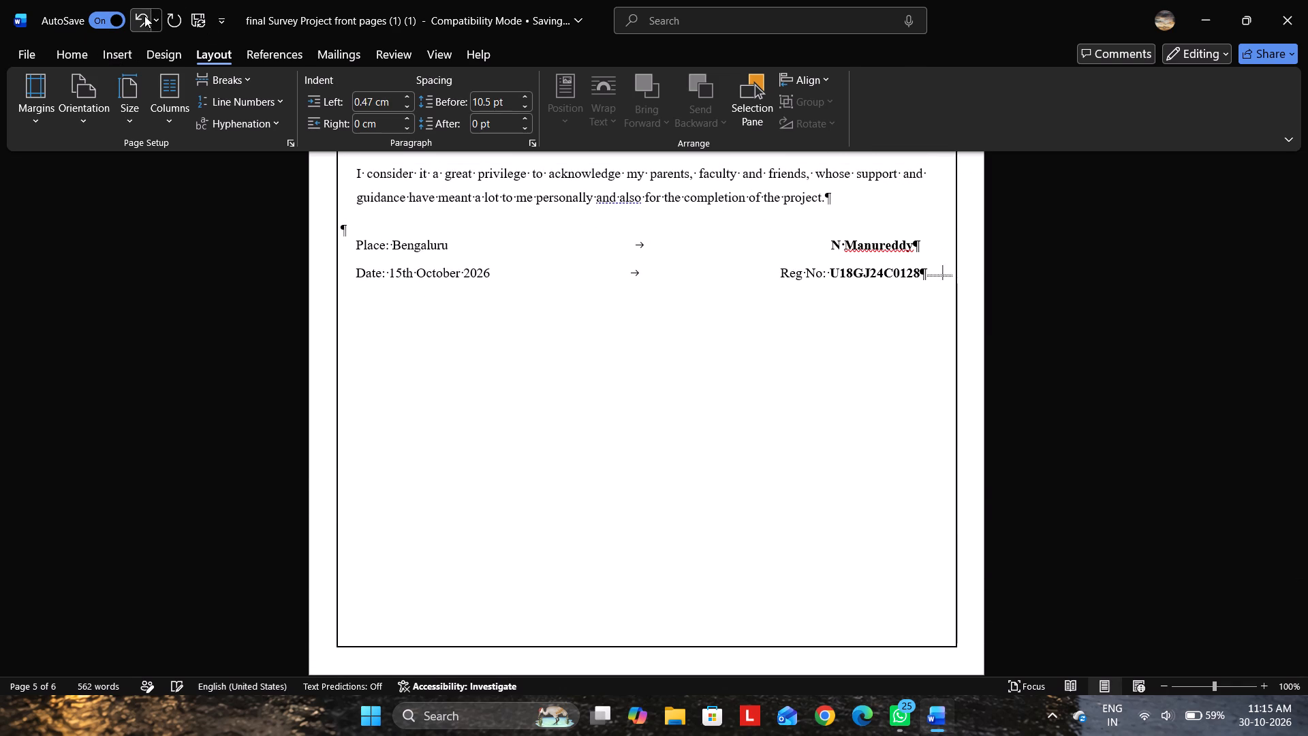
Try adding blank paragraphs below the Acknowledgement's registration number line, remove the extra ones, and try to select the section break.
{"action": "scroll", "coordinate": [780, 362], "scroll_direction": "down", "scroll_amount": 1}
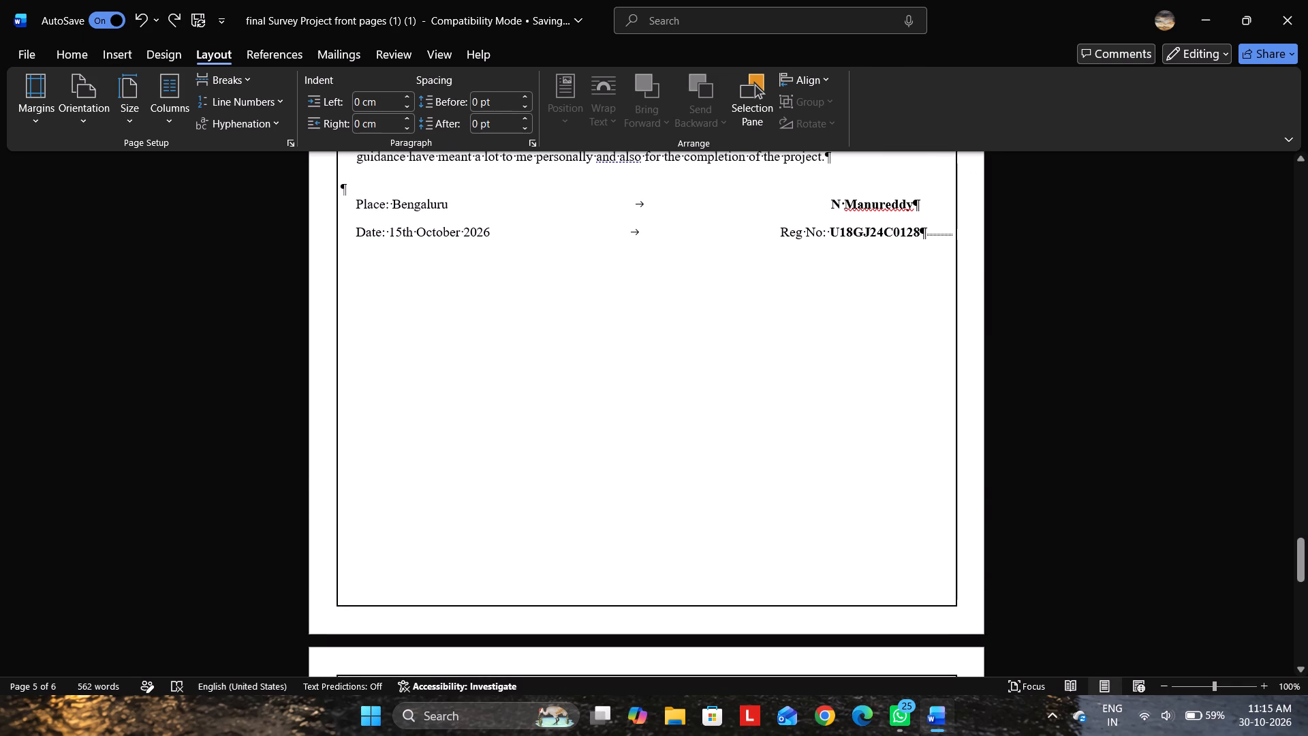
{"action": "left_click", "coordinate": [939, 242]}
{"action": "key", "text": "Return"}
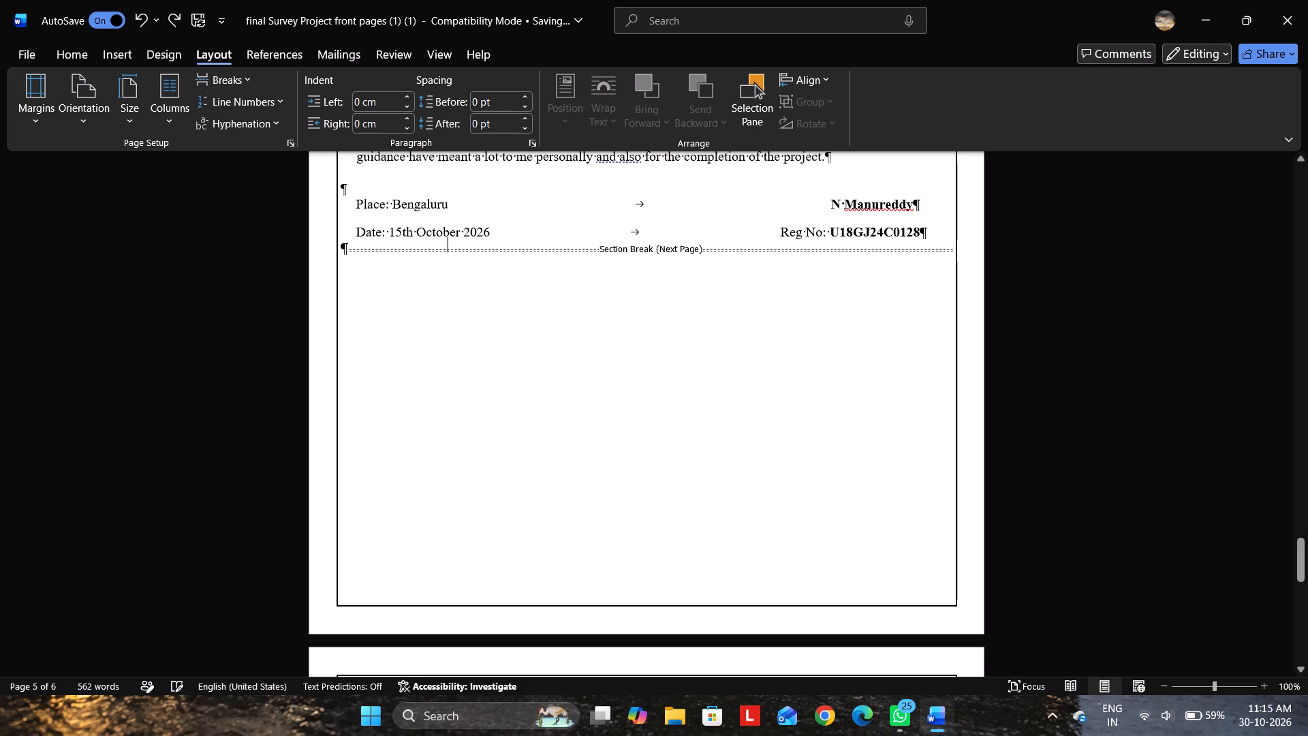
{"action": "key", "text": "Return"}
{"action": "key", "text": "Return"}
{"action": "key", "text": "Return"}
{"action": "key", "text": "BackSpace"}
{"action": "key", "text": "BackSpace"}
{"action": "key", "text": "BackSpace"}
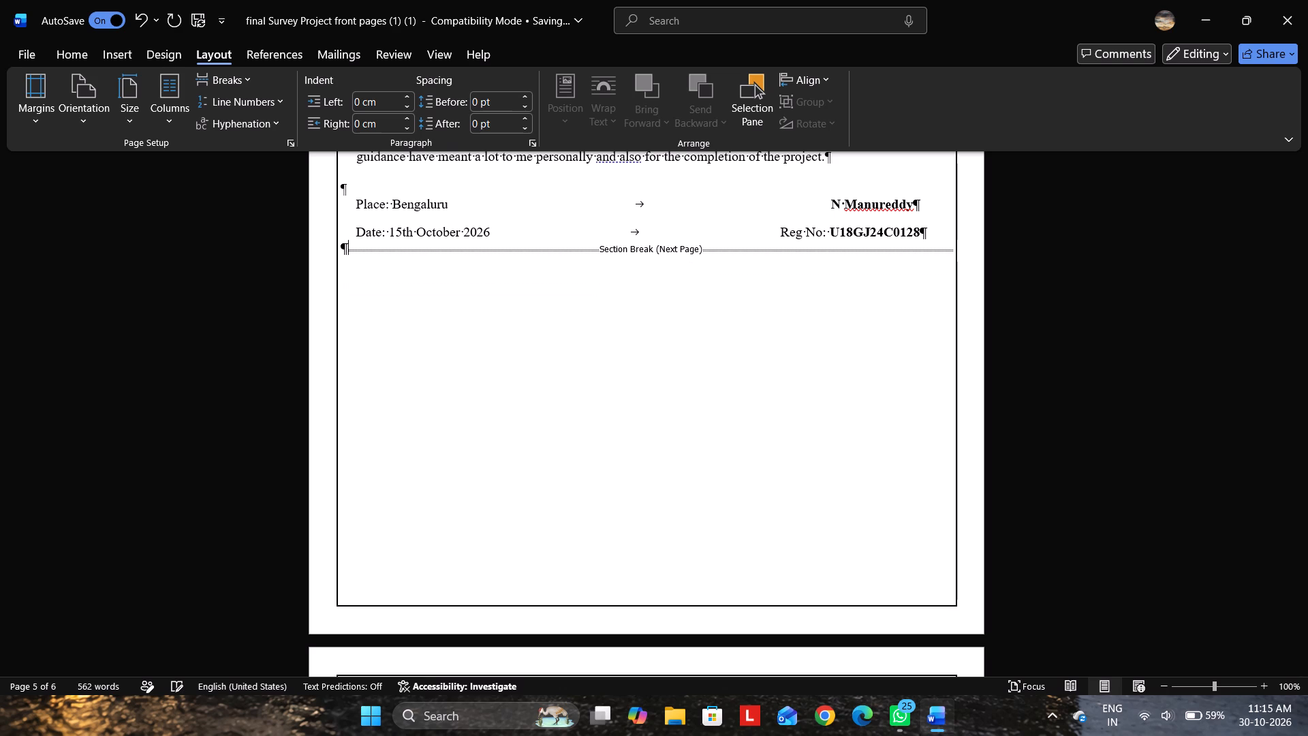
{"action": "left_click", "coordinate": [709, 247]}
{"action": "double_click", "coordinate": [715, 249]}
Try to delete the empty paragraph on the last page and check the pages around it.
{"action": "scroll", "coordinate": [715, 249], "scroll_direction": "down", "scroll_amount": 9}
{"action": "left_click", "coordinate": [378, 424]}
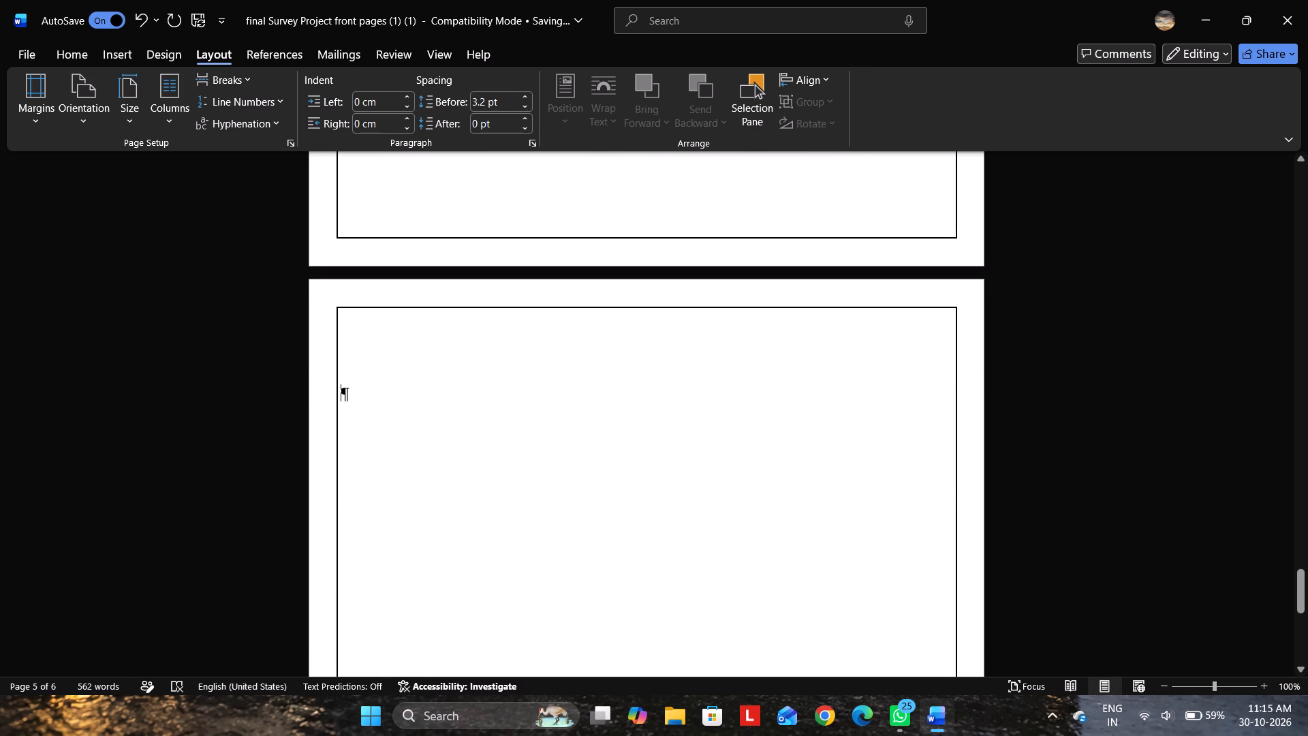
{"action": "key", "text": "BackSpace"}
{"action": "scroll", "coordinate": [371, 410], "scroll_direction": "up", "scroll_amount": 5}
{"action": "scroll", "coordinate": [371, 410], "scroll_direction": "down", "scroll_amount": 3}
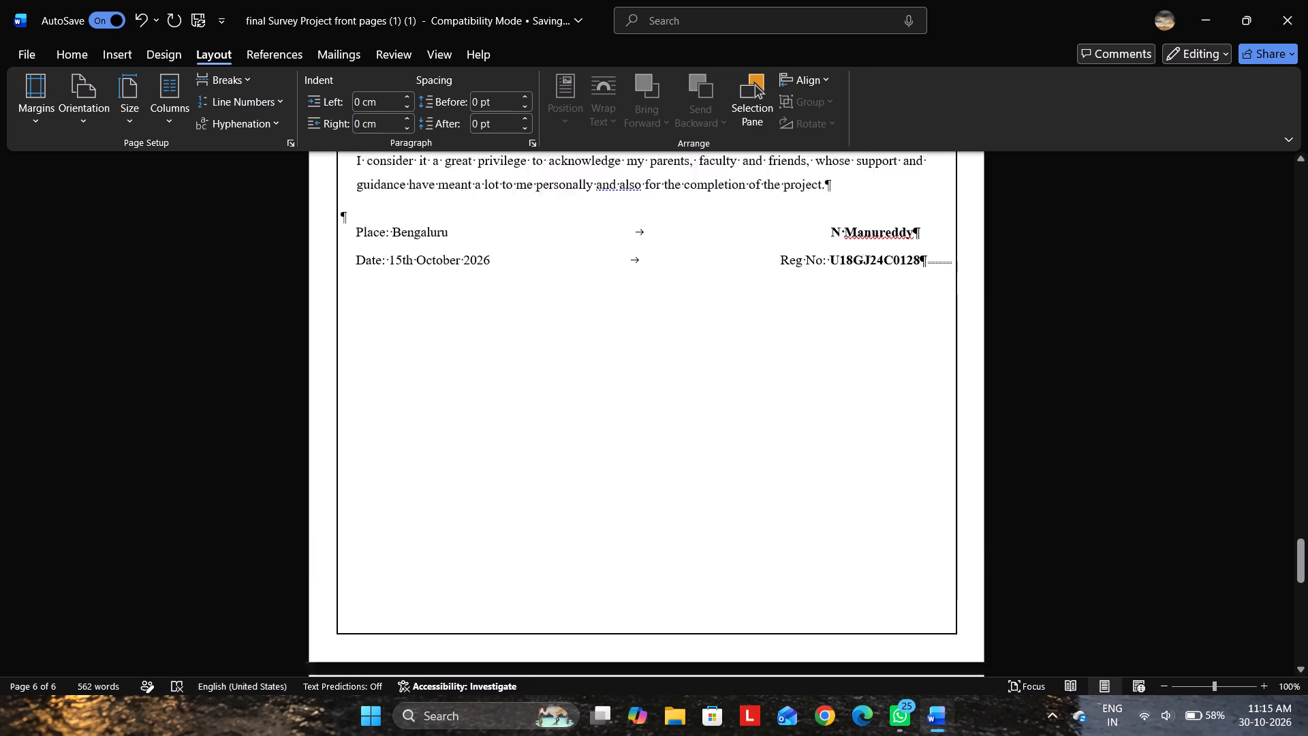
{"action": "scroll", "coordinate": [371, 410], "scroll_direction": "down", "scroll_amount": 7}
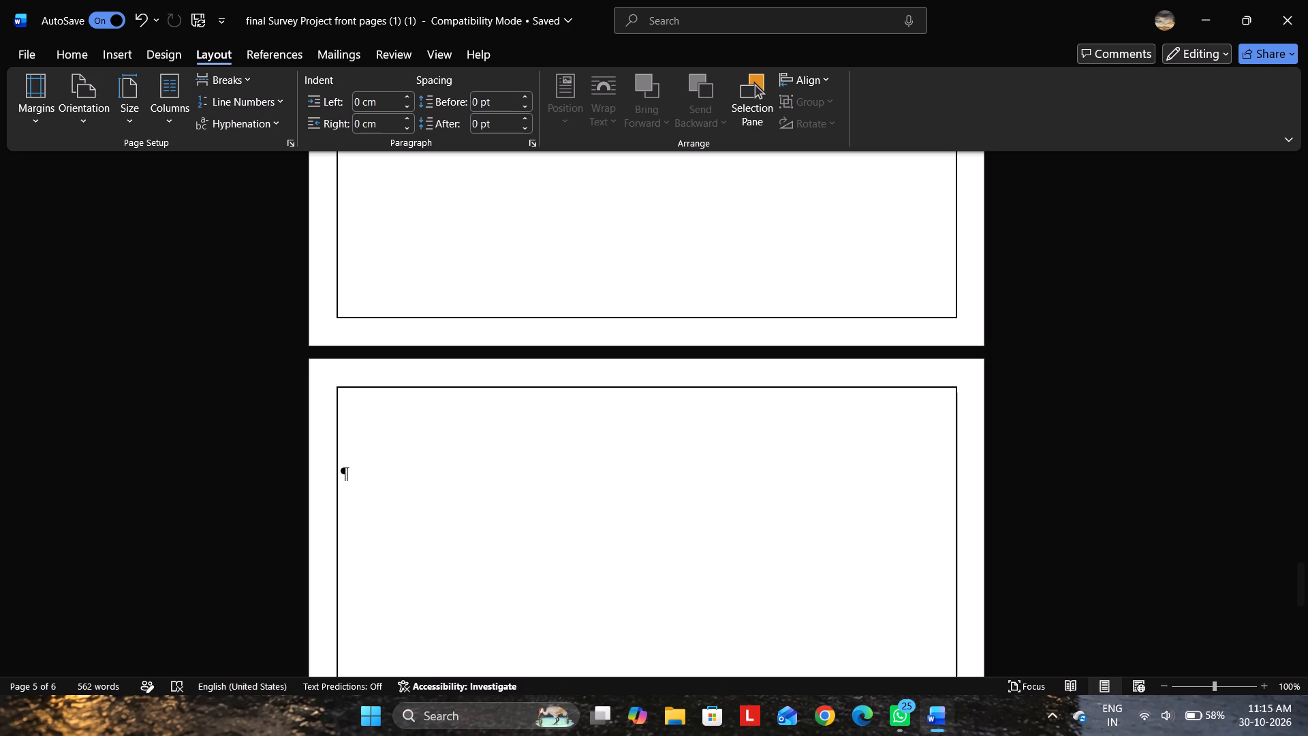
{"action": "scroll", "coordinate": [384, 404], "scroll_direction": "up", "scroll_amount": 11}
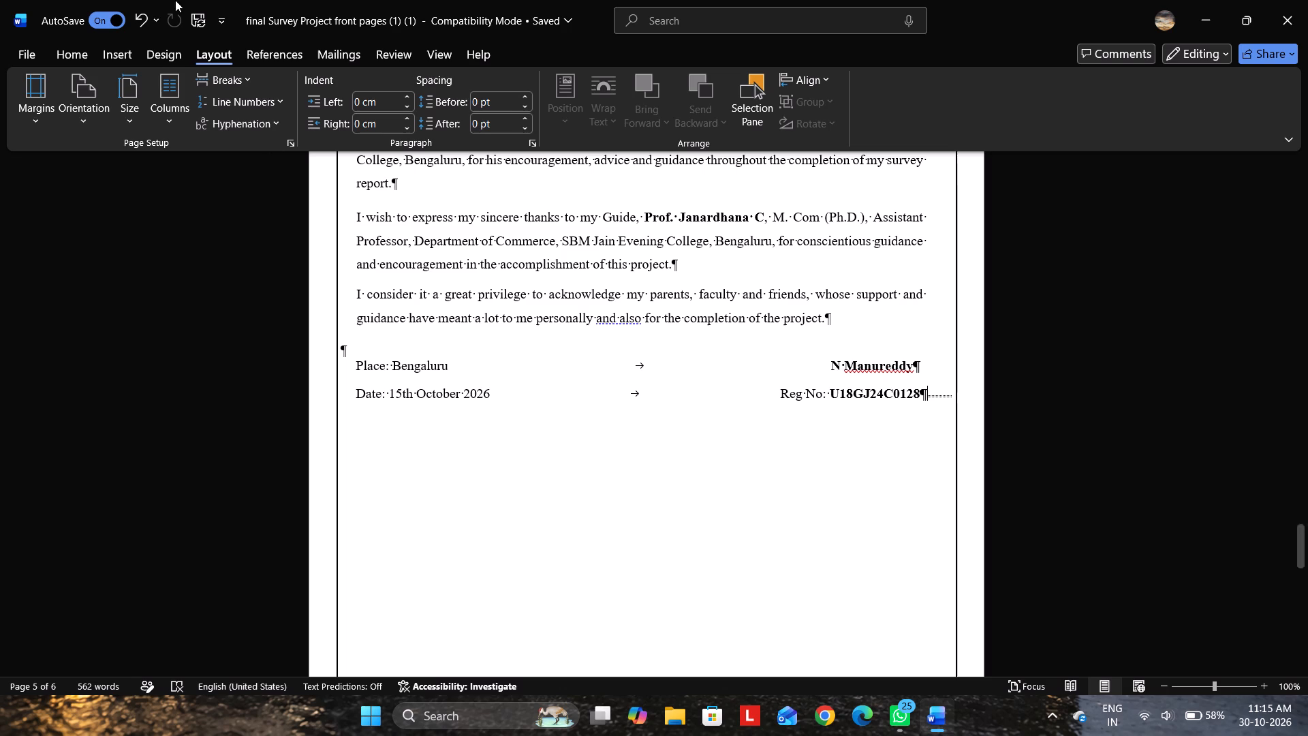
Hide the paragraph marks and other formatting symbols in the document.
{"action": "left_click", "coordinate": [78, 50]}
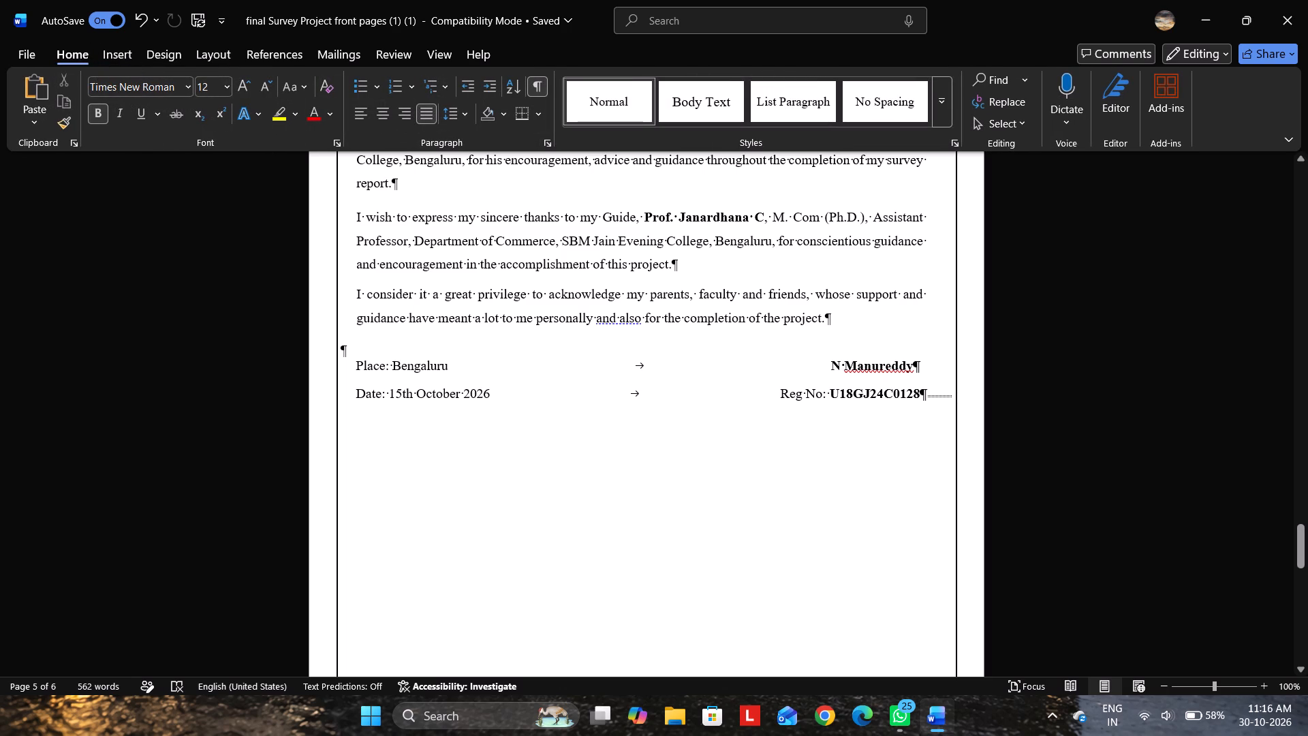
{"action": "left_click", "coordinate": [540, 82]}
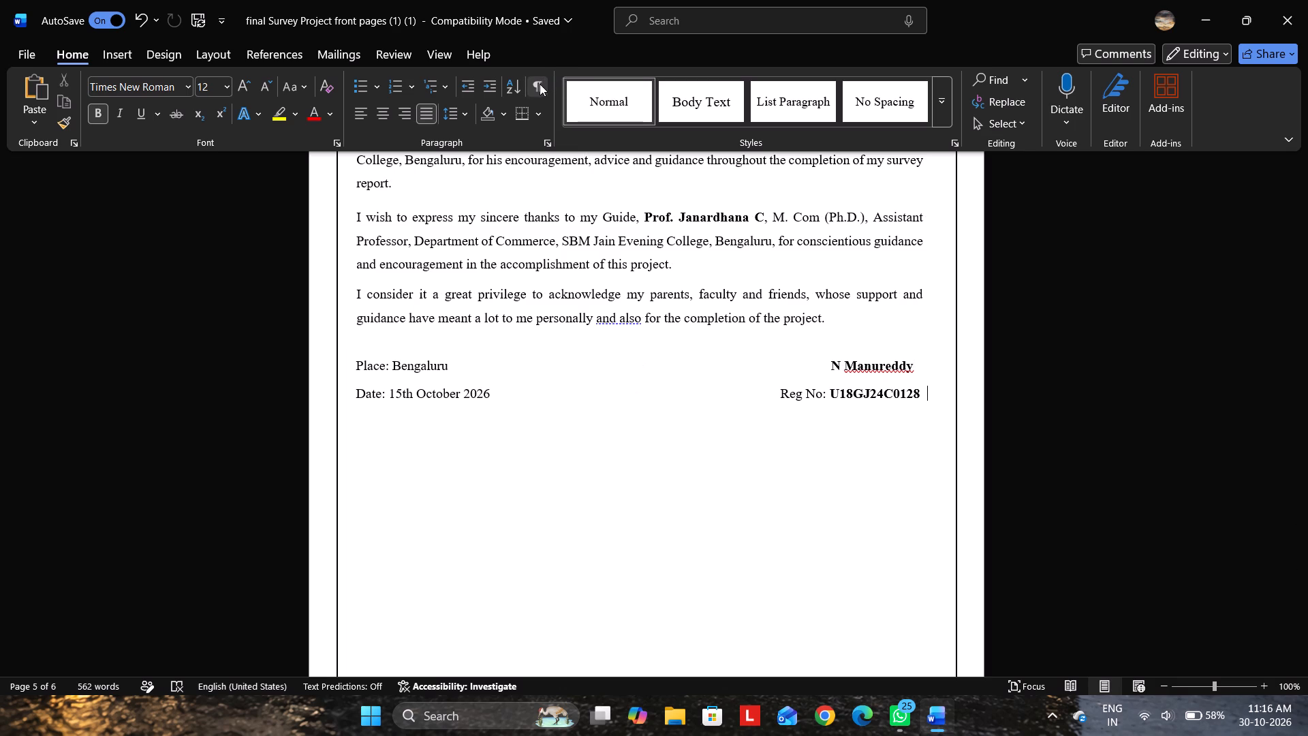
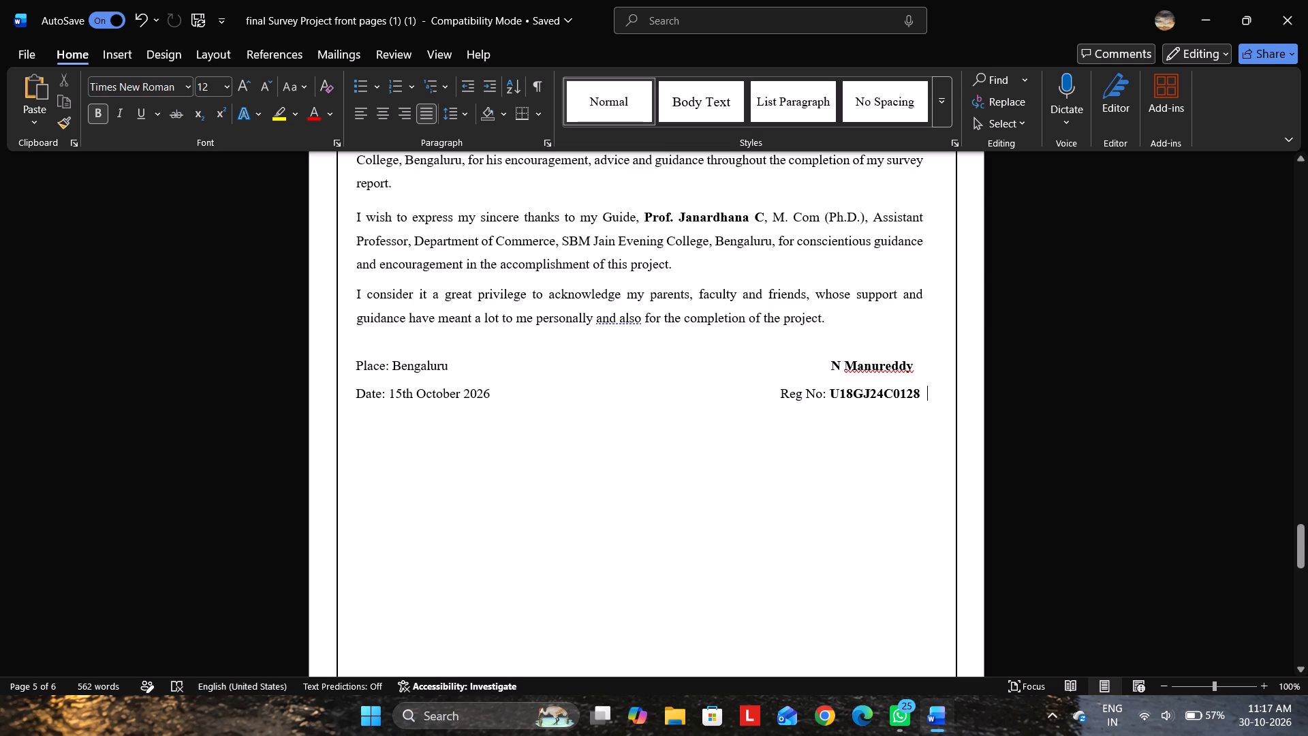
Examine the blank last page that follows the Acknowledgement.
{"action": "key", "text": "Down"}
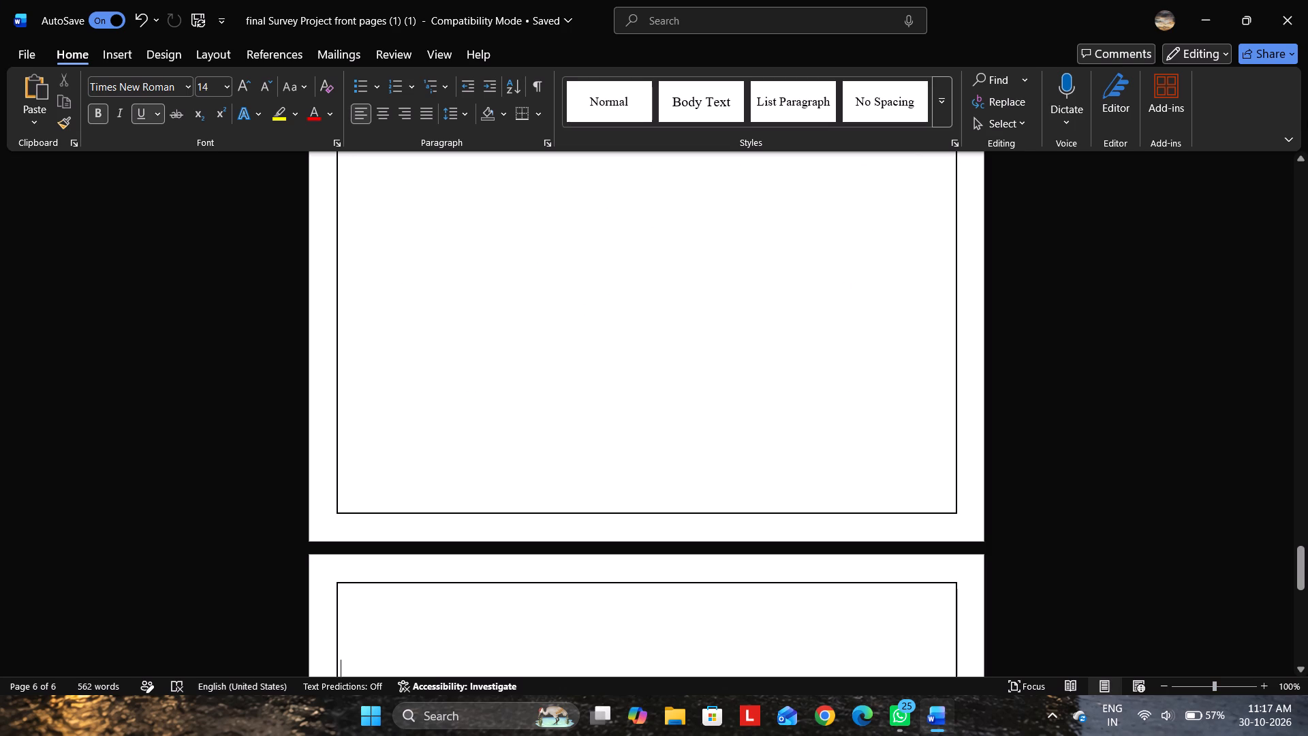
{"action": "scroll", "coordinate": [747, 383], "scroll_direction": "down", "scroll_amount": 20}
{"action": "scroll", "coordinate": [802, 401], "scroll_direction": "up", "scroll_amount": 6}
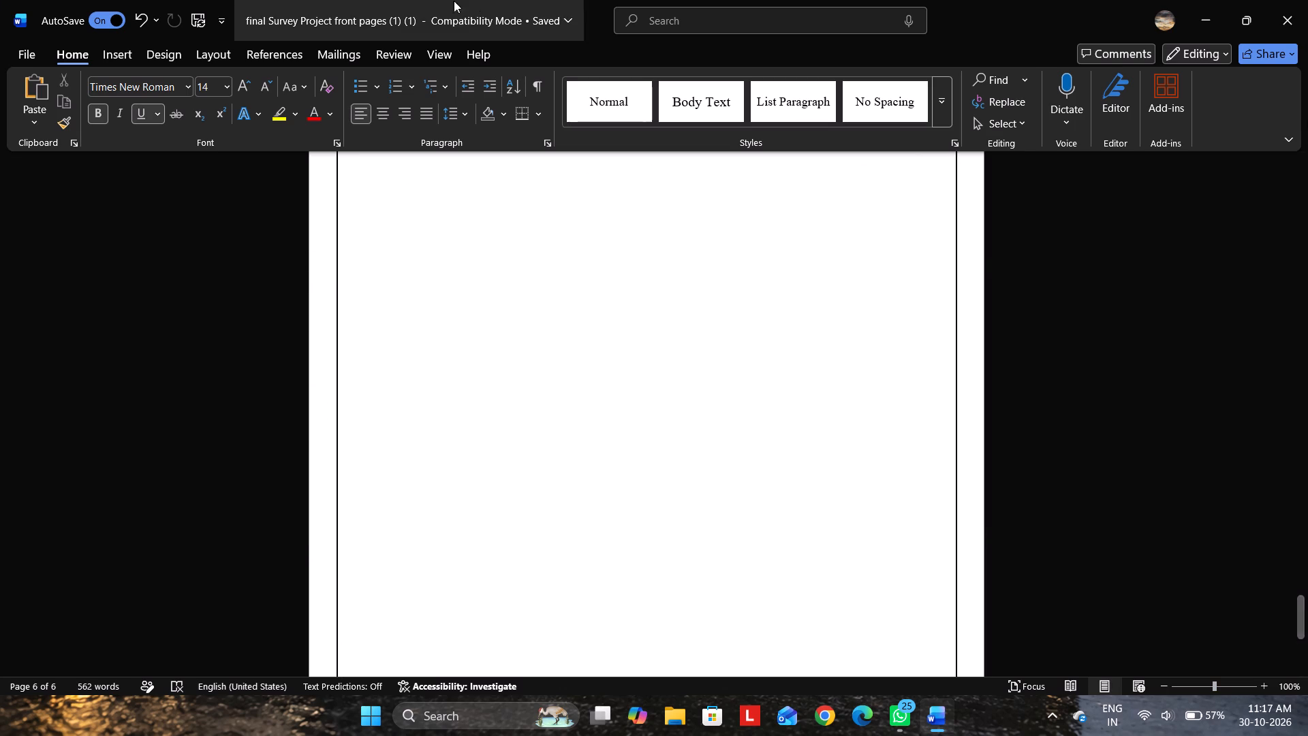
{"action": "left_click_drag", "start_coordinate": [112, 35], "coordinate": [110, 41]}
{"action": "left_click", "coordinate": [110, 43]}
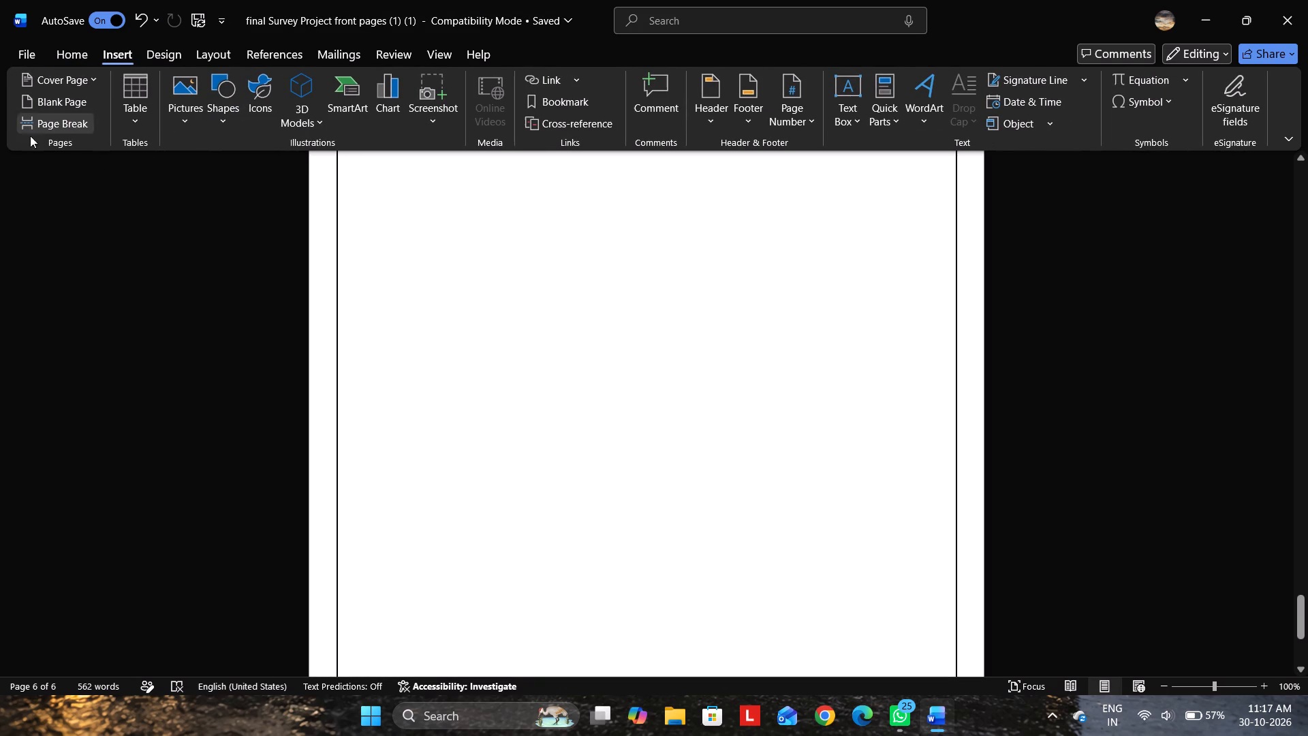
{"action": "scroll", "coordinate": [86, 93], "scroll_direction": "down", "scroll_amount": 3}
{"action": "scroll", "coordinate": [86, 95], "scroll_direction": "up", "scroll_amount": 4}
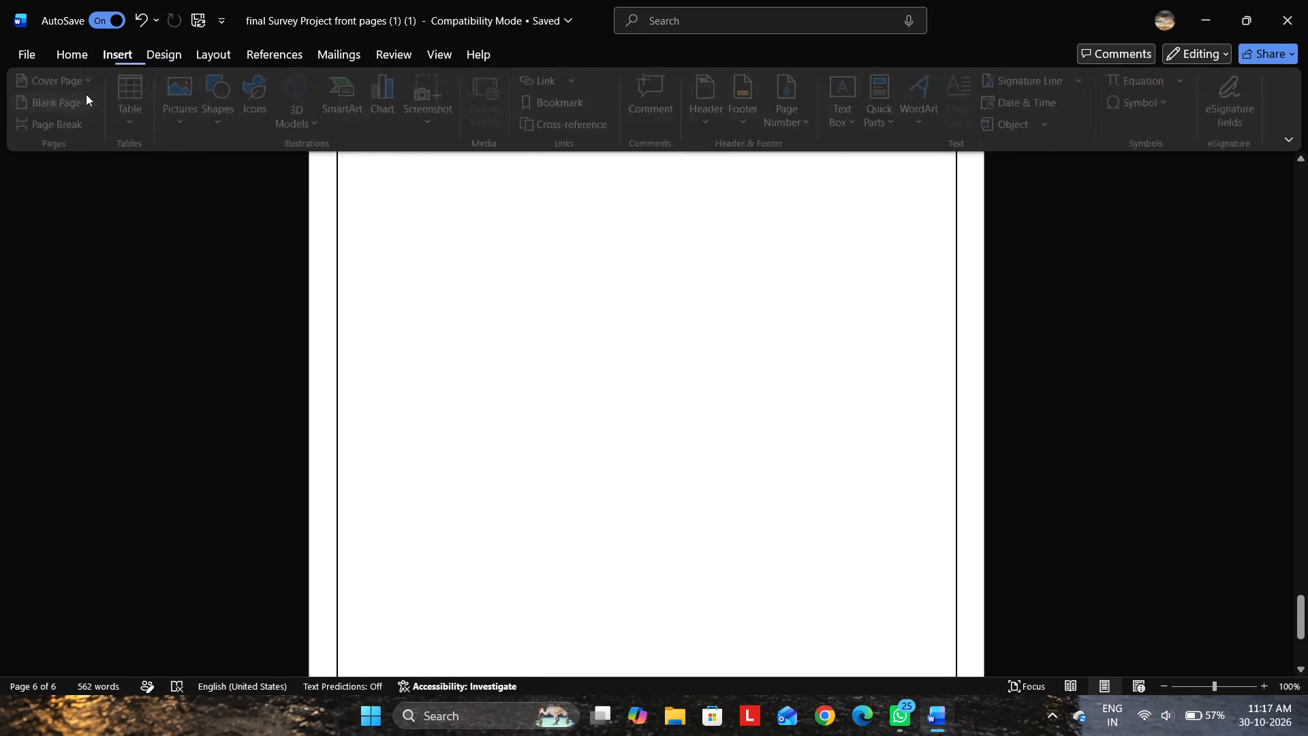
{"action": "scroll", "coordinate": [86, 94], "scroll_direction": "down", "scroll_amount": 2}
{"action": "scroll", "coordinate": [86, 95], "scroll_direction": "up", "scroll_amount": 1}
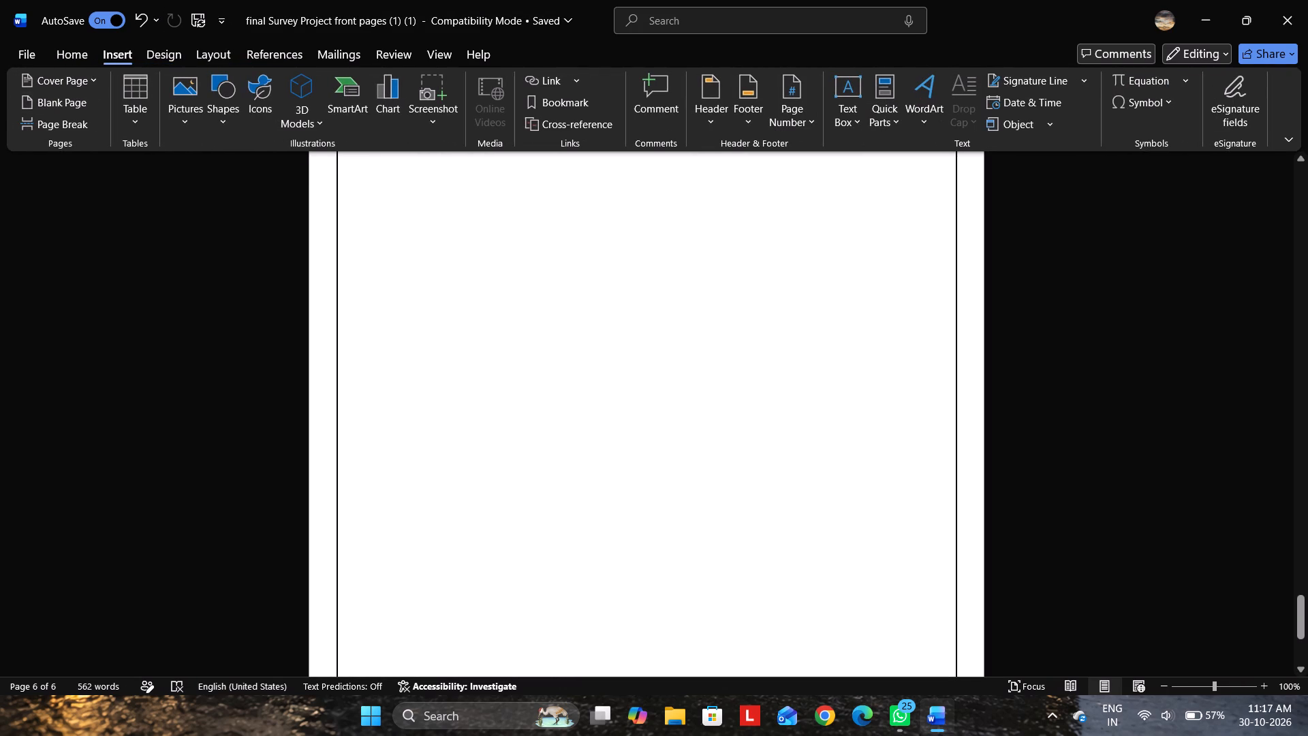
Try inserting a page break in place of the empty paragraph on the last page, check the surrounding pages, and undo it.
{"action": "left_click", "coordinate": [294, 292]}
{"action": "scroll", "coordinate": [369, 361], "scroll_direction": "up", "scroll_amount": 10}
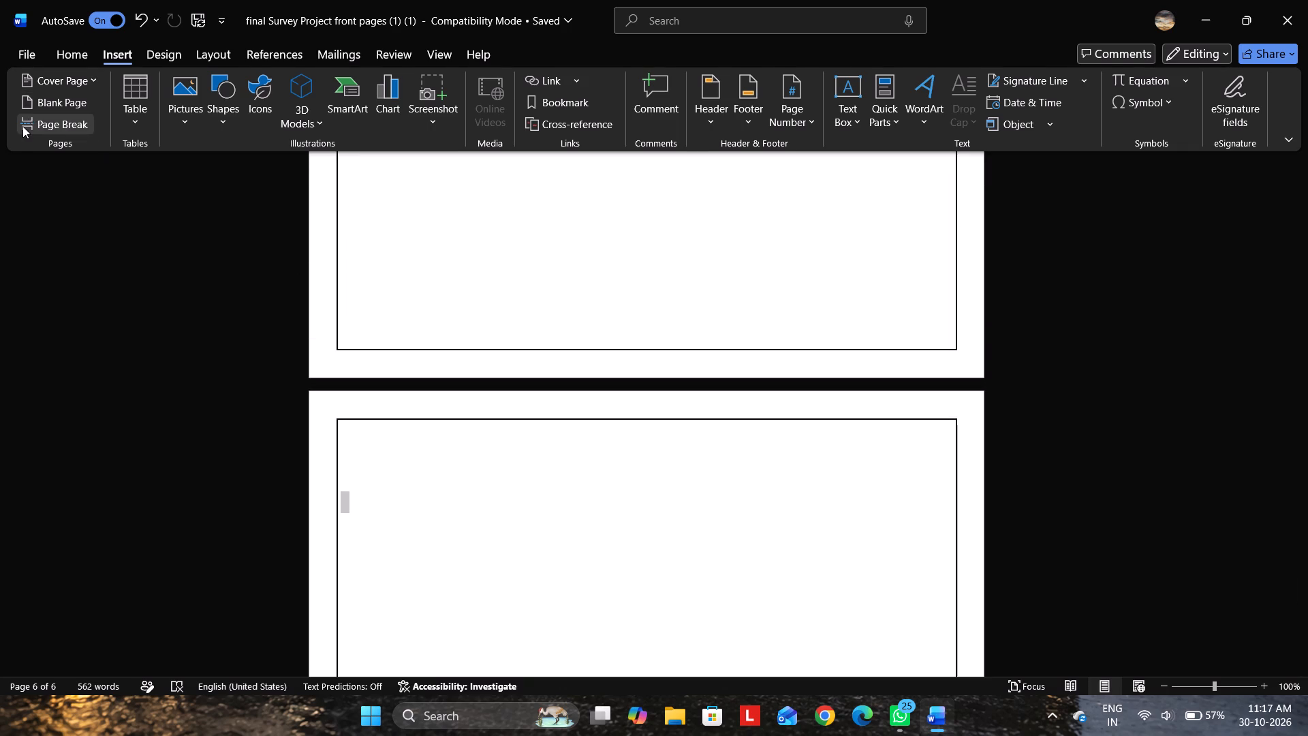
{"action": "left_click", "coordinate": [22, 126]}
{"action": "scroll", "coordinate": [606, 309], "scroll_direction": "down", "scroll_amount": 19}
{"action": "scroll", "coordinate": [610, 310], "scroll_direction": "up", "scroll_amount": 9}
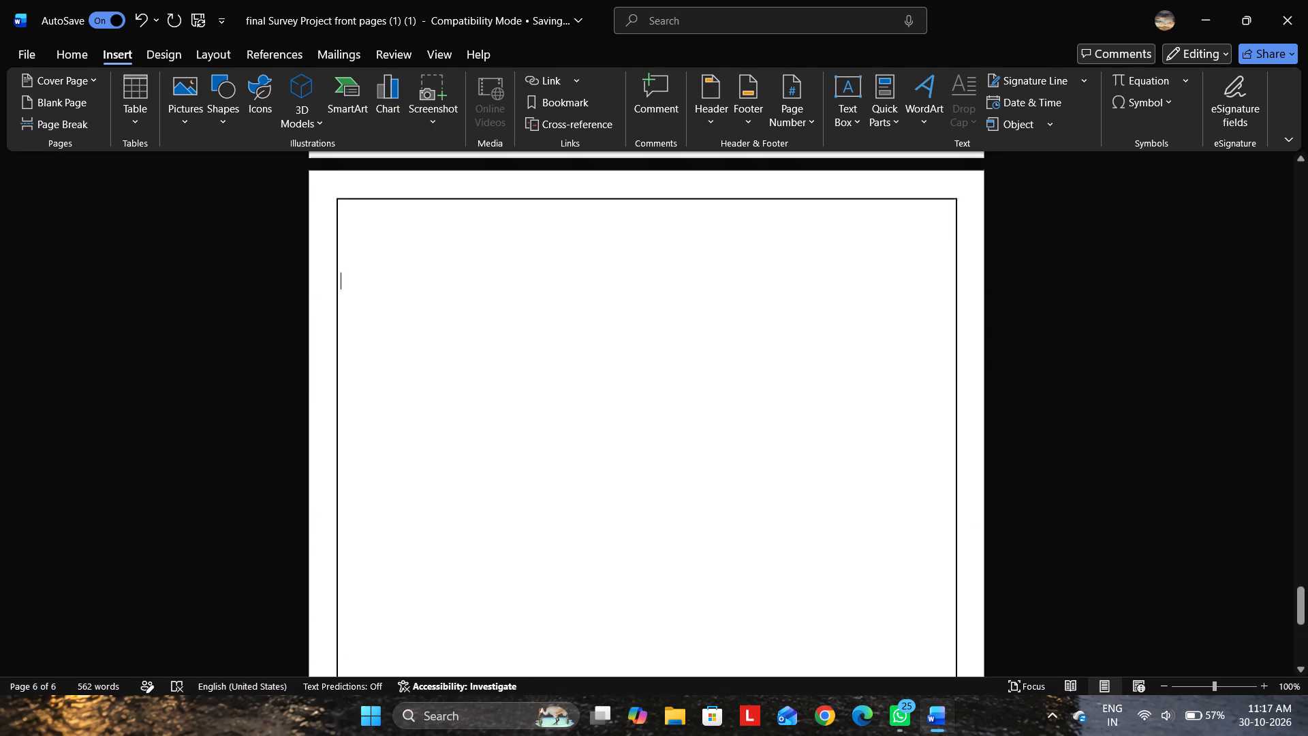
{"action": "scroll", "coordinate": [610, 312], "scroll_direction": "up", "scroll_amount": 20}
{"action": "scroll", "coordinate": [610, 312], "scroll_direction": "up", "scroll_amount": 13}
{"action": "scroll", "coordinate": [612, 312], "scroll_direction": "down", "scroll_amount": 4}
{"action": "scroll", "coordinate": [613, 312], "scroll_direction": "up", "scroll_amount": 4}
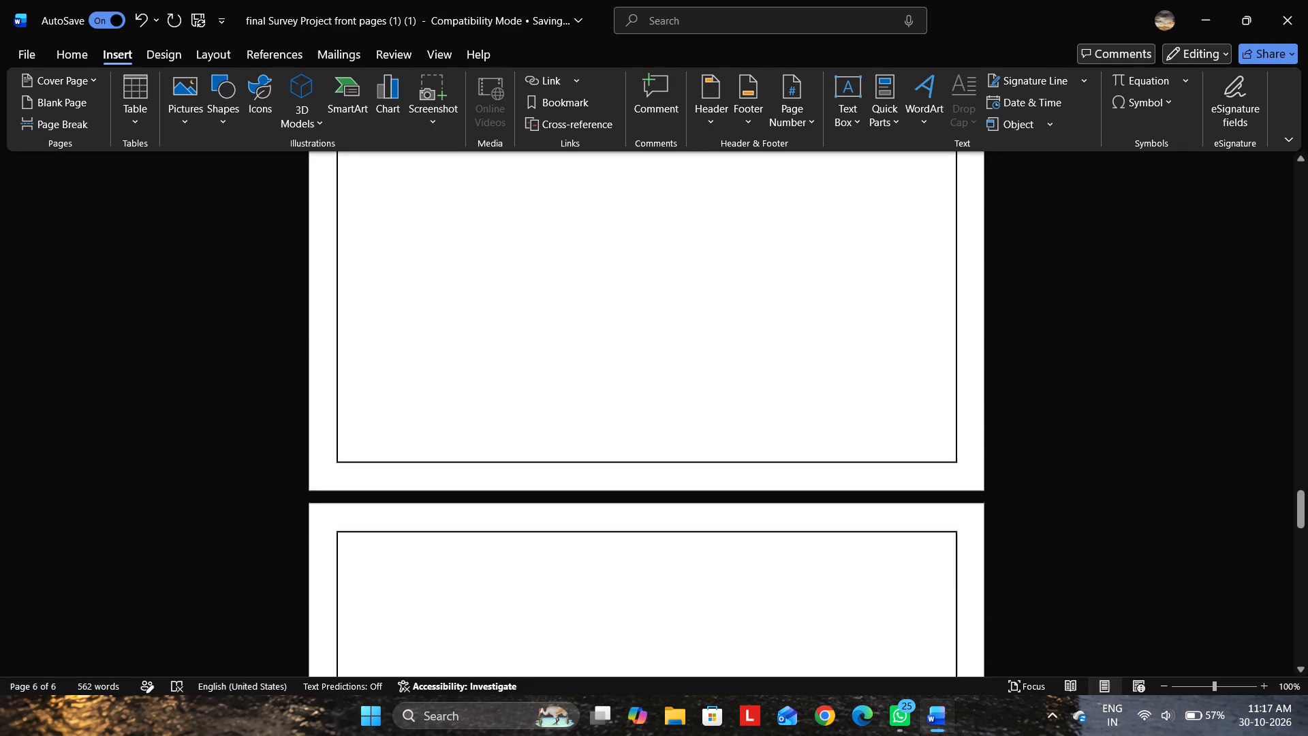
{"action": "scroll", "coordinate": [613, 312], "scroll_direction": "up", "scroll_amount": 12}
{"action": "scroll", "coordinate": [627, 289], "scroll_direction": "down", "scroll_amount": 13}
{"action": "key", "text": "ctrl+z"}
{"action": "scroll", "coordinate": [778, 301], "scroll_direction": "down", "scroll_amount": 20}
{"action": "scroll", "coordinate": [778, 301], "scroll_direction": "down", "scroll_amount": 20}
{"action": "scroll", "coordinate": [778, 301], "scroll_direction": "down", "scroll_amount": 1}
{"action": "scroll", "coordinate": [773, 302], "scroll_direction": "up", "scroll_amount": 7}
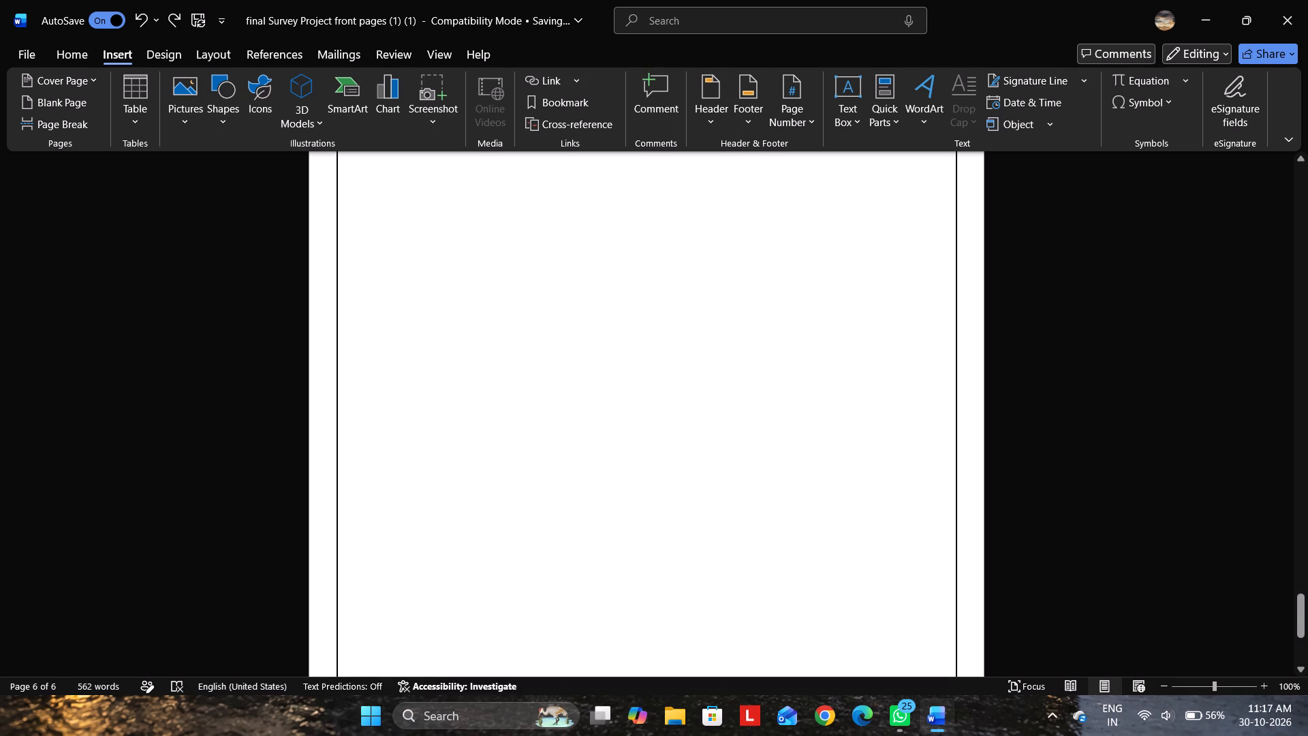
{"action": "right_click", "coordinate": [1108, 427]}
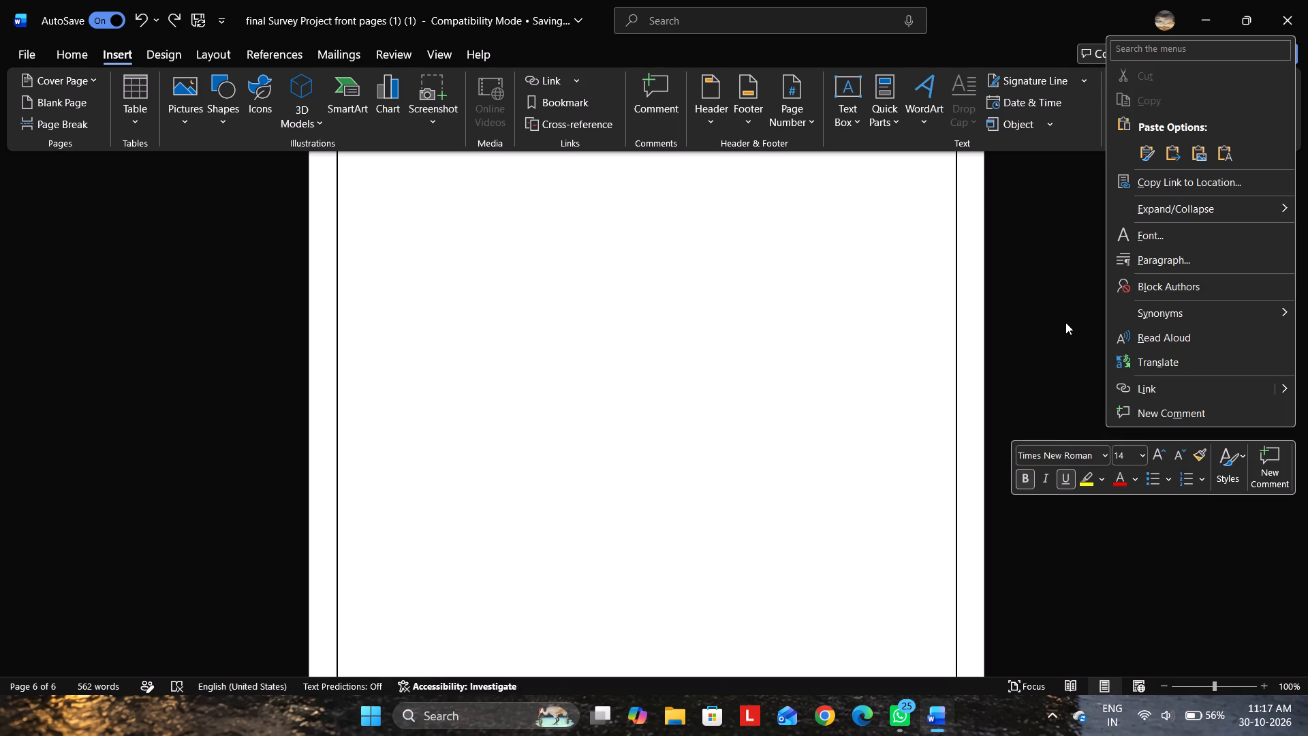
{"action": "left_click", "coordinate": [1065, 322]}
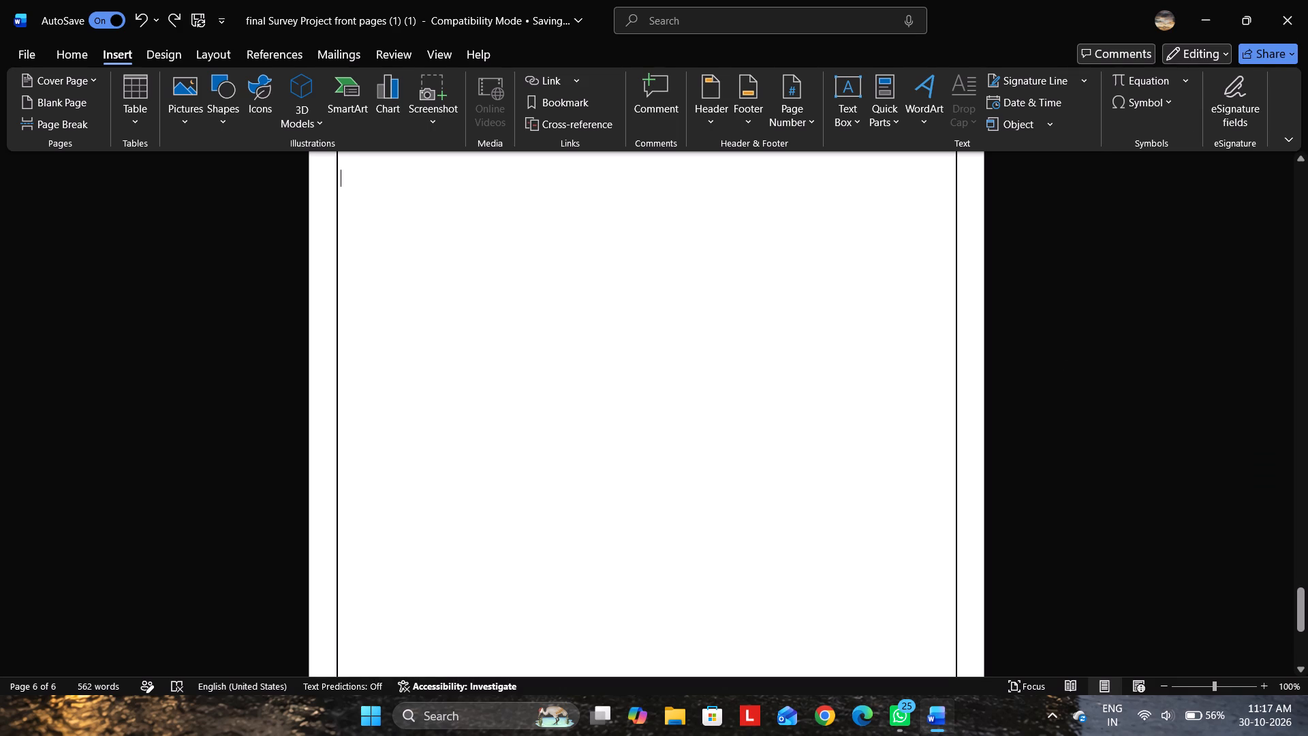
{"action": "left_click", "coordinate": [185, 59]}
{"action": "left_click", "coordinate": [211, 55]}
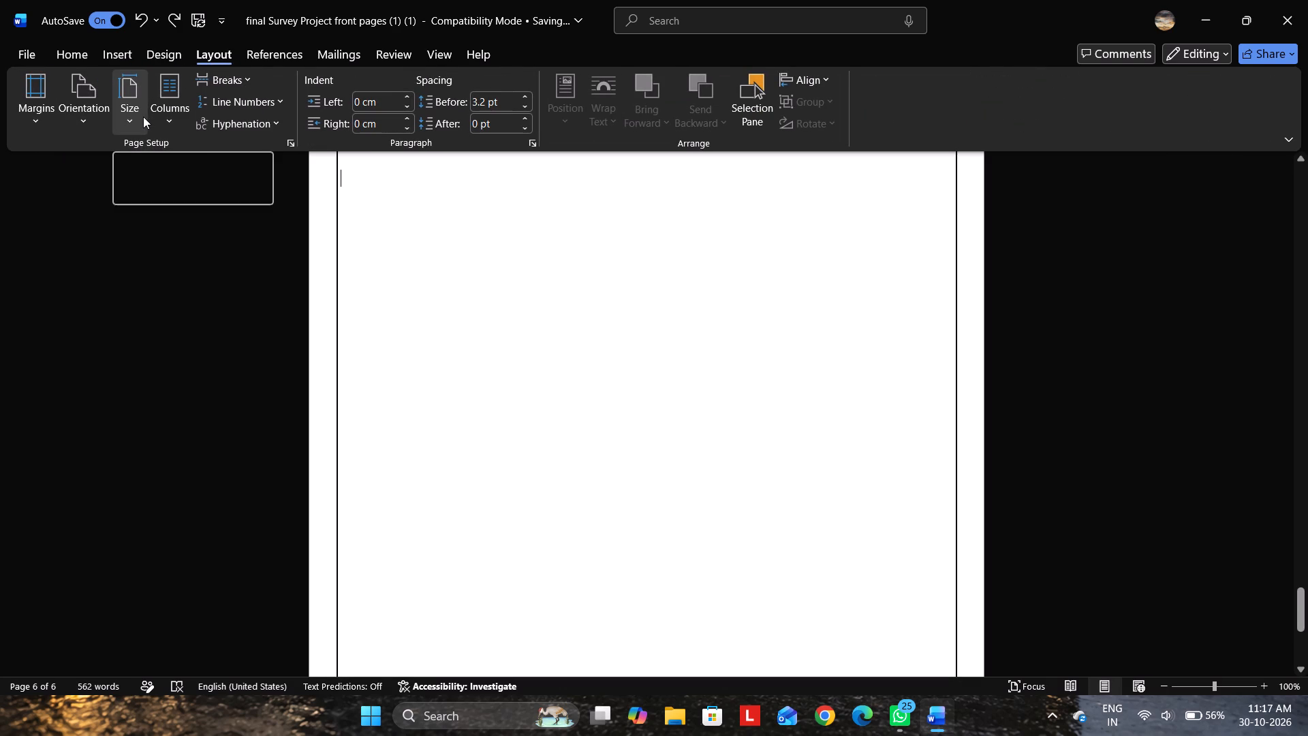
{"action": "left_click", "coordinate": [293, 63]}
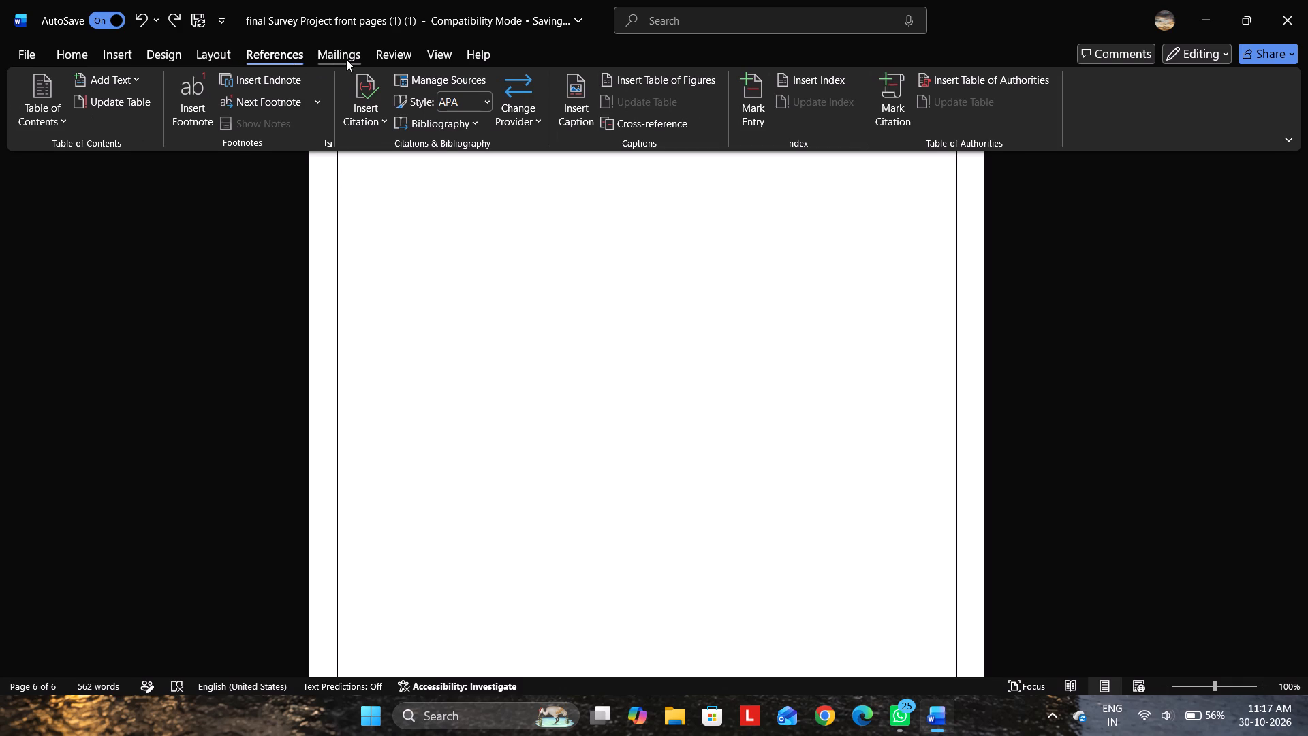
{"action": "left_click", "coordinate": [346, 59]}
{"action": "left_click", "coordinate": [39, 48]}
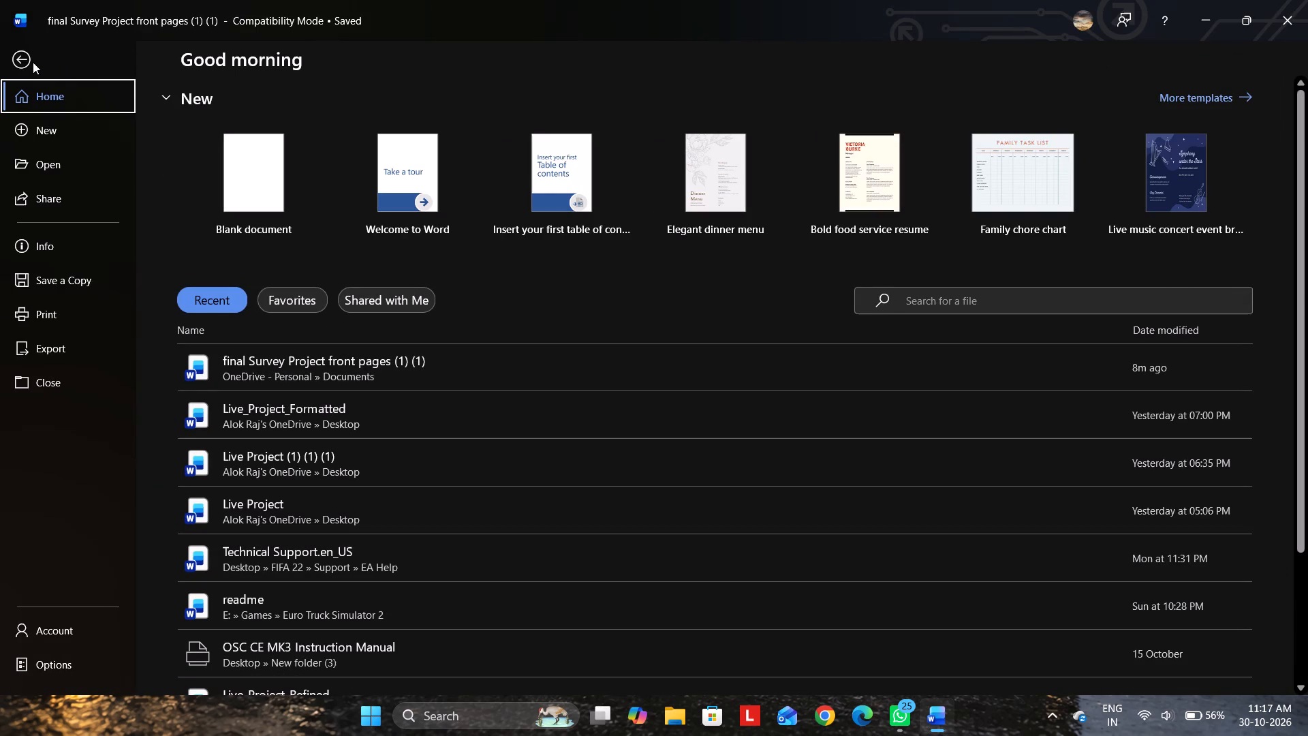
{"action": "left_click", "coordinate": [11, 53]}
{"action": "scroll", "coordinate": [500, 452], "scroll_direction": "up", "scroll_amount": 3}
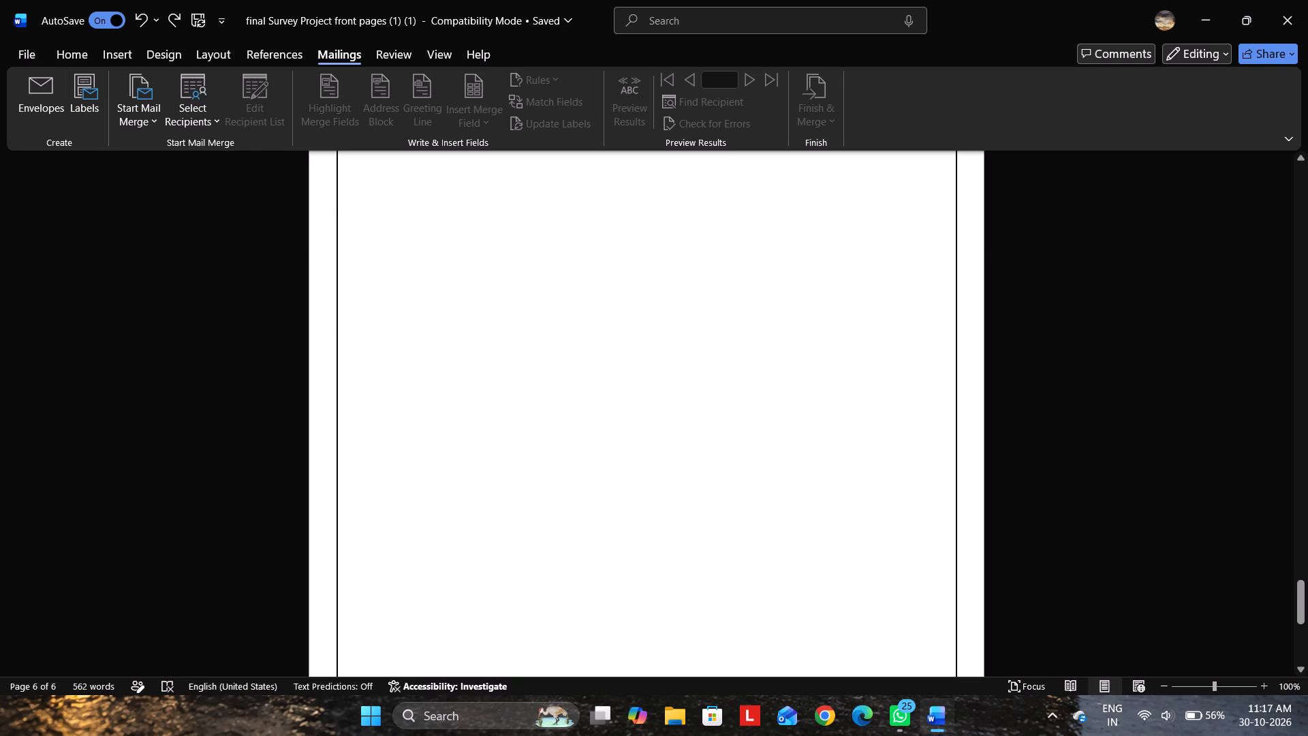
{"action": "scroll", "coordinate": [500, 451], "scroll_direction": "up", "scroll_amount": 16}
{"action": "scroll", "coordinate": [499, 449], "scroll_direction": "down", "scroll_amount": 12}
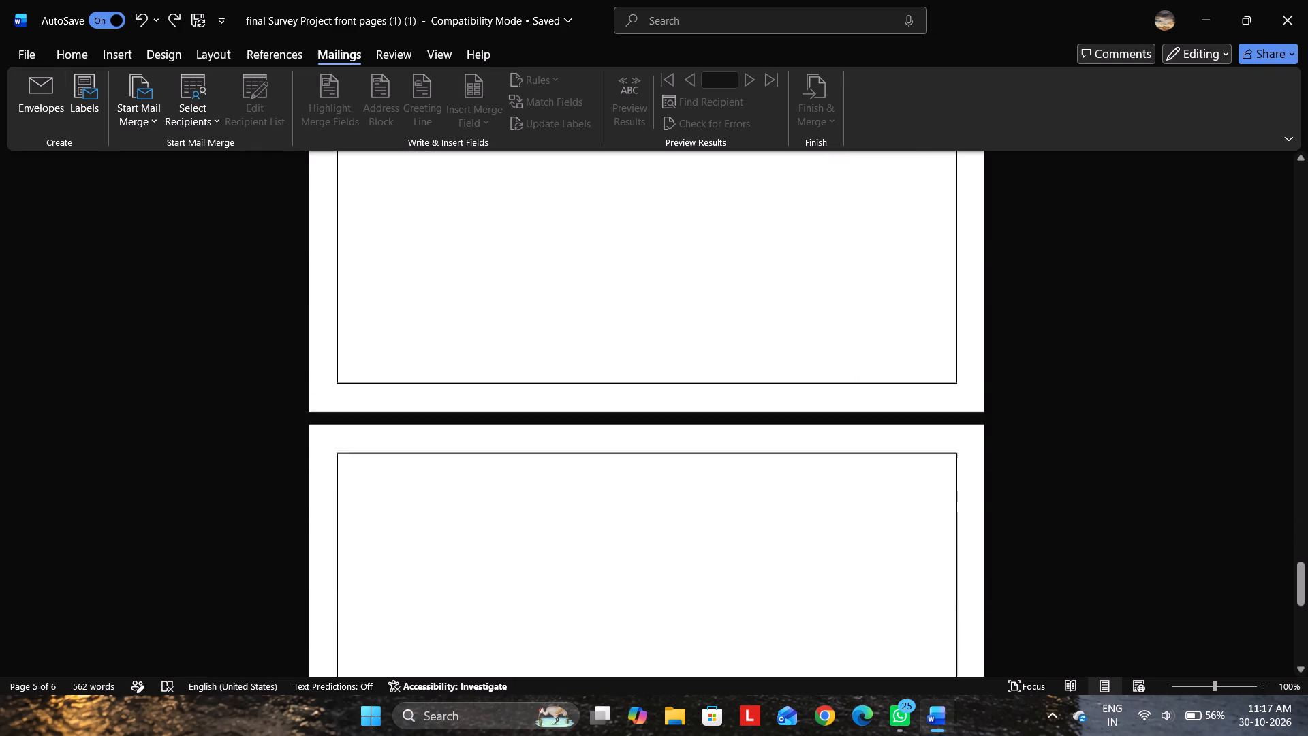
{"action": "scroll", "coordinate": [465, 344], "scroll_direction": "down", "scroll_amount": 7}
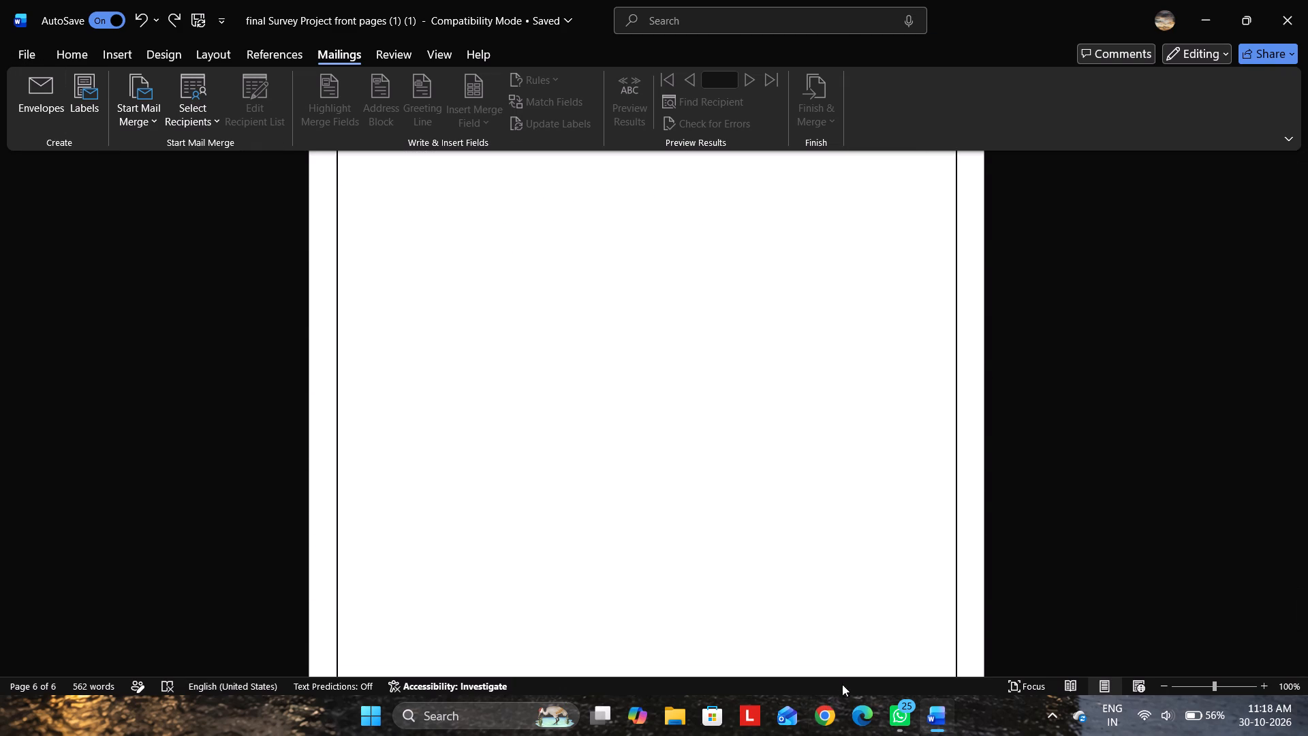
Switch to Chrome and search Google for "how to delete page in word document".
{"action": "left_click", "coordinate": [818, 729]}
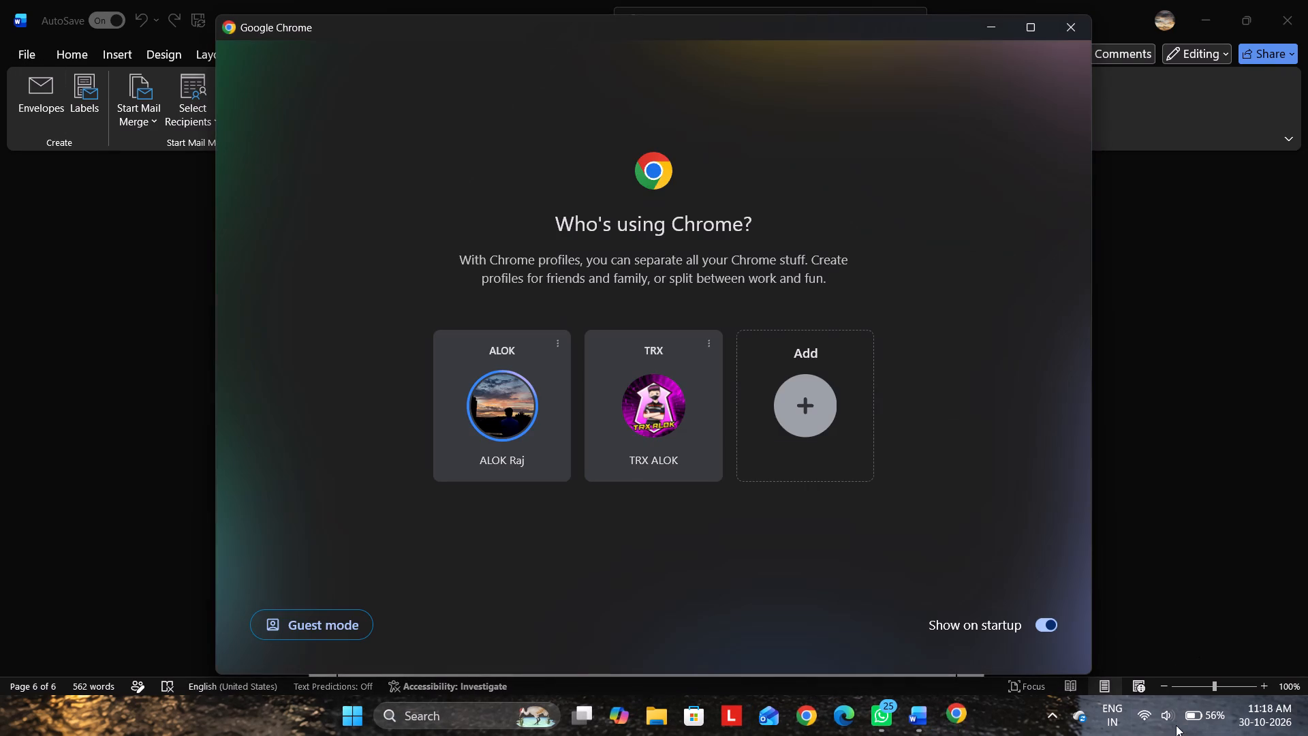
{"action": "left_click", "coordinate": [1143, 711]}
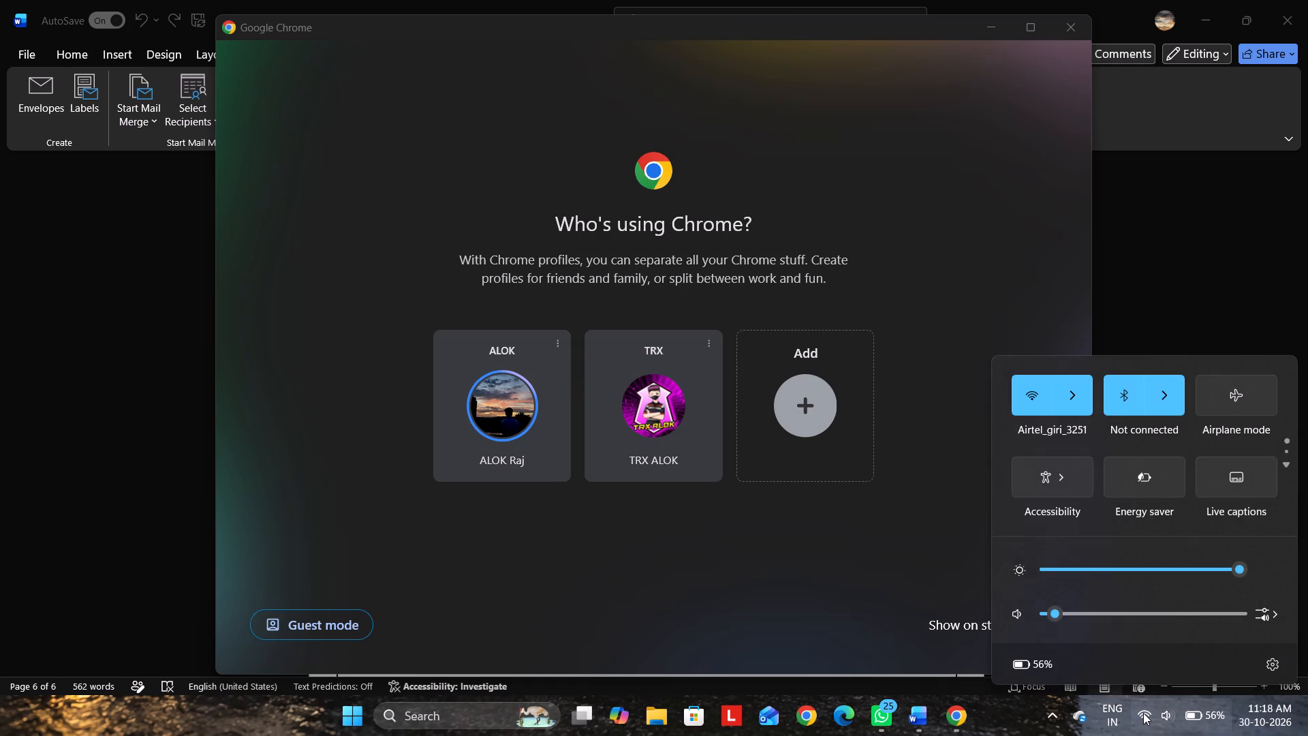
{"action": "left_click", "coordinate": [470, 401]}
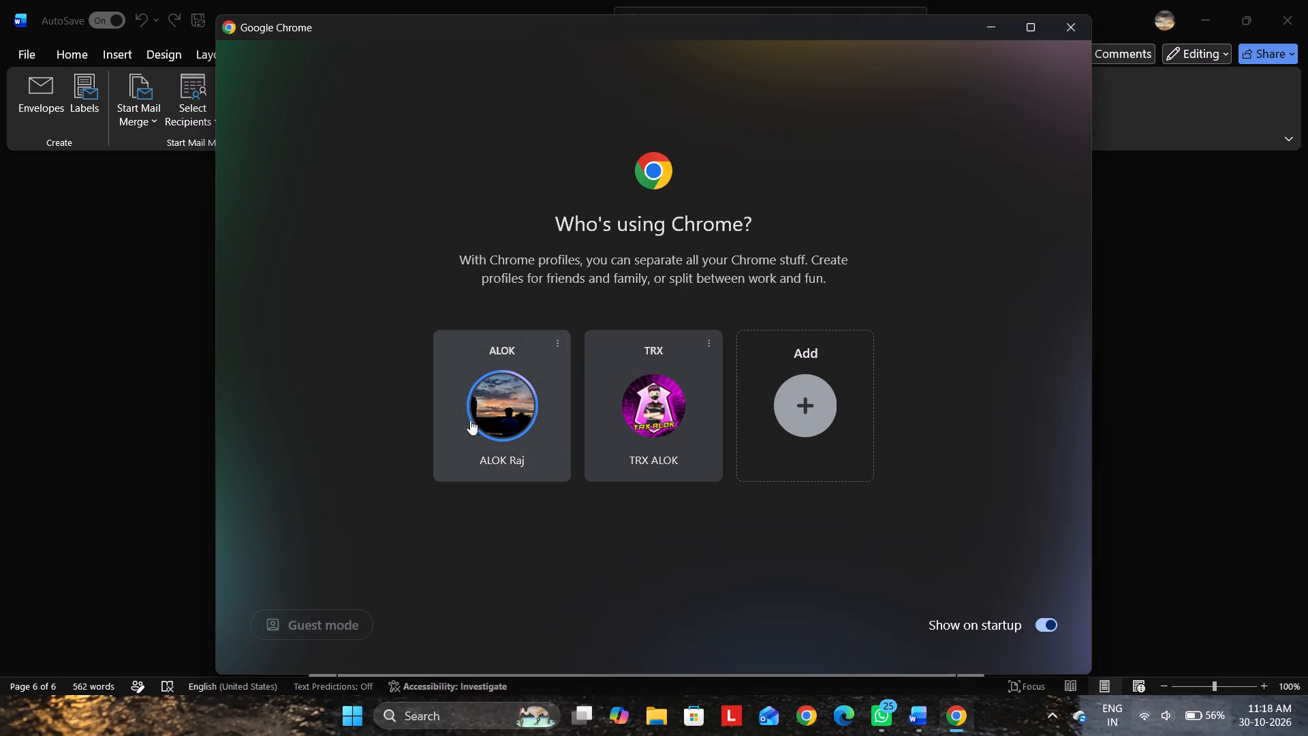
{"action": "type", "text": "how to delete"}
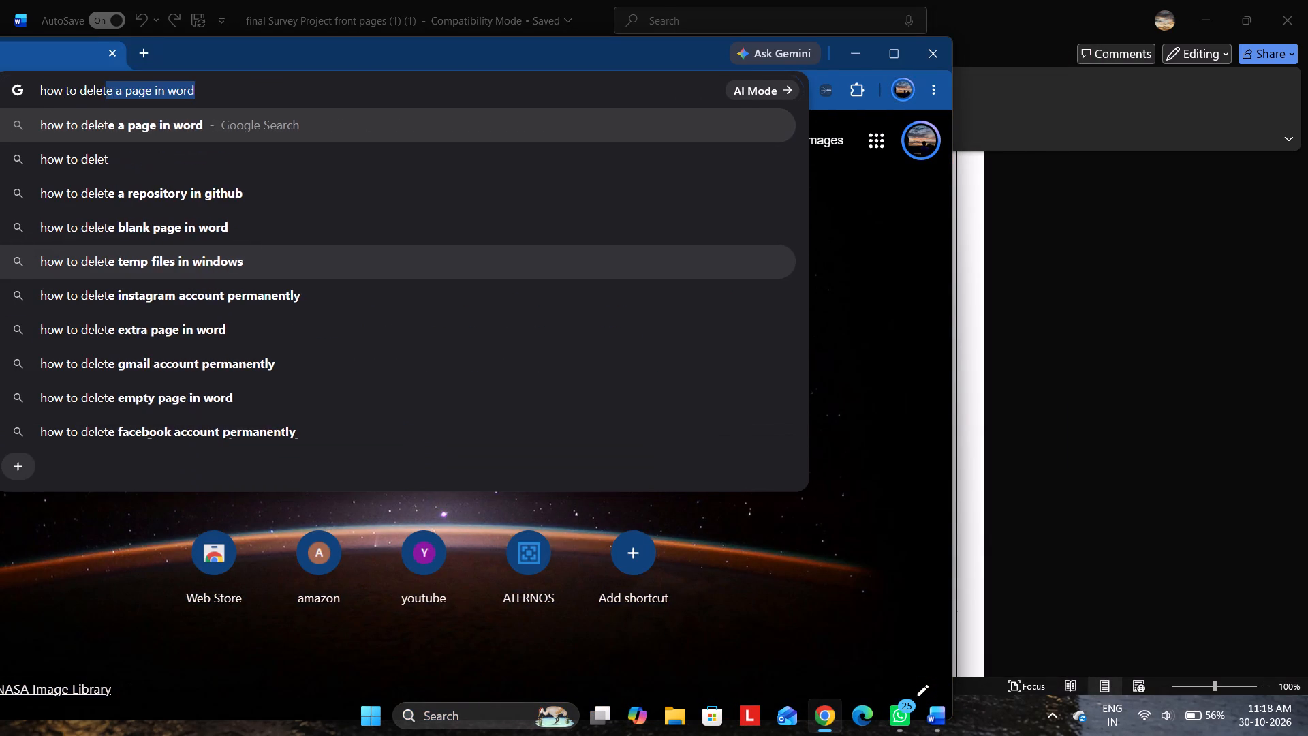
{"action": "key", "text": "space"}
{"action": "type", "text": "pag"}
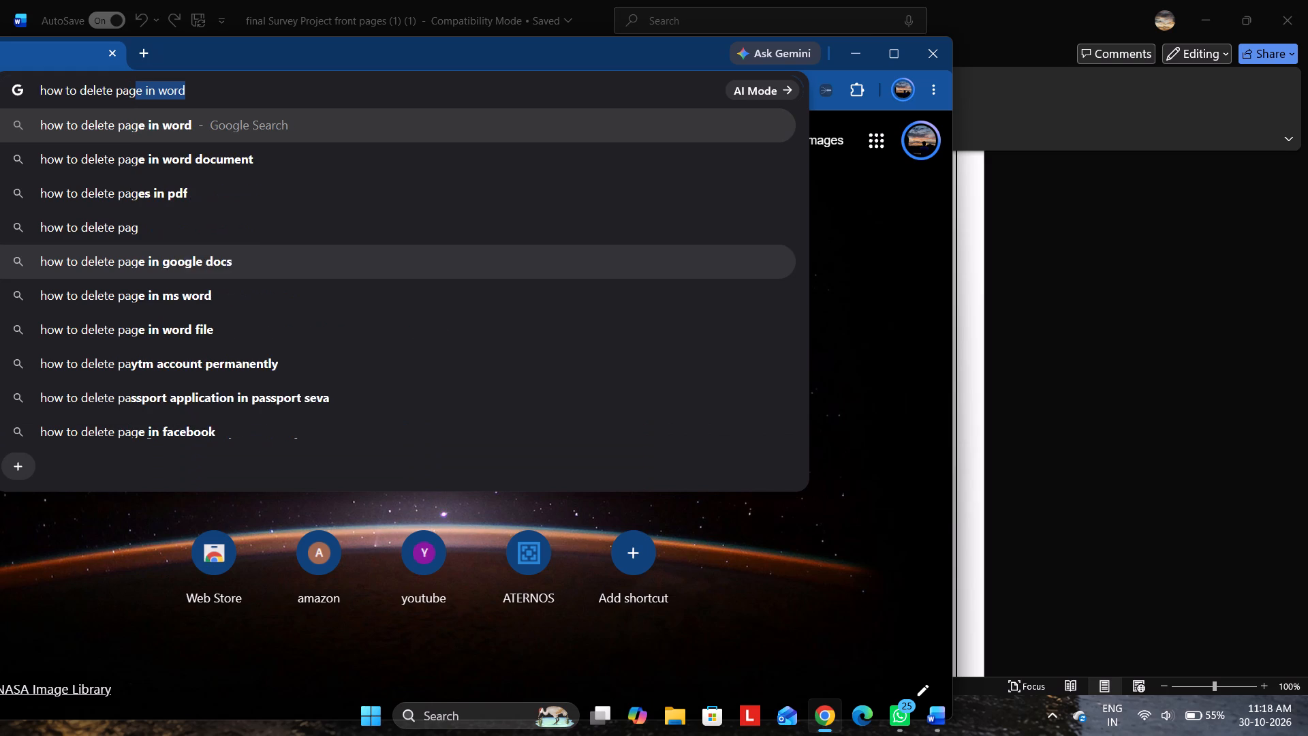
{"action": "left_click", "coordinate": [290, 155]}
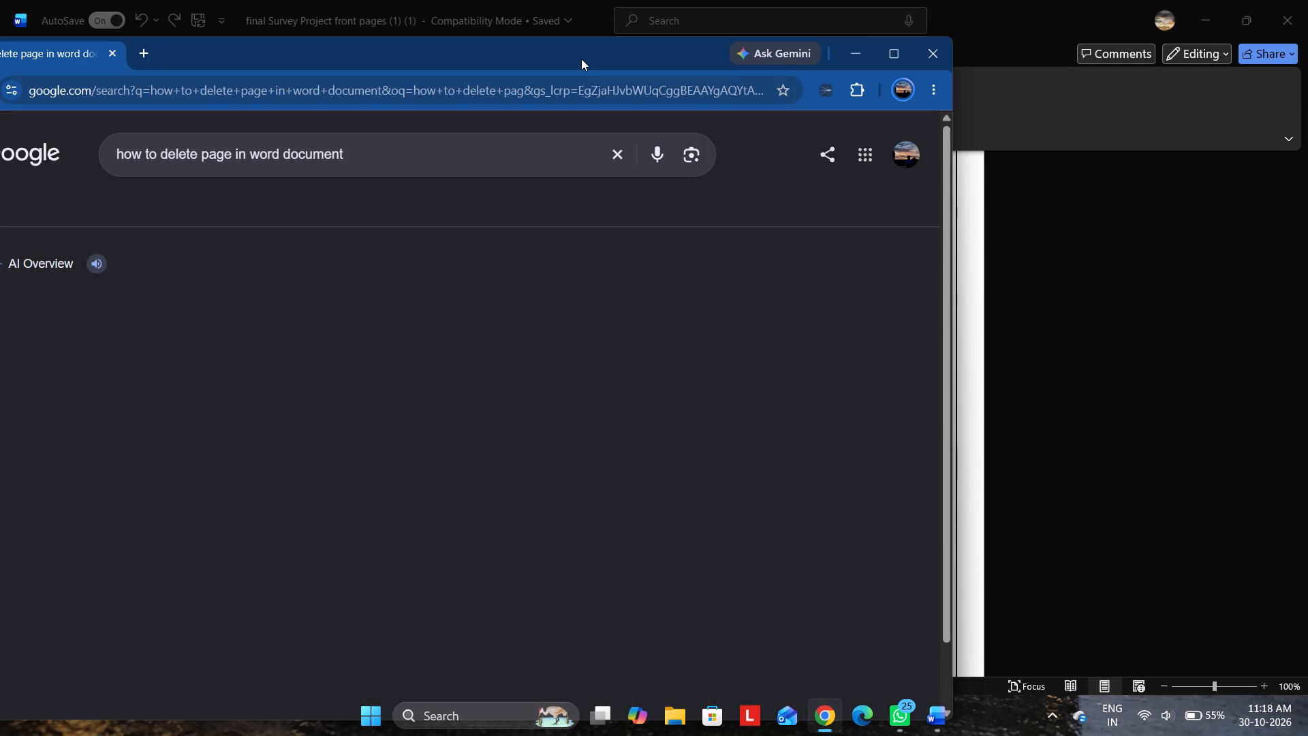
{"action": "left_click_drag", "start_coordinate": [580, 55], "coordinate": [677, 27]}
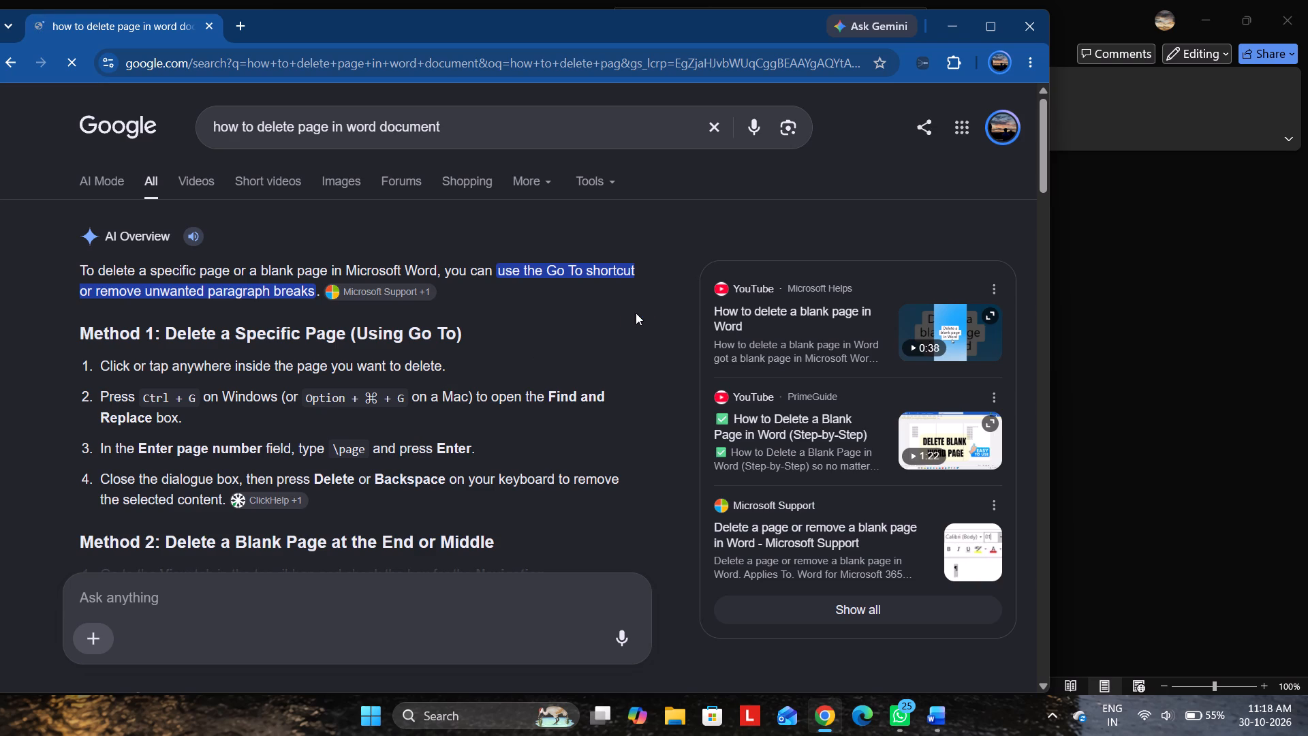
Read the AI Overview's methods for deleting a specific page and a blank page in Word.
{"action": "scroll", "coordinate": [636, 313], "scroll_direction": "down", "scroll_amount": 3}
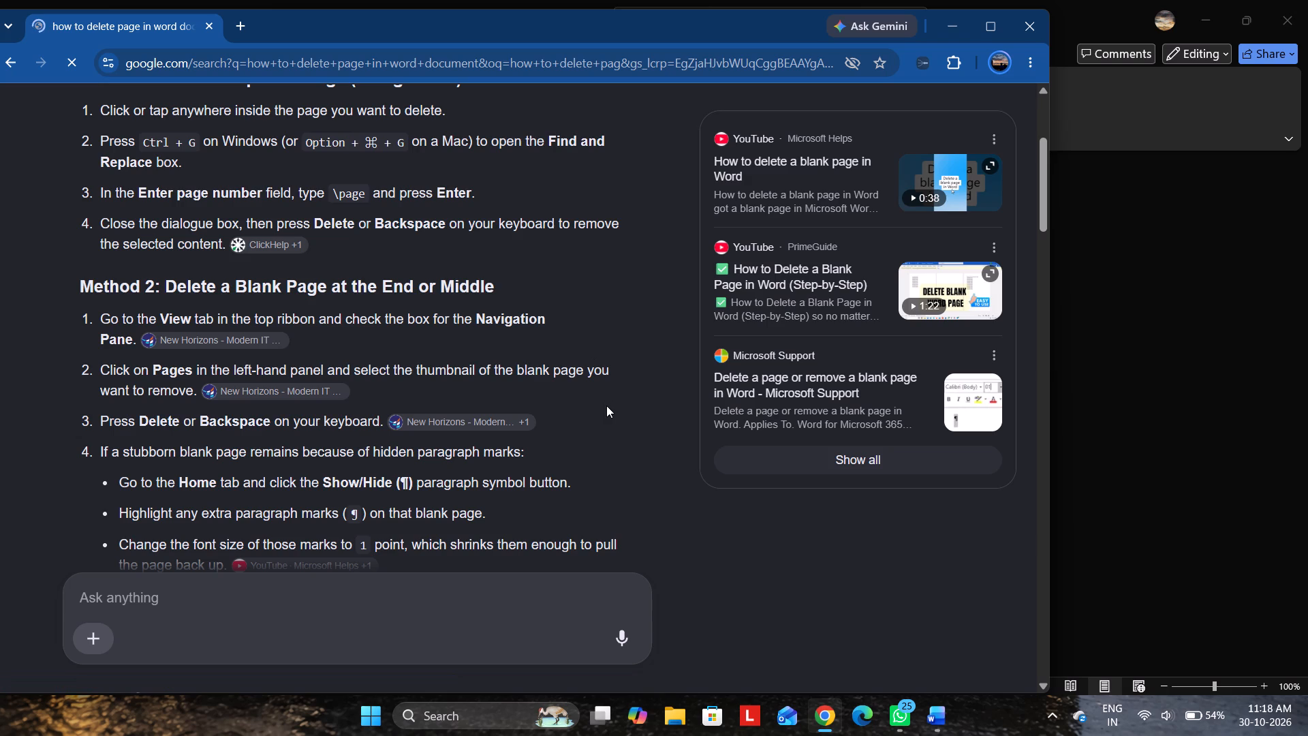
{"action": "scroll", "coordinate": [490, 362], "scroll_direction": "down", "scroll_amount": 2}
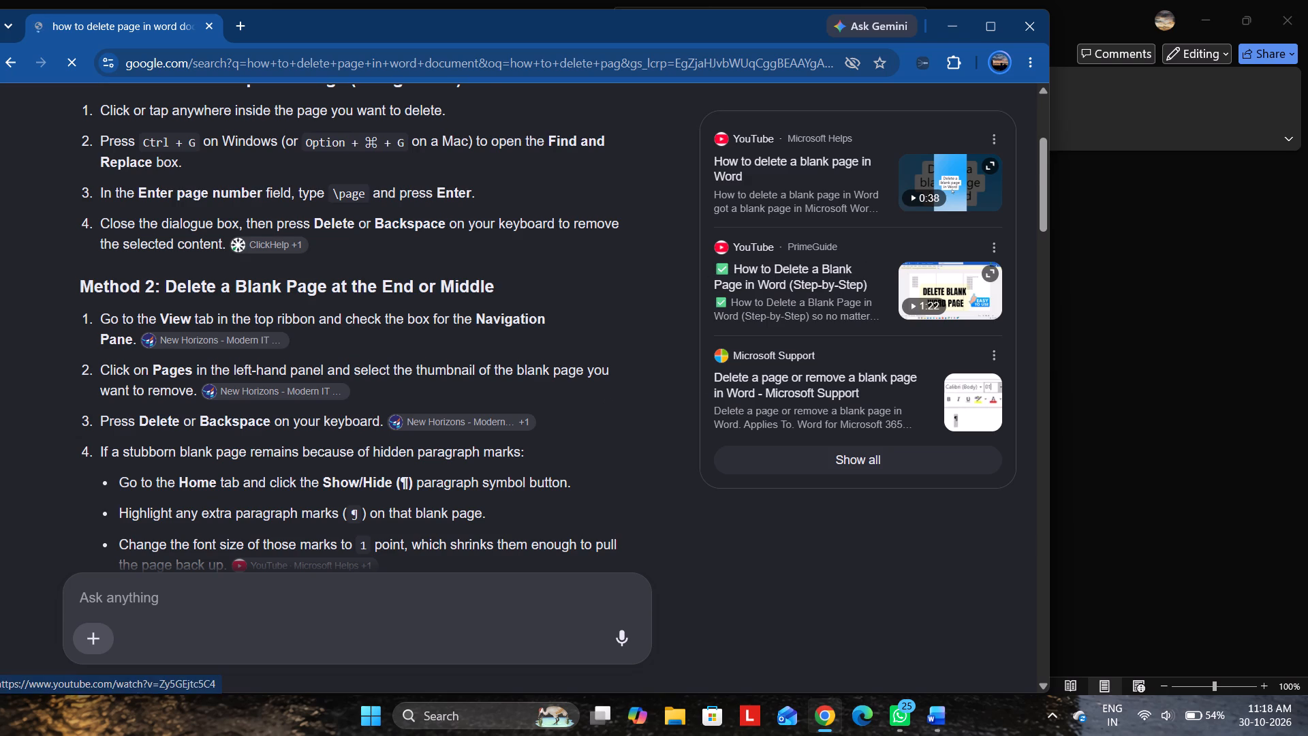
{"action": "scroll", "coordinate": [490, 360], "scroll_direction": "down", "scroll_amount": 1}
{"action": "scroll", "coordinate": [490, 356], "scroll_direction": "up", "scroll_amount": 3}
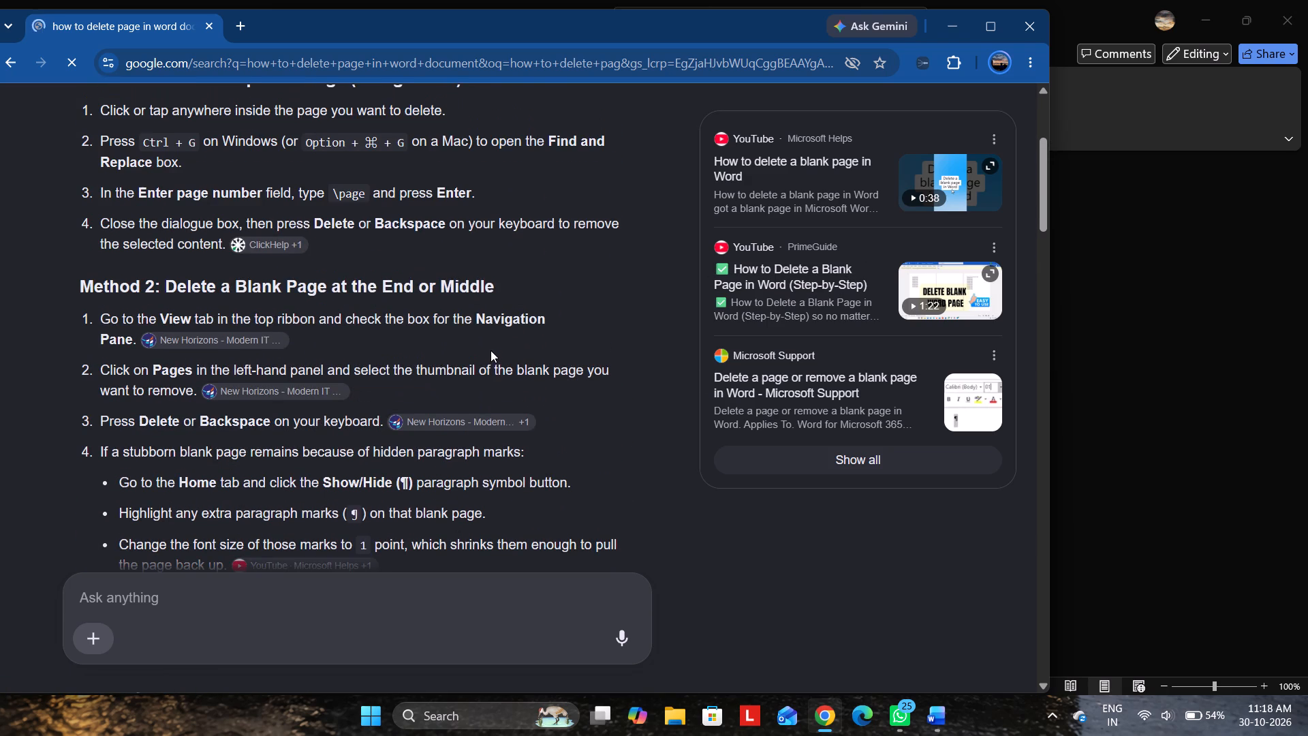
{"action": "scroll", "coordinate": [490, 350], "scroll_direction": "down", "scroll_amount": 1}
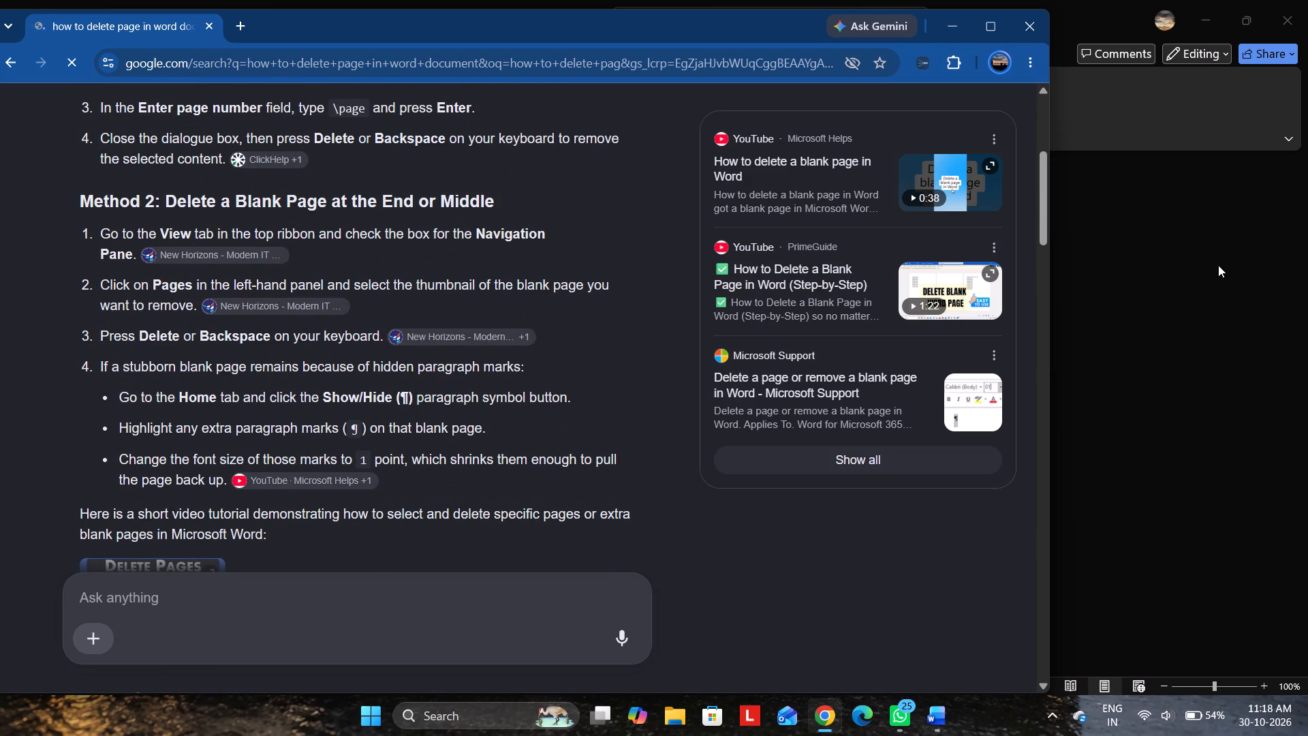
Return to the Word document and show the Navigation pane, rechecking the blank-page instructions in Chrome along the way.
{"action": "left_click", "coordinate": [1218, 264]}
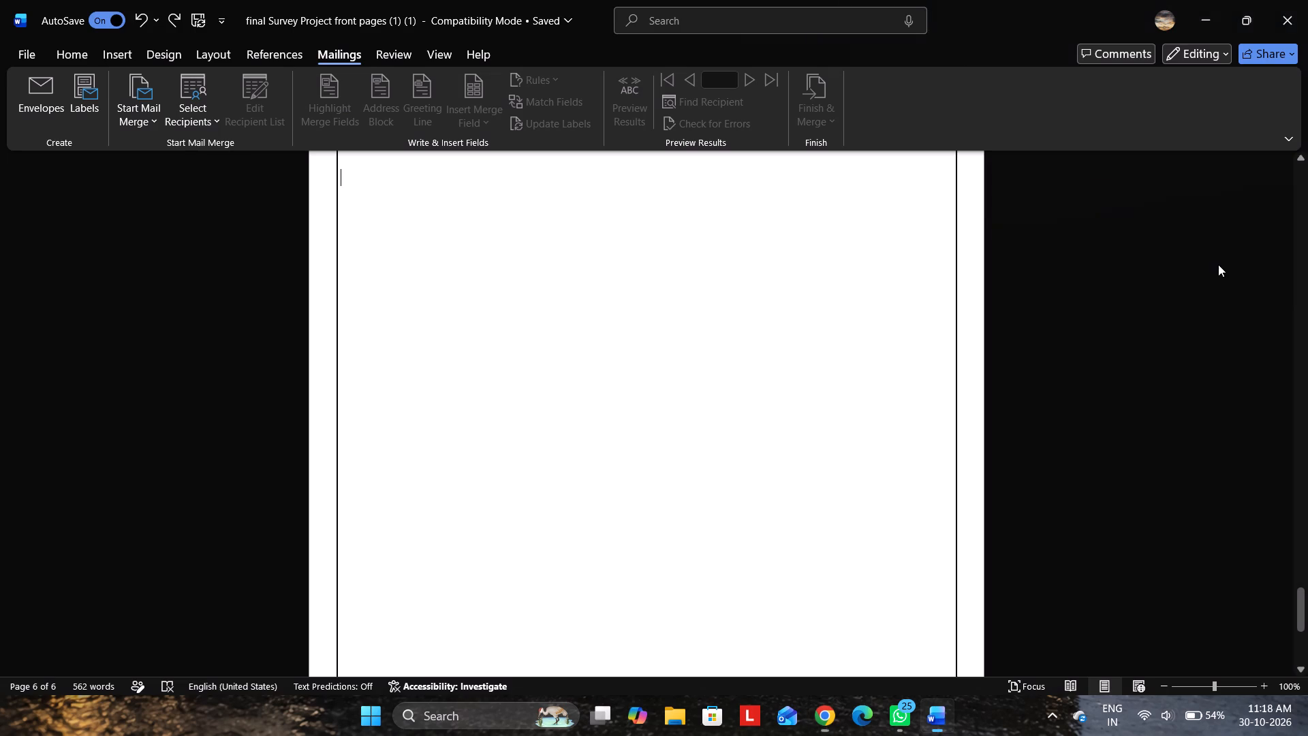
{"action": "left_click", "coordinate": [456, 50]}
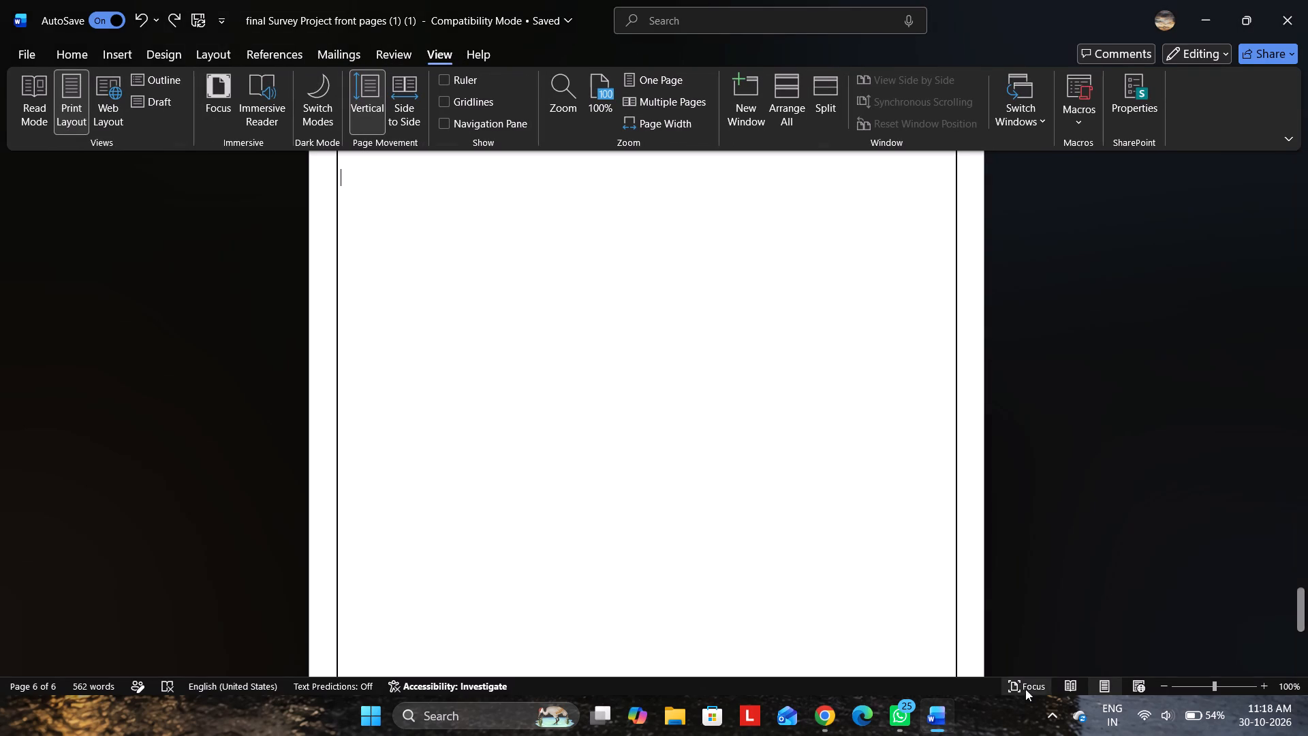
{"action": "left_click", "coordinate": [841, 711]}
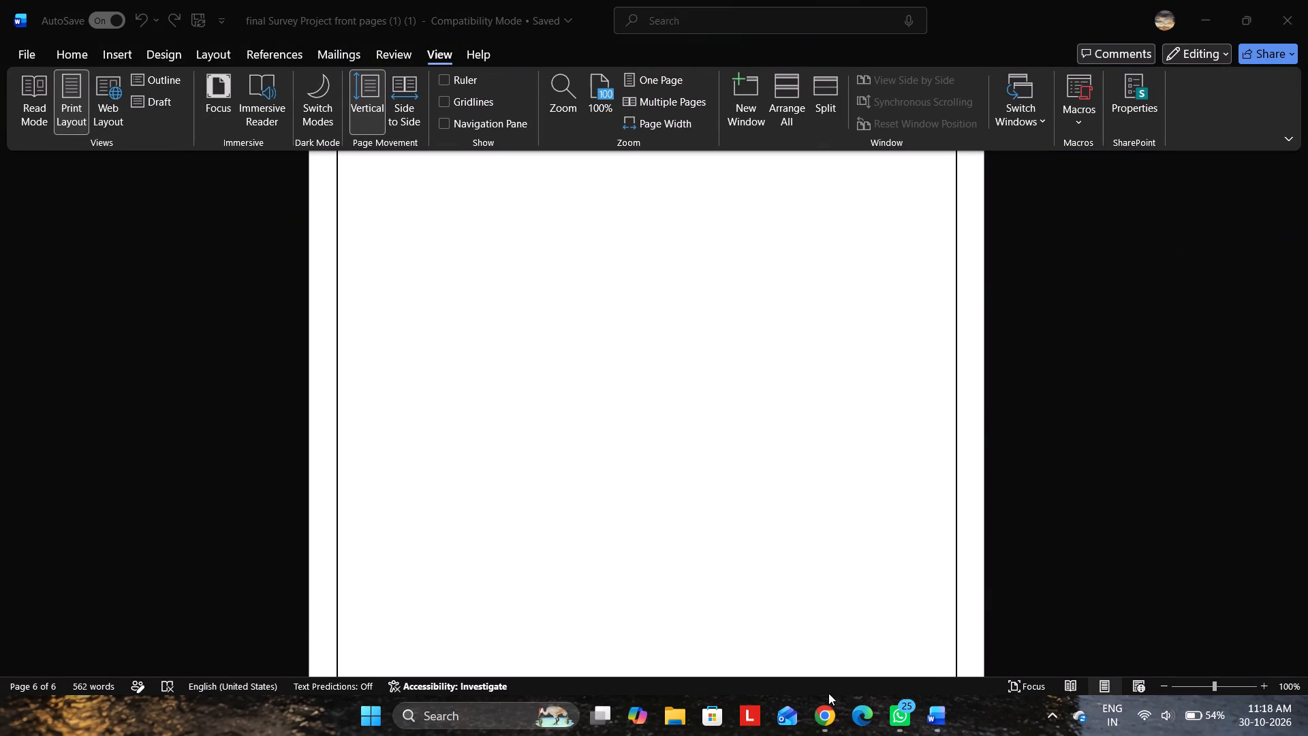
{"action": "left_click", "coordinate": [822, 701]}
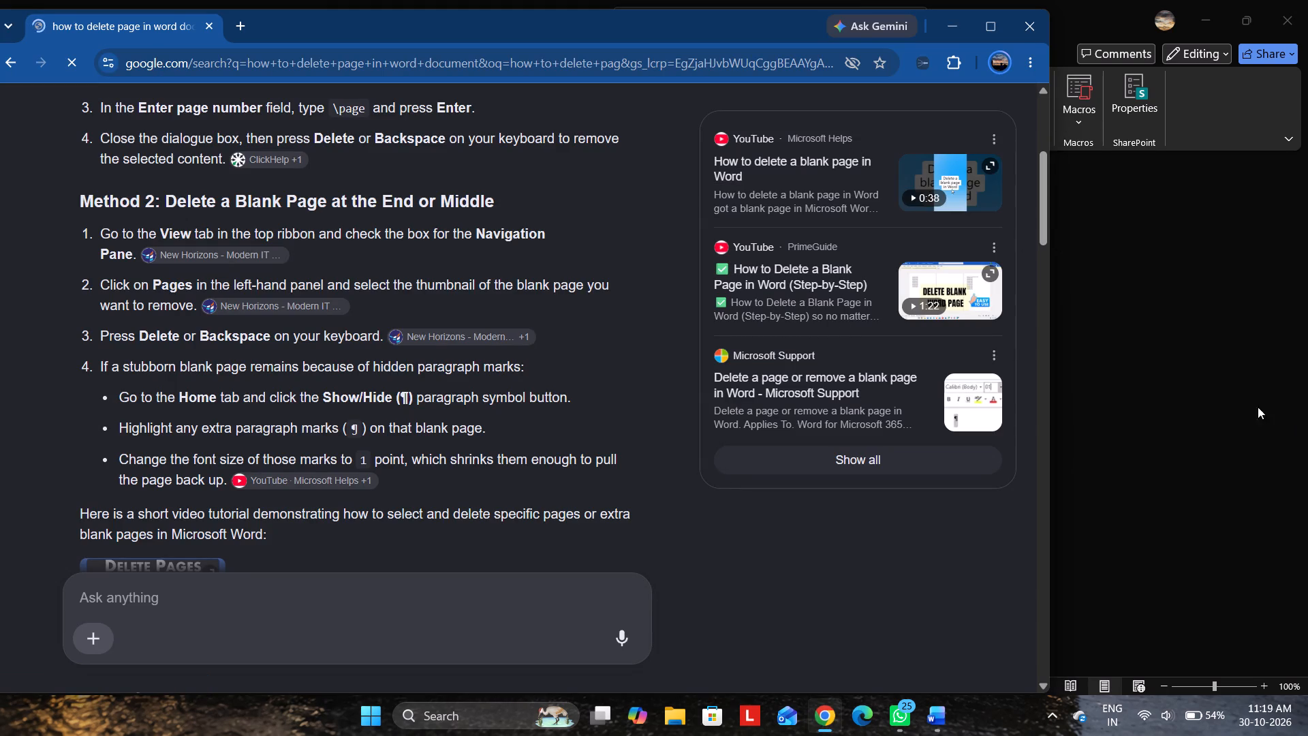
{"action": "left_click", "coordinate": [1215, 220]}
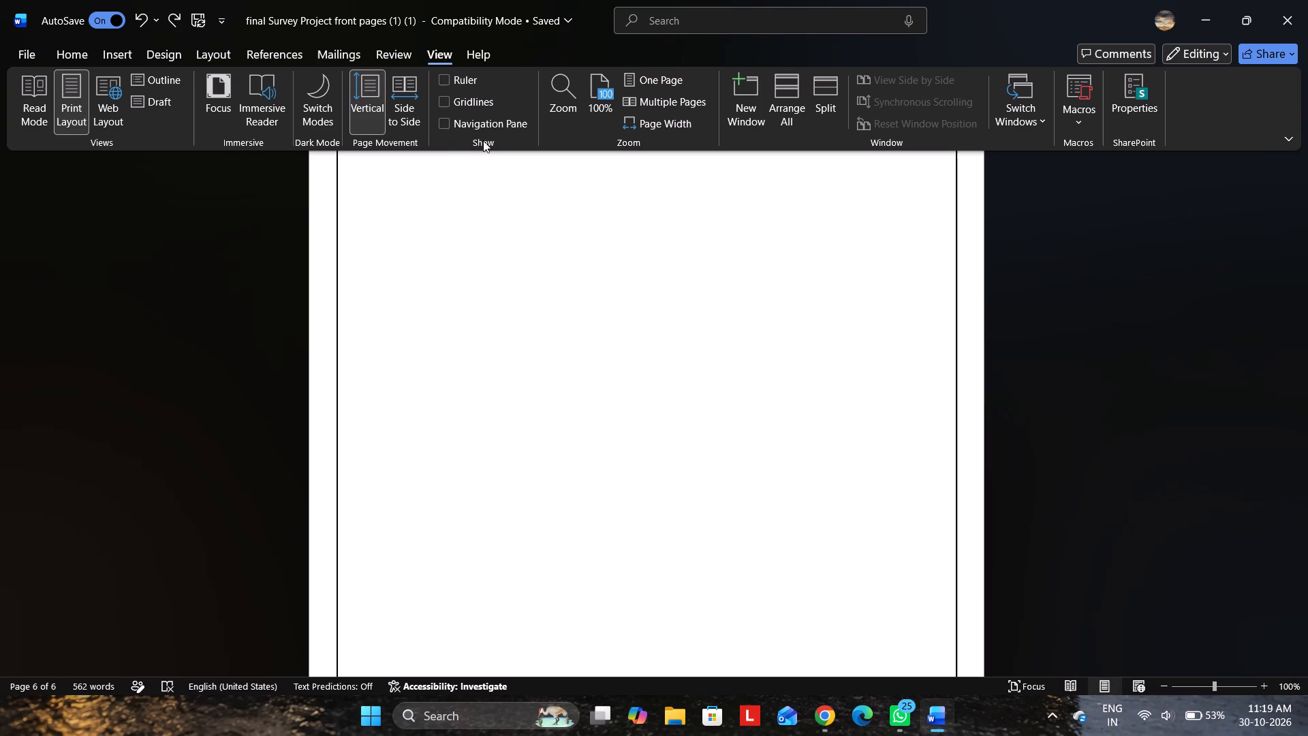
{"action": "left_click", "coordinate": [476, 123]}
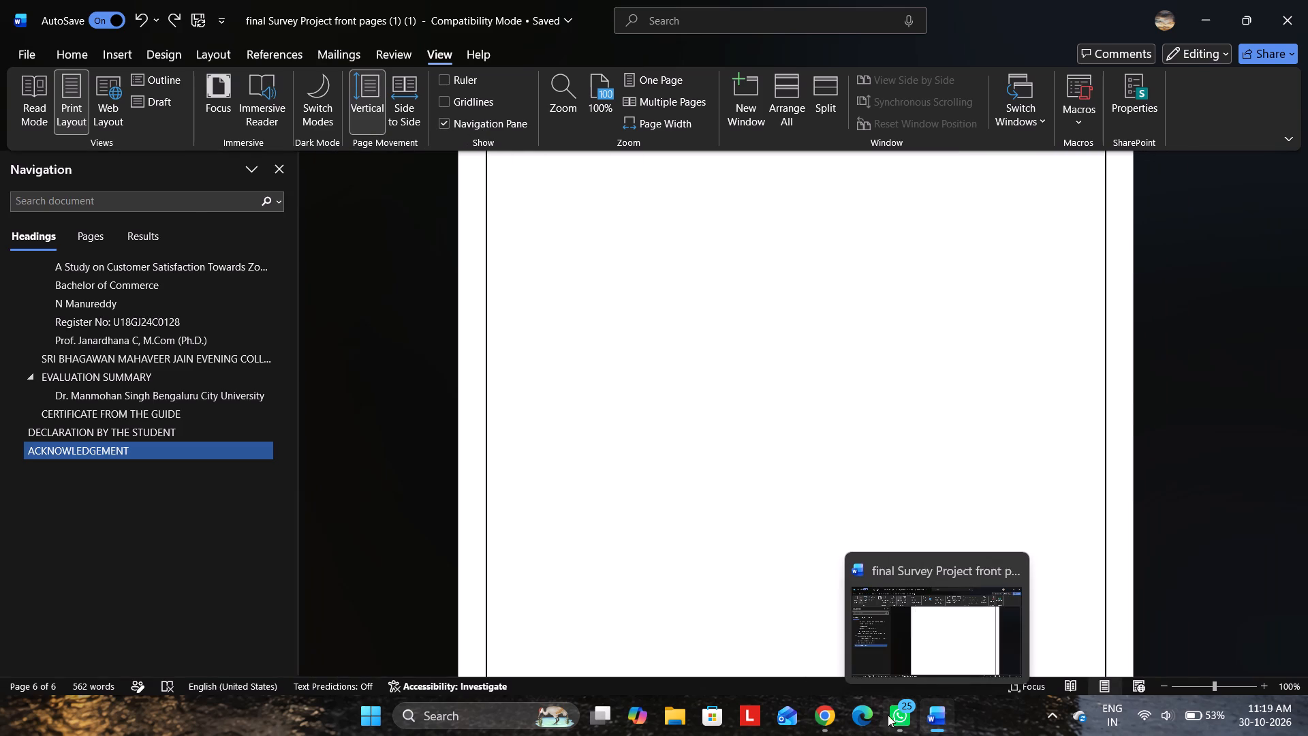
Recheck the blank-page deletion instructions in Chrome, and examine the end of the Acknowledgement and the blank page after it in Word.
{"action": "left_click", "coordinate": [837, 721]}
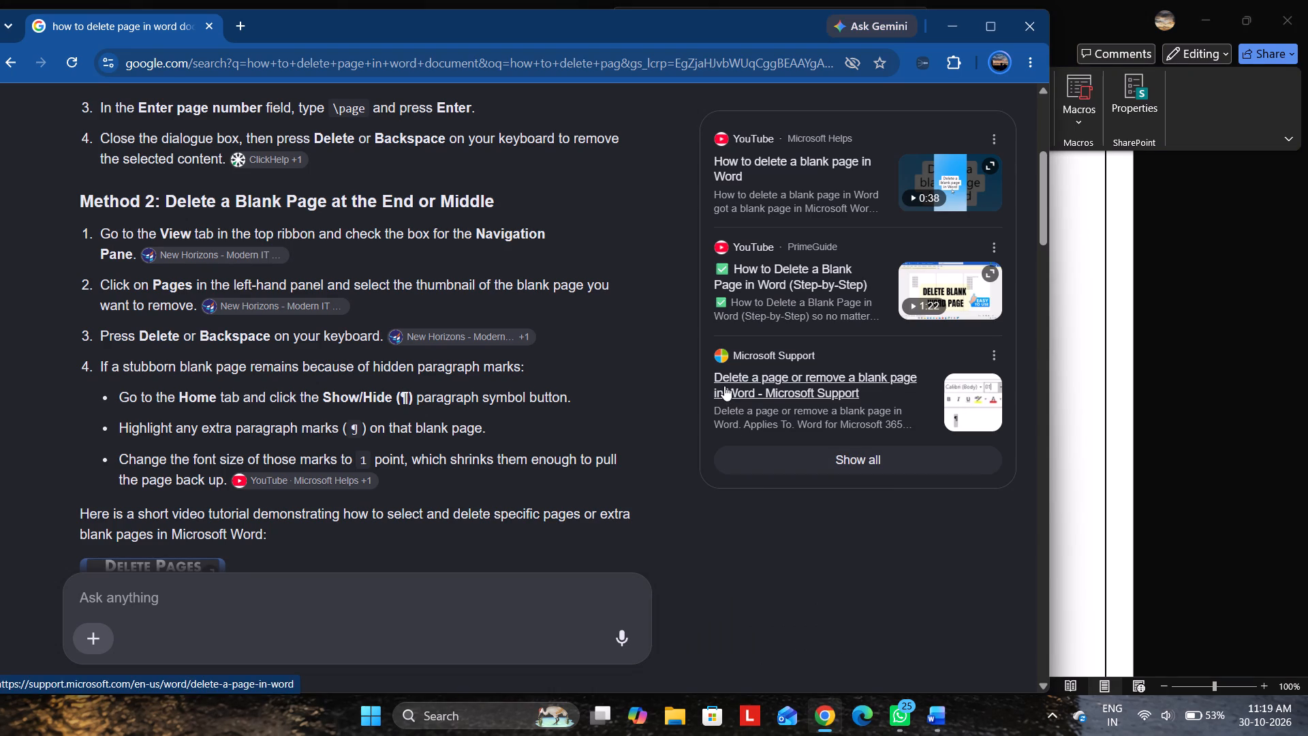
{"action": "left_click", "coordinate": [1196, 312]}
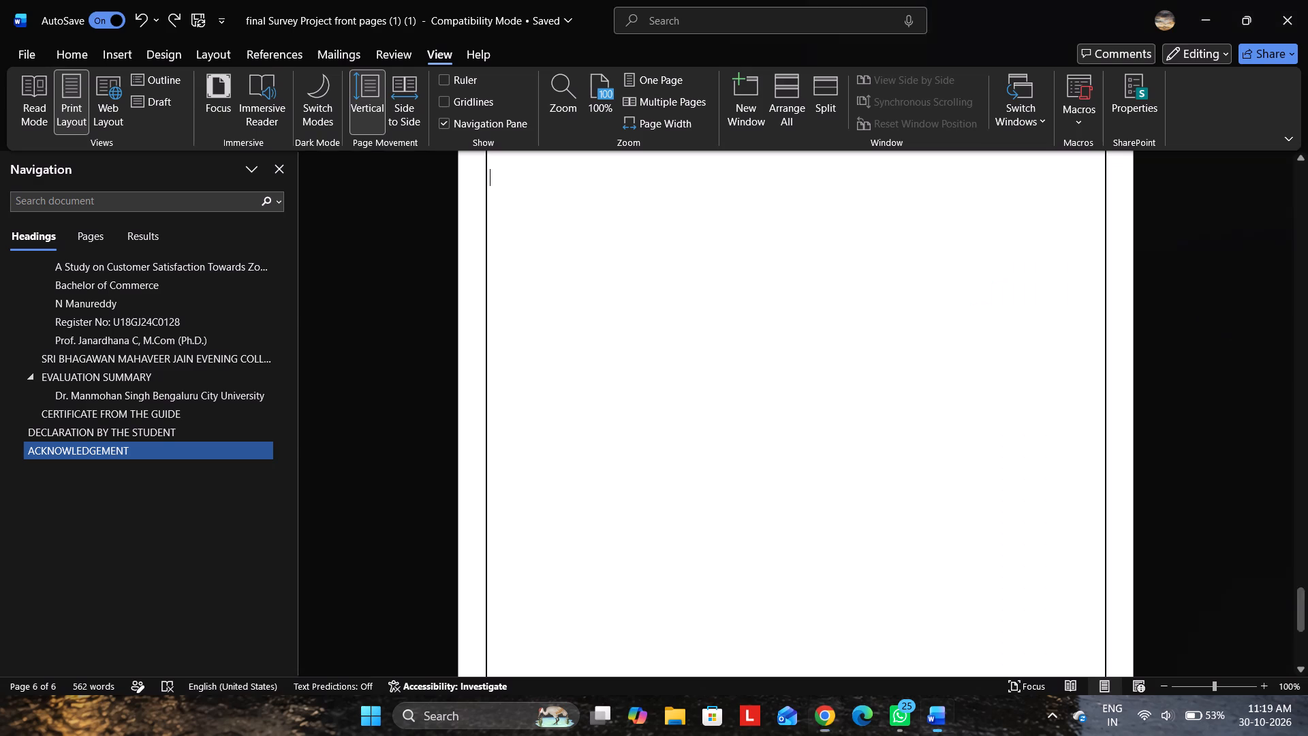
{"action": "scroll", "coordinate": [559, 382], "scroll_direction": "down", "scroll_amount": 6}
{"action": "scroll", "coordinate": [266, 448], "scroll_direction": "down", "scroll_amount": 7}
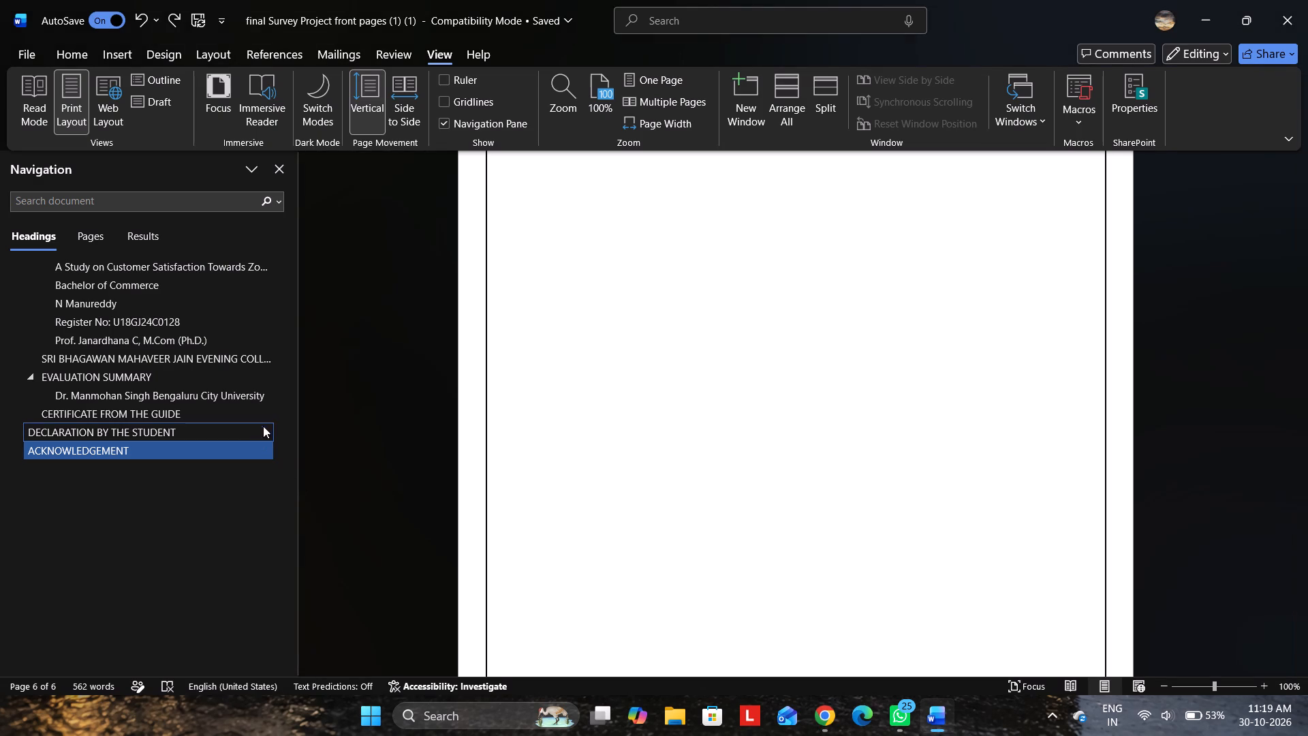
{"action": "scroll", "coordinate": [264, 423], "scroll_direction": "up", "scroll_amount": 20}
{"action": "scroll", "coordinate": [264, 423], "scroll_direction": "up", "scroll_amount": 12}
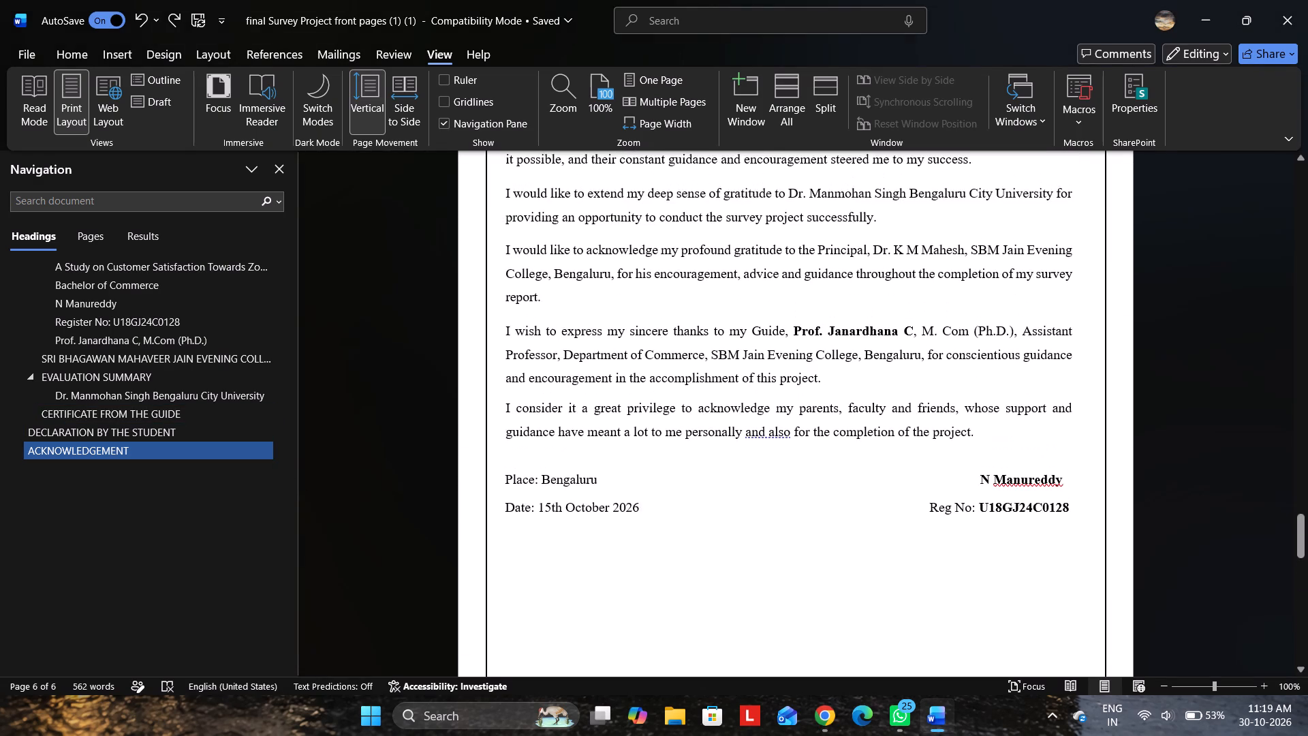
{"action": "scroll", "coordinate": [848, 305], "scroll_direction": "up", "scroll_amount": 1}
{"action": "scroll", "coordinate": [848, 305], "scroll_direction": "down", "scroll_amount": 6}
{"action": "left_click", "coordinate": [505, 388]}
{"action": "scroll", "coordinate": [524, 260], "scroll_direction": "down", "scroll_amount": 2}
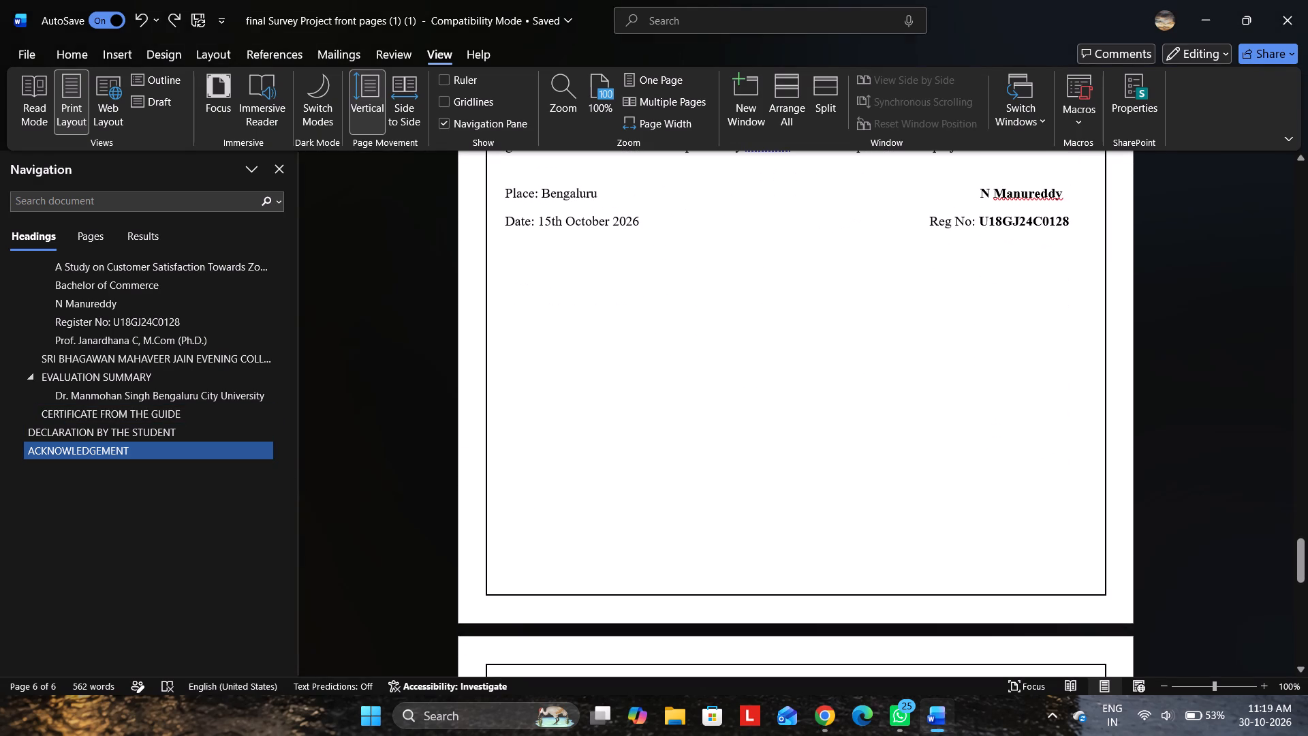
Show the page thumbnails in the Navigation pane and try to delete the blank page 6.
{"action": "left_click", "coordinate": [96, 234]}
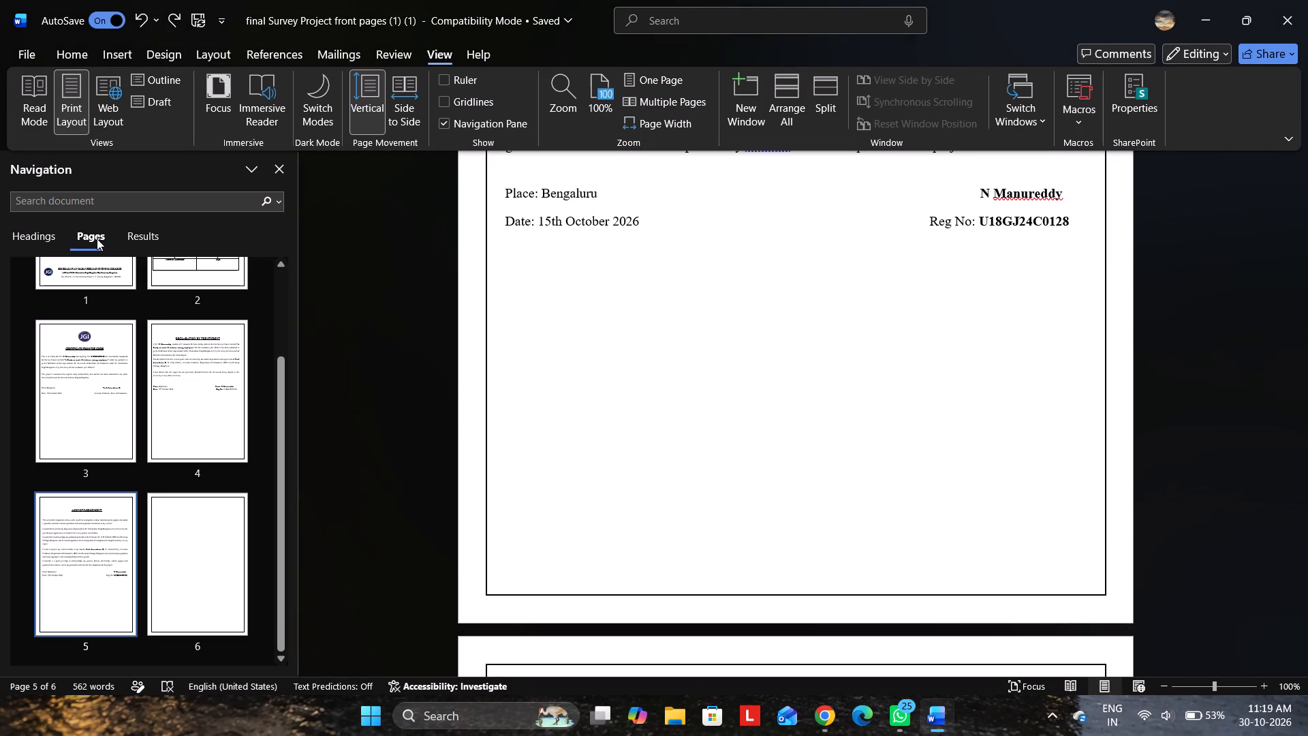
{"action": "scroll", "coordinate": [193, 351], "scroll_direction": "down", "scroll_amount": 14}
{"action": "left_click", "coordinate": [207, 593]}
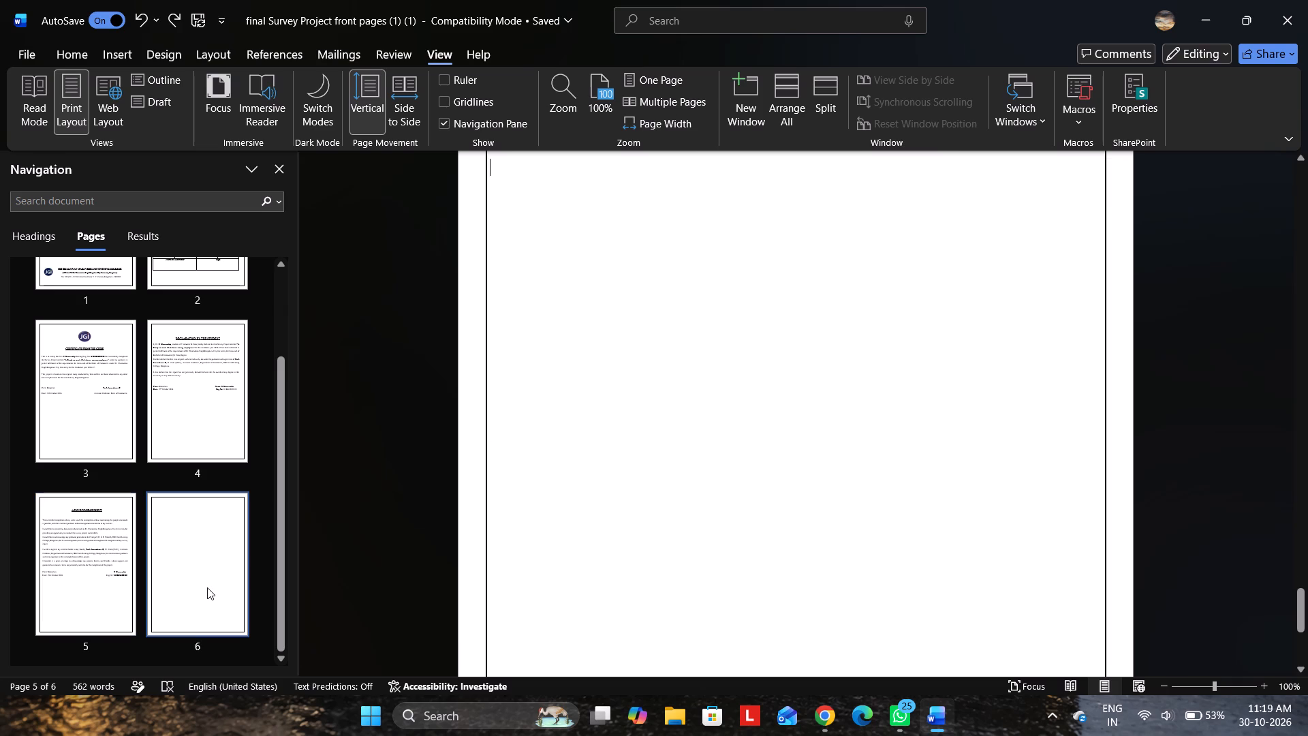
{"action": "key", "text": "BackSpace"}
{"action": "scroll", "coordinate": [207, 586], "scroll_direction": "down", "scroll_amount": 6}
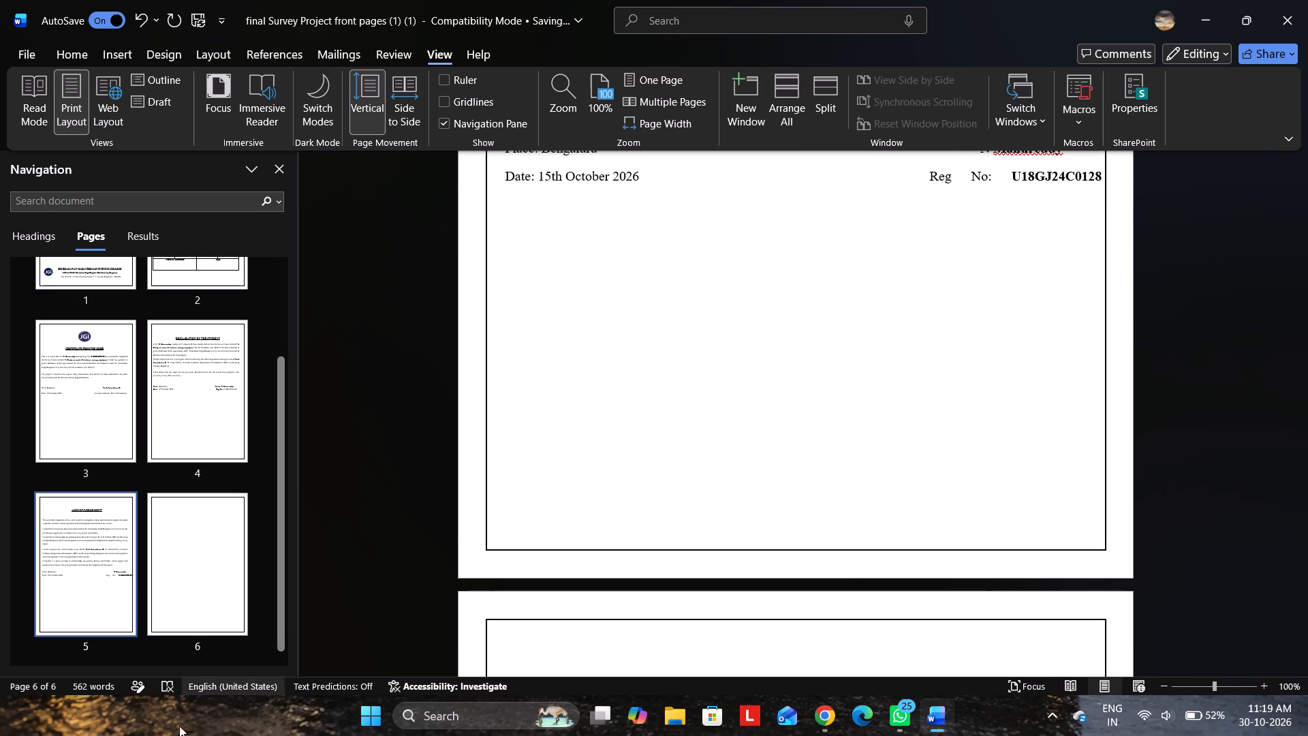
{"action": "left_click", "coordinate": [214, 551]}
{"action": "right_click", "coordinate": [214, 551]}
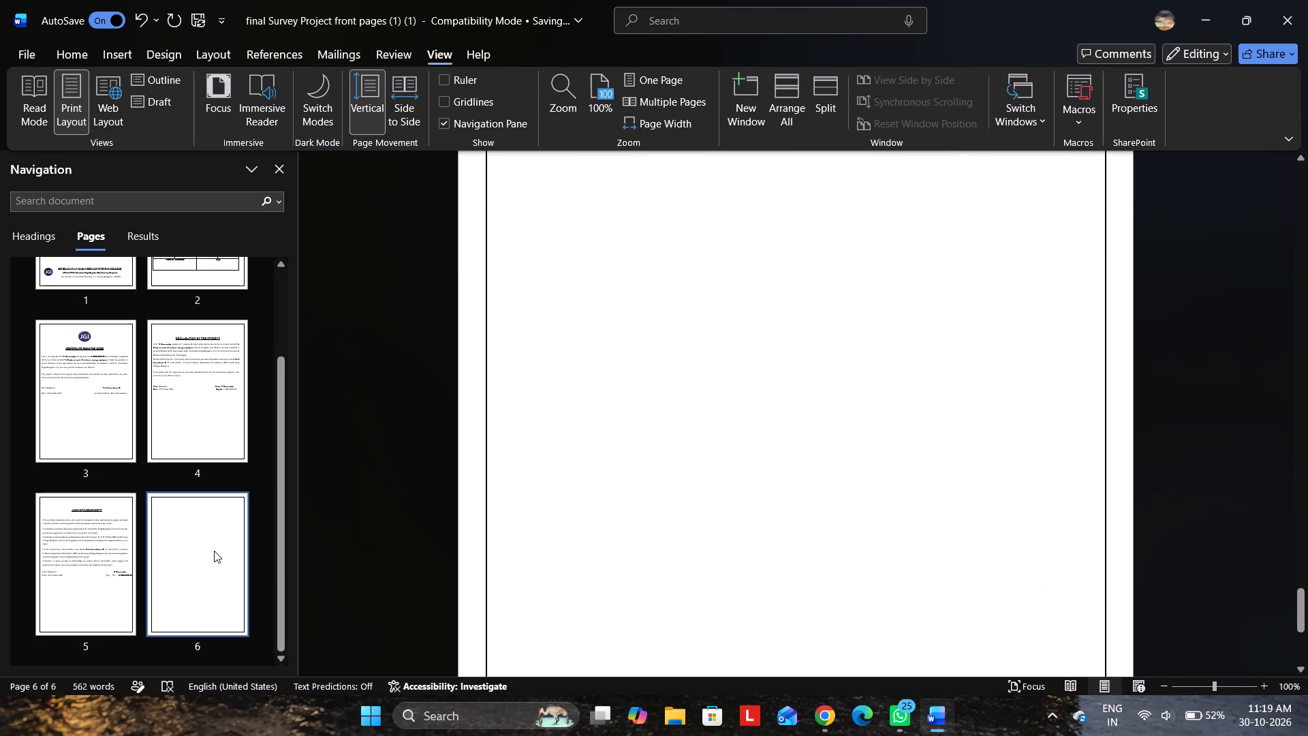
Reread the blank-page deletion instructions in Chrome and close the browser window.
{"action": "left_click", "coordinate": [824, 728]}
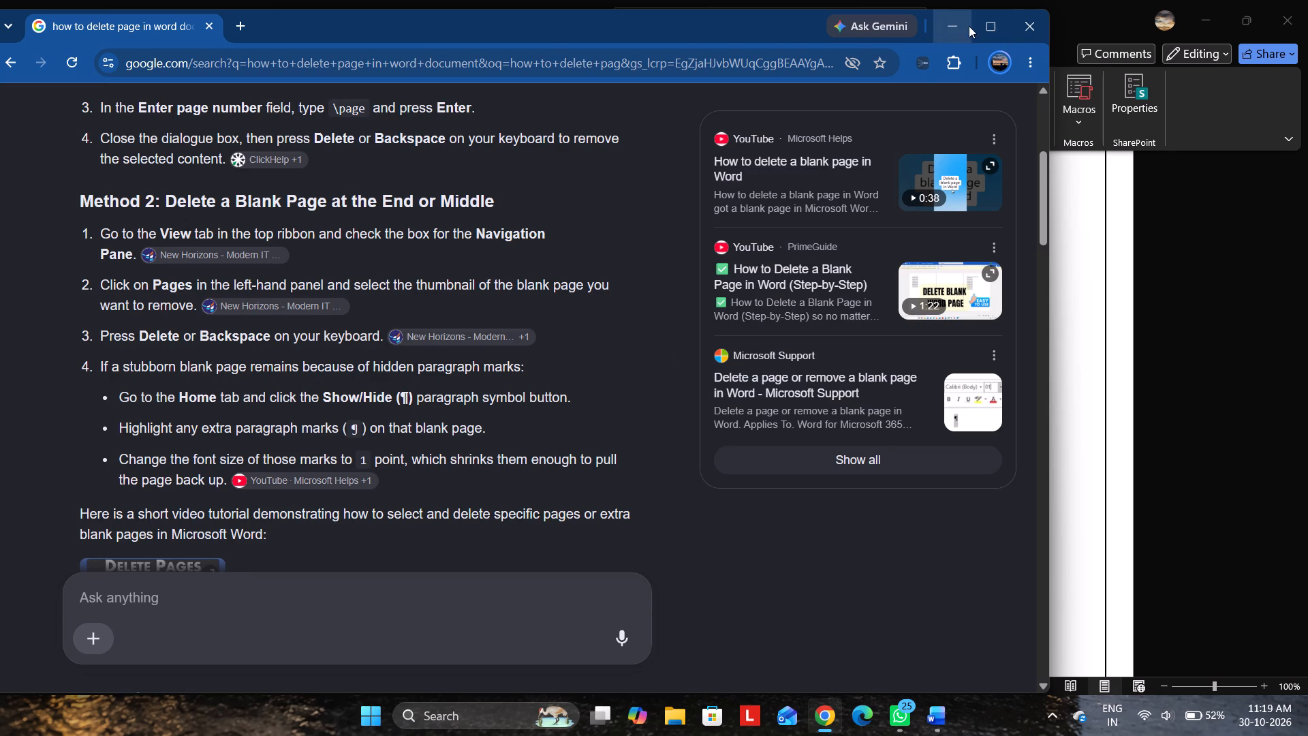
{"action": "left_click", "coordinate": [1026, 20]}
Try again to delete the blank page 6 from its thumbnail, removing content both after and before the cursor.
{"action": "scroll", "coordinate": [251, 514], "scroll_direction": "down", "scroll_amount": 2}
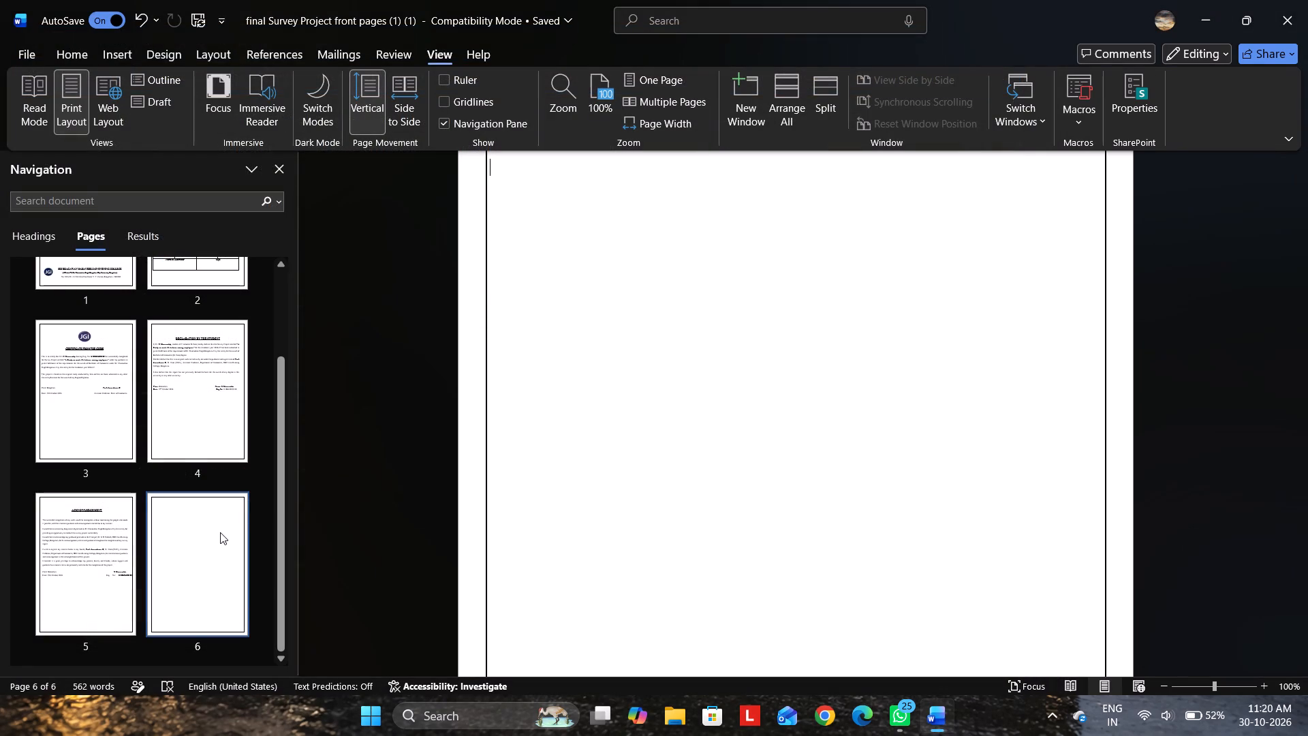
{"action": "double_click", "coordinate": [218, 532]}
{"action": "scroll", "coordinate": [218, 532], "scroll_direction": "down", "scroll_amount": 5}
{"action": "right_click", "coordinate": [190, 581]}
{"action": "left_click_drag", "start_coordinate": [207, 555], "coordinate": [272, 565]}
{"action": "left_click", "coordinate": [213, 566]}
{"action": "key", "text": "Delete"}
{"action": "left_click", "coordinate": [439, 485]}
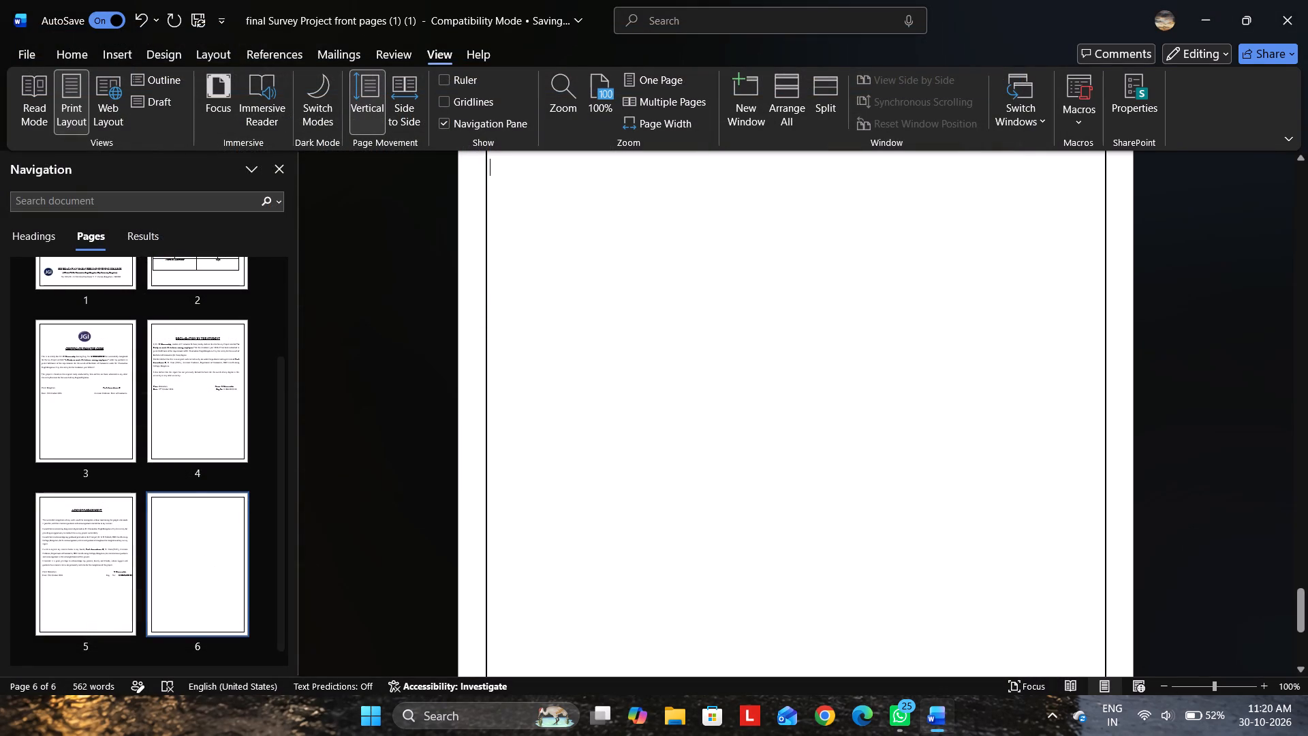
{"action": "left_click", "coordinate": [172, 375]}
{"action": "left_click", "coordinate": [37, 547]}
{"action": "left_click", "coordinate": [206, 562]}
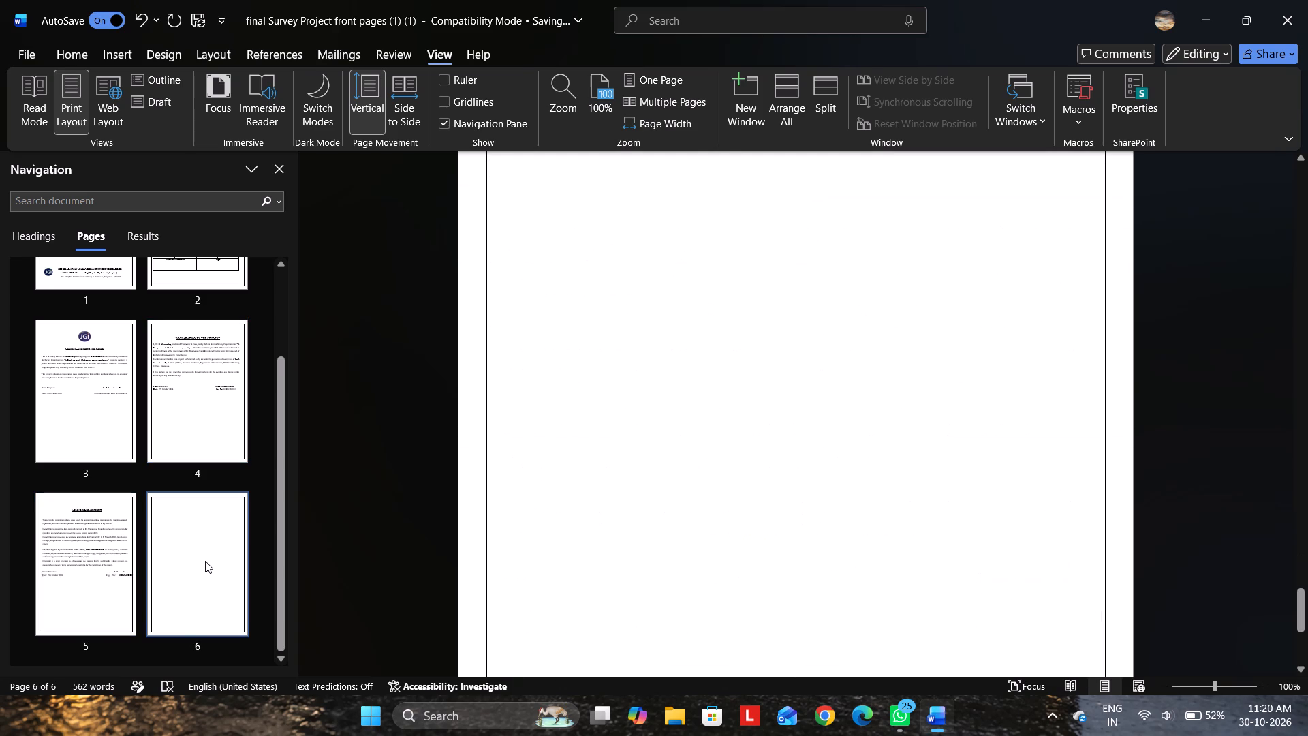
{"action": "key", "text": "Delete"}
{"action": "key", "text": "Delete"}
{"action": "key", "text": "Delete"}
{"action": "key", "text": "BackSpace"}
{"action": "key", "text": "BackSpace"}
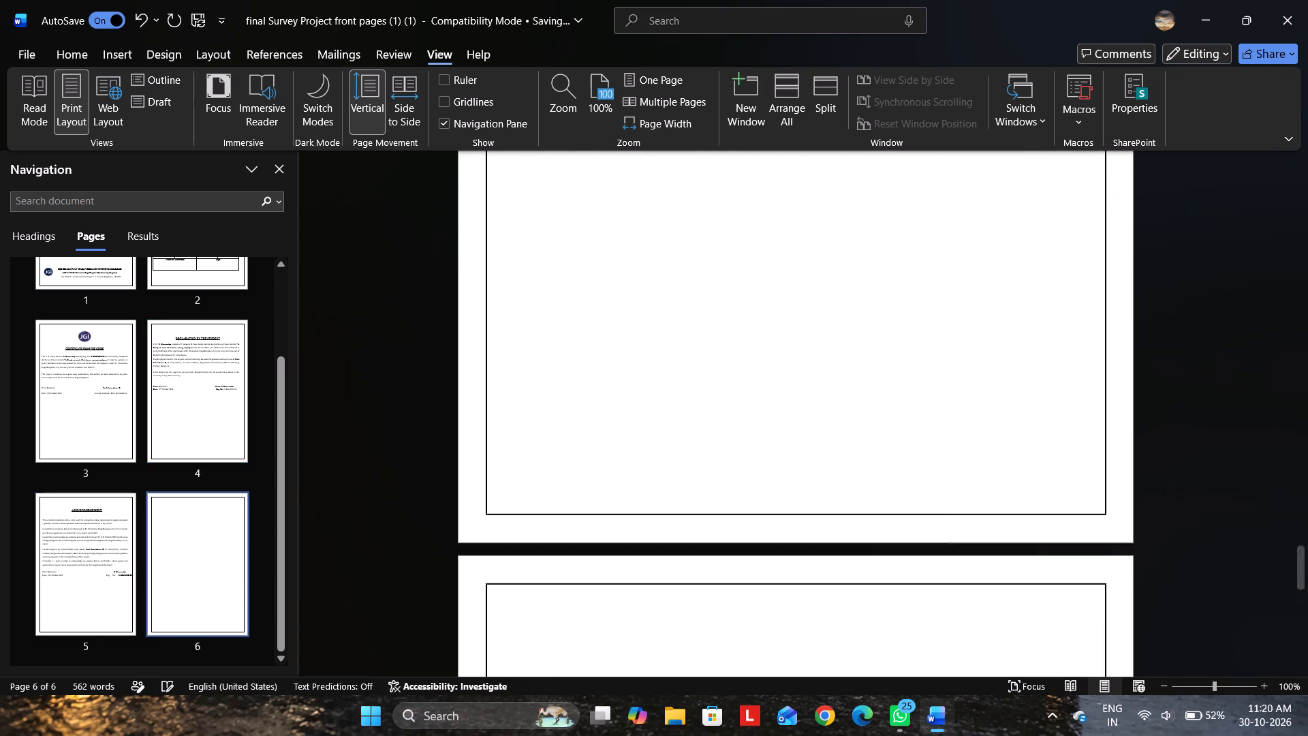
{"action": "scroll", "coordinate": [340, 467], "scroll_direction": "down", "scroll_amount": 19}
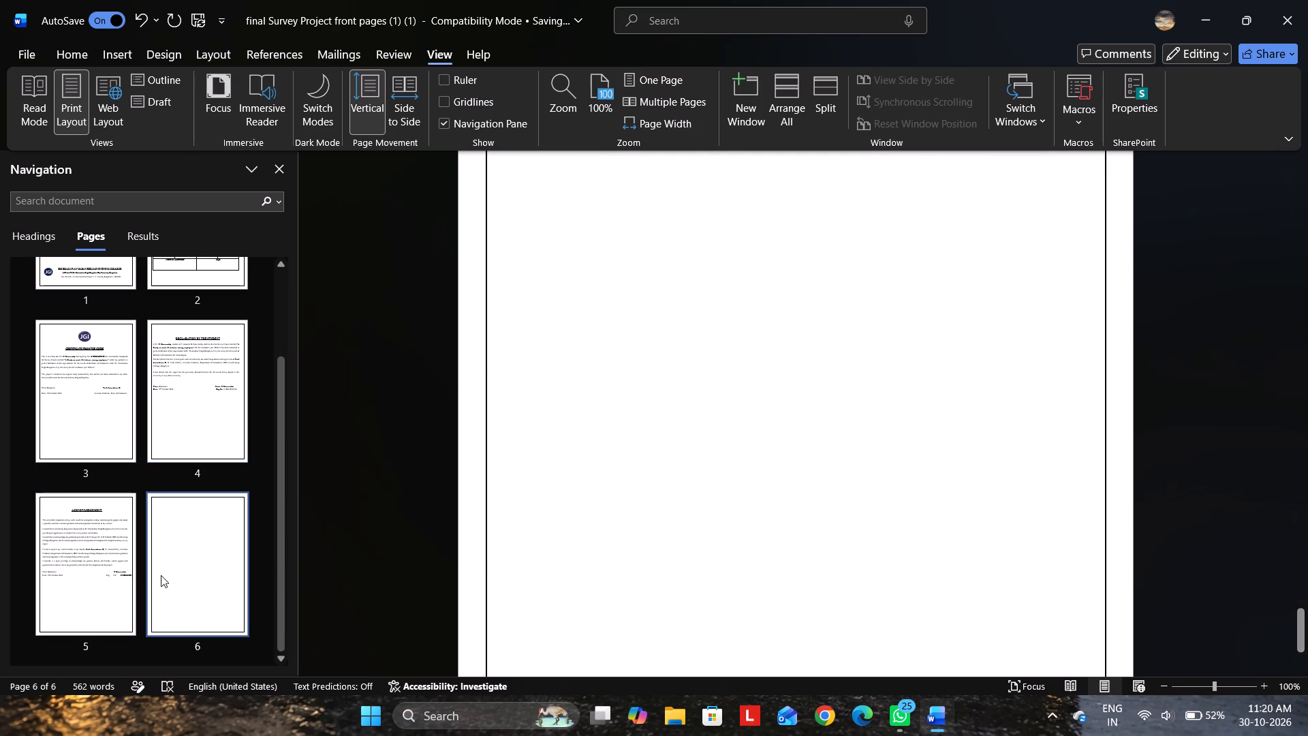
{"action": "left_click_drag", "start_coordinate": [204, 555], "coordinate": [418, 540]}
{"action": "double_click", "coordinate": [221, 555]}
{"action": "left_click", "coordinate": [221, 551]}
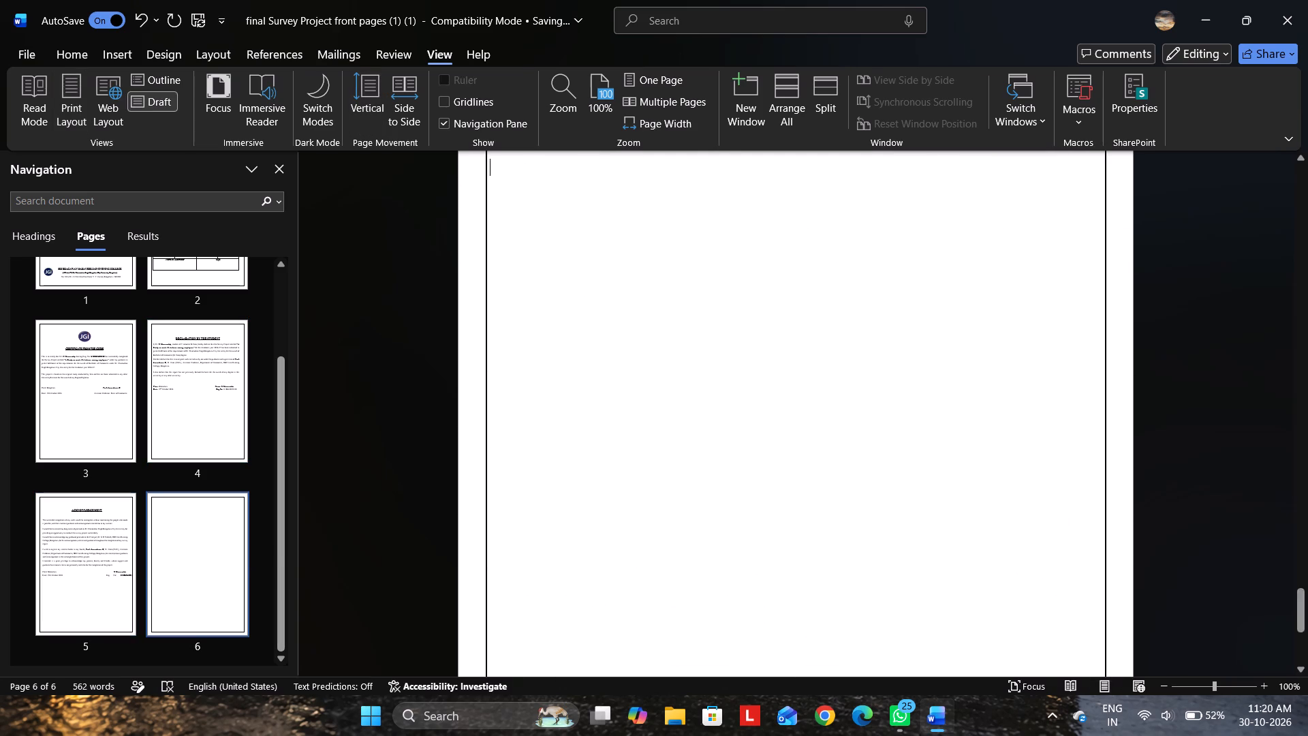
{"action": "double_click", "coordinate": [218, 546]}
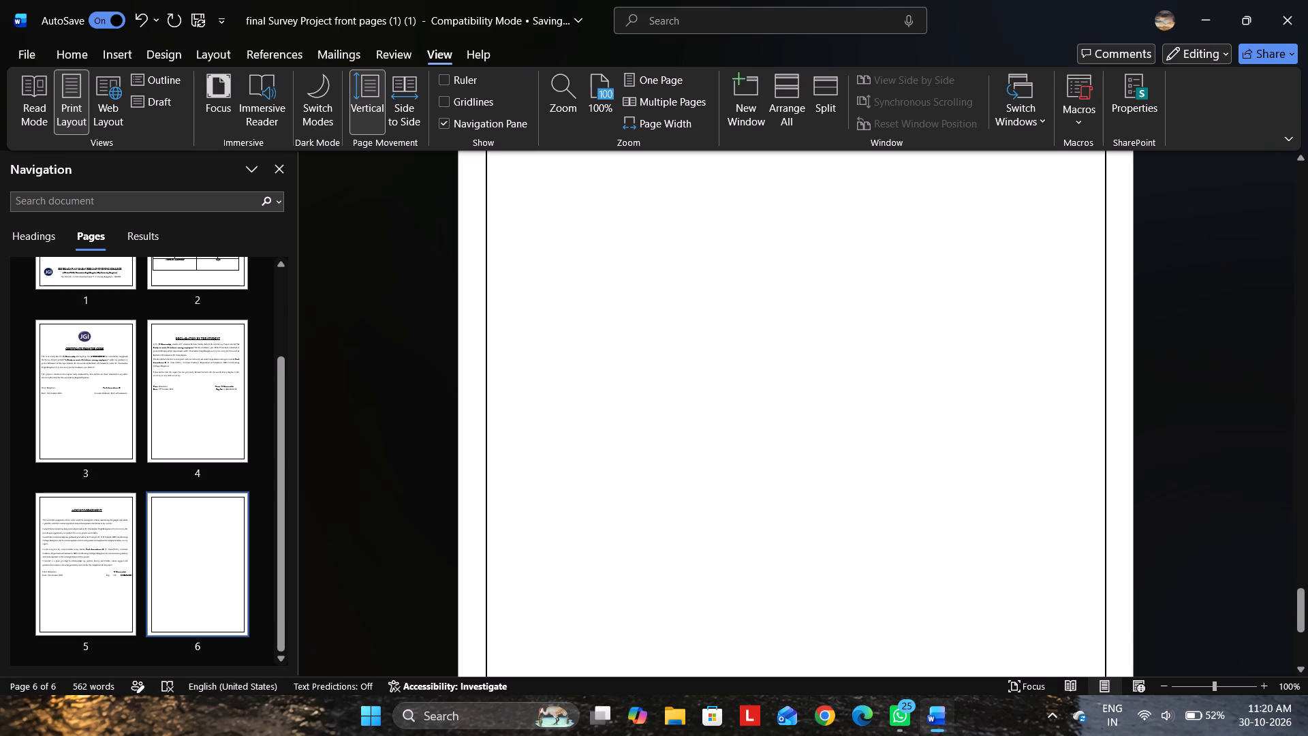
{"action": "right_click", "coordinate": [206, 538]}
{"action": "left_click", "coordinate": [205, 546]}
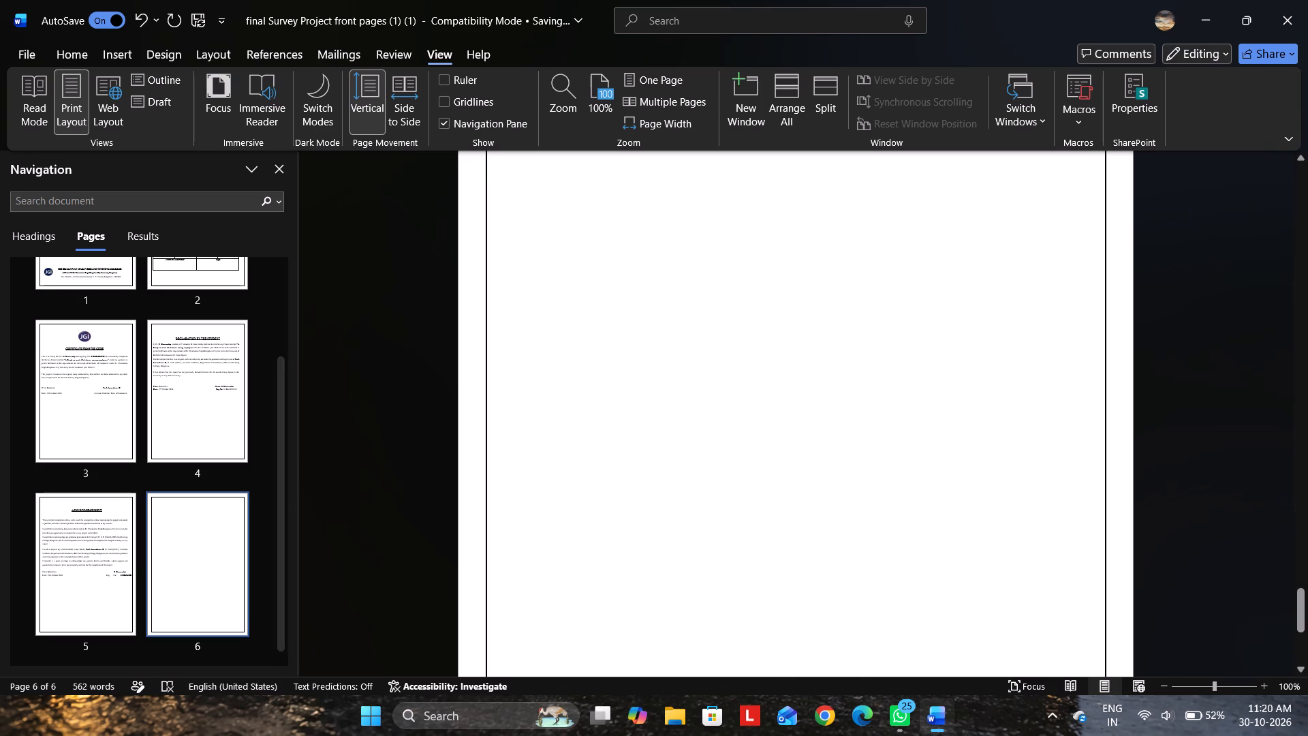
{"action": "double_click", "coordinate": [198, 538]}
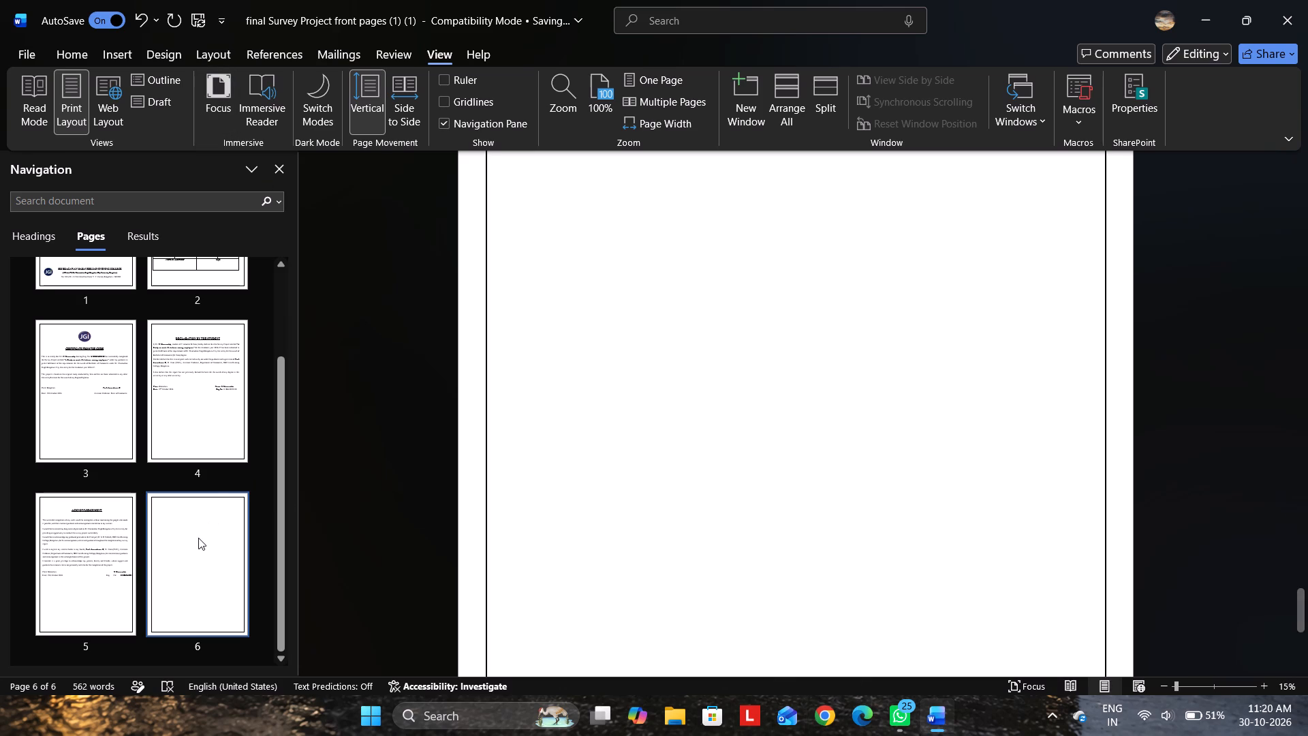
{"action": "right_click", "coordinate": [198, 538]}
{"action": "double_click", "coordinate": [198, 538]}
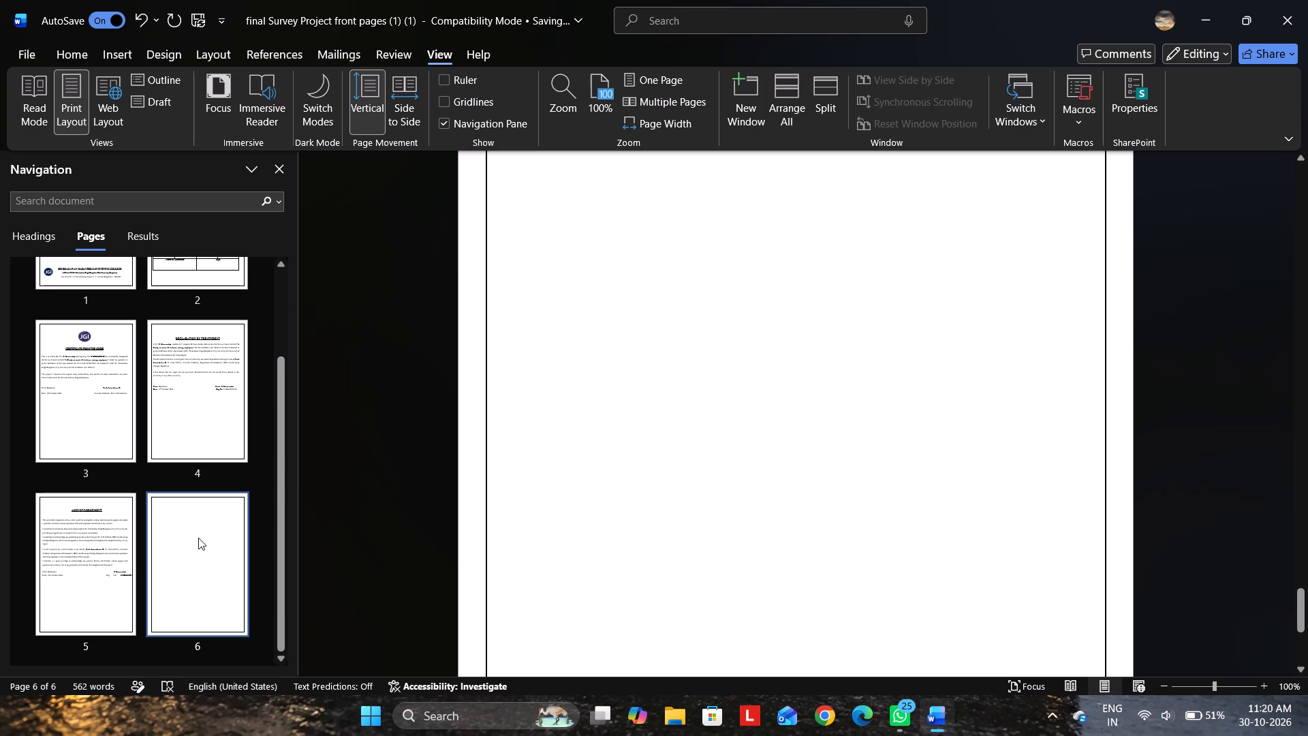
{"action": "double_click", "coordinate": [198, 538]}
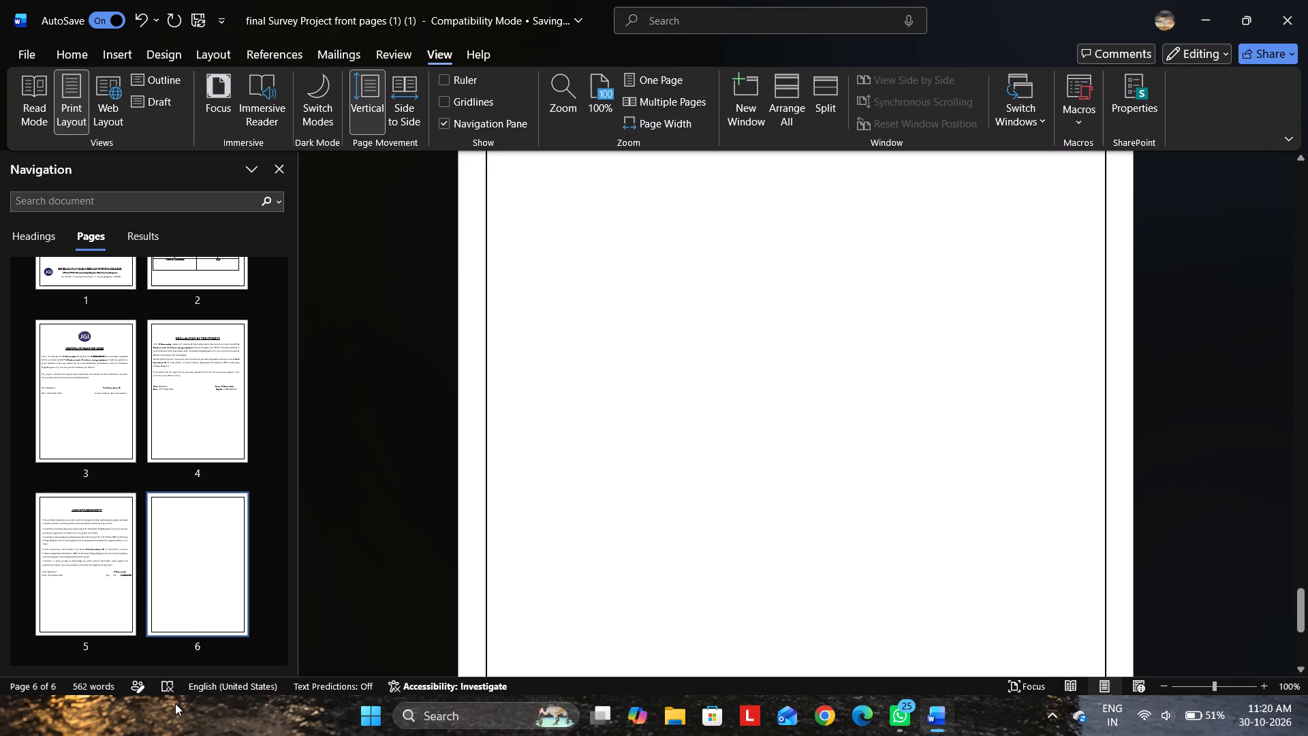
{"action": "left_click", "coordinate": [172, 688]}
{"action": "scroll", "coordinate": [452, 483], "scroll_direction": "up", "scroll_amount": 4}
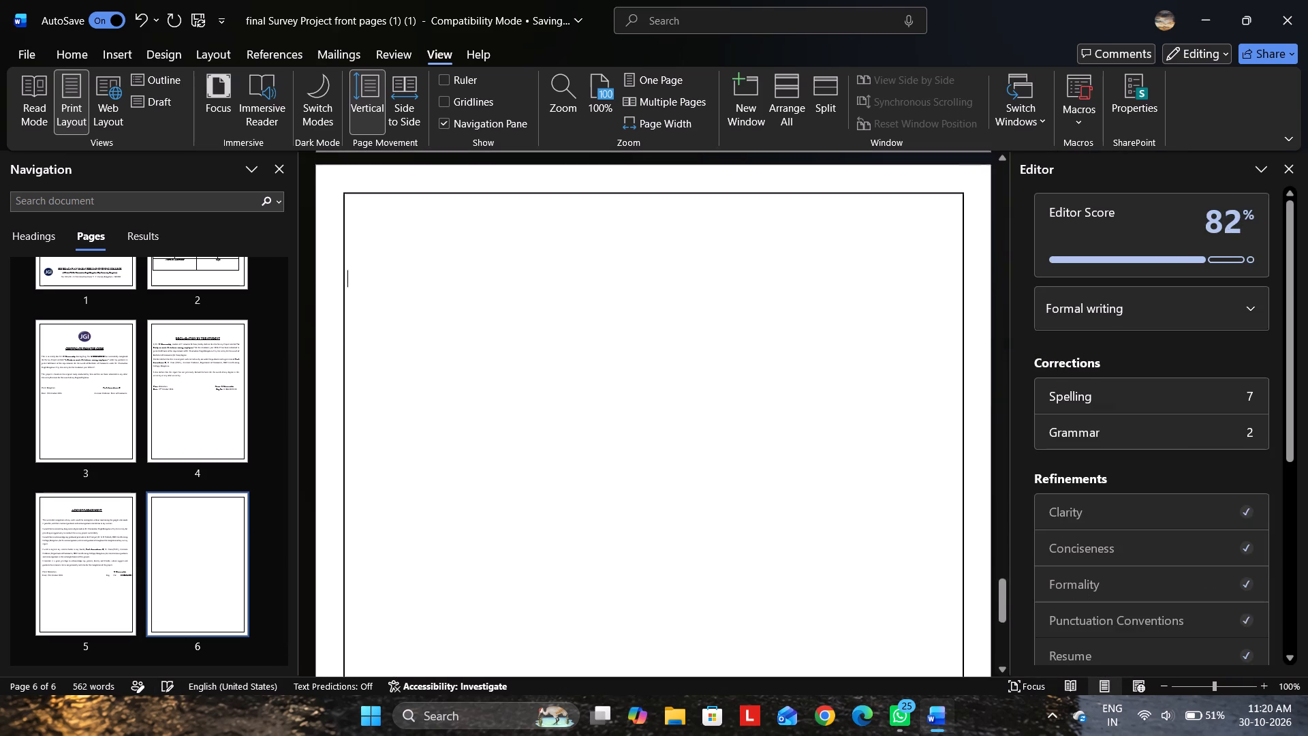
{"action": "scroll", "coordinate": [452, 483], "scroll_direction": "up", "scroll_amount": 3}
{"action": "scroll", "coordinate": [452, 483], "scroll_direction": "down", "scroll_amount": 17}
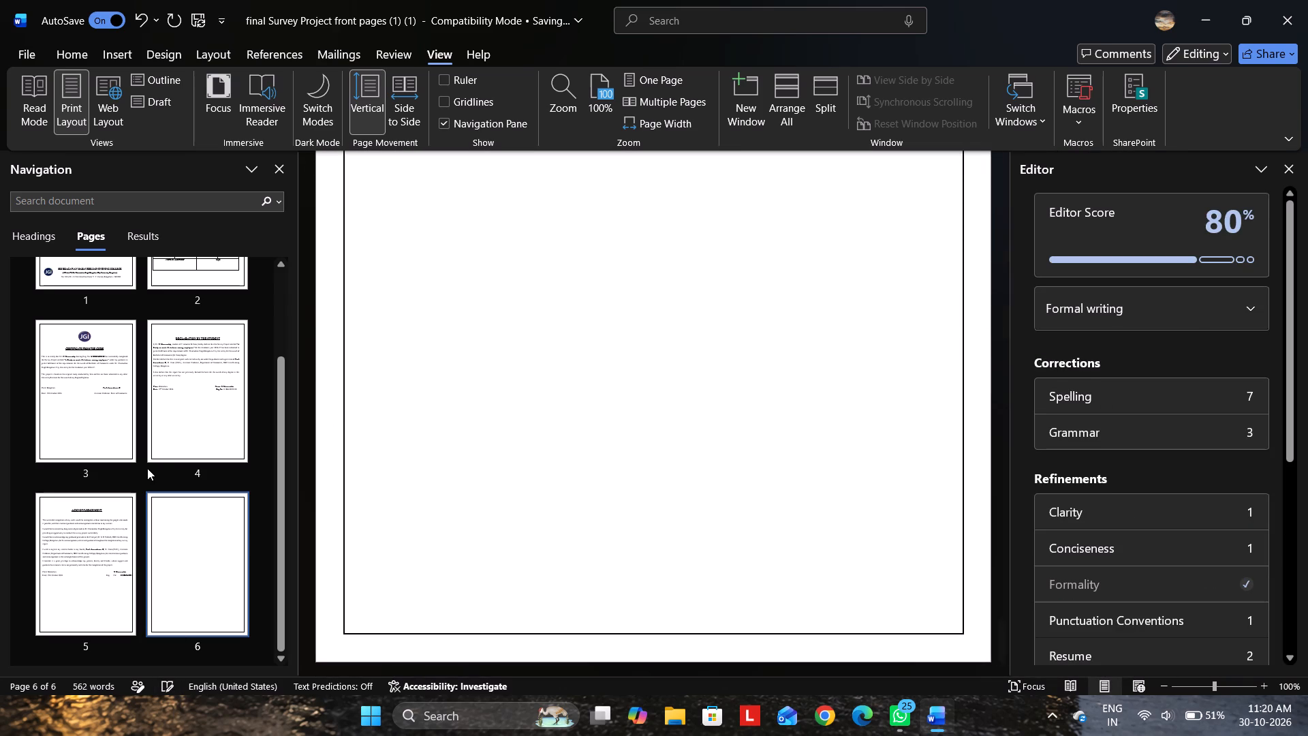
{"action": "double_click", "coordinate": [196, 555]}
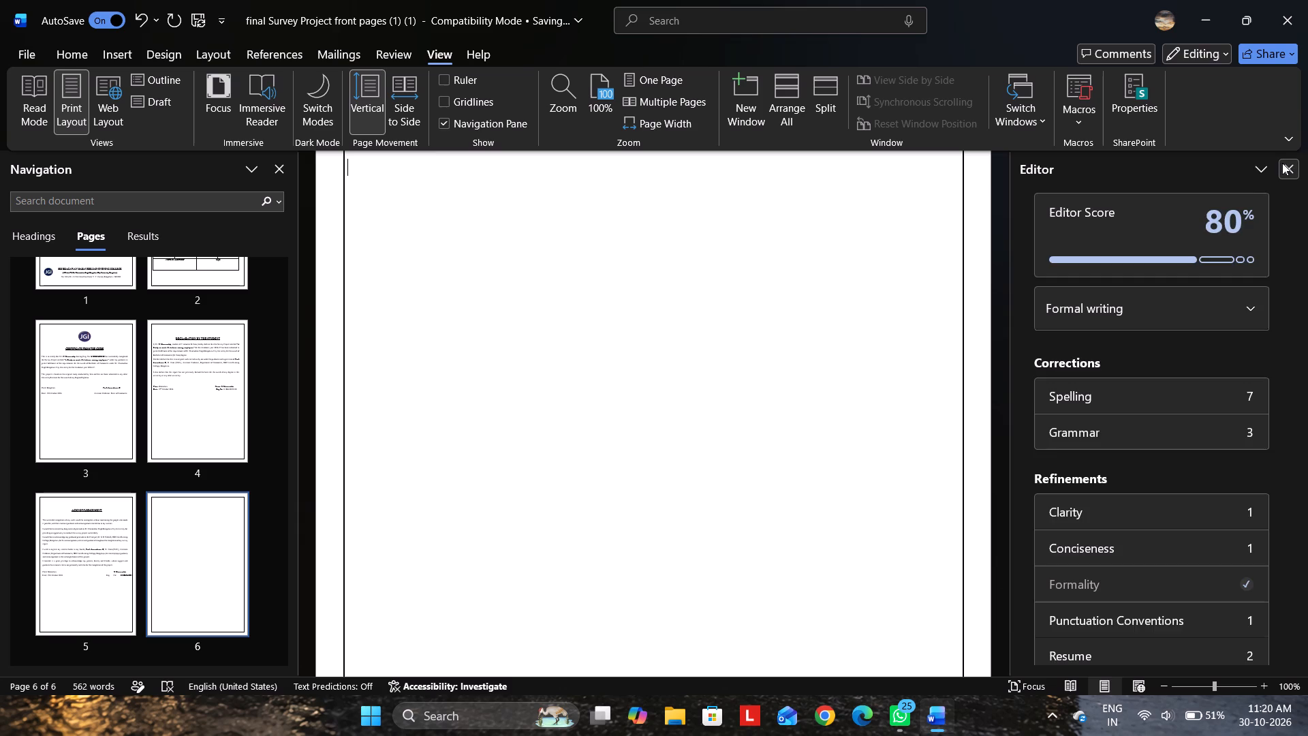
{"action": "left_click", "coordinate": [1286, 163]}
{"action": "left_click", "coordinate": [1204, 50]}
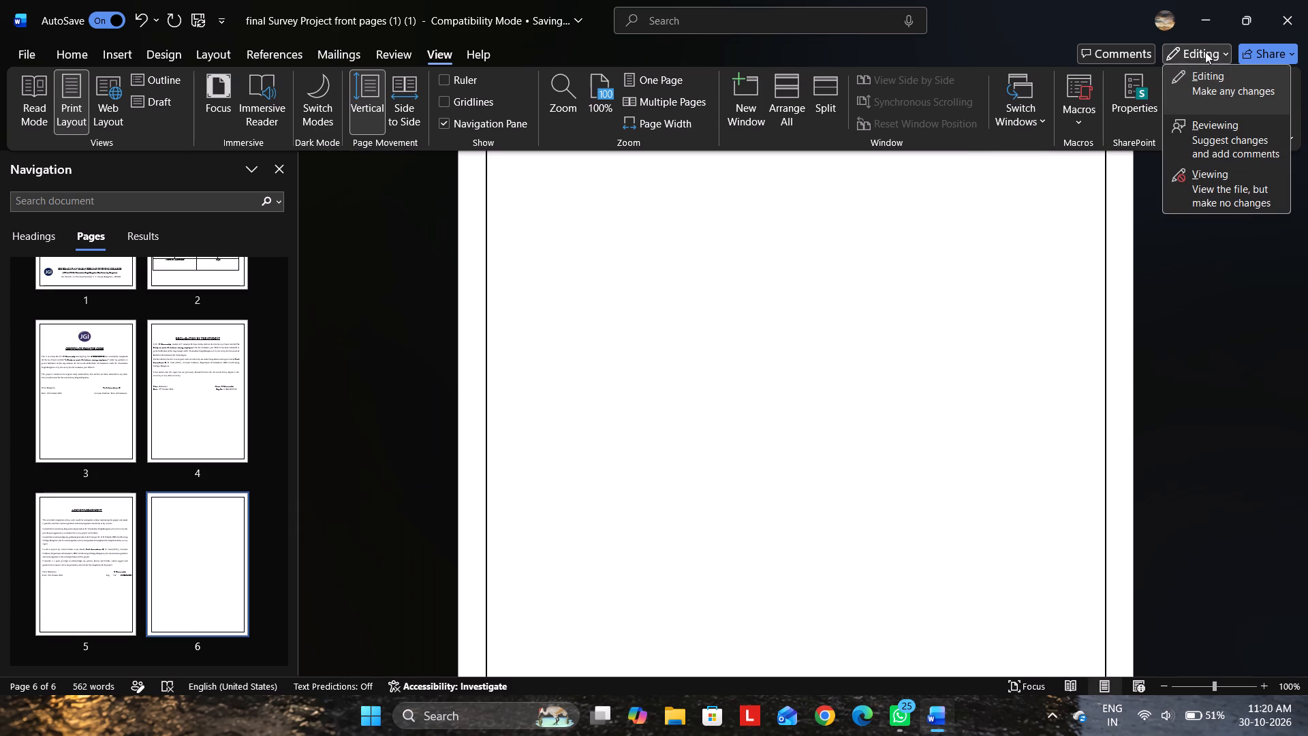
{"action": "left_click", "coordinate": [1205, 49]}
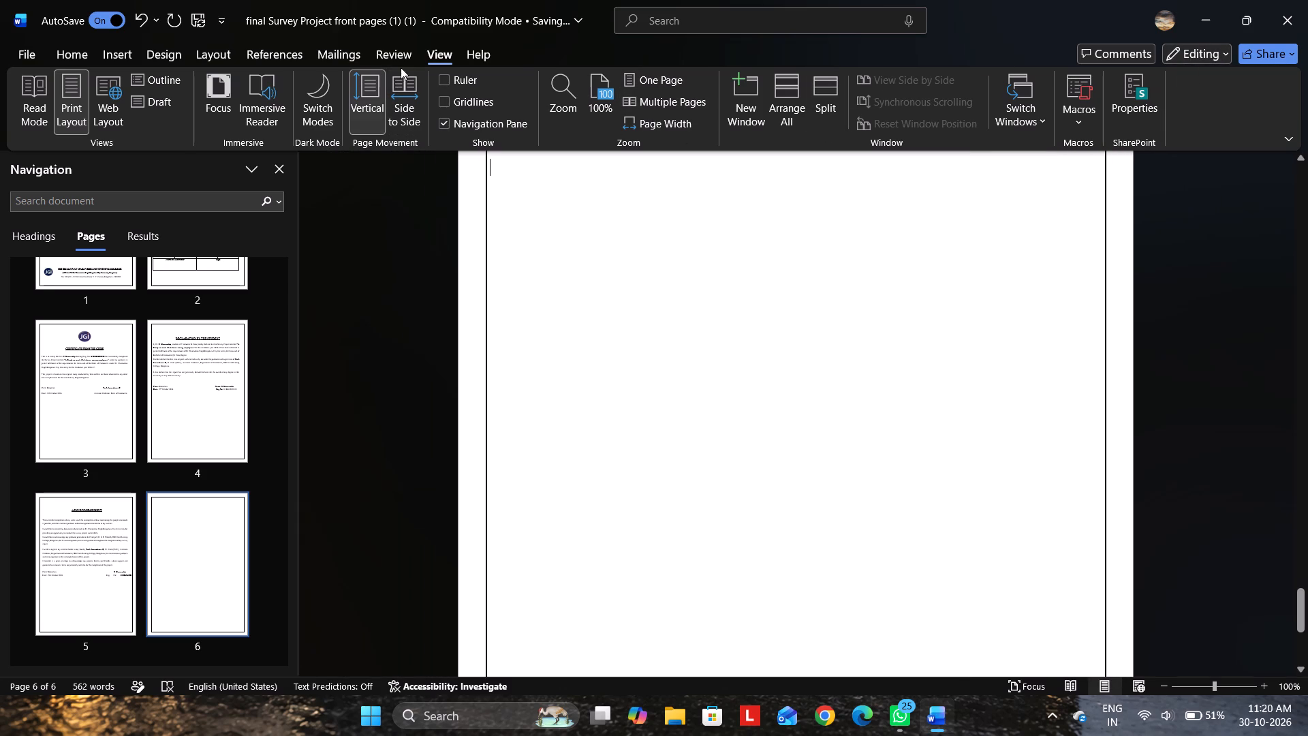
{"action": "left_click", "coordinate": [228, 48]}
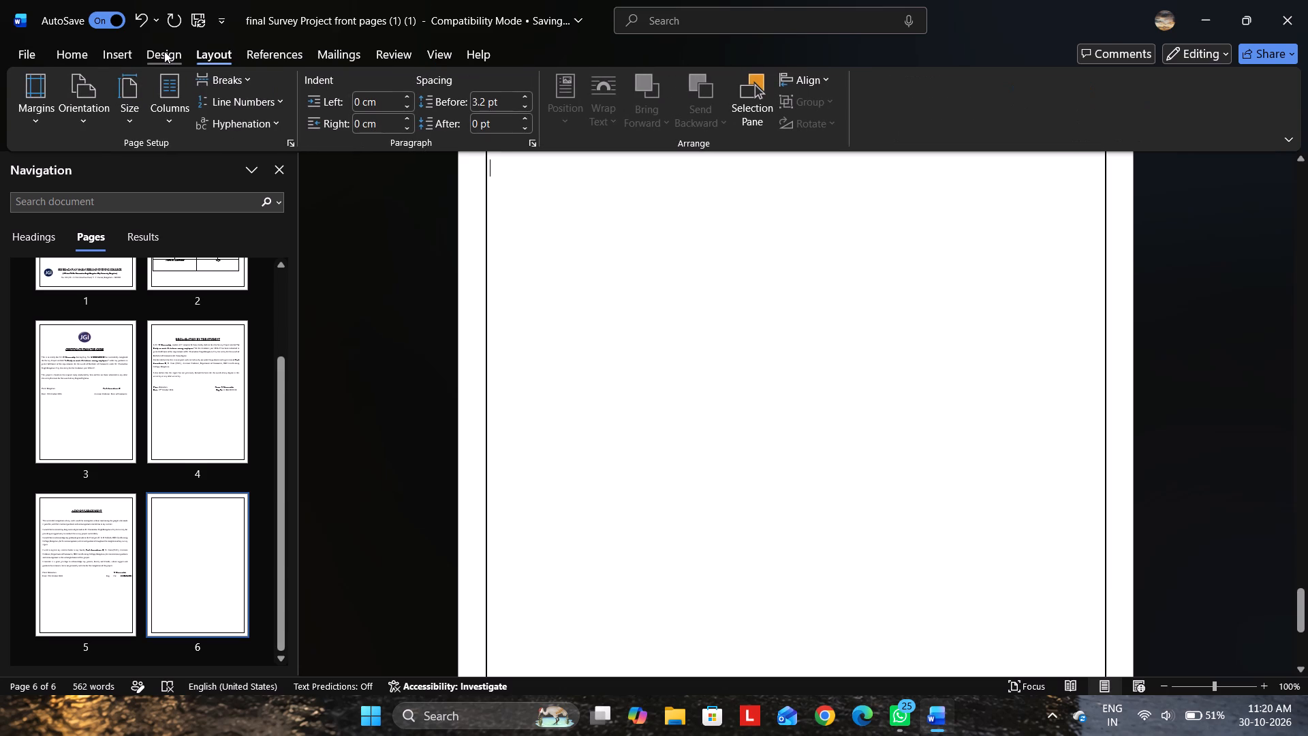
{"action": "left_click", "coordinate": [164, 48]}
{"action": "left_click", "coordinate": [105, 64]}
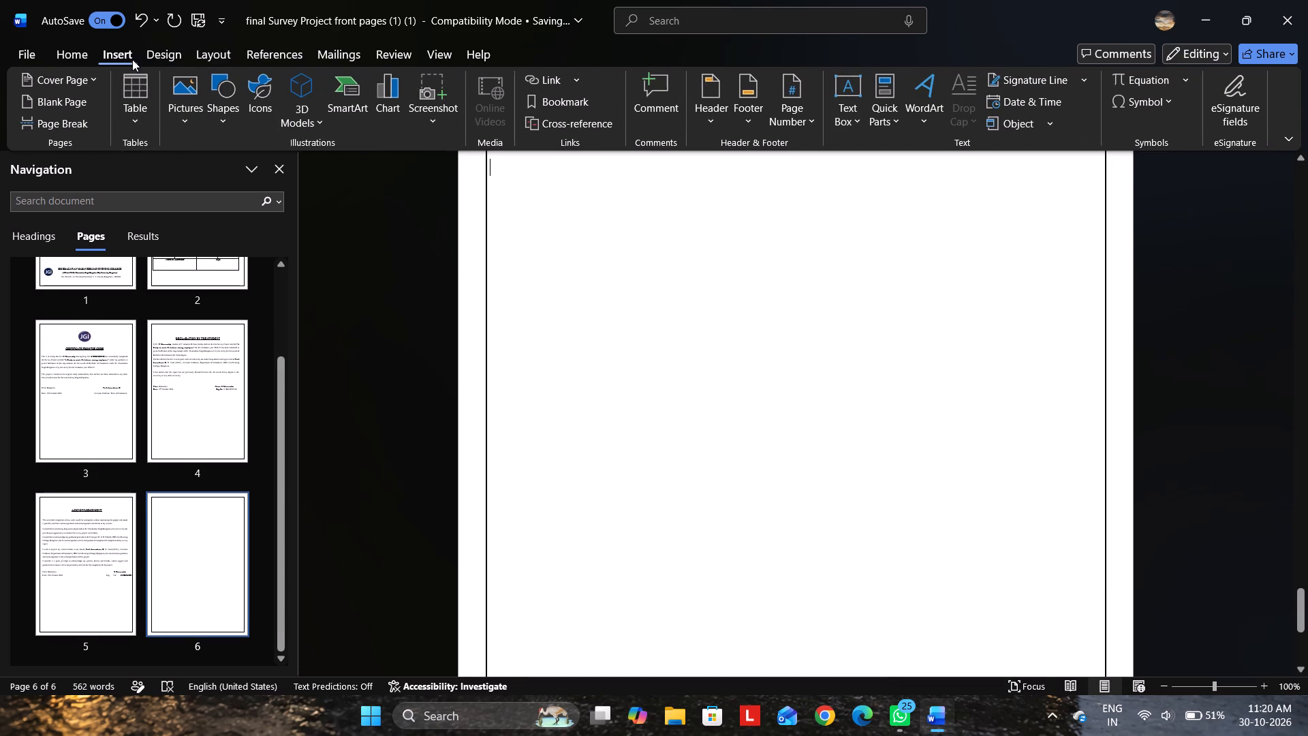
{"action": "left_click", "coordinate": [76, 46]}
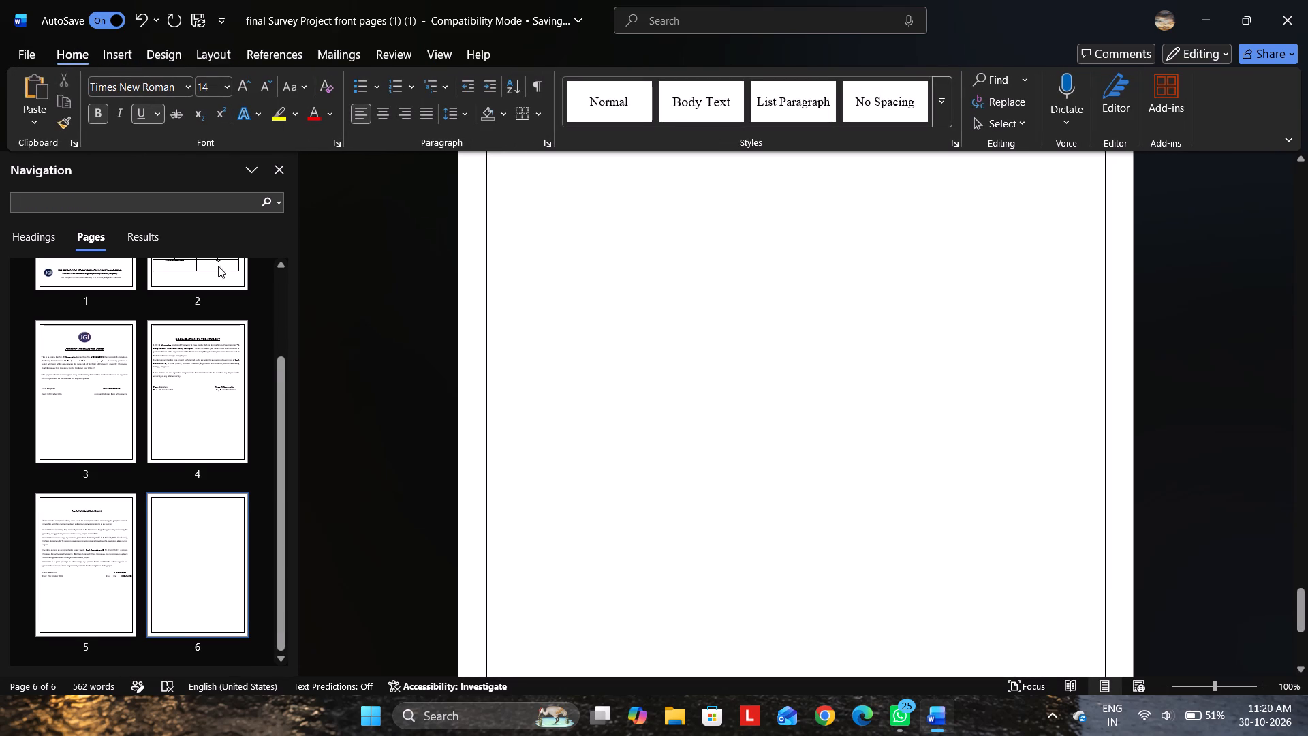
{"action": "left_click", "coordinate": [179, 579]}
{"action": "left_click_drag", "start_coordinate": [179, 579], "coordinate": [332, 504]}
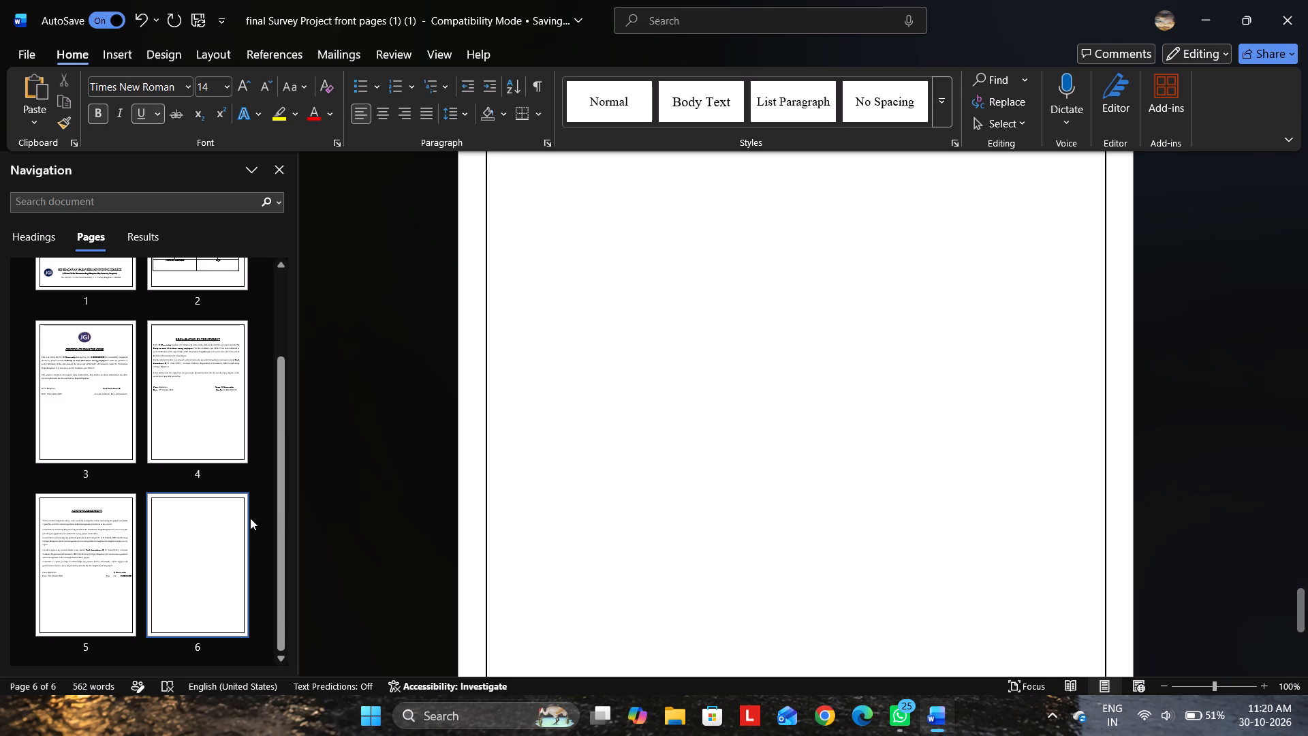
Examine the document's heading outline and page thumbnails for the empty heading under Acknowledgement and blank page 6.
{"action": "left_click", "coordinate": [151, 243]}
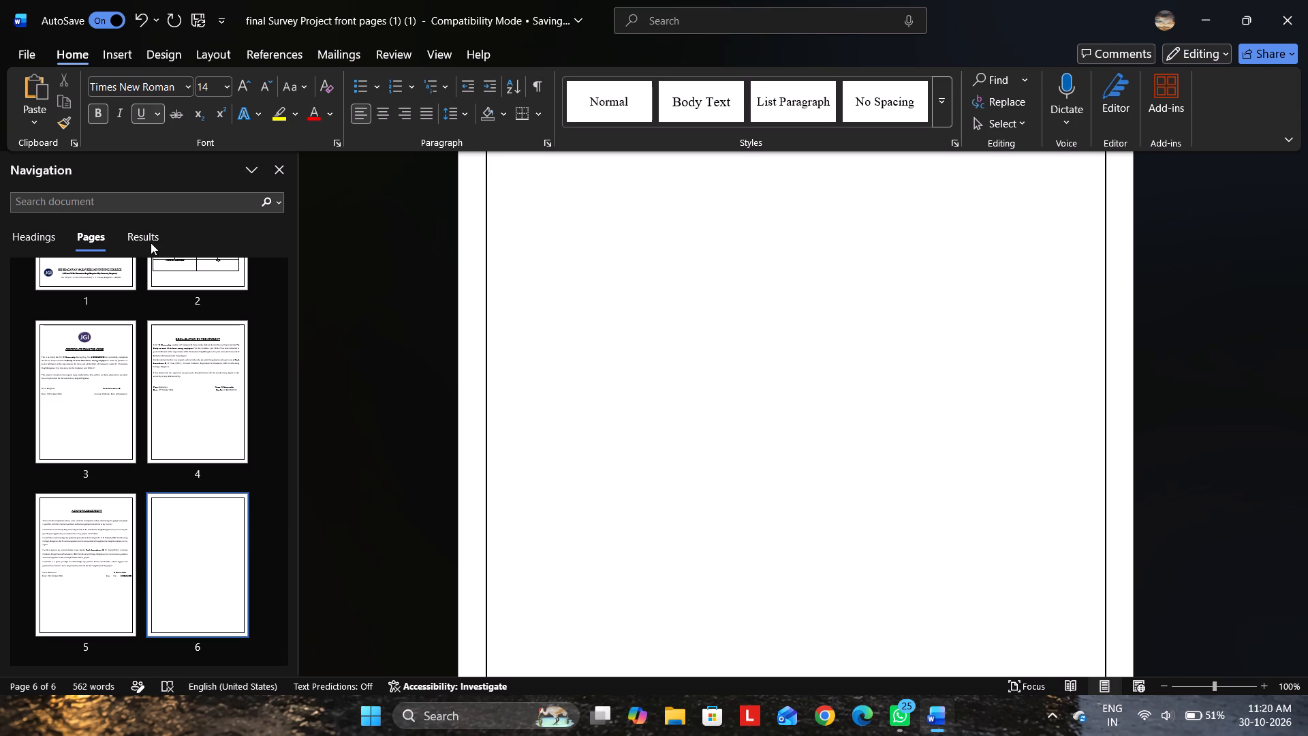
{"action": "left_click", "coordinate": [25, 228]}
{"action": "left_click", "coordinate": [29, 232]}
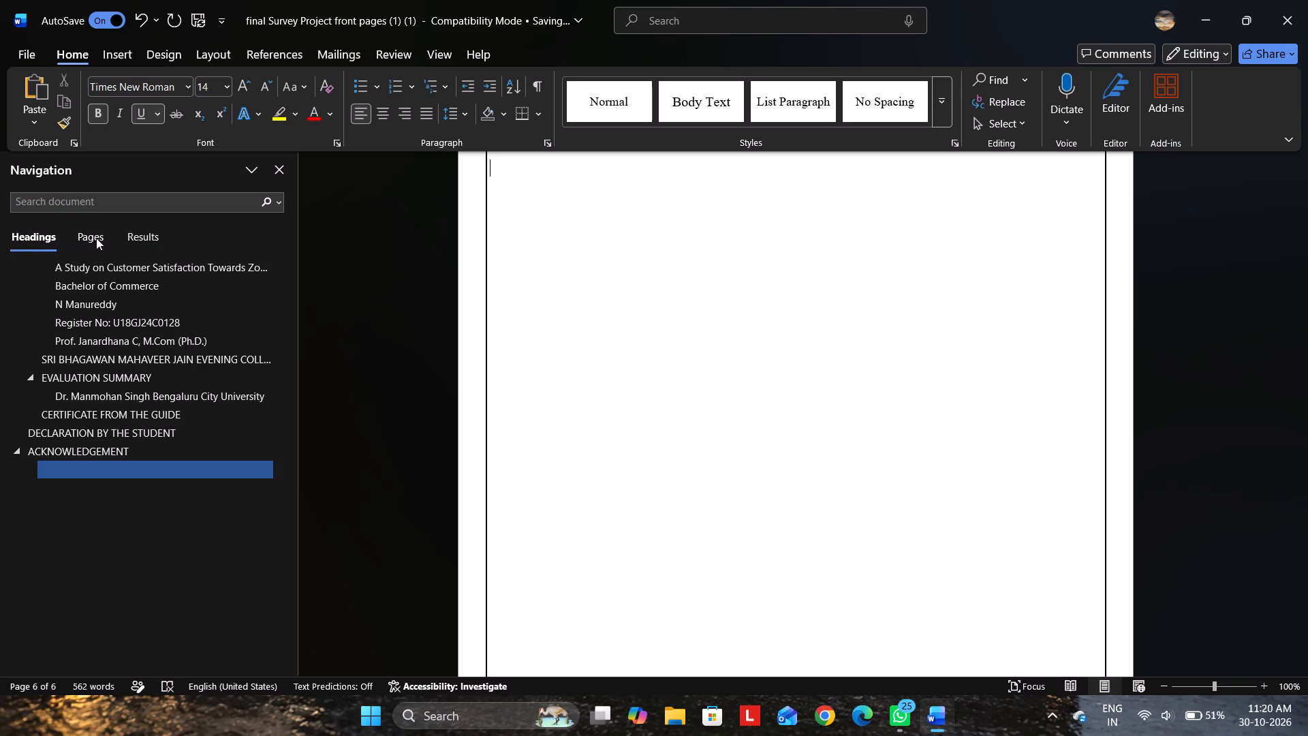
{"action": "left_click", "coordinate": [83, 236]}
{"action": "left_click", "coordinate": [29, 238]}
{"action": "left_click", "coordinate": [52, 559]}
{"action": "left_click", "coordinate": [93, 466]}
{"action": "right_click", "coordinate": [93, 466]}
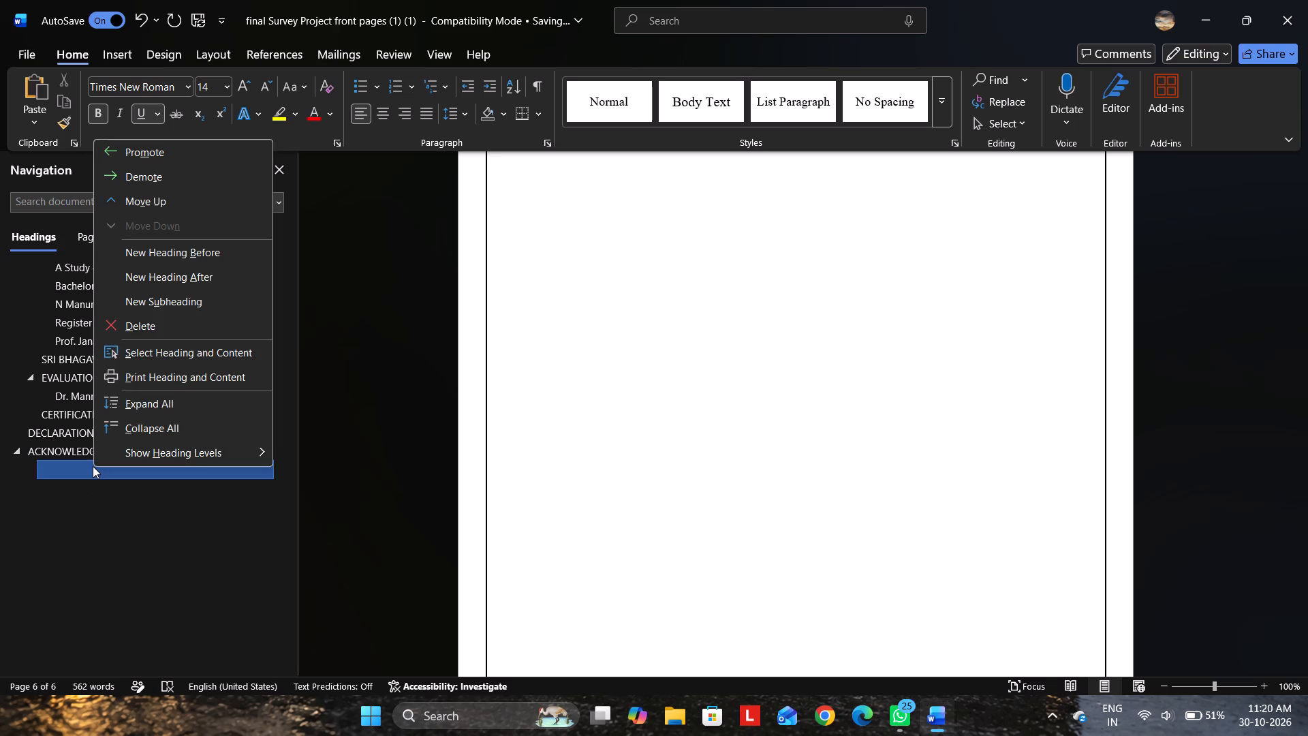
{"action": "left_click", "coordinate": [73, 564]}
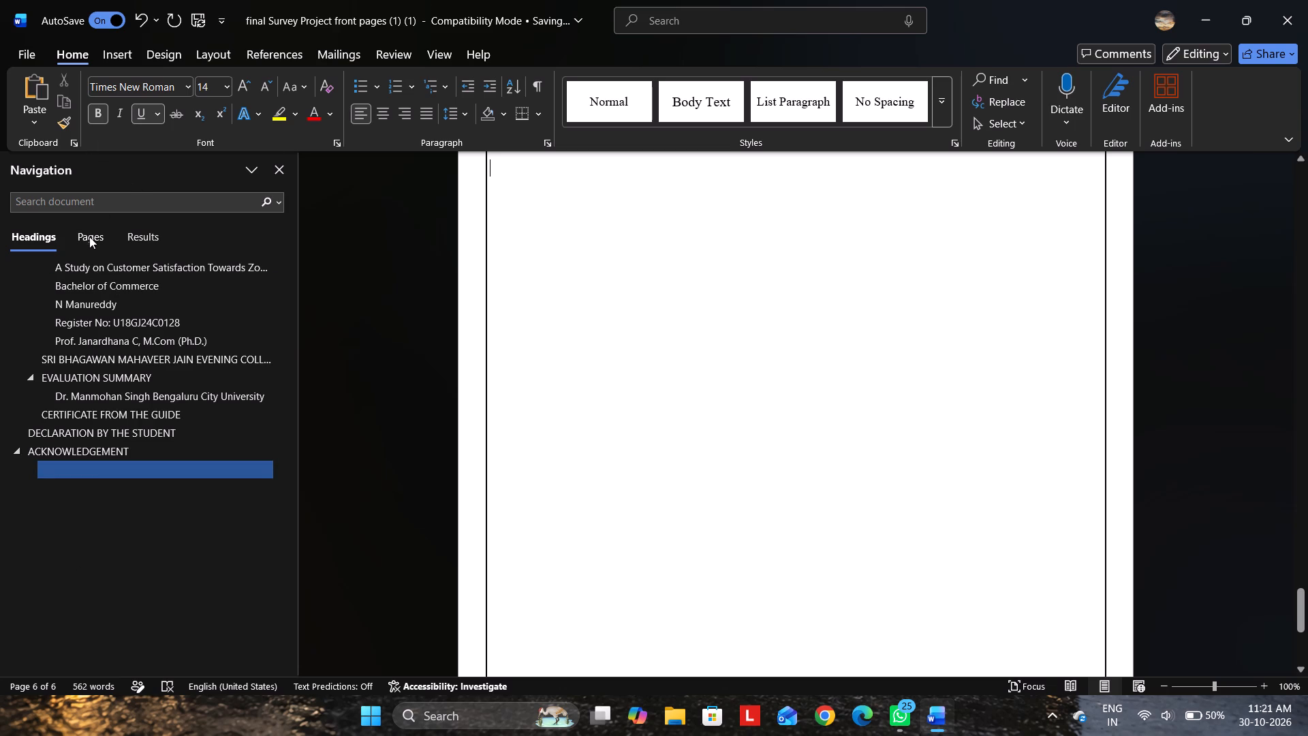
{"action": "left_click", "coordinate": [86, 239]}
{"action": "left_click", "coordinate": [57, 414]}
{"action": "left_click", "coordinate": [32, 236]}
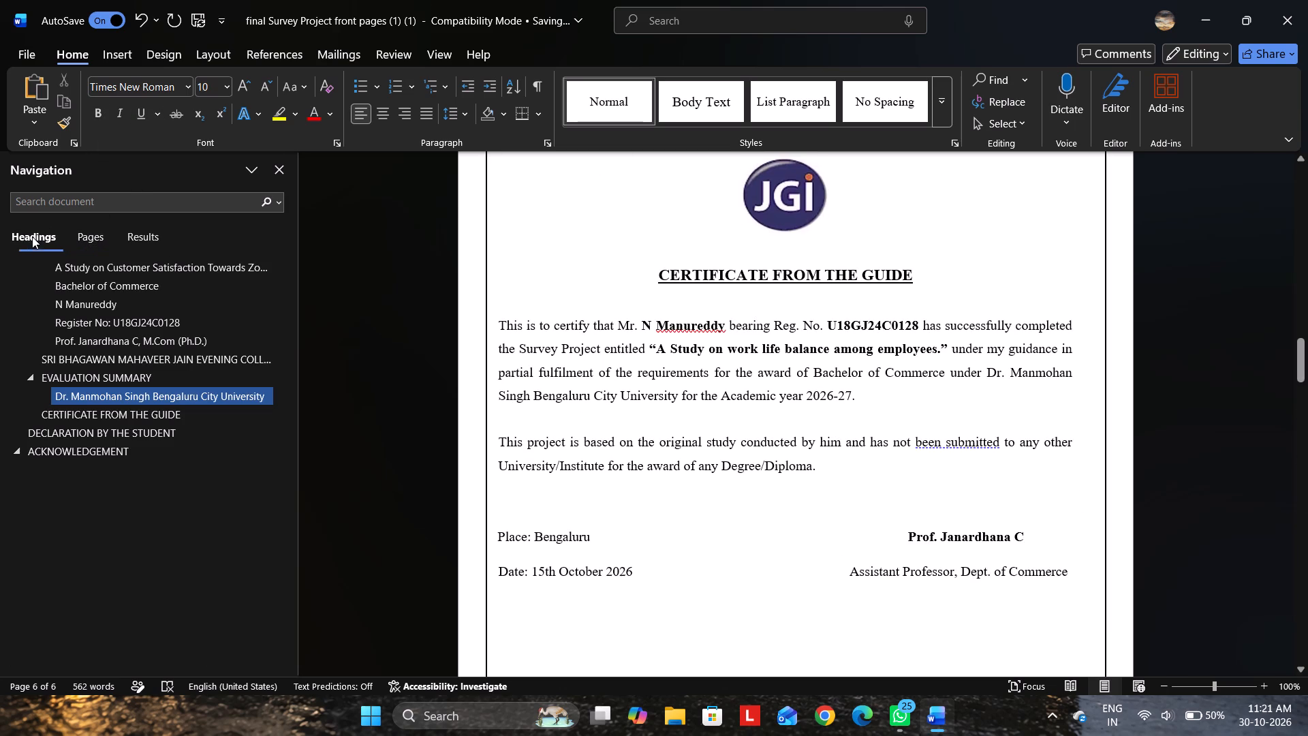
{"action": "left_click", "coordinate": [86, 234]}
{"action": "scroll", "coordinate": [120, 564], "scroll_direction": "down", "scroll_amount": 6}
{"action": "left_click", "coordinate": [249, 543]}
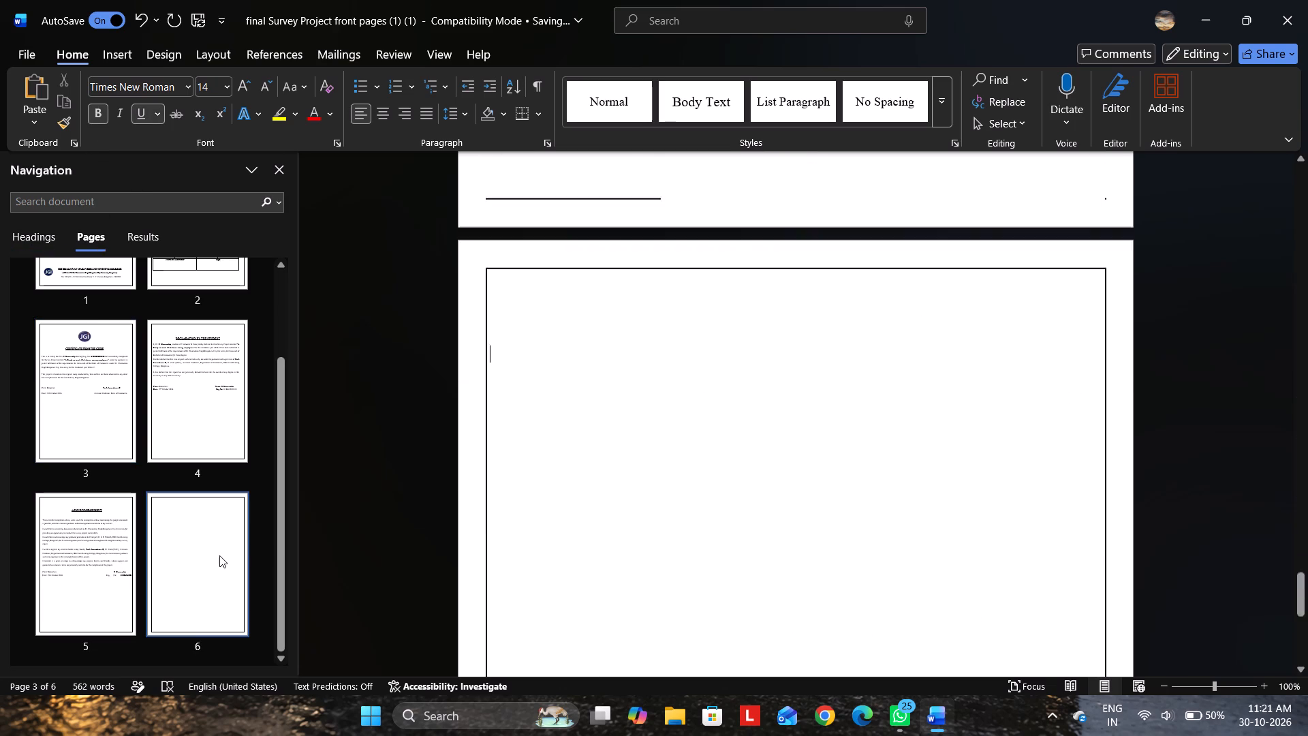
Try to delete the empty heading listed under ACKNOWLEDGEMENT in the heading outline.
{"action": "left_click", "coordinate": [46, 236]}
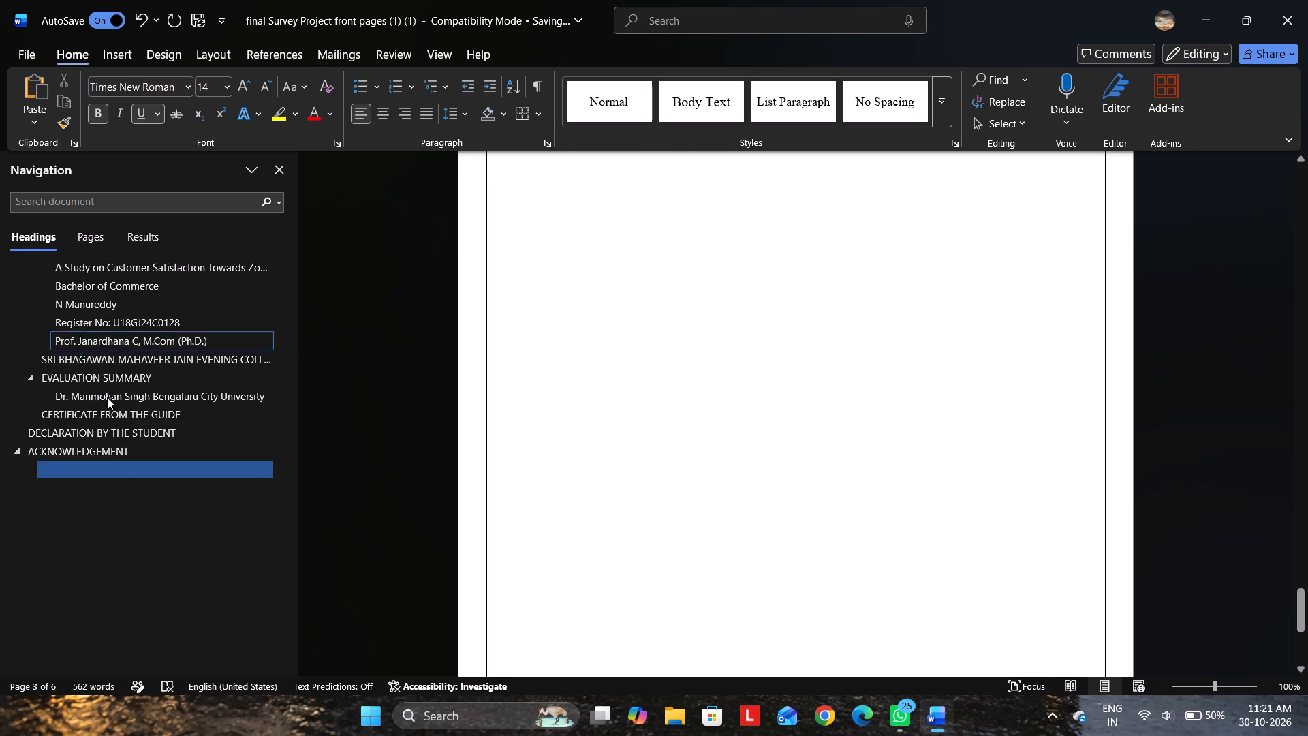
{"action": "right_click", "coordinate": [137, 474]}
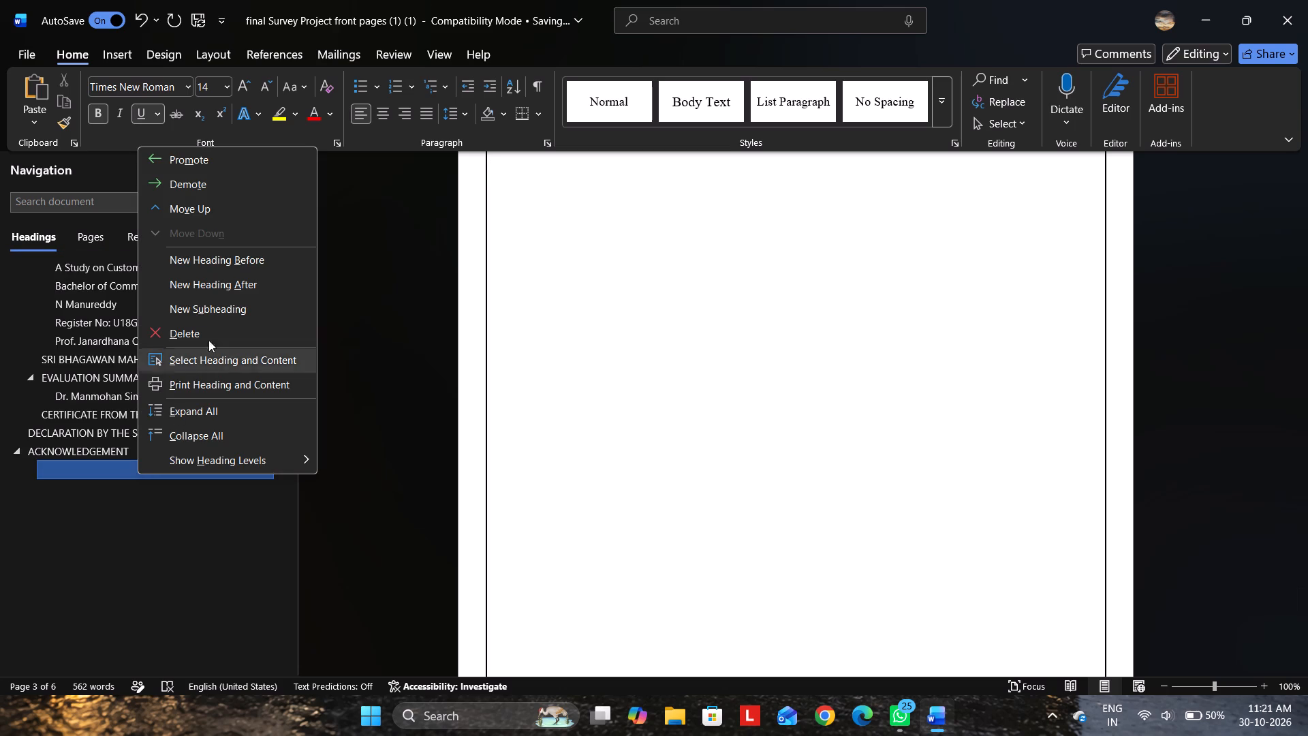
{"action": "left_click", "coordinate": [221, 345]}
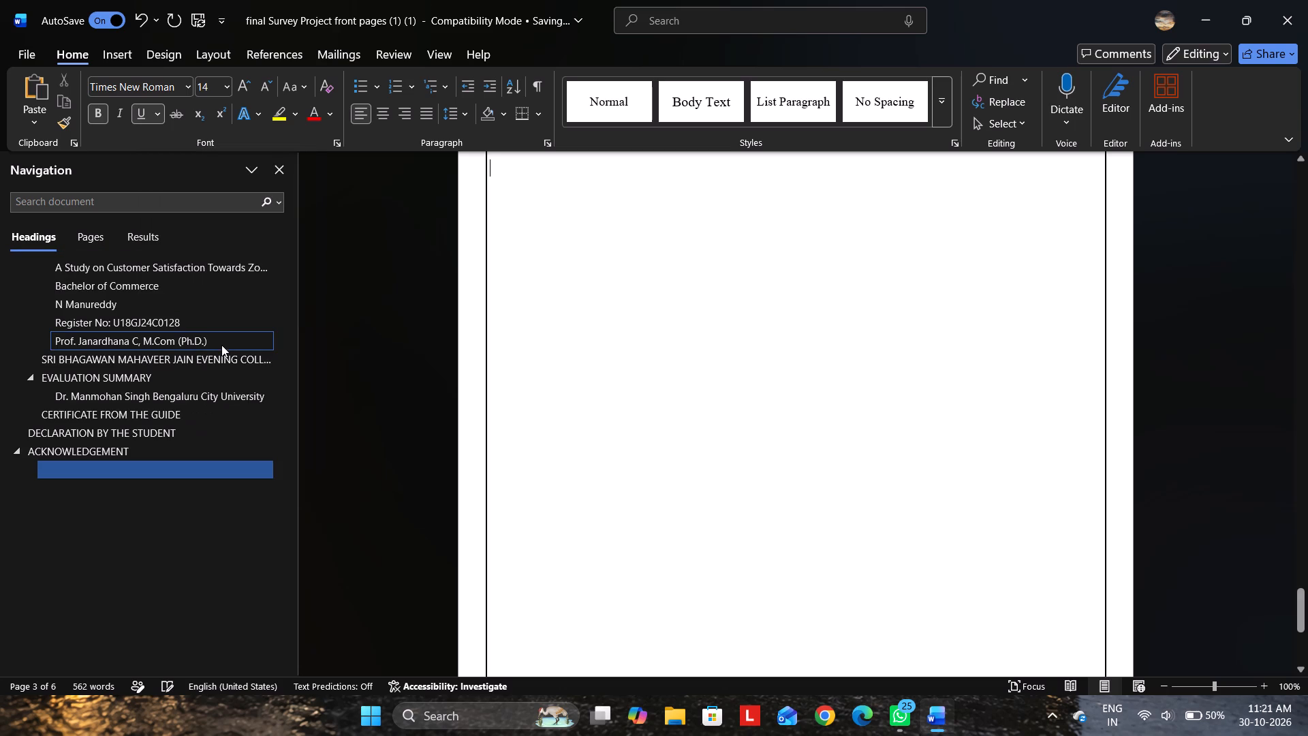
Go through the page thumbnails and examine page 5 and the whole of blank page 6 for remaining content.
{"action": "left_click", "coordinate": [93, 228]}
{"action": "scroll", "coordinate": [134, 521], "scroll_direction": "down", "scroll_amount": 2}
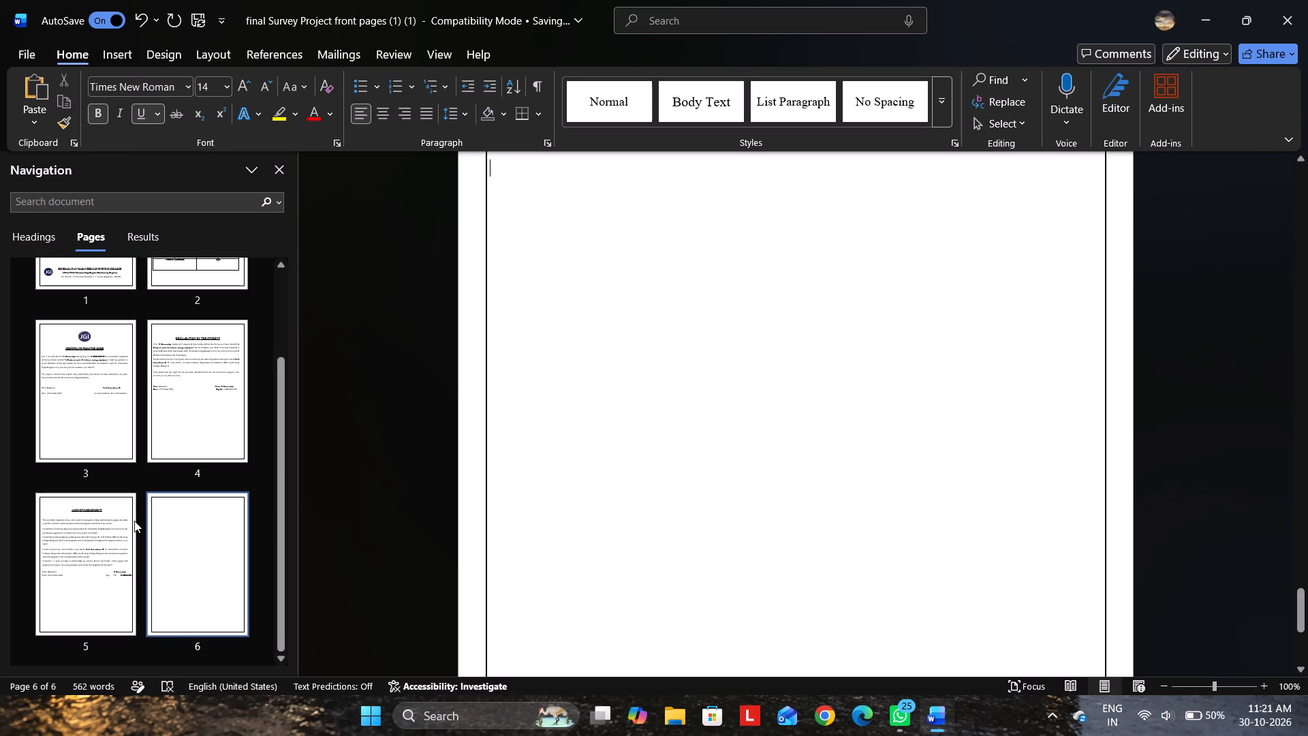
{"action": "scroll", "coordinate": [134, 521], "scroll_direction": "down", "scroll_amount": 3}
{"action": "left_click", "coordinate": [191, 551]}
{"action": "left_click", "coordinate": [84, 551]}
{"action": "left_click", "coordinate": [173, 542]}
{"action": "scroll", "coordinate": [173, 541], "scroll_direction": "down", "scroll_amount": 6}
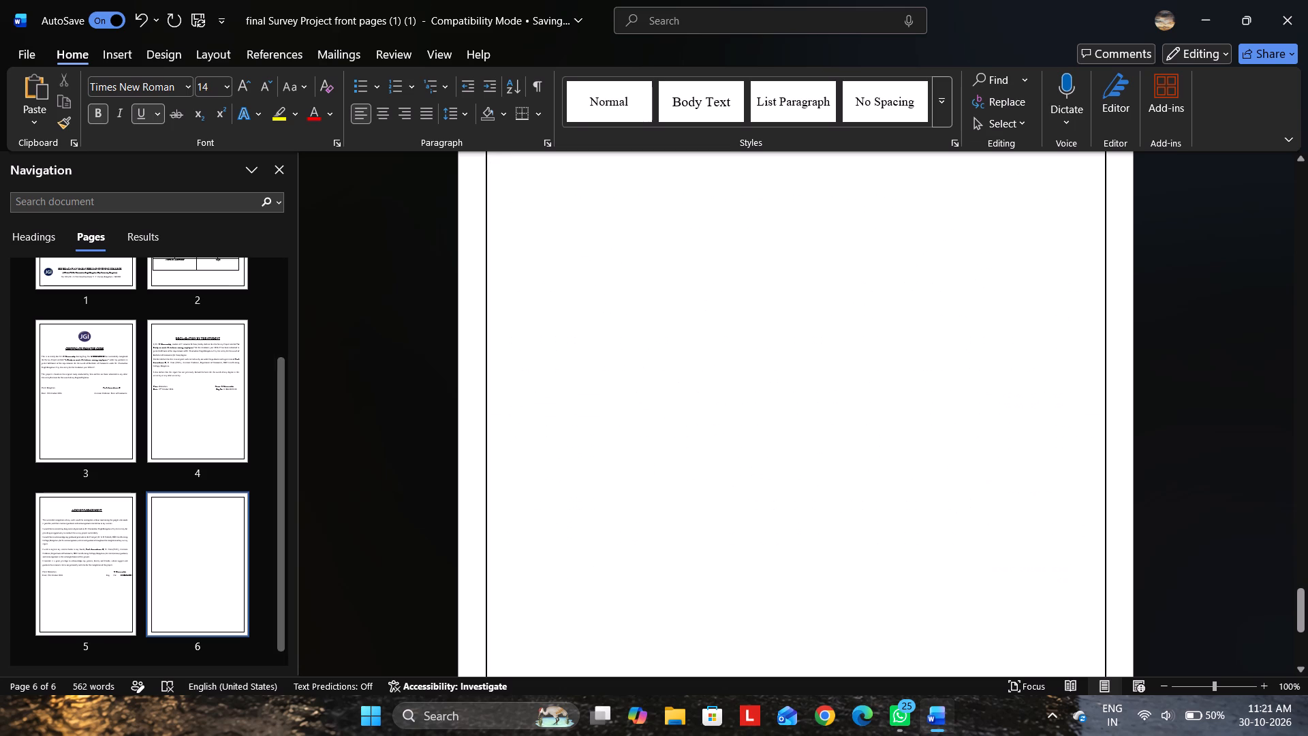
{"action": "scroll", "coordinate": [482, 420], "scroll_direction": "up", "scroll_amount": 9}
{"action": "scroll", "coordinate": [482, 420], "scroll_direction": "down", "scroll_amount": 20}
{"action": "scroll", "coordinate": [482, 420], "scroll_direction": "down", "scroll_amount": 10}
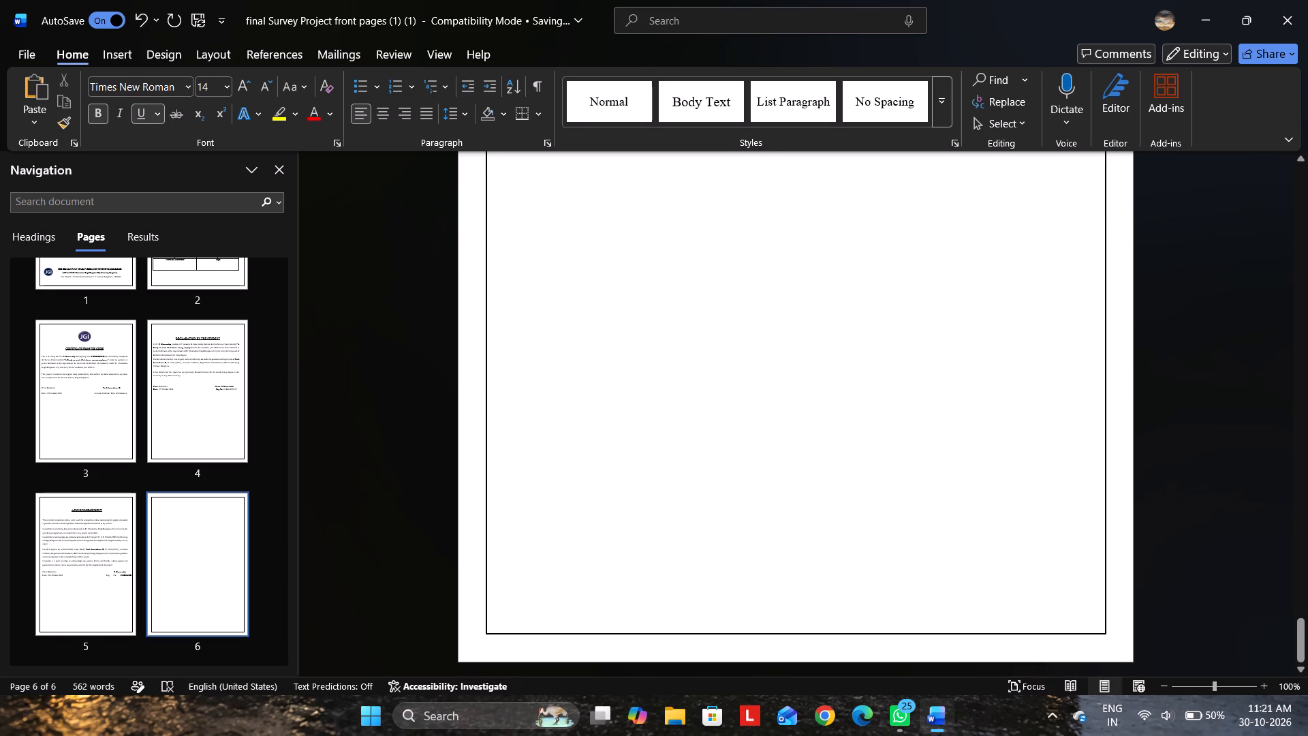
{"action": "scroll", "coordinate": [776, 643], "scroll_direction": "up", "scroll_amount": 12}
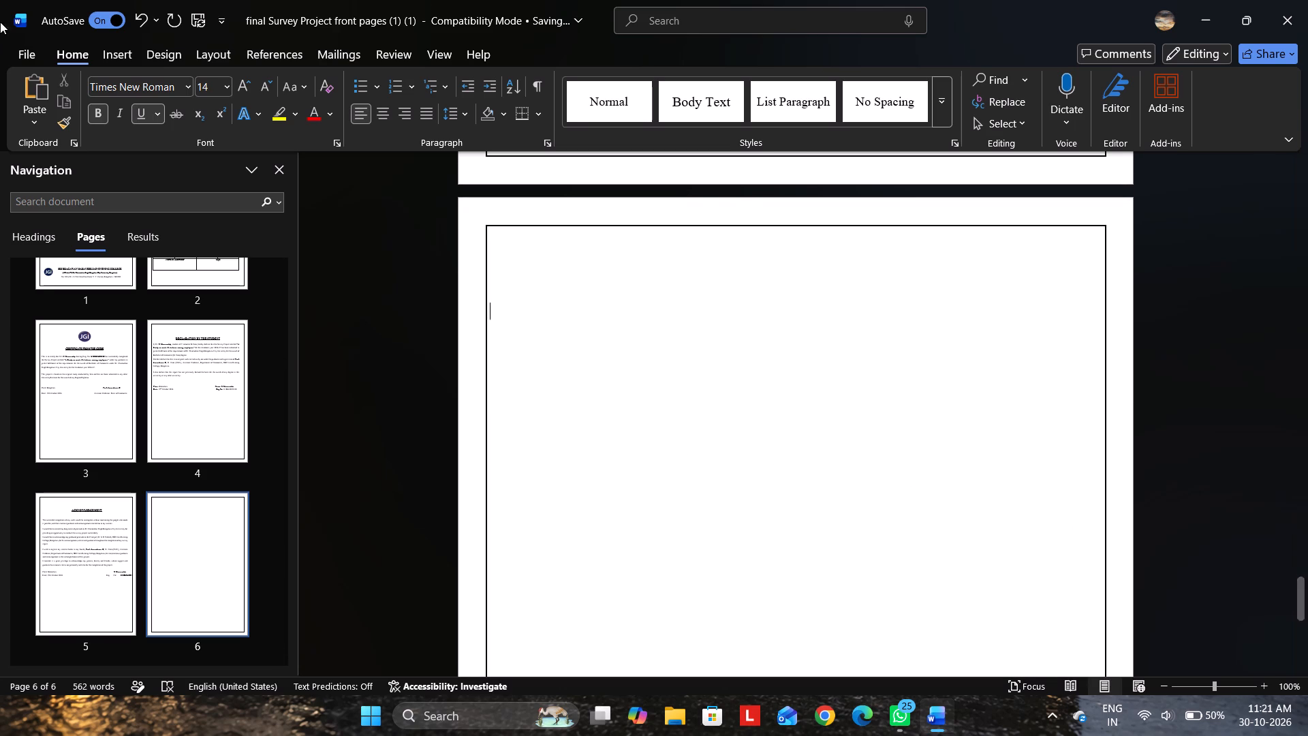
Save a copy as a Word Document (*.docx) in the Documents folder of This PC under the same name, replacing the existing file.
{"action": "left_click", "coordinate": [22, 50]}
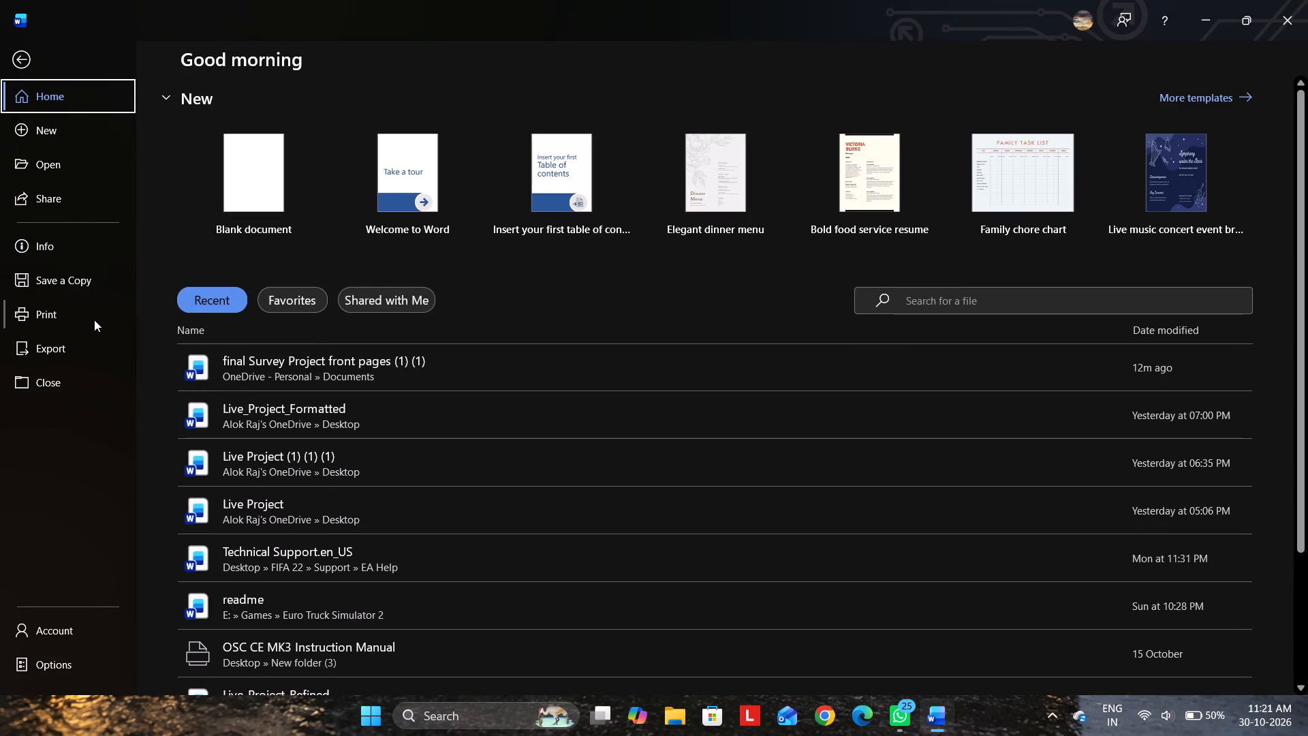
{"action": "left_click", "coordinate": [83, 281]}
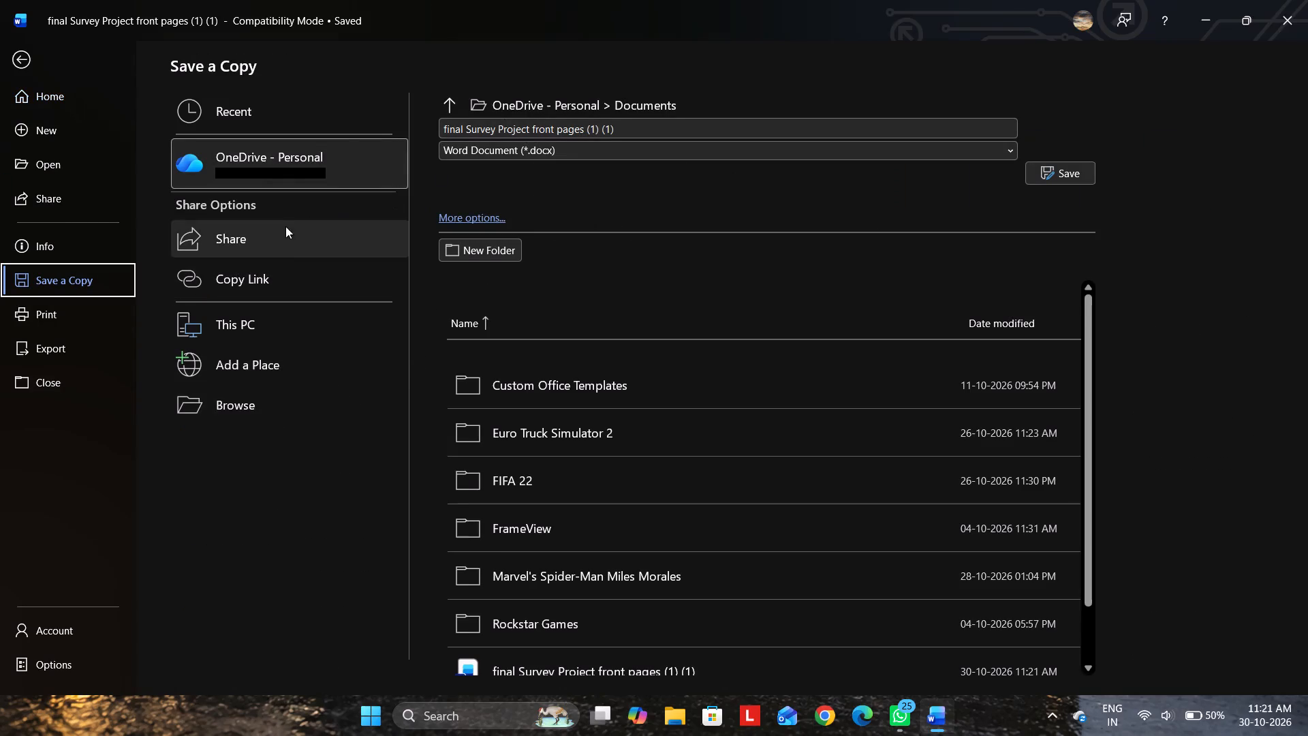
{"action": "left_click", "coordinate": [579, 148]}
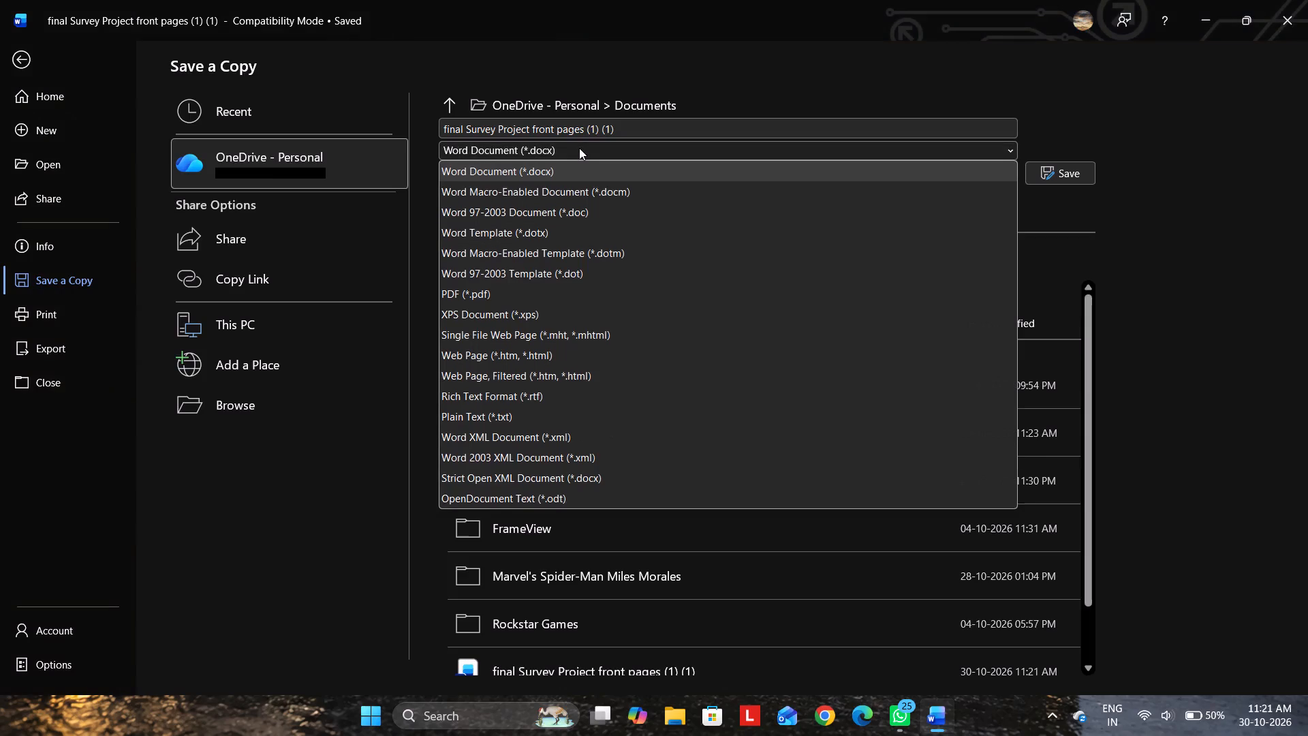
{"action": "left_click", "coordinate": [579, 148]}
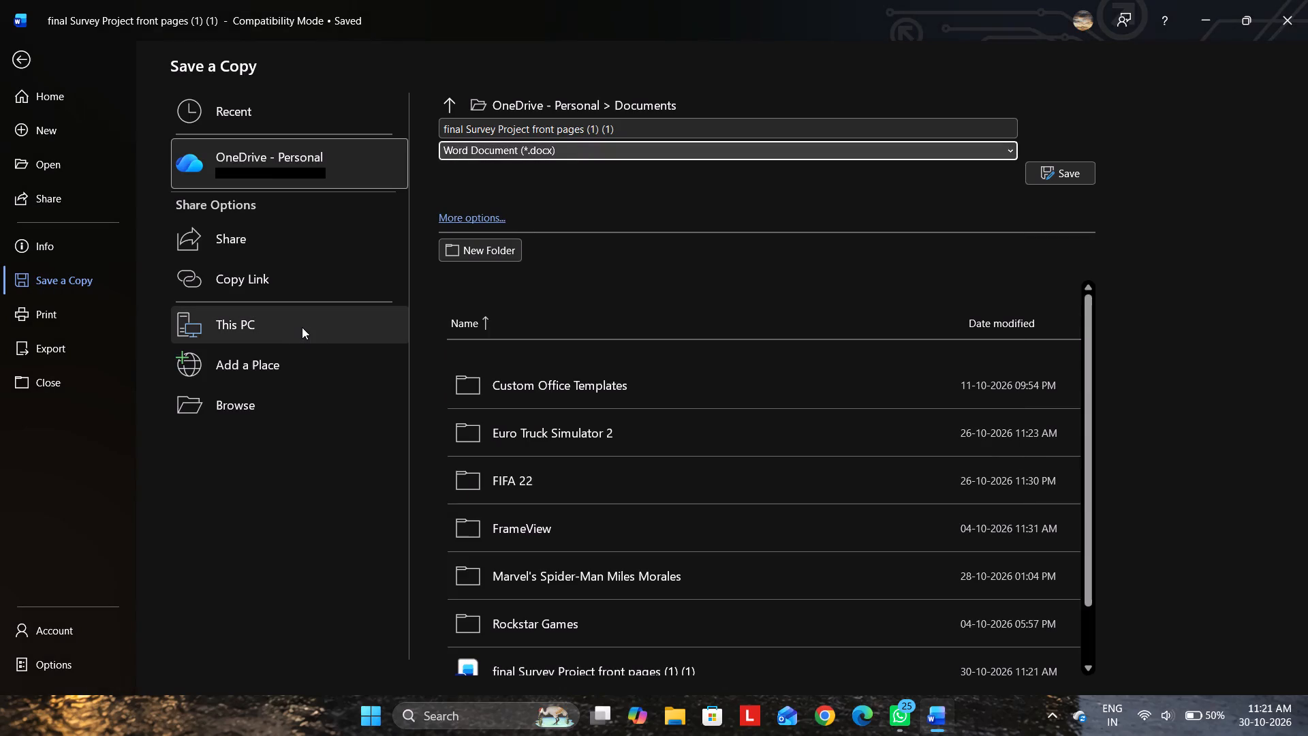
{"action": "left_click", "coordinate": [302, 327]}
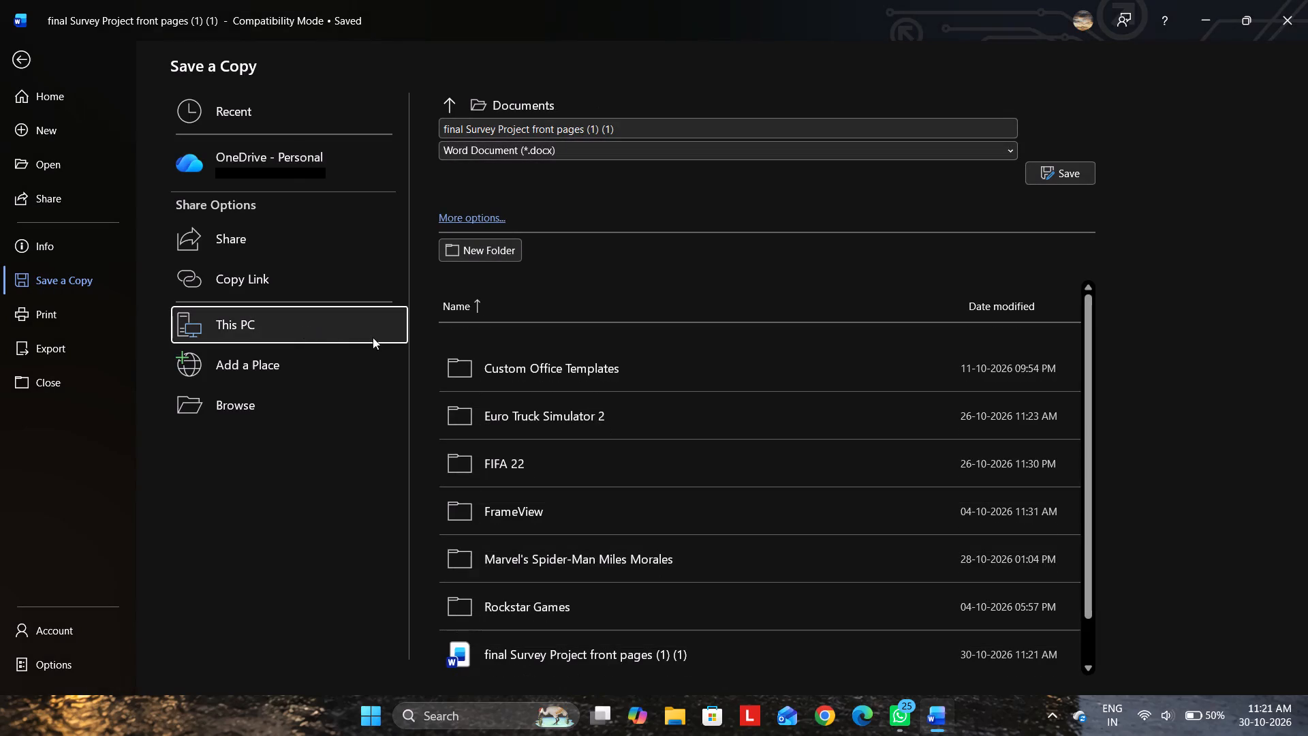
{"action": "scroll", "coordinate": [546, 429], "scroll_direction": "down", "scroll_amount": 6}
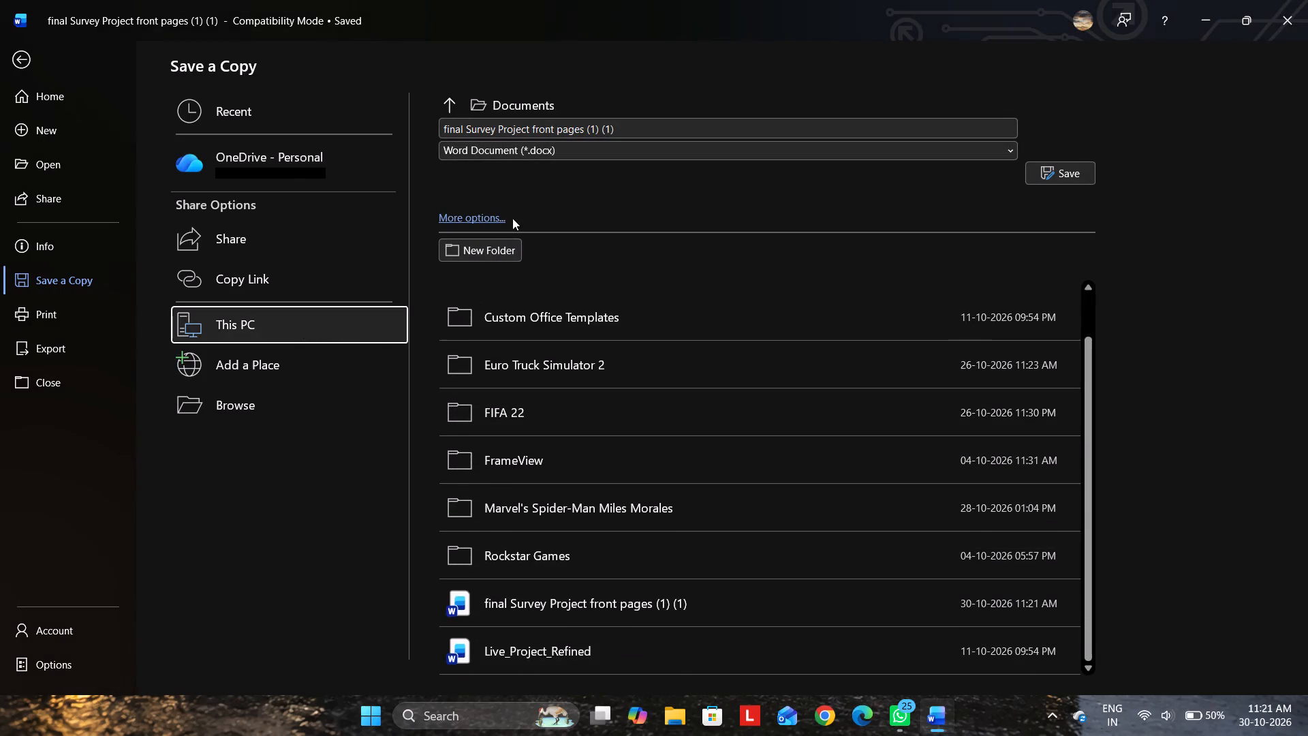
{"action": "scroll", "coordinate": [609, 615], "scroll_direction": "down", "scroll_amount": 5}
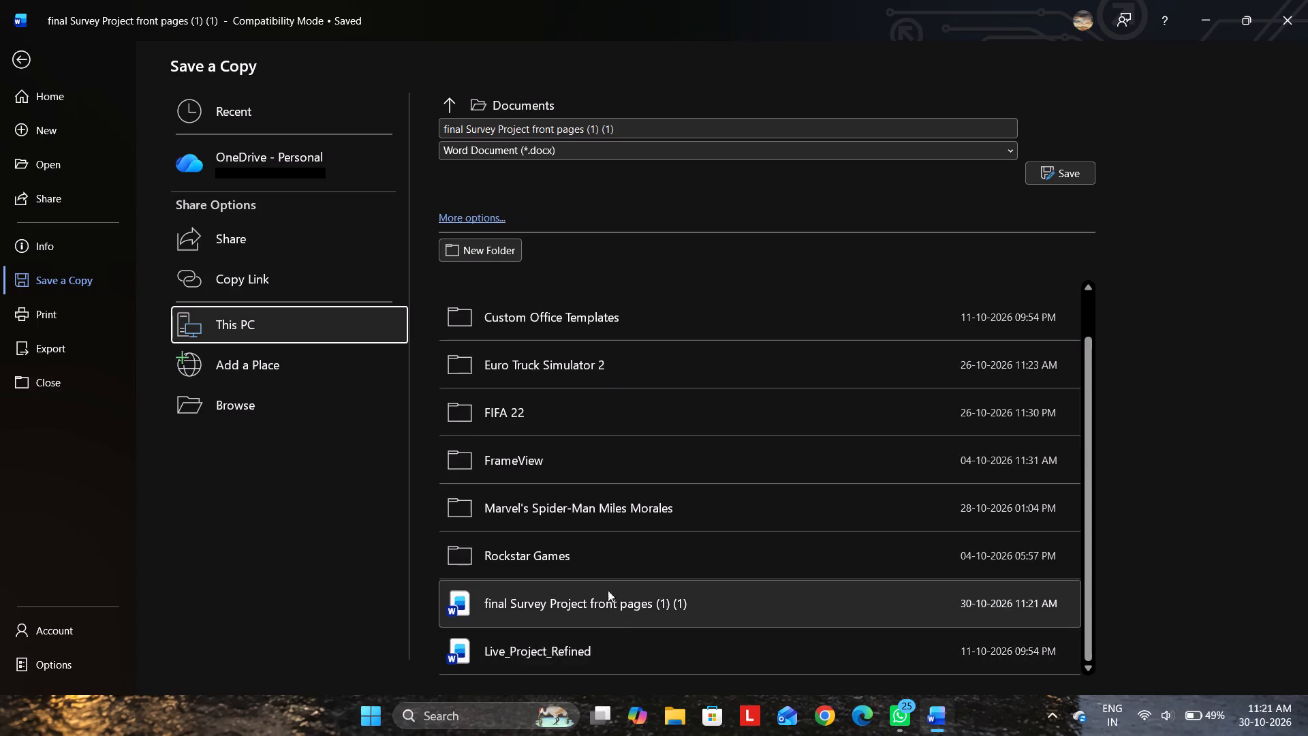
{"action": "left_click", "coordinate": [1069, 172]}
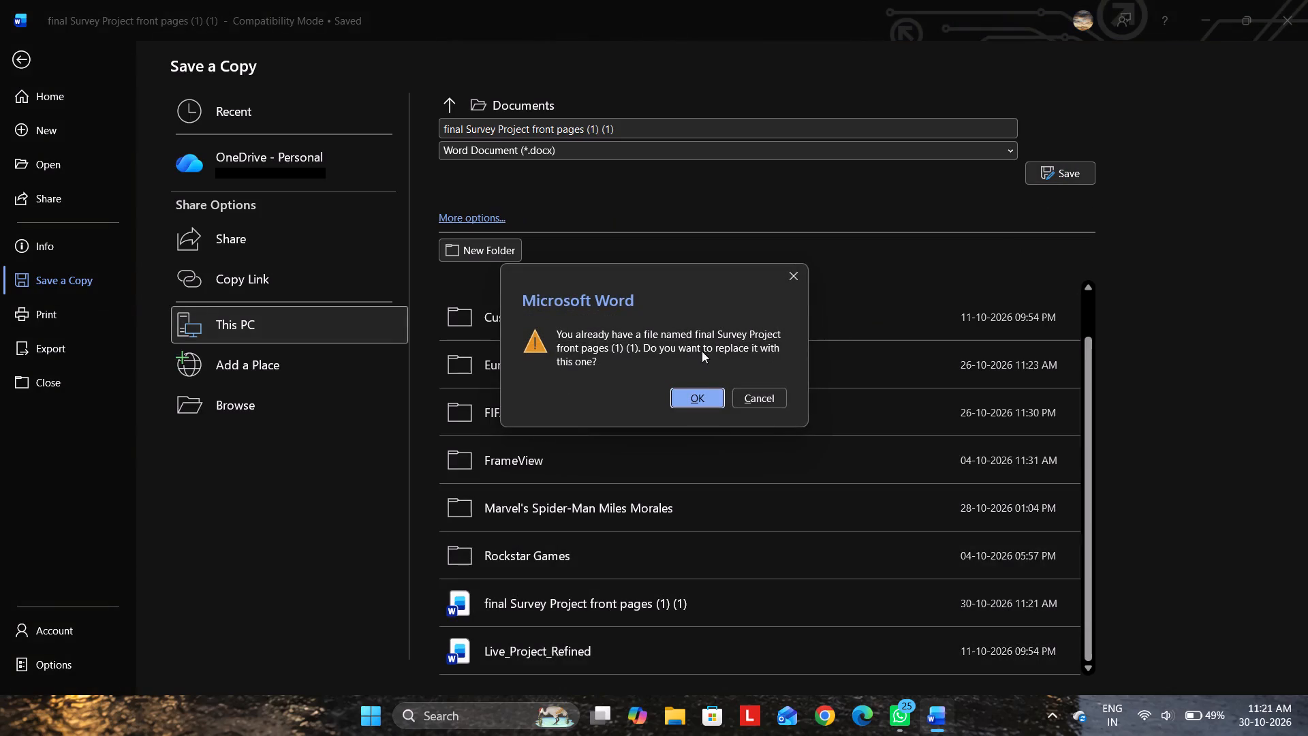
{"action": "left_click", "coordinate": [704, 401]}
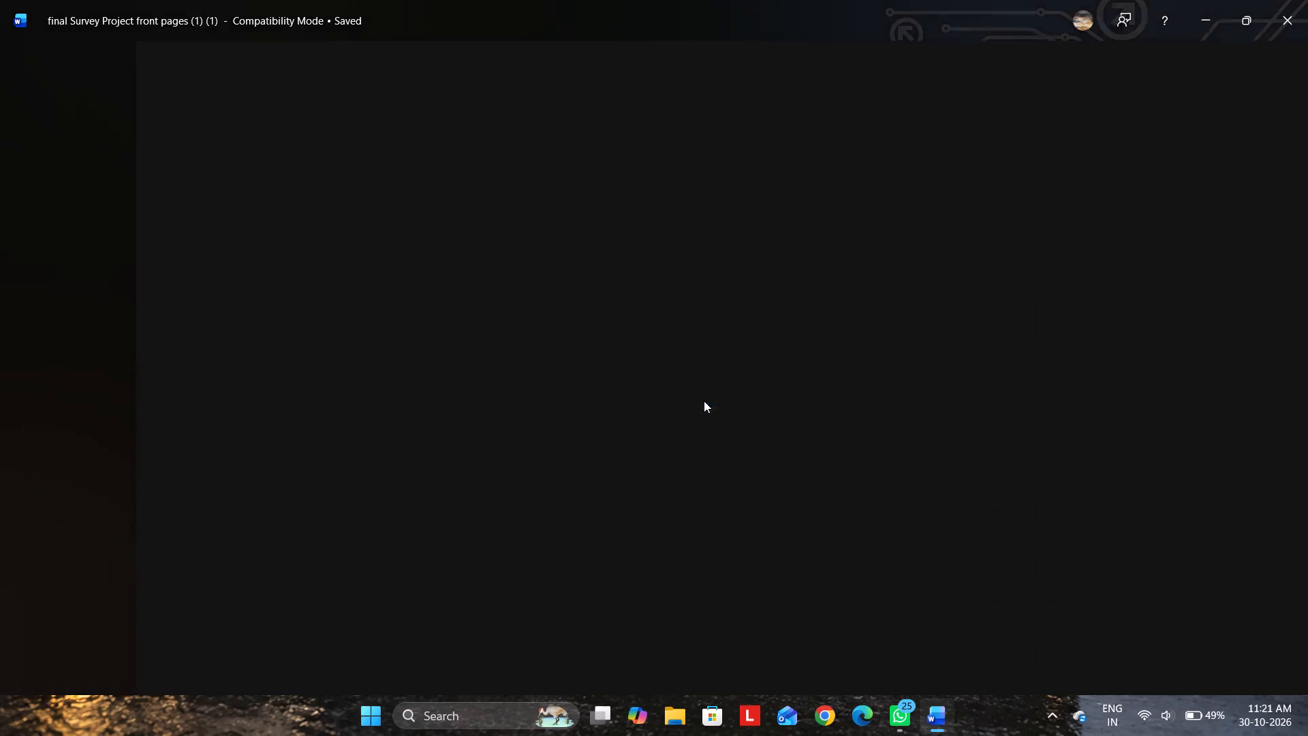
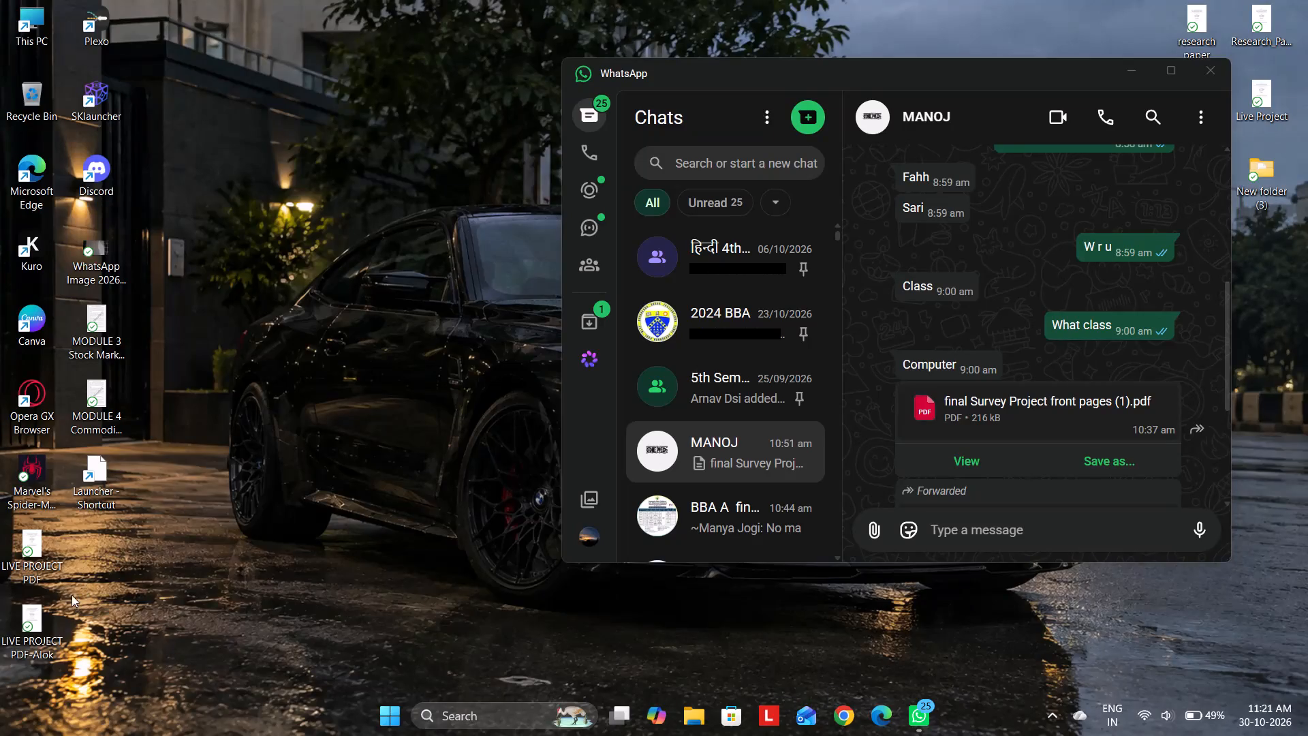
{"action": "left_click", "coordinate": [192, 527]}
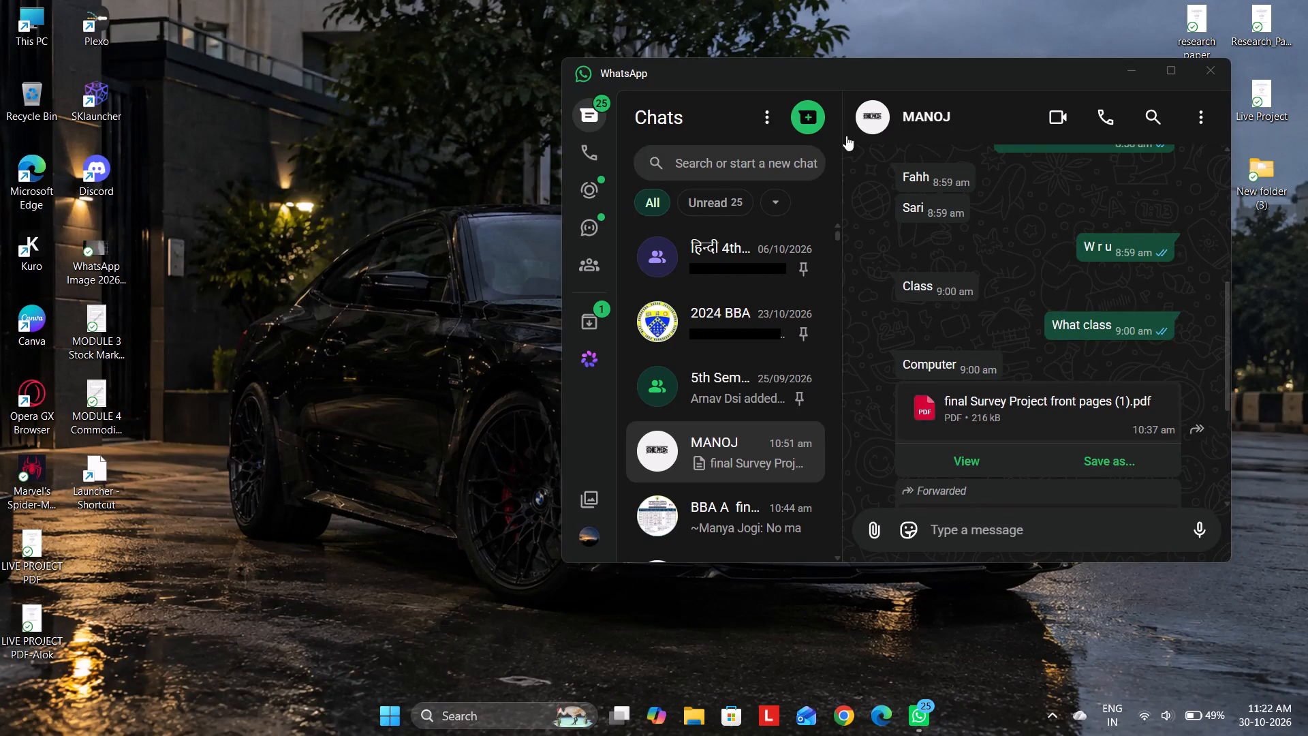
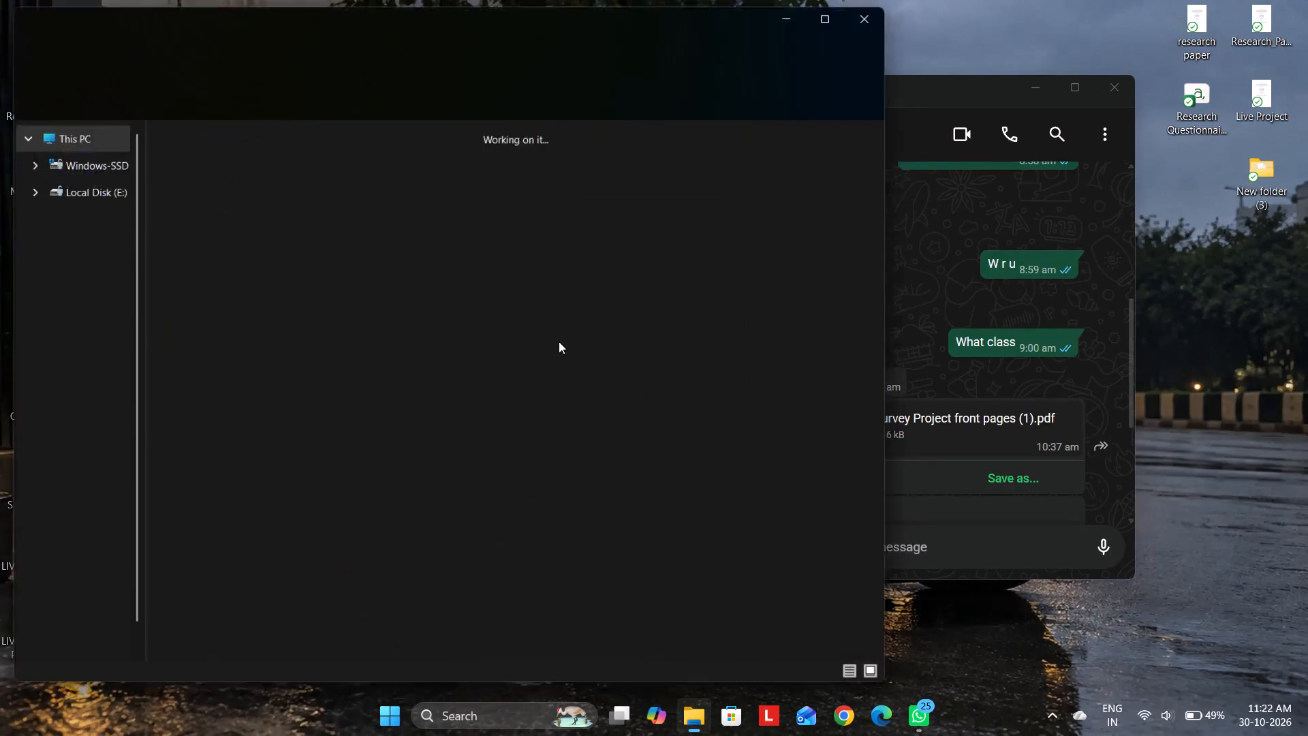
Look through the files and folders on Local Disk (E:) in File Explorer for the project document.
{"action": "double_click", "coordinate": [478, 150]}
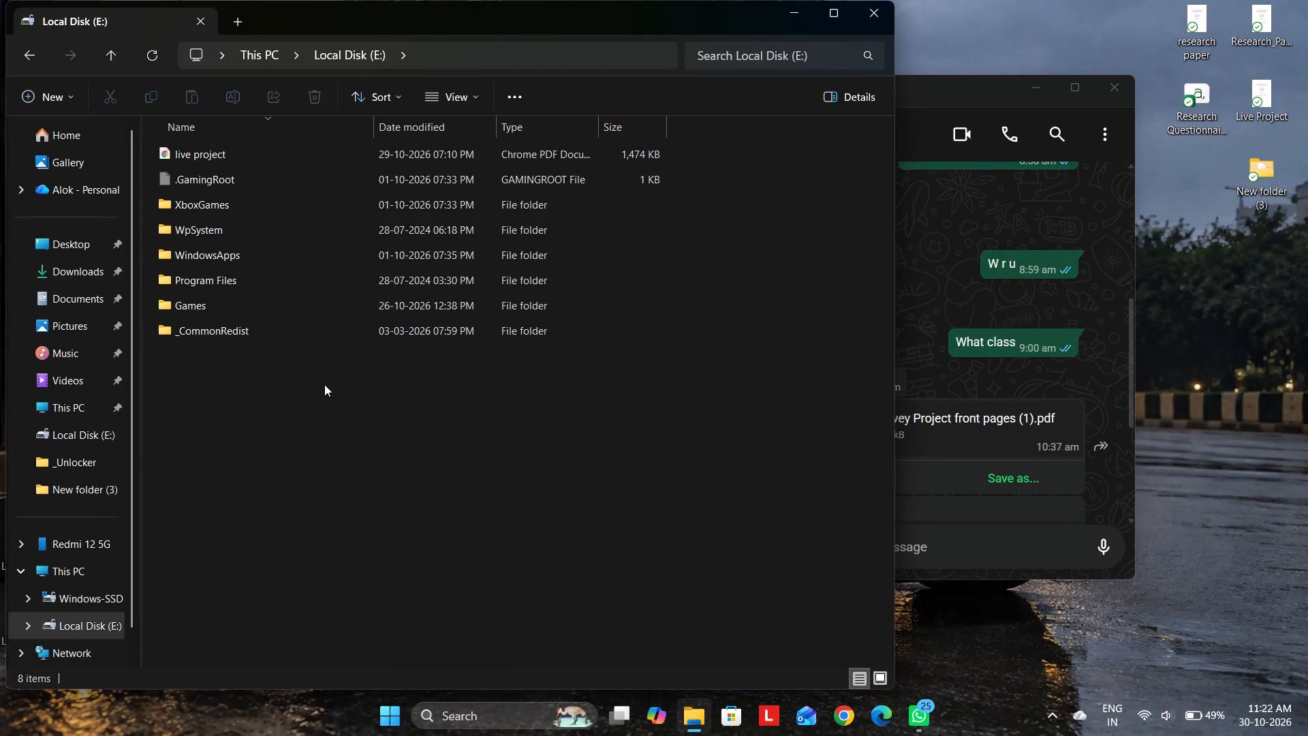
{"action": "scroll", "coordinate": [322, 382], "scroll_direction": "down", "scroll_amount": 4}
{"action": "scroll", "coordinate": [324, 337], "scroll_direction": "up", "scroll_amount": 1}
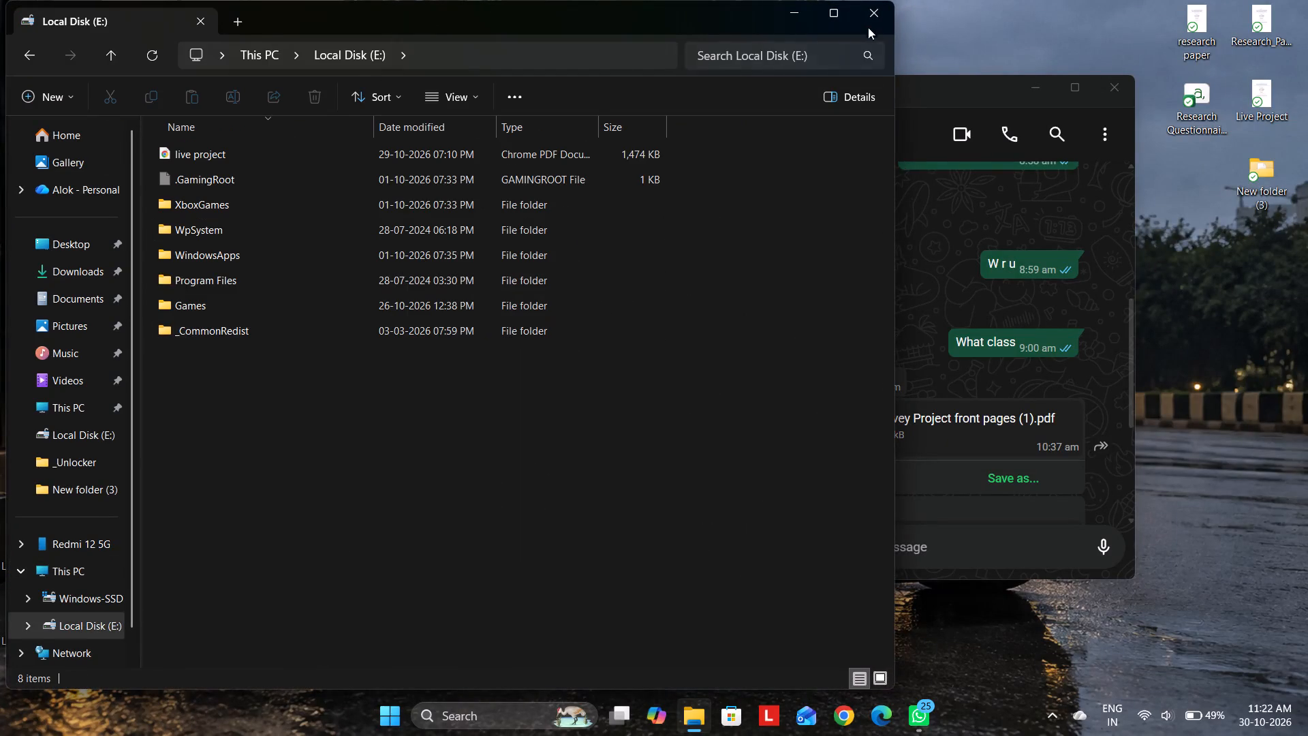
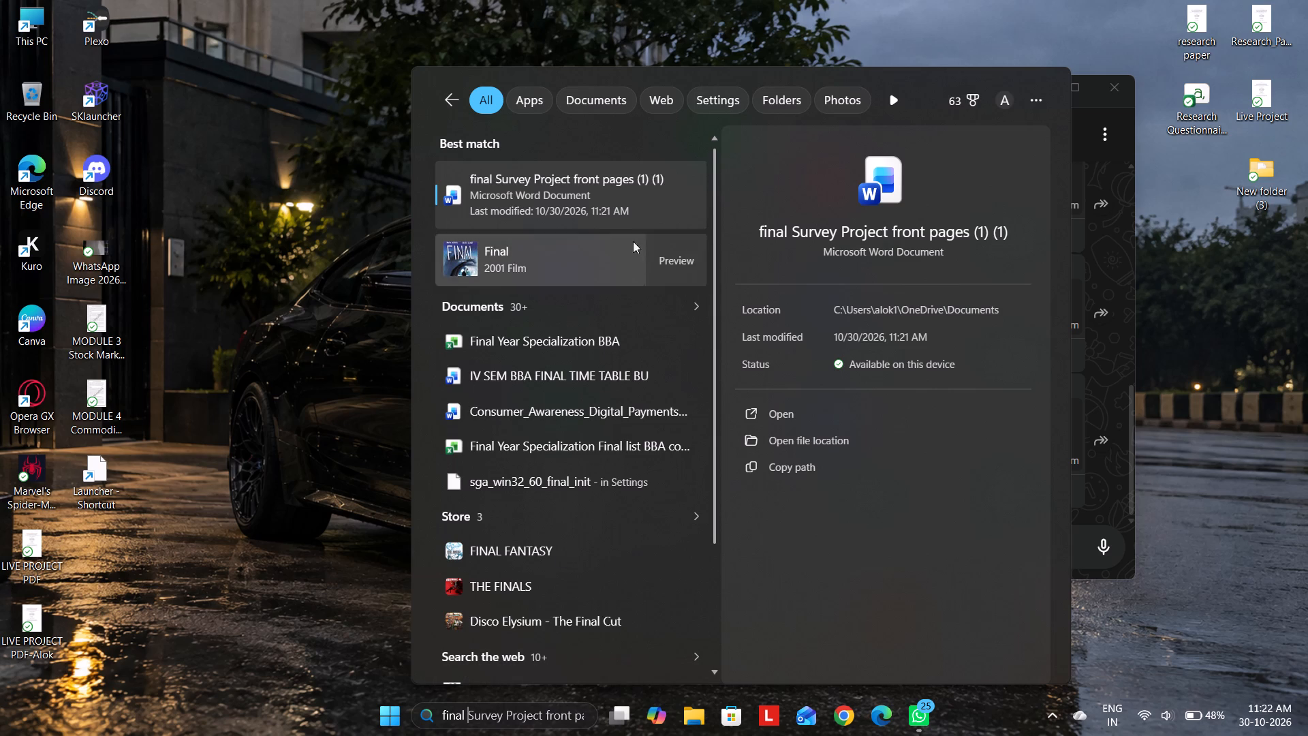
{"action": "left_click_drag", "start_coordinate": [582, 202], "coordinate": [1213, 393]}
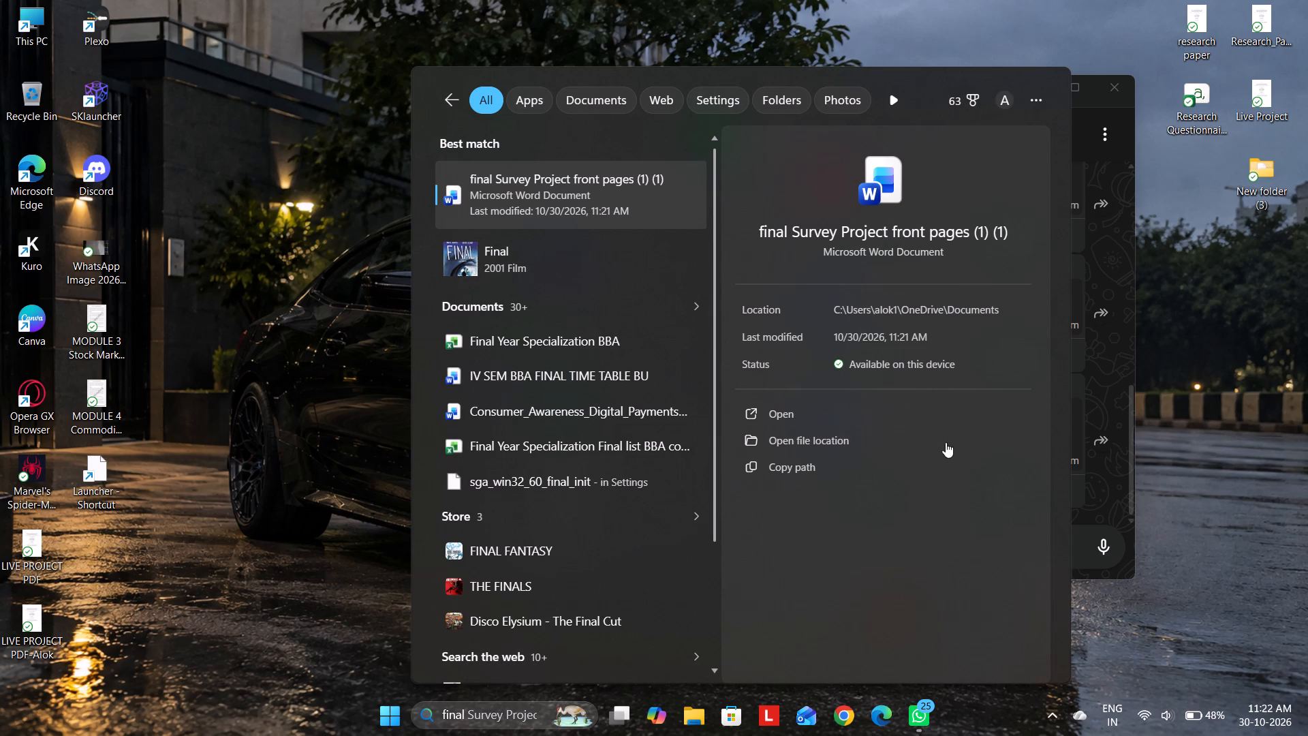
{"action": "left_click", "coordinate": [803, 448]}
{"action": "double_click", "coordinate": [826, 437]}
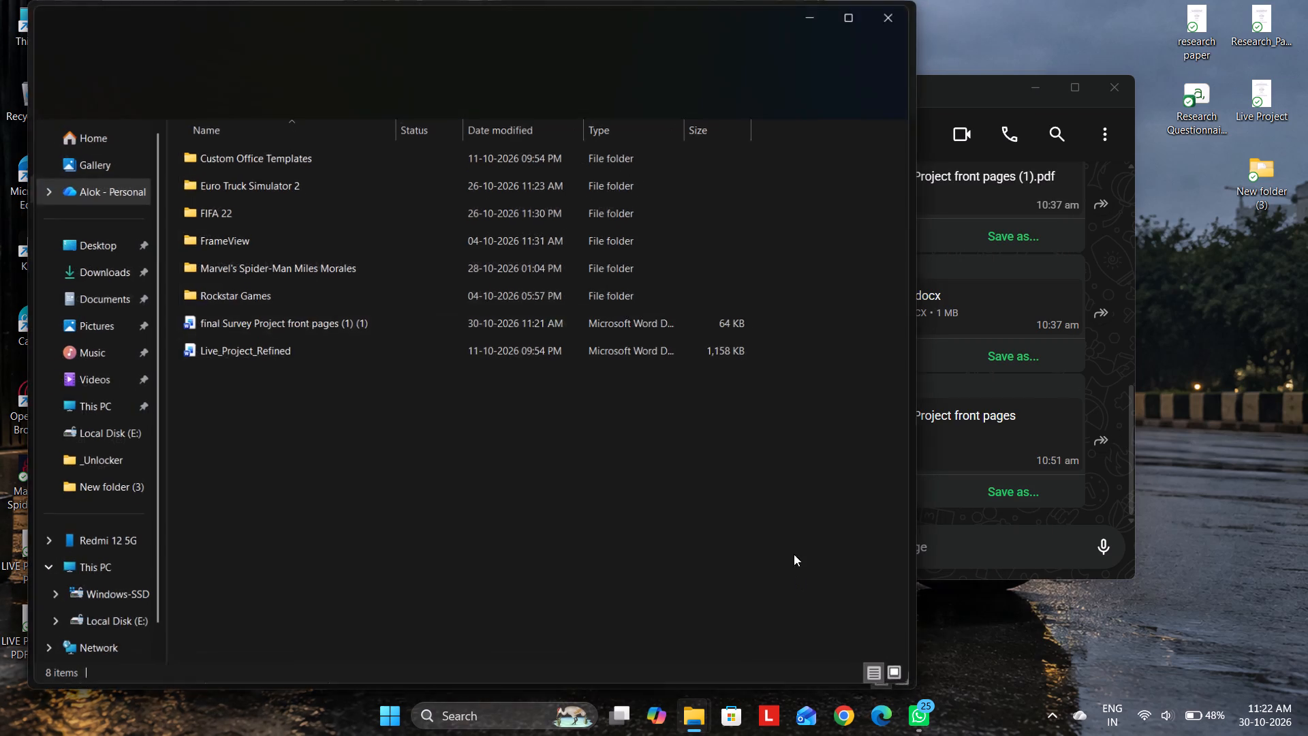
Attach the Word document "final Survey Project front pages (1) (1)" from the Documents folder to the open WhatsApp chat.
{"action": "scroll", "coordinate": [386, 442], "scroll_direction": "up", "scroll_amount": 4}
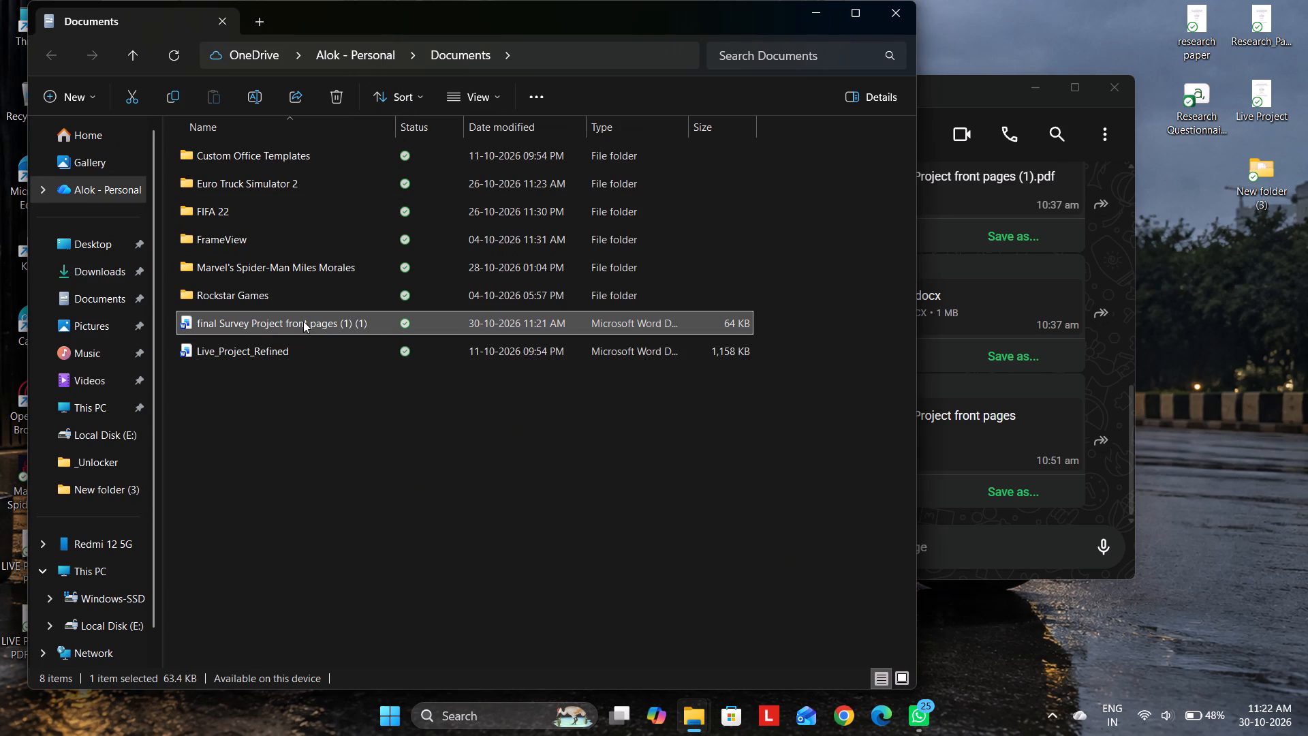
{"action": "left_click_drag", "start_coordinate": [301, 323], "coordinate": [1001, 455]}
{"action": "left_click", "coordinate": [887, 7]}
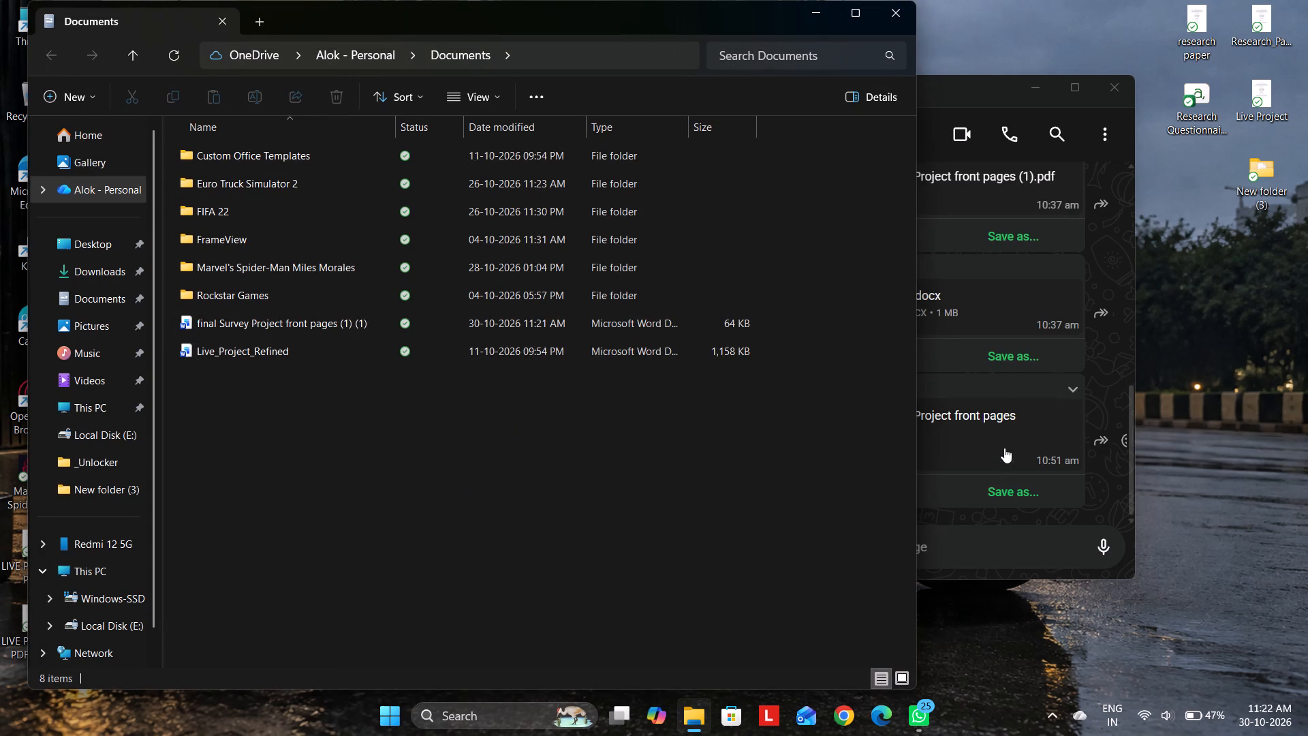
{"action": "left_click_drag", "start_coordinate": [617, 320], "coordinate": [1027, 446]}
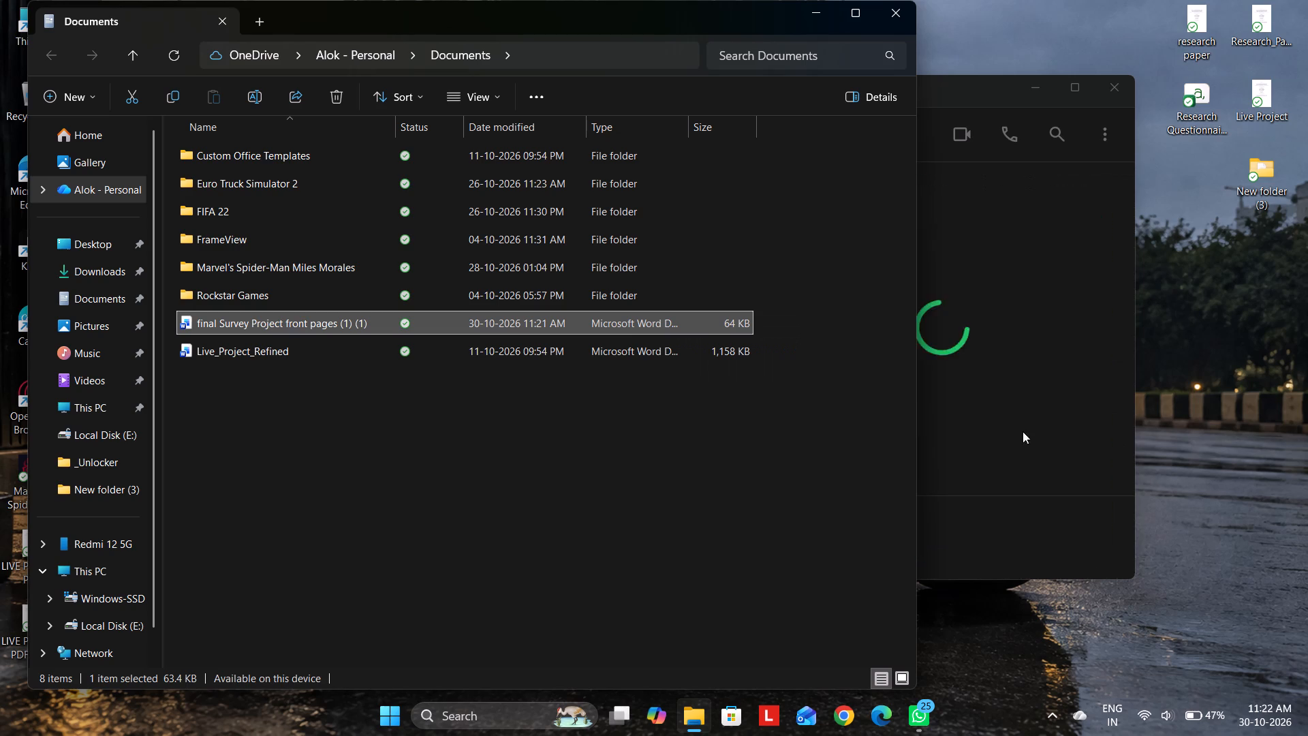
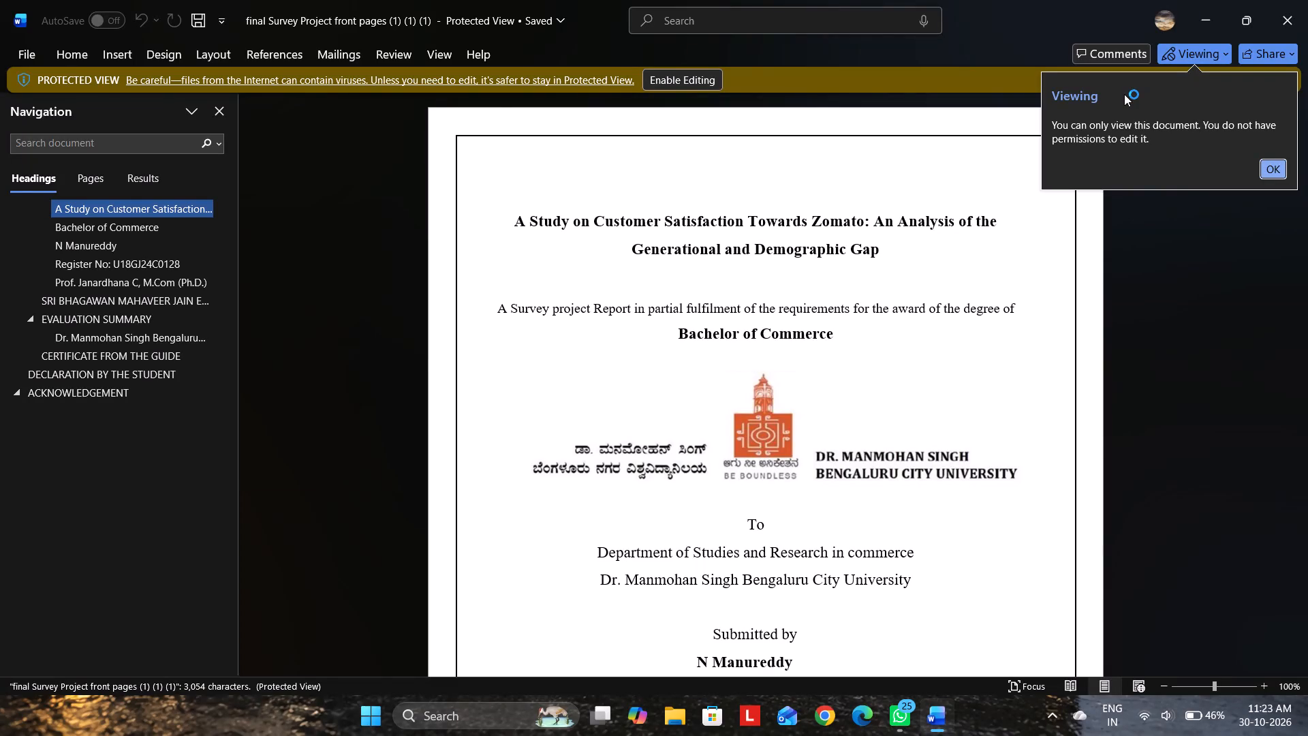
Enable editing for the protected document "final Survey Project front pages (1) (1) (1)".
{"action": "right_click", "coordinate": [1124, 94]}
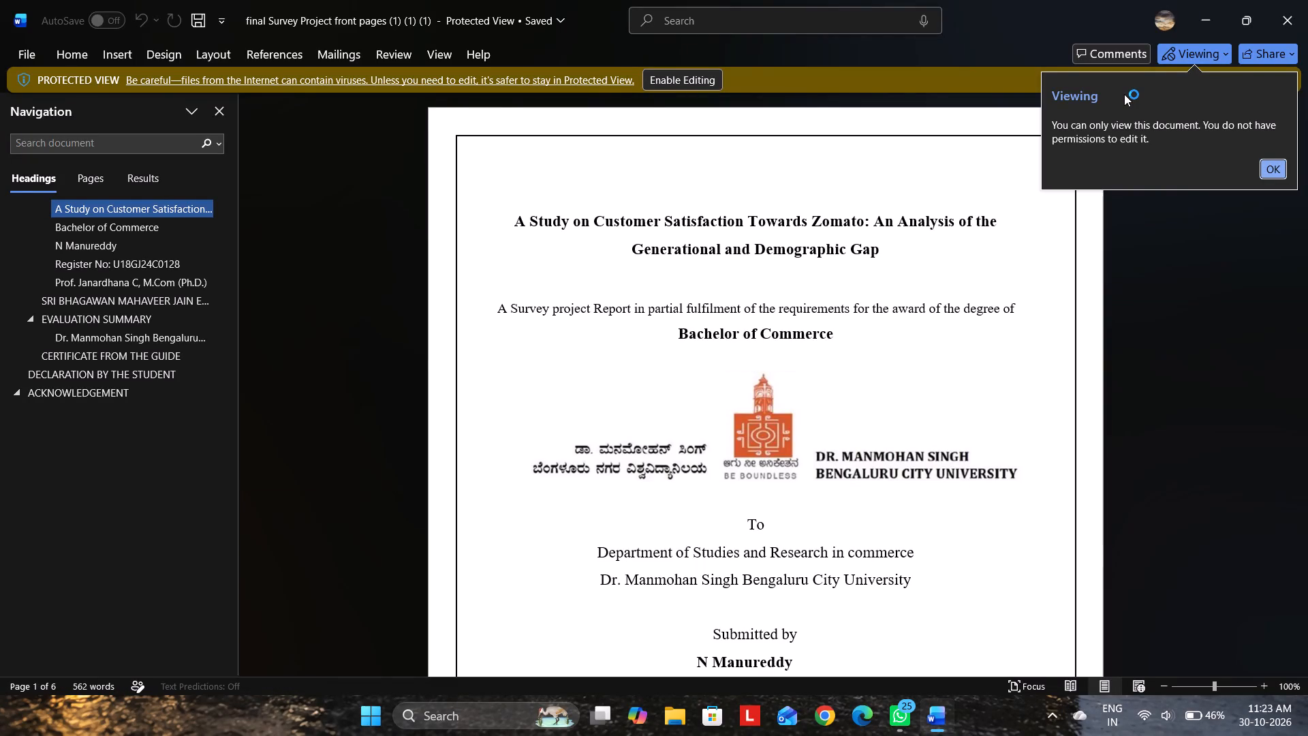
{"action": "left_click_drag", "start_coordinate": [1307, 0], "coordinate": [1307, 16]}
{"action": "scroll", "coordinate": [1138, 459], "scroll_direction": "down", "scroll_amount": 18}
{"action": "scroll", "coordinate": [702, 135], "scroll_direction": "down", "scroll_amount": 5}
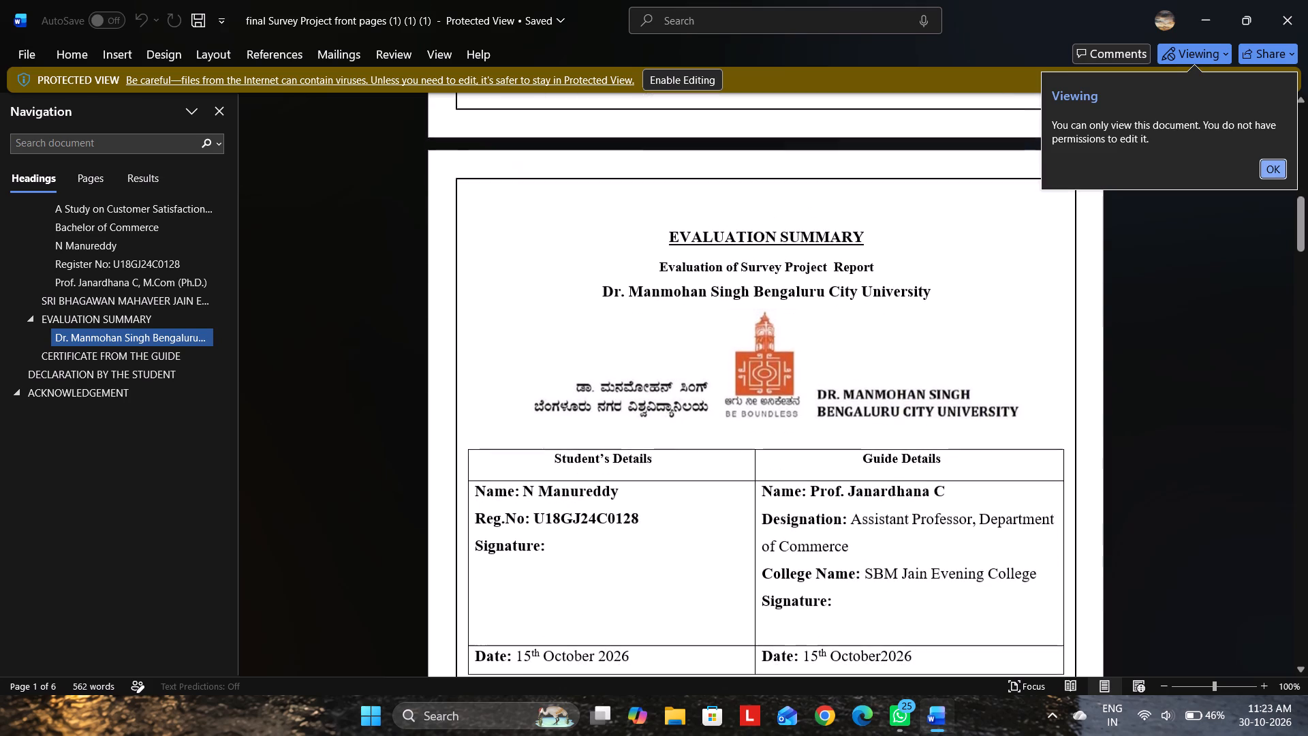
{"action": "scroll", "coordinate": [685, 24], "scroll_direction": "down", "scroll_amount": 5}
{"action": "left_click", "coordinate": [686, 87]}
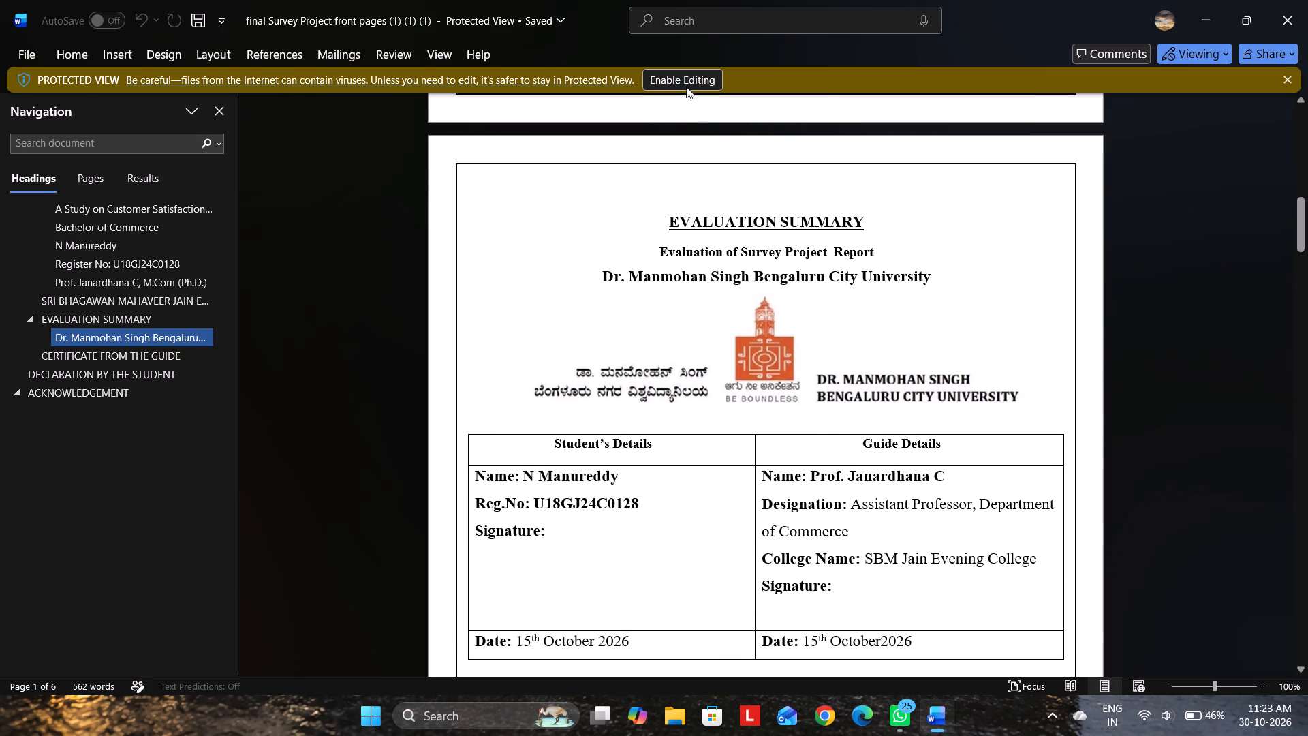
Close the Navigation pane.
{"action": "scroll", "coordinate": [759, 269], "scroll_direction": "down", "scroll_amount": 12}
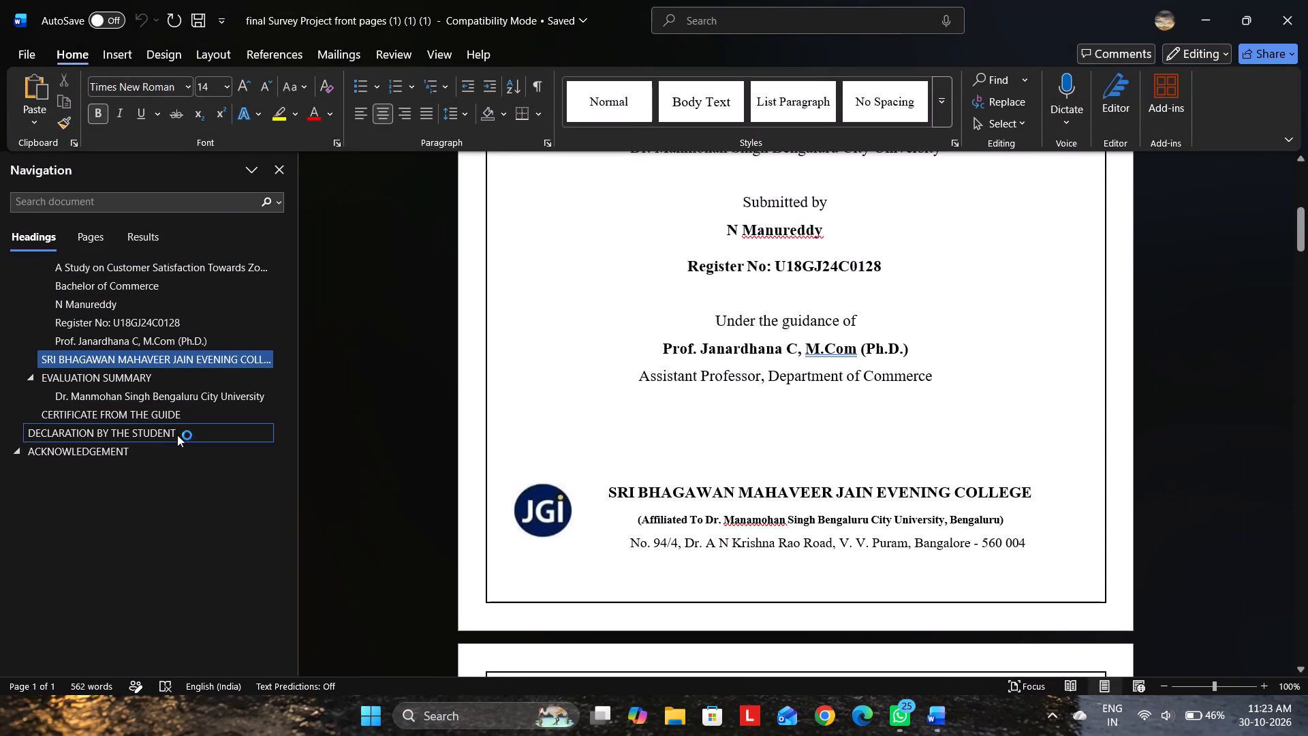
{"action": "left_click", "coordinate": [272, 164]}
Review the front pages from the evaluation summary through to the sign-off lines of the Acknowledgement.
{"action": "scroll", "coordinate": [452, 320], "scroll_direction": "down", "scroll_amount": 10}
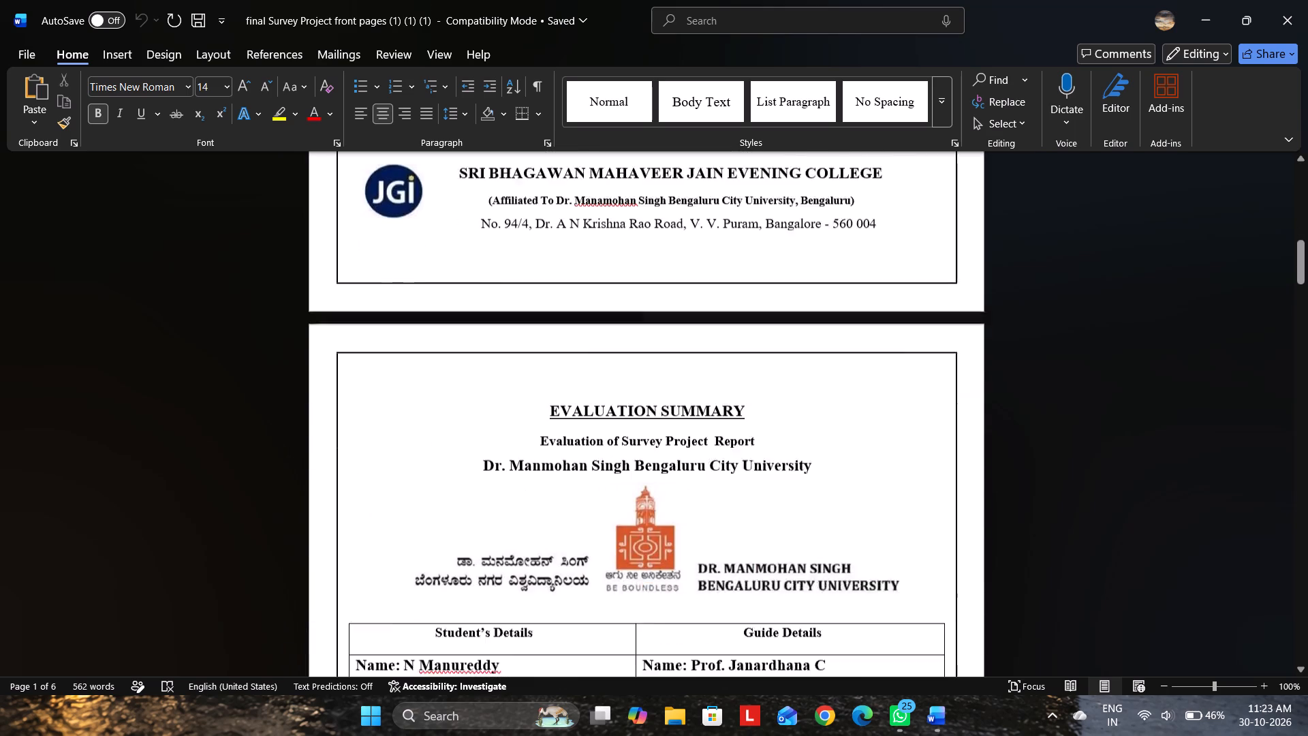
{"action": "scroll", "coordinate": [452, 320], "scroll_direction": "down", "scroll_amount": 3}
{"action": "scroll", "coordinate": [452, 320], "scroll_direction": "down", "scroll_amount": 20}
{"action": "scroll", "coordinate": [452, 320], "scroll_direction": "down", "scroll_amount": 6}
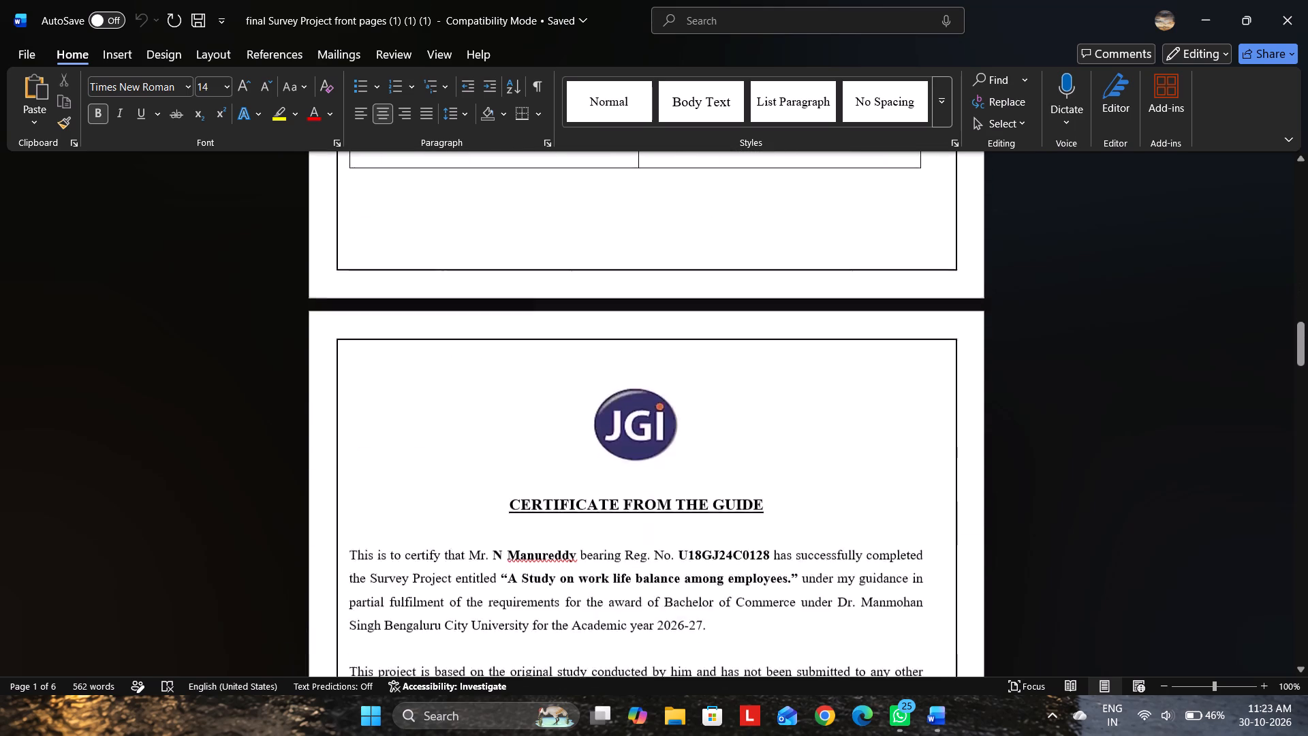
{"action": "scroll", "coordinate": [451, 320], "scroll_direction": "down", "scroll_amount": 20}
{"action": "scroll", "coordinate": [451, 320], "scroll_direction": "down", "scroll_amount": 20}
{"action": "scroll", "coordinate": [451, 320], "scroll_direction": "down", "scroll_amount": 5}
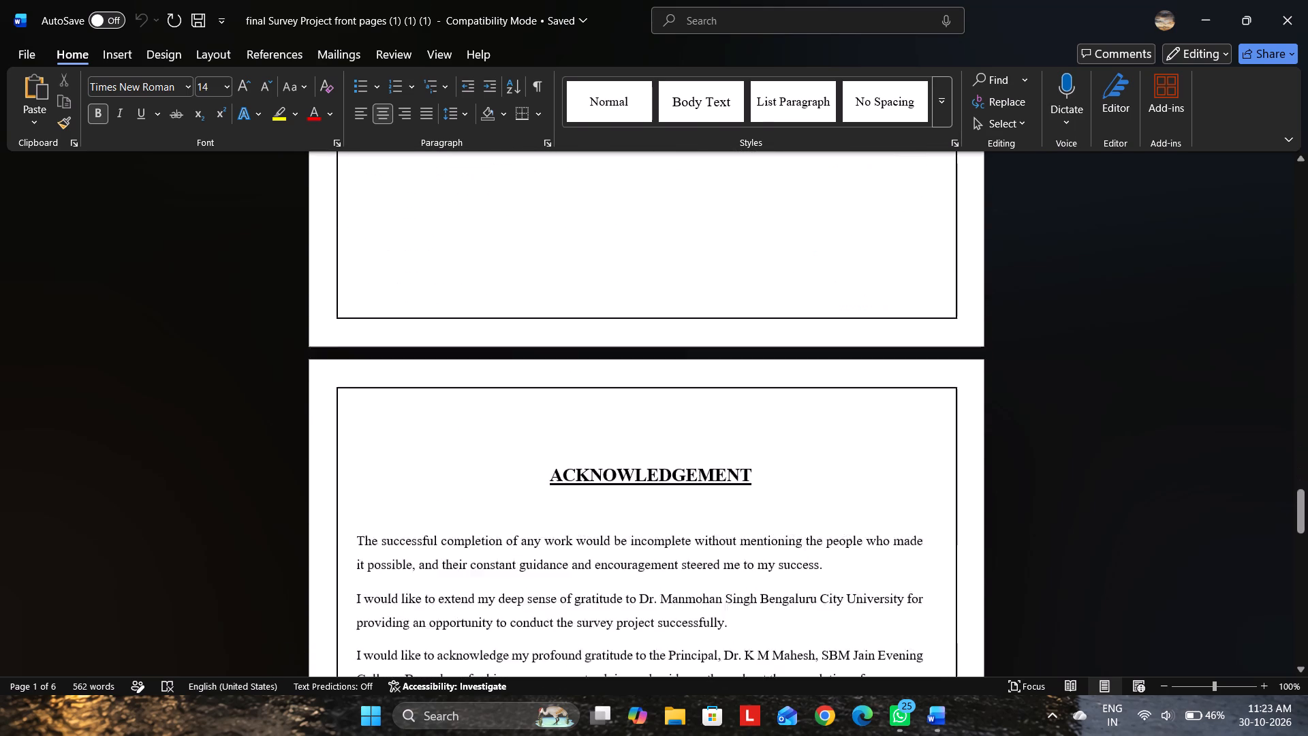
{"action": "scroll", "coordinate": [450, 320], "scroll_direction": "down", "scroll_amount": 19}
{"action": "scroll", "coordinate": [450, 320], "scroll_direction": "up", "scroll_amount": 7}
{"action": "left_click", "coordinate": [445, 318]}
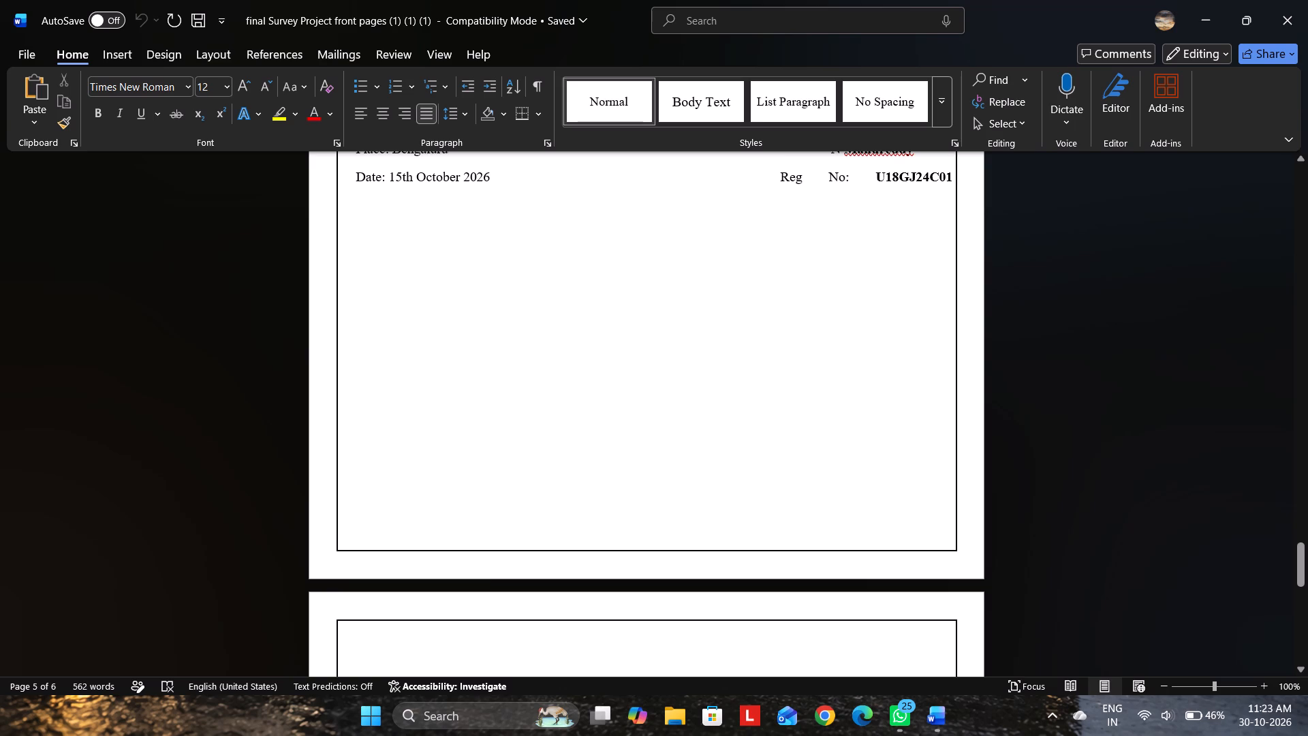
{"action": "scroll", "coordinate": [930, 239], "scroll_direction": "down", "scroll_amount": 5}
{"action": "scroll", "coordinate": [930, 239], "scroll_direction": "up", "scroll_amount": 5}
{"action": "scroll", "coordinate": [930, 239], "scroll_direction": "down", "scroll_amount": 6}
{"action": "scroll", "coordinate": [928, 237], "scroll_direction": "up", "scroll_amount": 10}
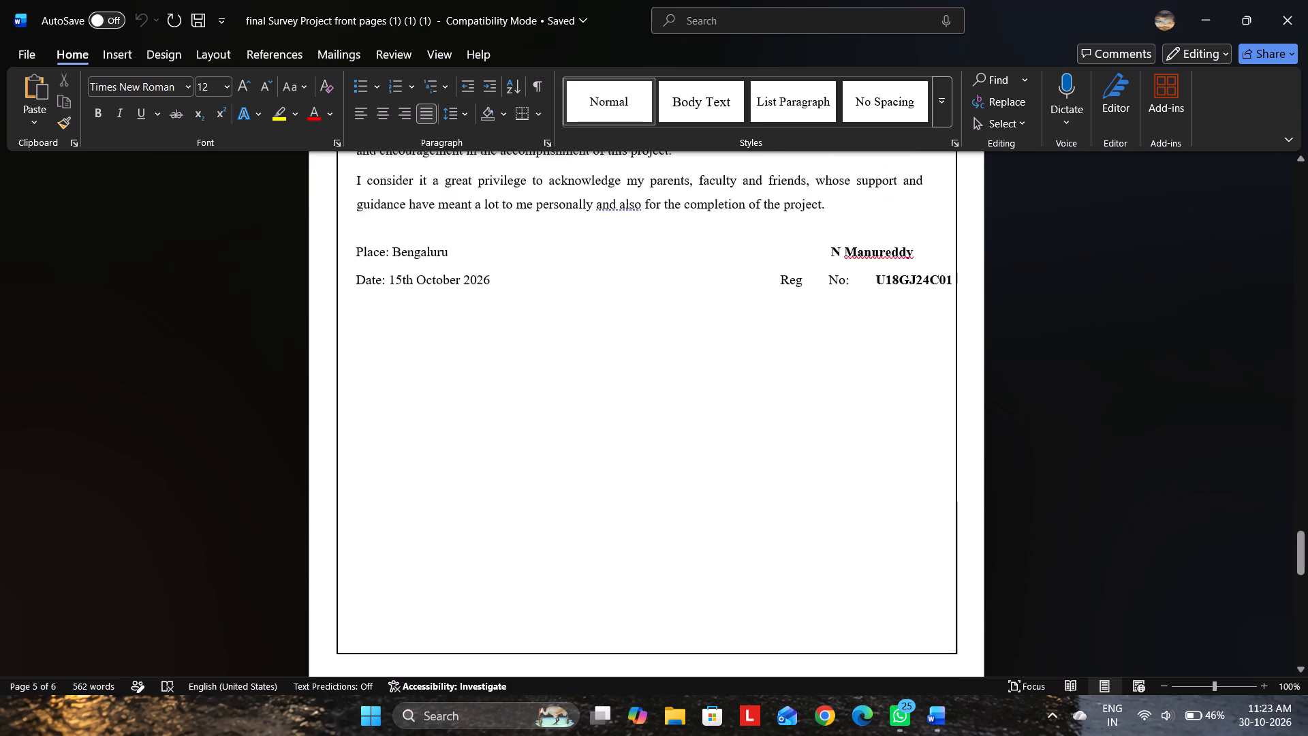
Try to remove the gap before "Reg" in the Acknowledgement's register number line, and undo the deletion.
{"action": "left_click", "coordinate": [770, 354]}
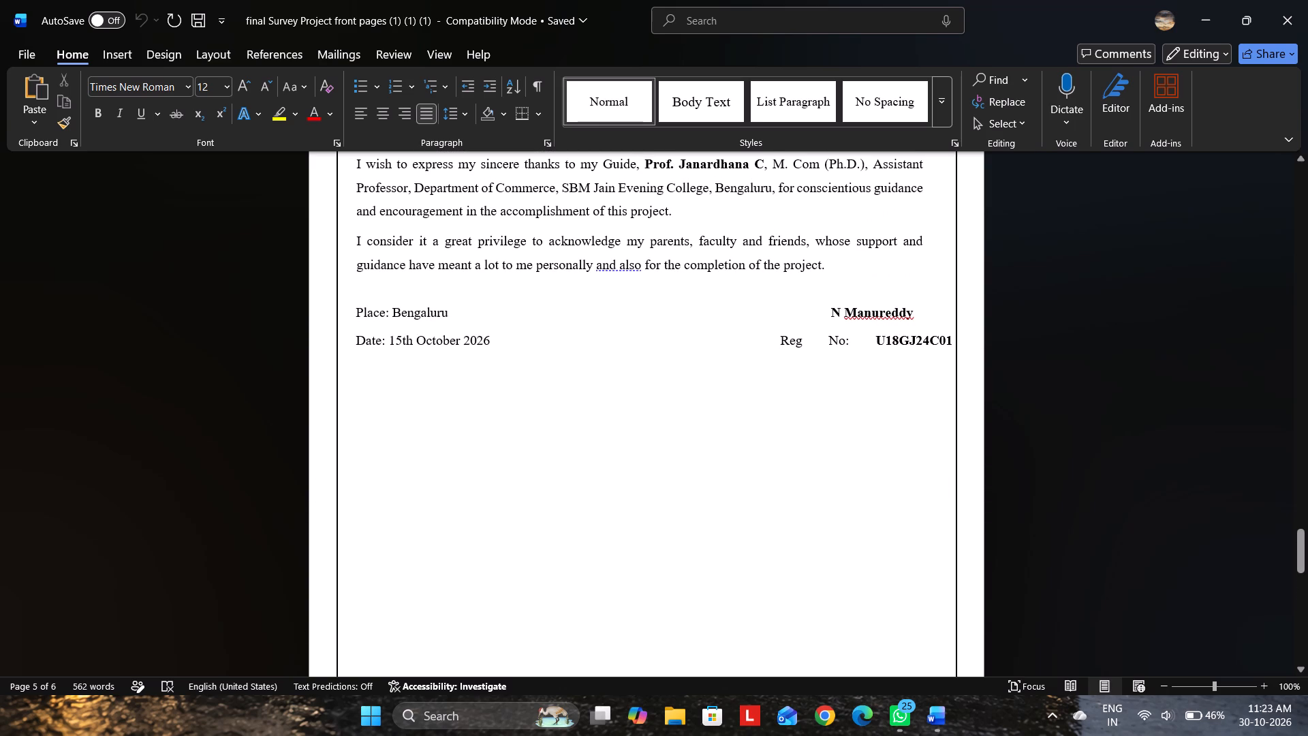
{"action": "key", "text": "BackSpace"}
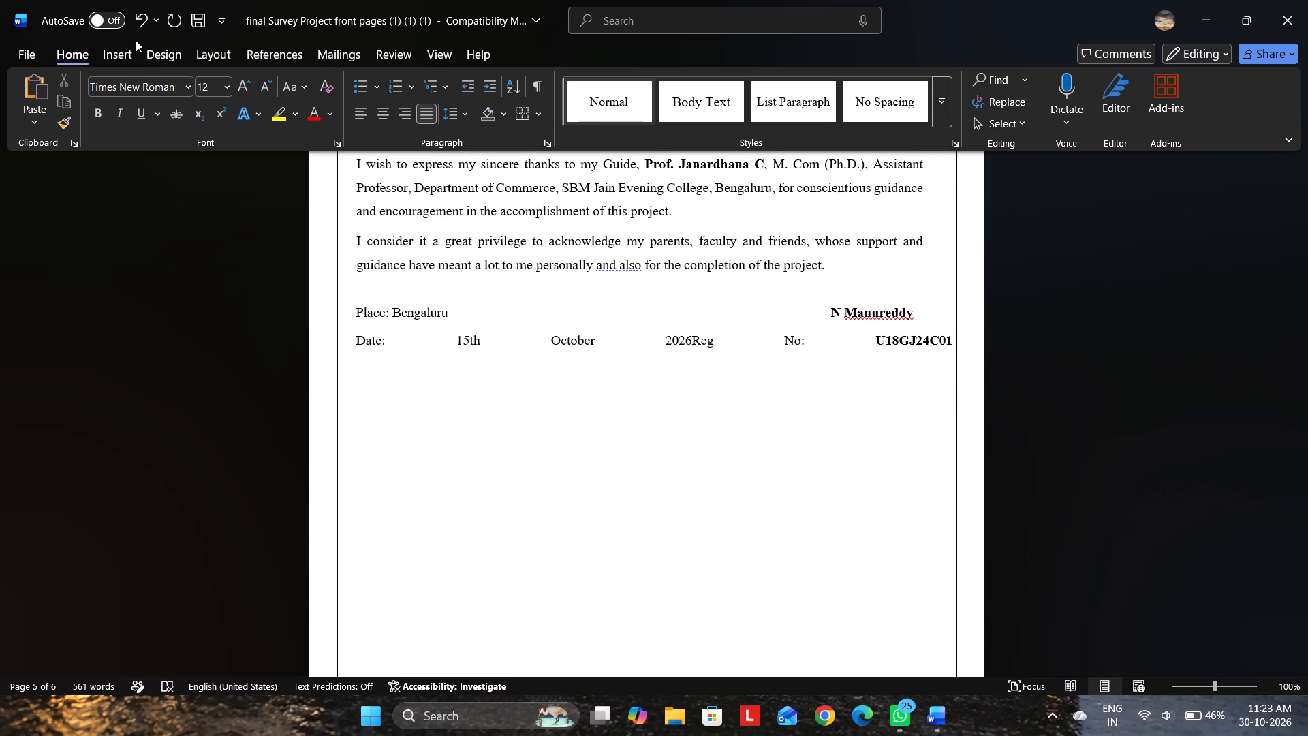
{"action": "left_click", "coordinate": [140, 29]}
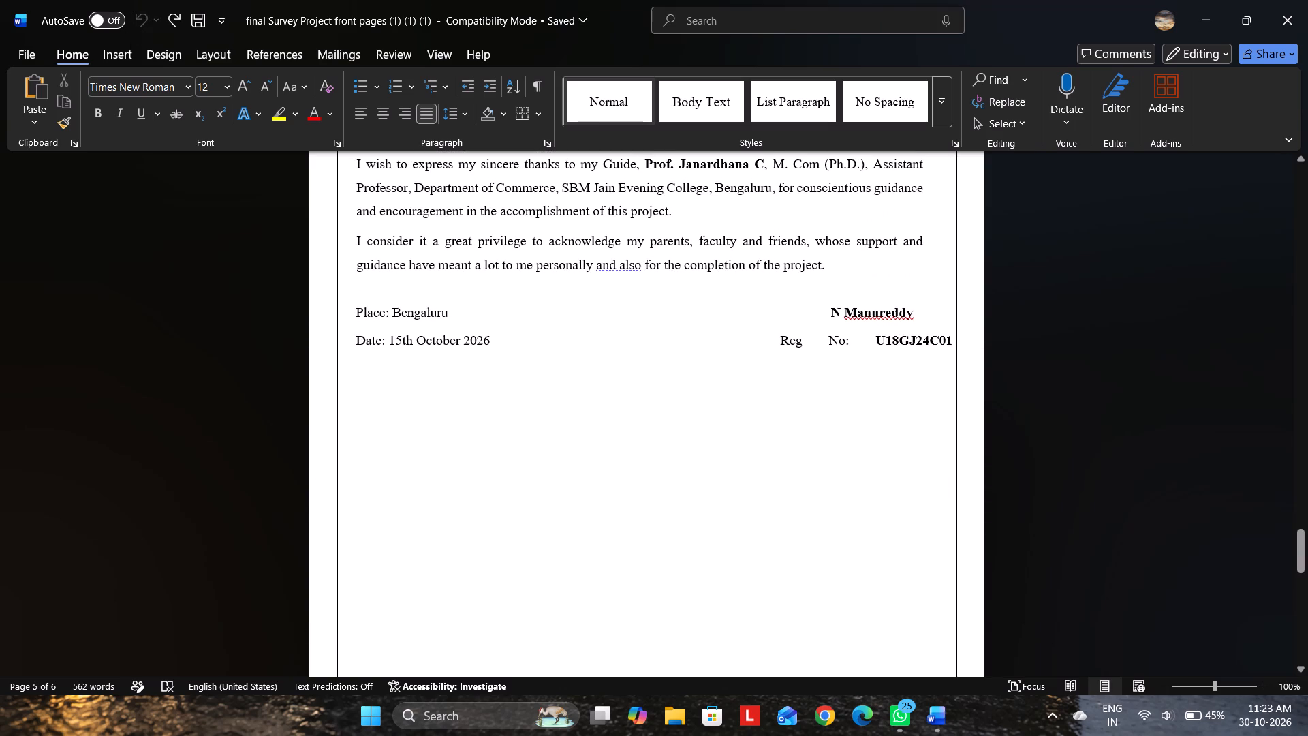
Close the gaps around "No:" in the Acknowledgement's register number line and add the number's missing last two digits to match the cover page.
{"action": "left_click", "coordinate": [823, 348]}
{"action": "key", "text": "BackSpace"}
{"action": "left_click", "coordinate": [875, 341]}
{"action": "key", "text": "BackSpace"}
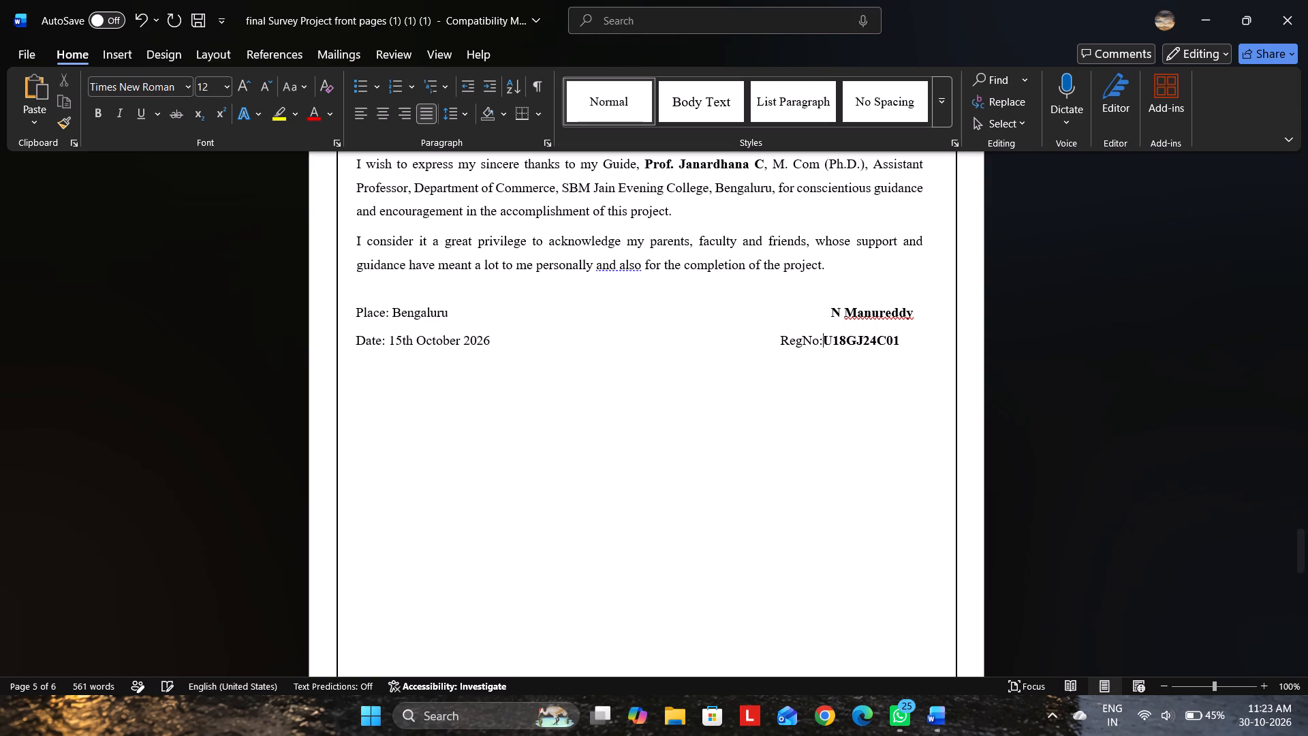
{"action": "left_click", "coordinate": [914, 348]}
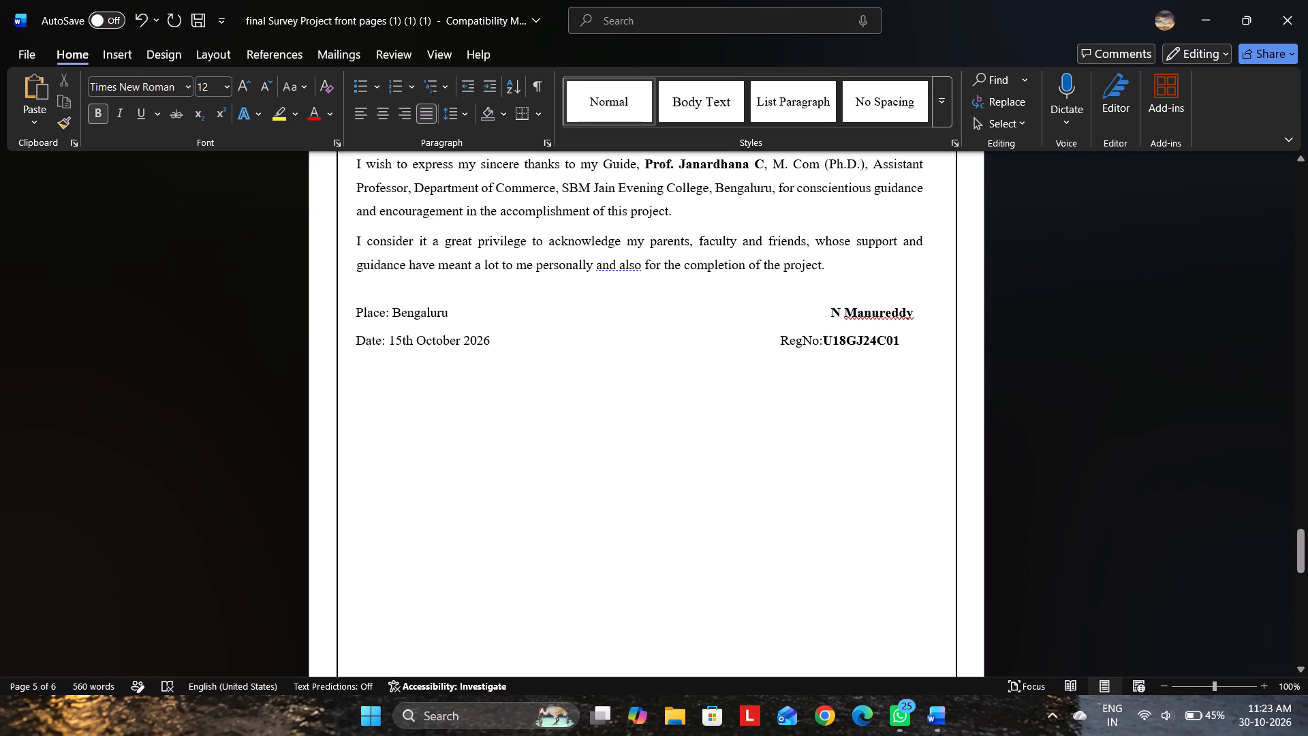
{"action": "key", "text": "2"}
{"action": "key", "text": "8"}
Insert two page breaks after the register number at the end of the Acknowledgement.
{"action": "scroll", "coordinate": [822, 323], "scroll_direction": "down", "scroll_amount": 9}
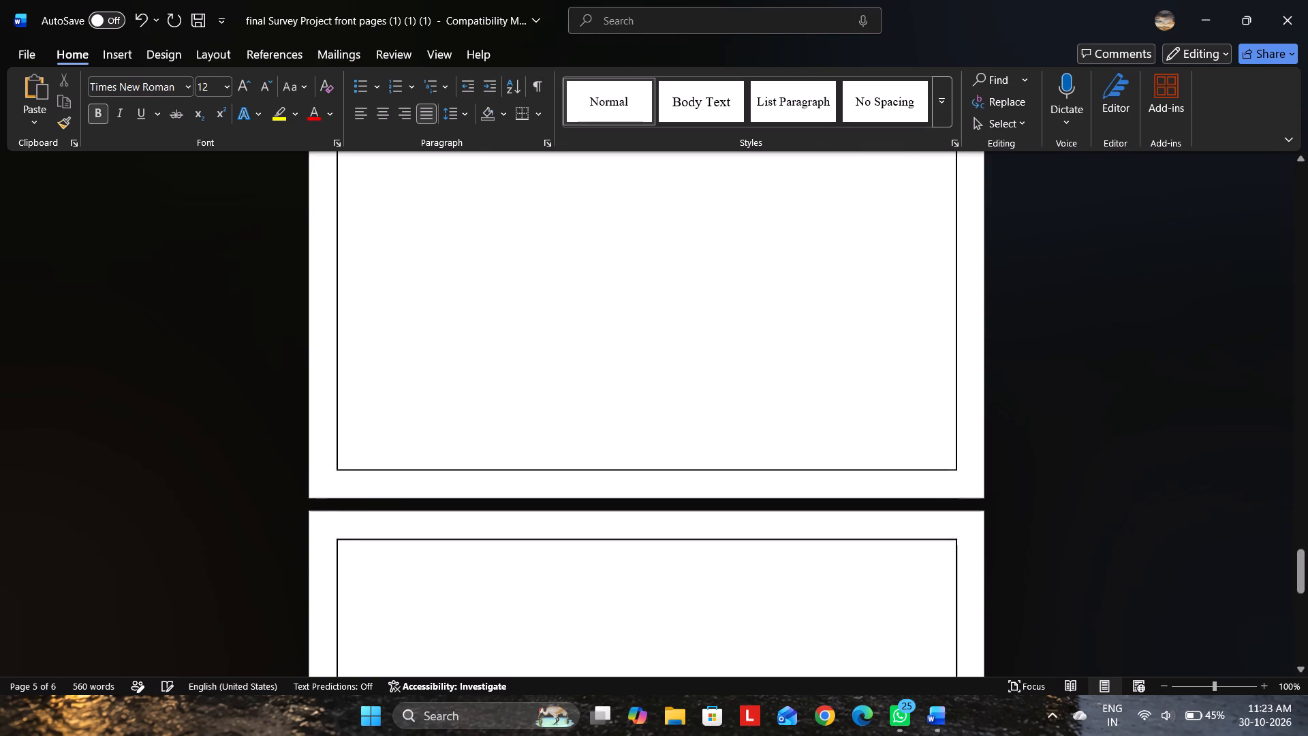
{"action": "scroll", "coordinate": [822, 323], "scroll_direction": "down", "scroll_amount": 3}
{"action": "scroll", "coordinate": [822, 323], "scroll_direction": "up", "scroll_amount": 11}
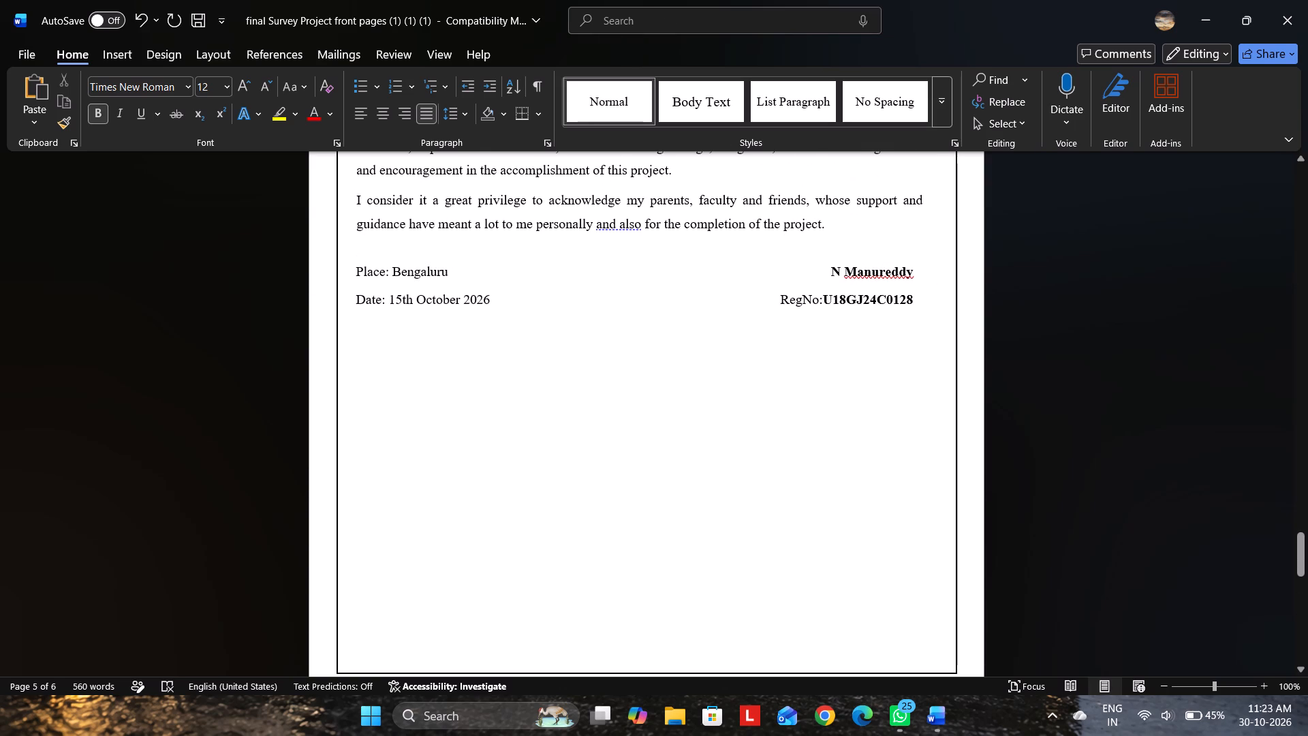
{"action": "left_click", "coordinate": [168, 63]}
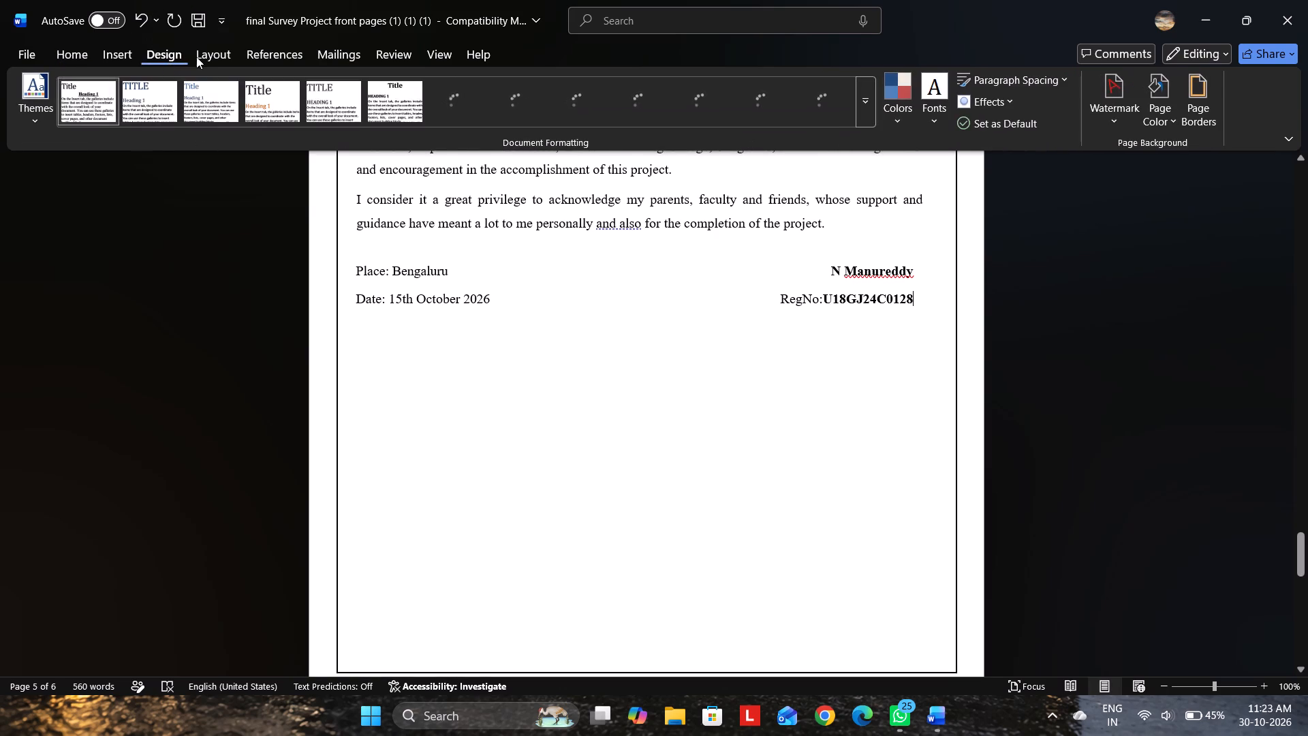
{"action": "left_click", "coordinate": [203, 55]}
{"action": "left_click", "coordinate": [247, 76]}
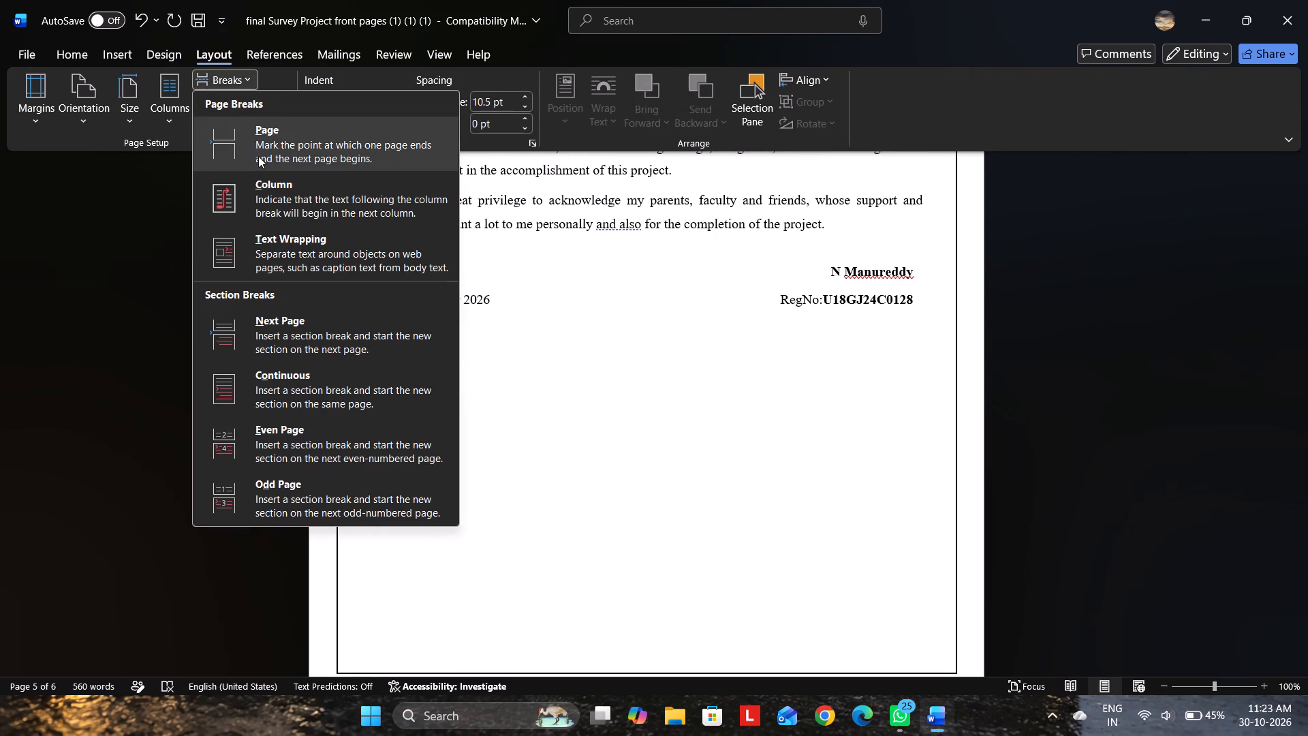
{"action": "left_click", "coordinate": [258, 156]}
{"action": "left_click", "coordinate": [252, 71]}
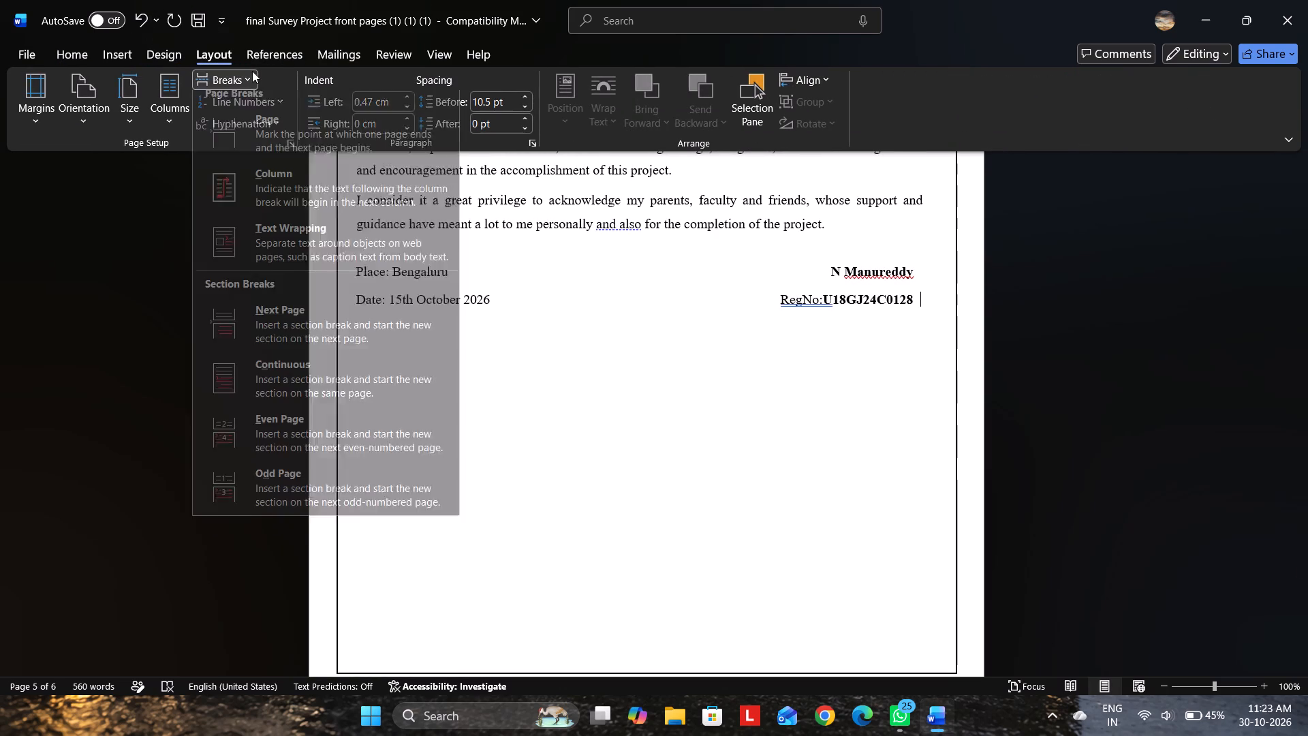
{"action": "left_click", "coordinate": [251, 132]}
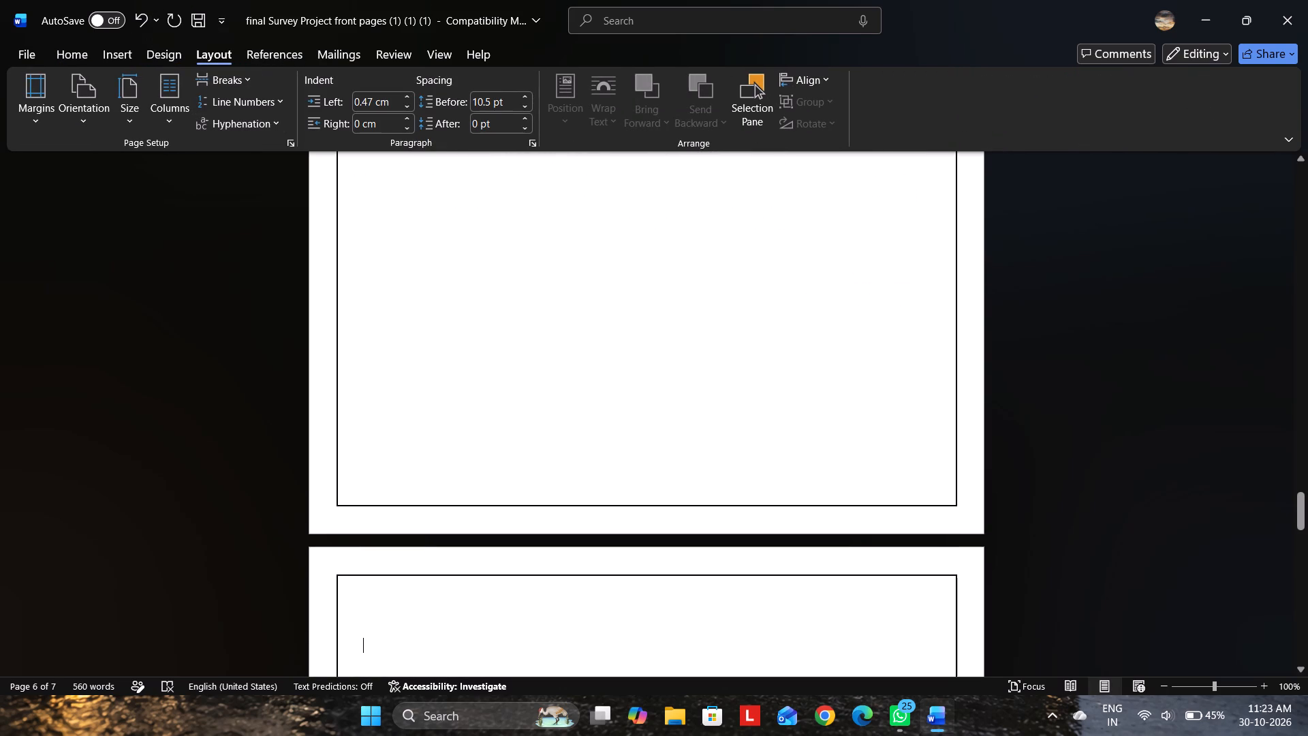
Show the paragraph marks and other hidden formatting symbols.
{"action": "left_click", "coordinate": [56, 62]}
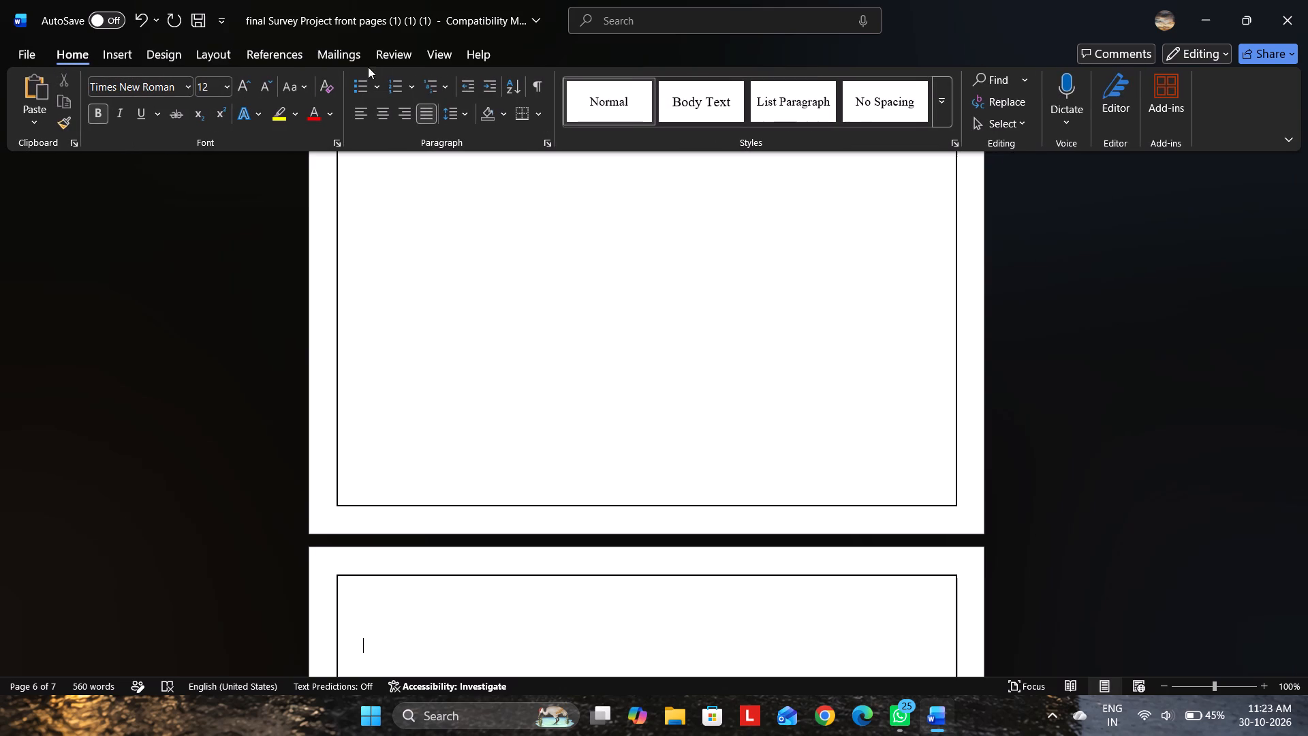
{"action": "left_click", "coordinate": [539, 87]}
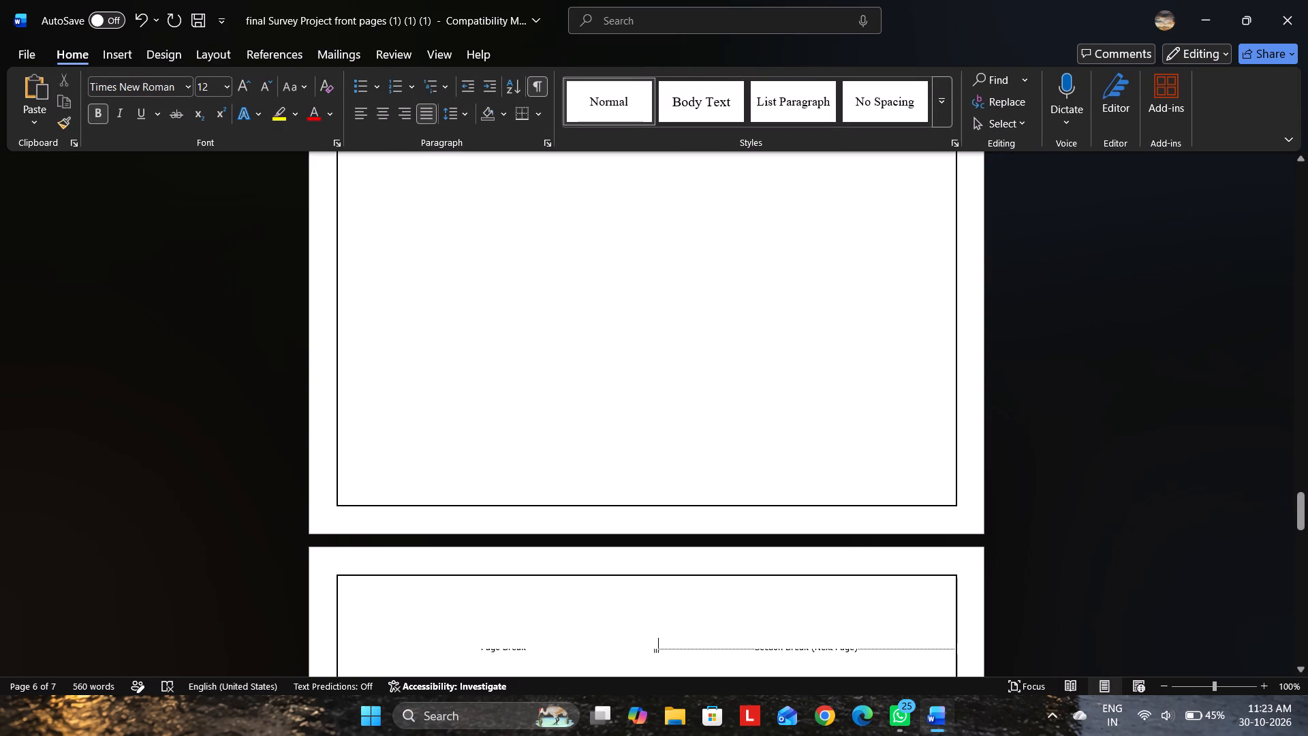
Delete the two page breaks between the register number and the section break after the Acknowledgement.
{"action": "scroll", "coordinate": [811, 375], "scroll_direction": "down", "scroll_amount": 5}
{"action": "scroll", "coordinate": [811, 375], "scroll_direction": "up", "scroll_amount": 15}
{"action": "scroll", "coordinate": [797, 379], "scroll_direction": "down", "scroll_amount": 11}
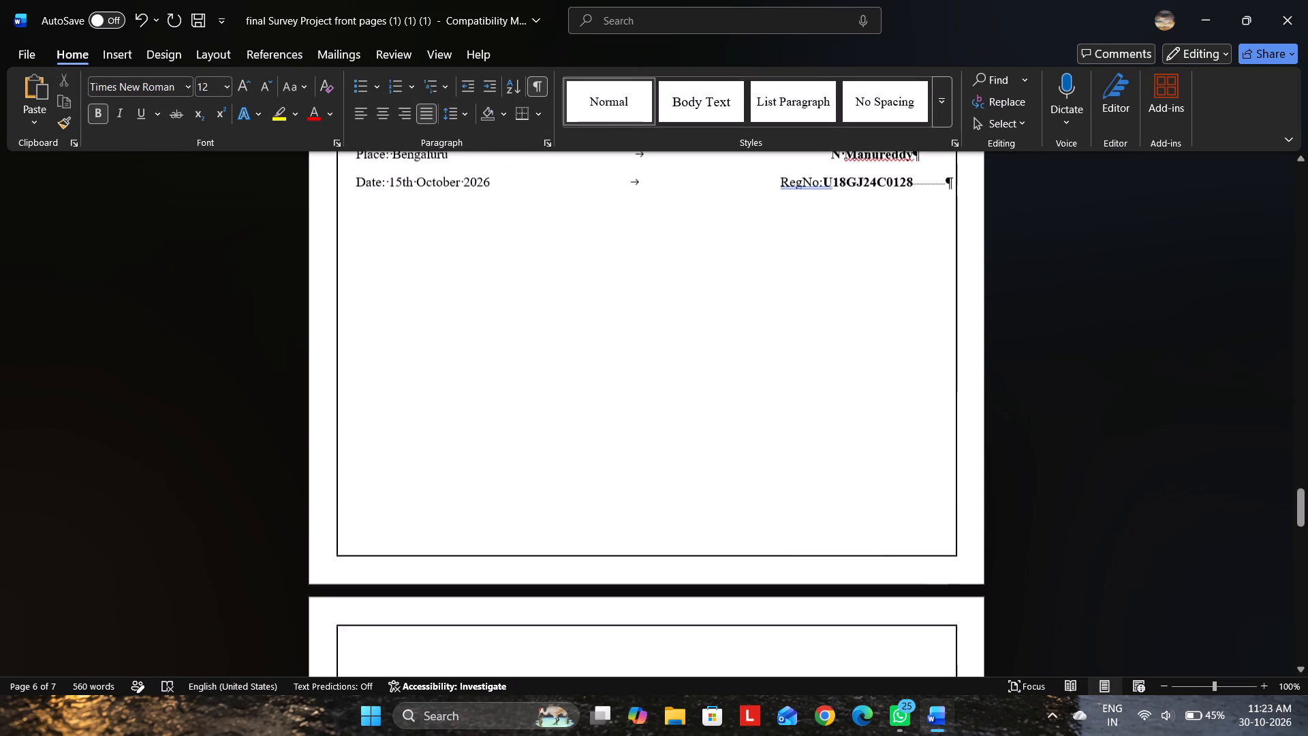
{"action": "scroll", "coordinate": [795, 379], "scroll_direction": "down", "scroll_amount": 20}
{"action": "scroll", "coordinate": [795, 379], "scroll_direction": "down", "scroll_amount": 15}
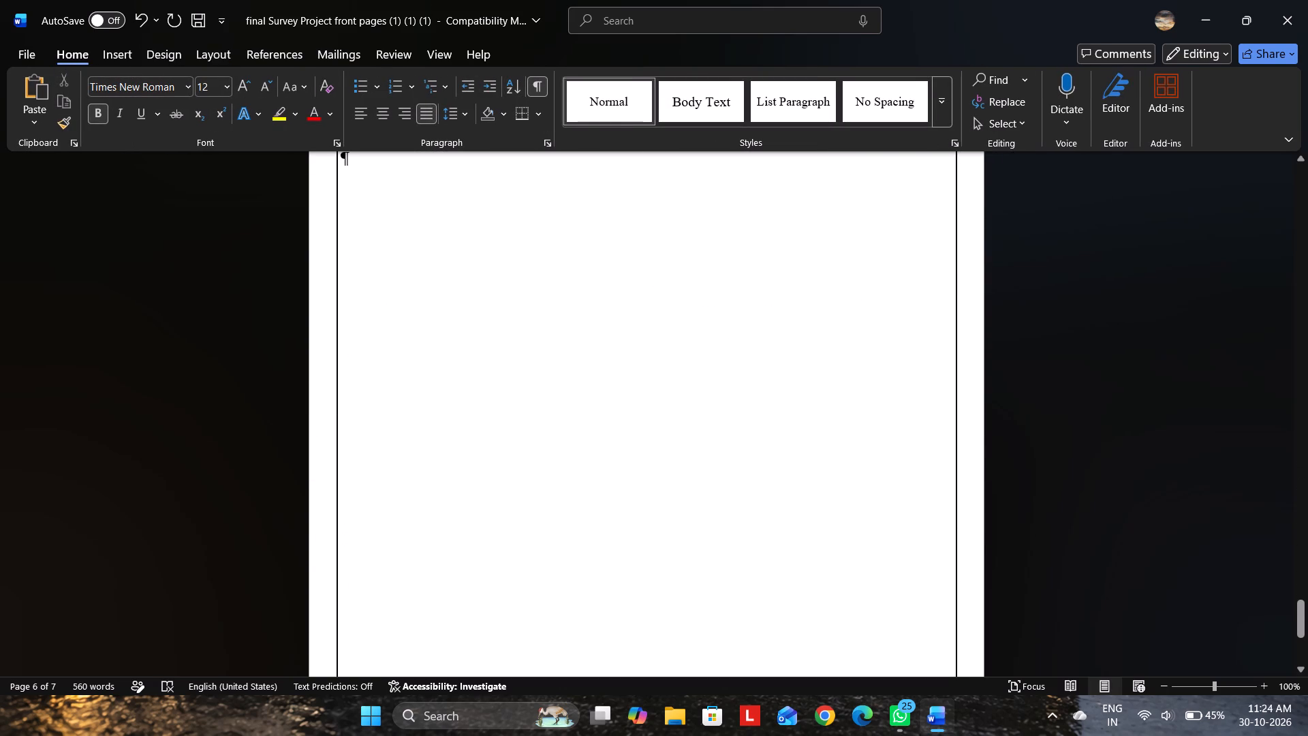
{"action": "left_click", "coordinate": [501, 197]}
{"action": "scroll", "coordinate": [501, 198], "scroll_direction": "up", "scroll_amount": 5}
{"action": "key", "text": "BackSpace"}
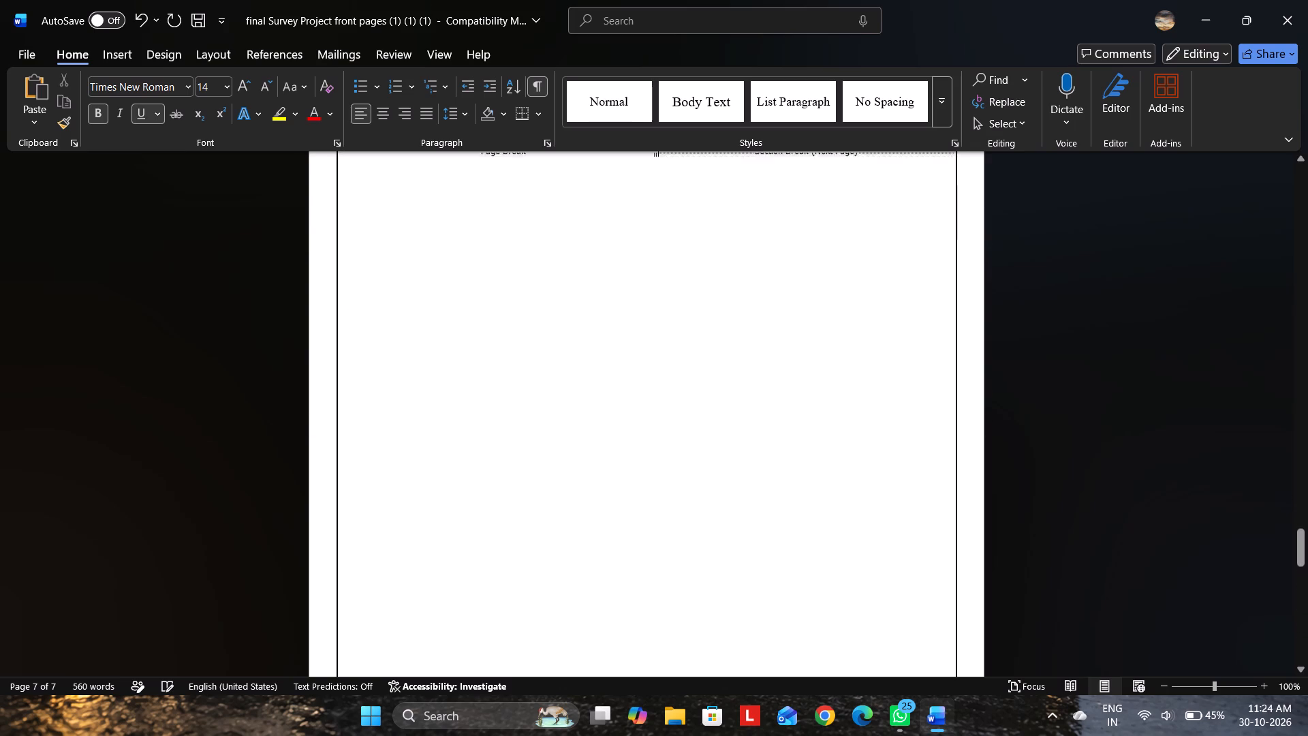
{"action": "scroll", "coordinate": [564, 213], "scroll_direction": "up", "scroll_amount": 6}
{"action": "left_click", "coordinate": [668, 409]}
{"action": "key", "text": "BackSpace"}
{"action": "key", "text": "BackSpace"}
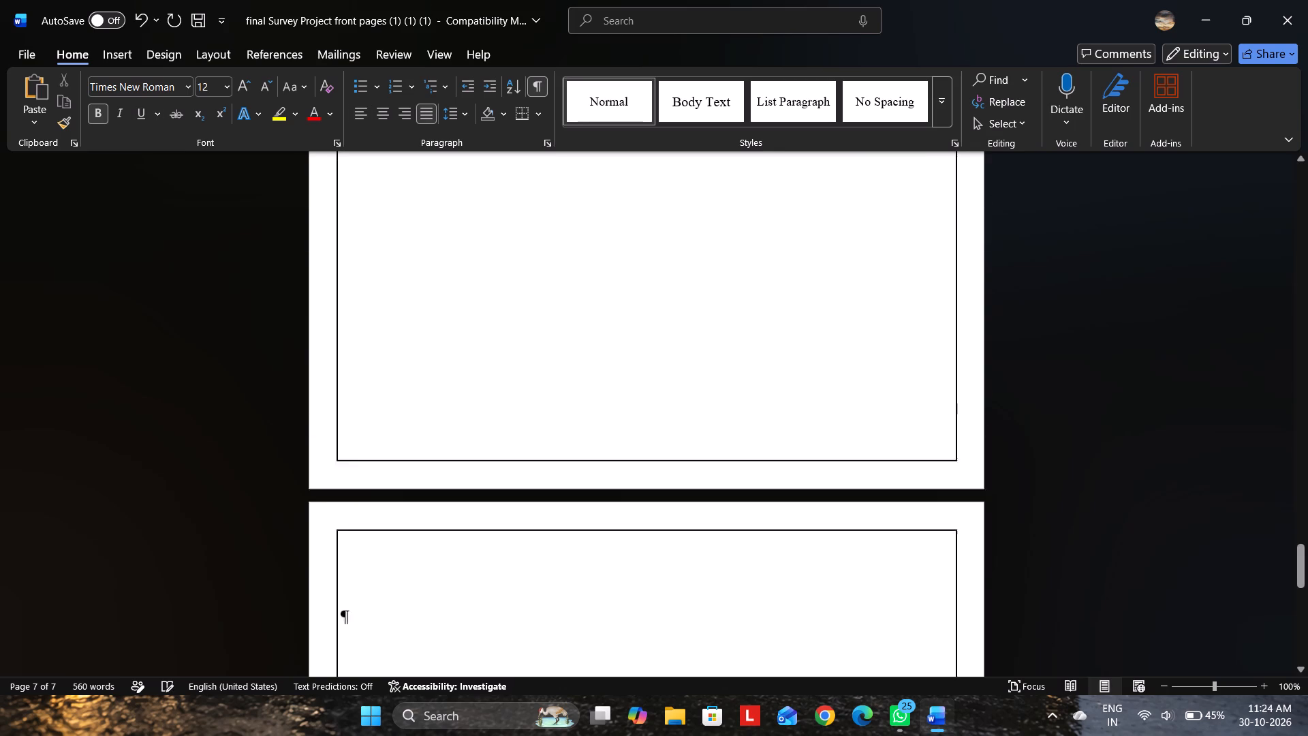
Delete the leftover space and paragraph mark between the register number and the section break on page 5.
{"action": "scroll", "coordinate": [668, 409], "scroll_direction": "down", "scroll_amount": 6}
{"action": "scroll", "coordinate": [668, 409], "scroll_direction": "up", "scroll_amount": 7}
{"action": "scroll", "coordinate": [668, 409], "scroll_direction": "down", "scroll_amount": 17}
{"action": "scroll", "coordinate": [668, 405], "scroll_direction": "up", "scroll_amount": 9}
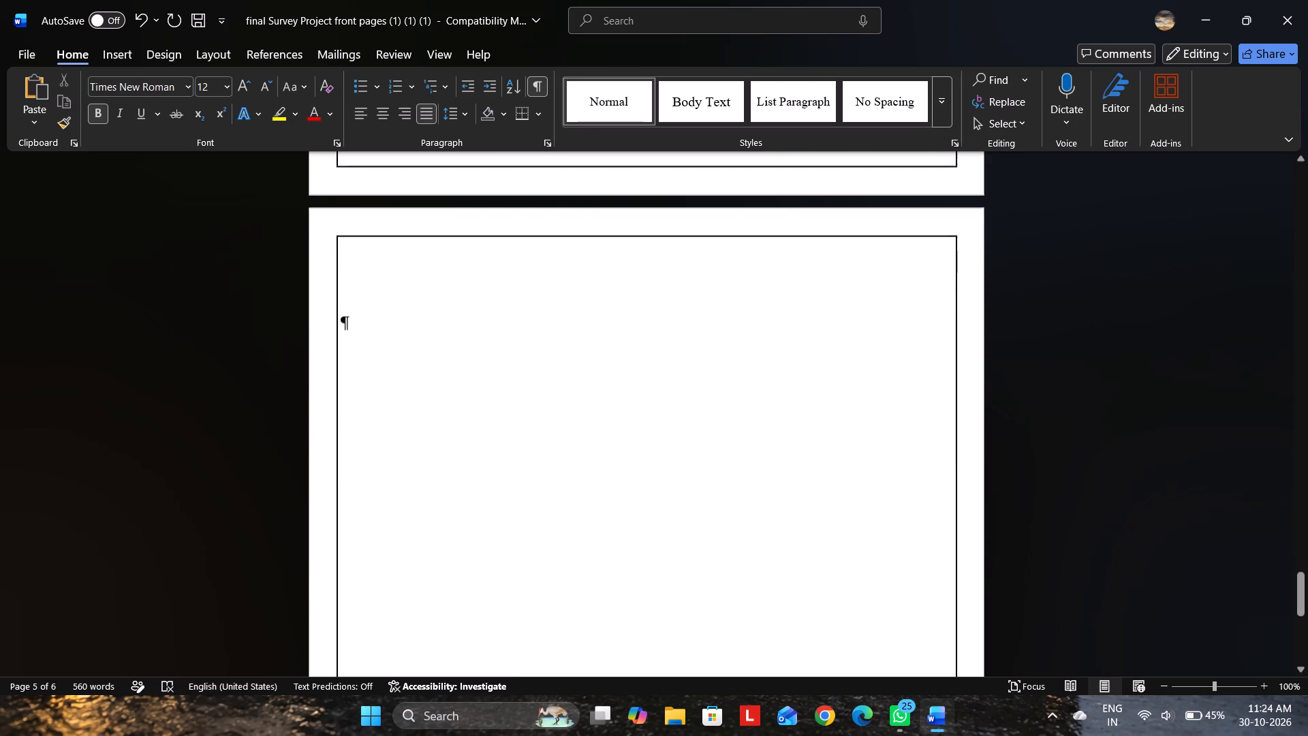
{"action": "scroll", "coordinate": [668, 405], "scroll_direction": "up", "scroll_amount": 11}
{"action": "key", "text": "BackSpace"}
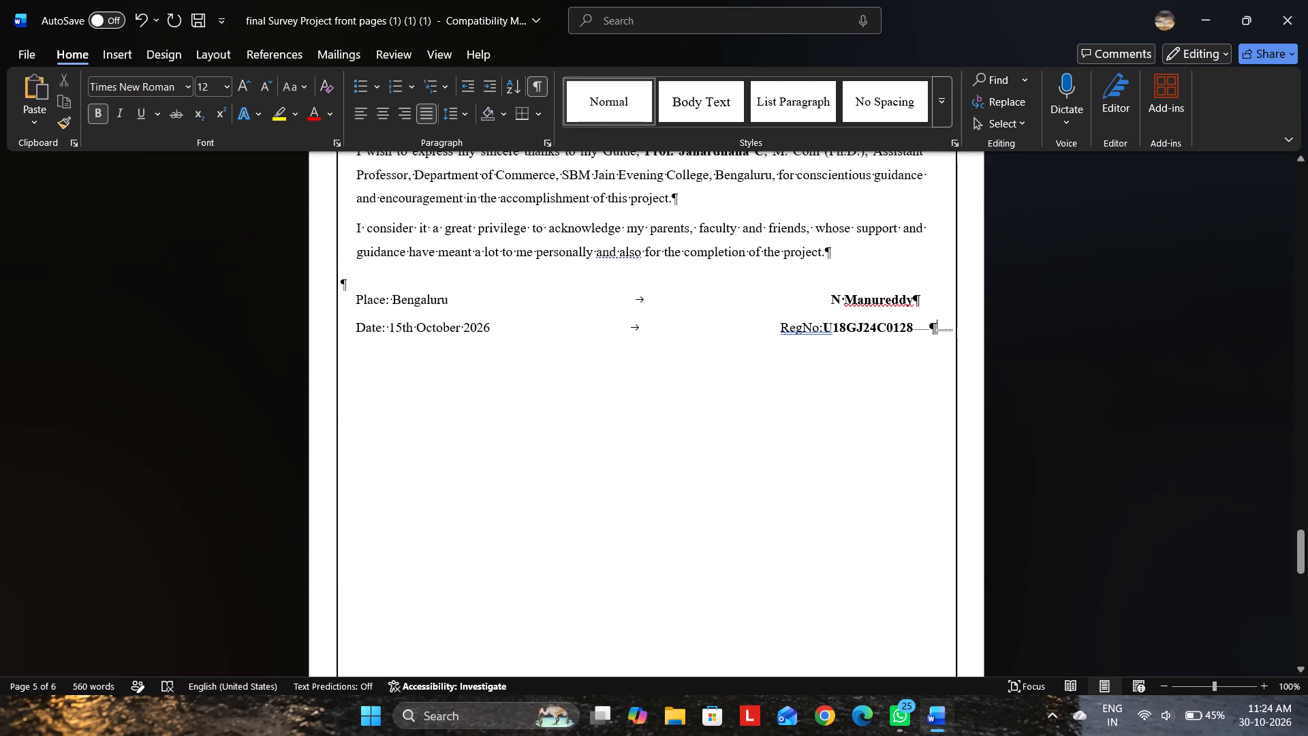
{"action": "left_click", "coordinate": [924, 334]}
{"action": "key", "text": "BackSpace"}
{"action": "scroll", "coordinate": [922, 334], "scroll_direction": "down", "scroll_amount": 12}
{"action": "scroll", "coordinate": [913, 333], "scroll_direction": "up", "scroll_amount": 4}
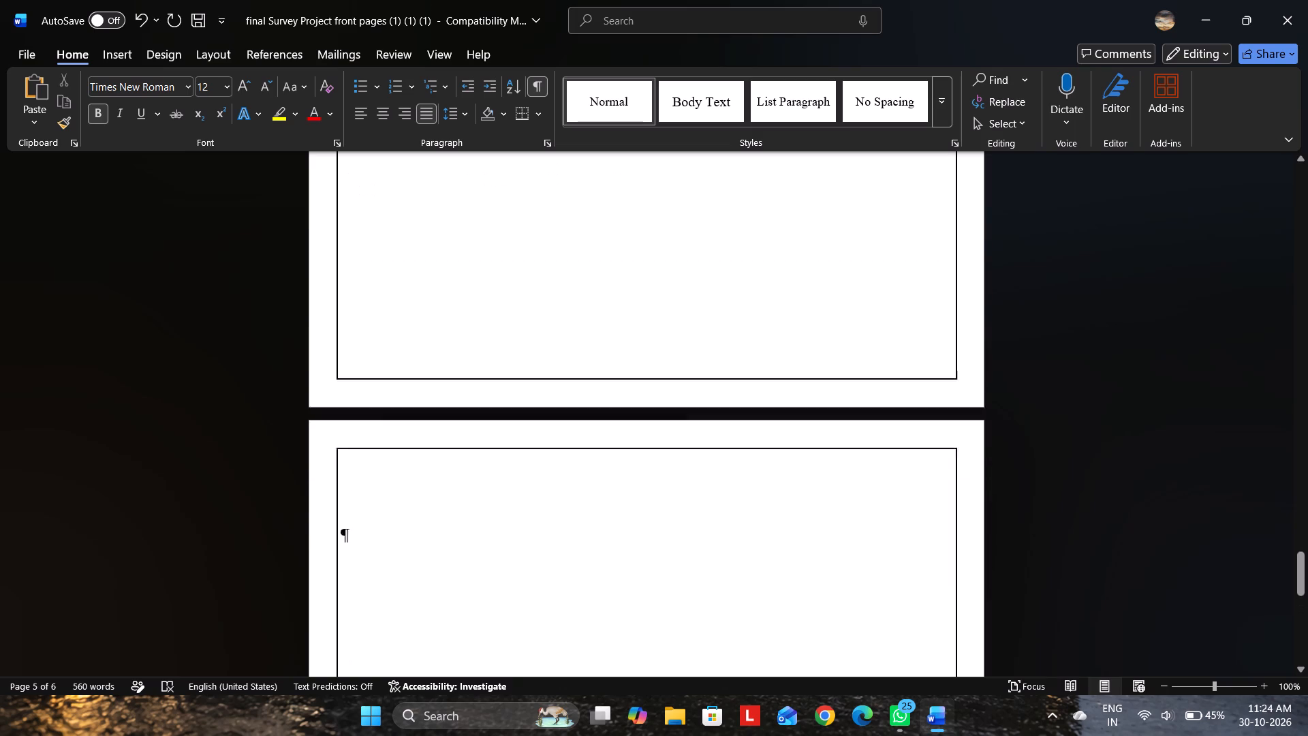
{"action": "scroll", "coordinate": [913, 333], "scroll_direction": "up", "scroll_amount": 5}
{"action": "left_click", "coordinate": [939, 207]}
{"action": "key", "text": "BackSpace"}
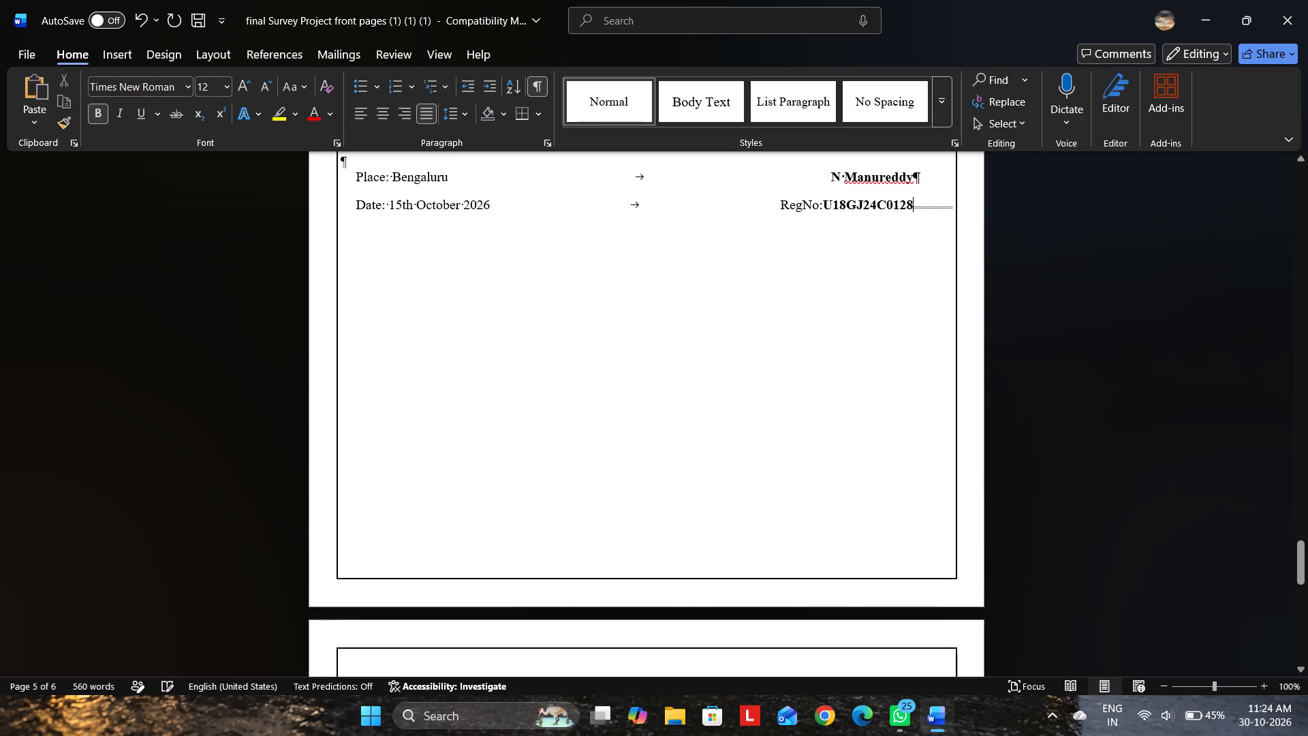
{"action": "scroll", "coordinate": [937, 207], "scroll_direction": "down", "scroll_amount": 6}
{"action": "scroll", "coordinate": [937, 207], "scroll_direction": "up", "scroll_amount": 6}
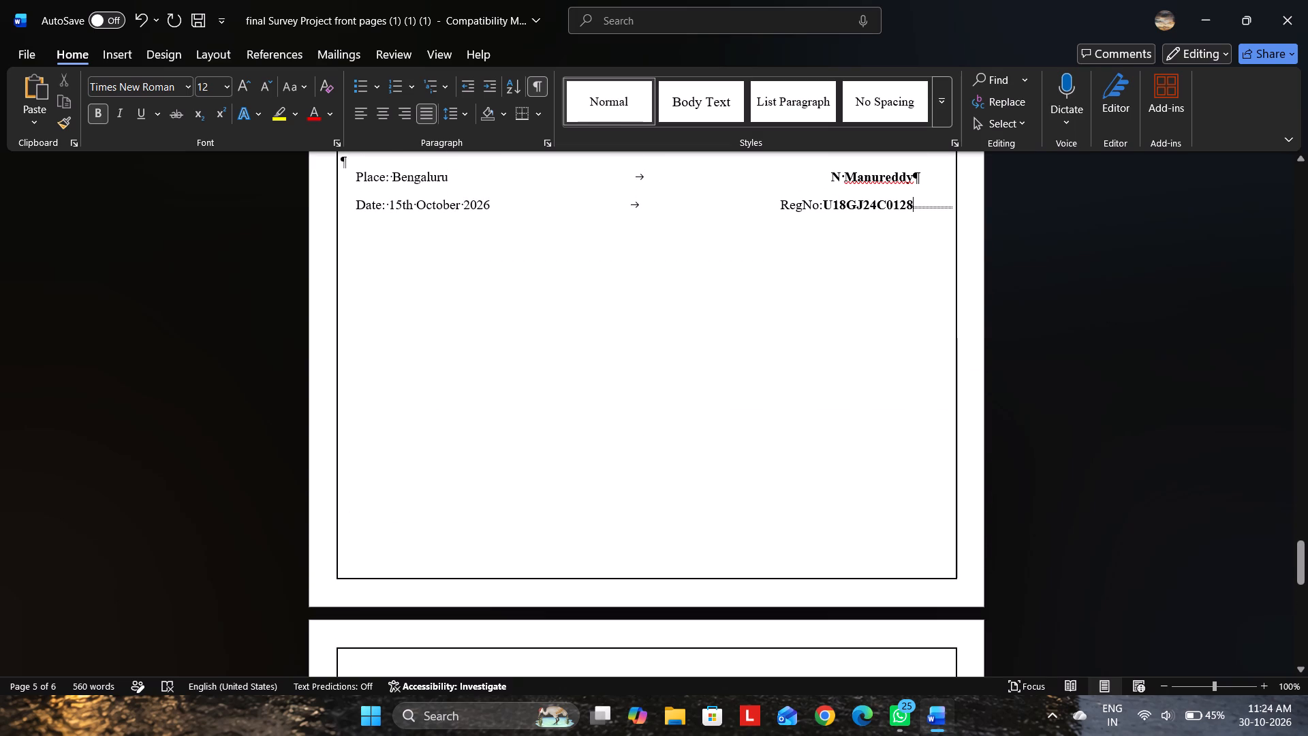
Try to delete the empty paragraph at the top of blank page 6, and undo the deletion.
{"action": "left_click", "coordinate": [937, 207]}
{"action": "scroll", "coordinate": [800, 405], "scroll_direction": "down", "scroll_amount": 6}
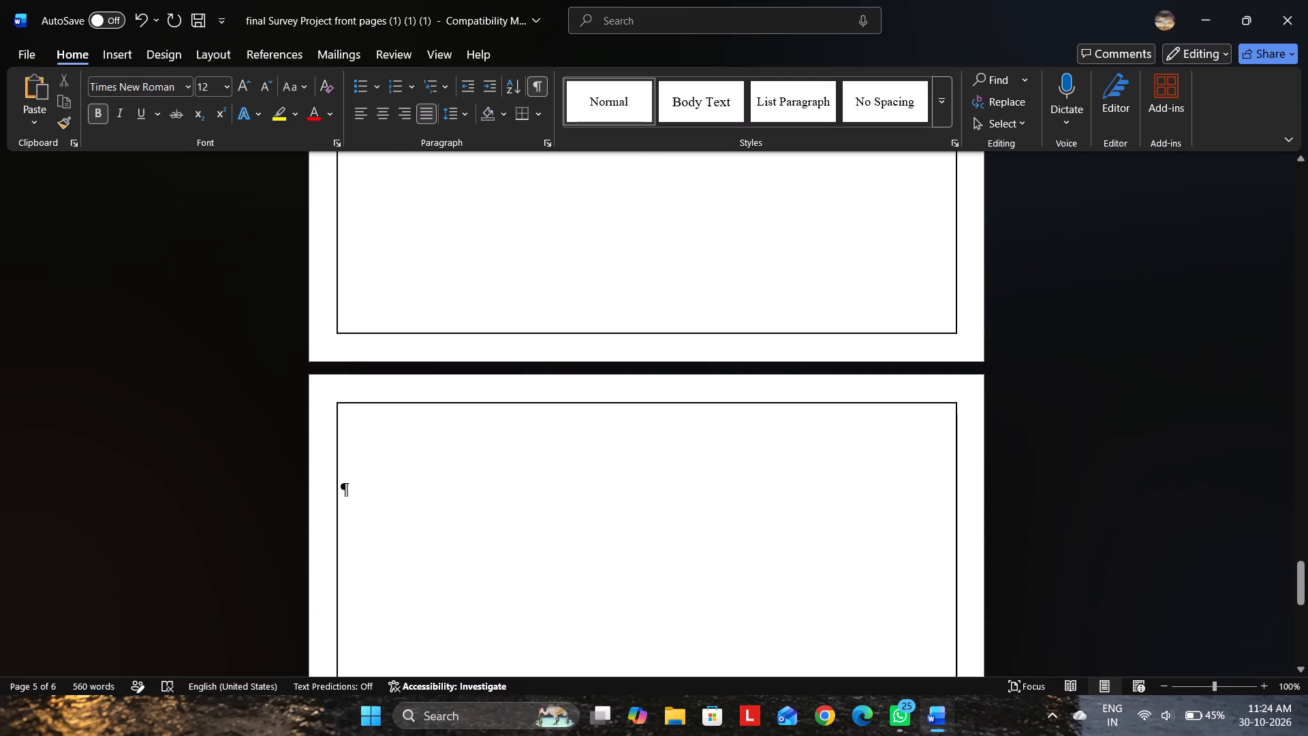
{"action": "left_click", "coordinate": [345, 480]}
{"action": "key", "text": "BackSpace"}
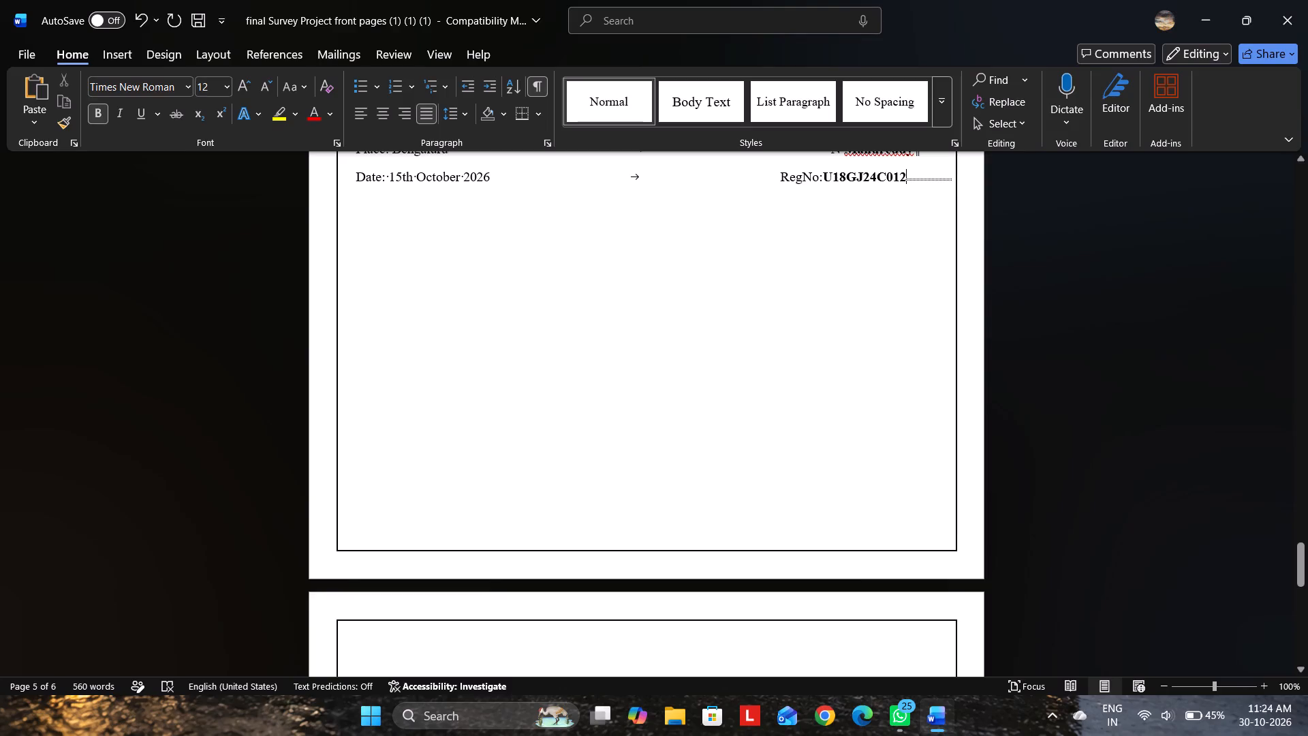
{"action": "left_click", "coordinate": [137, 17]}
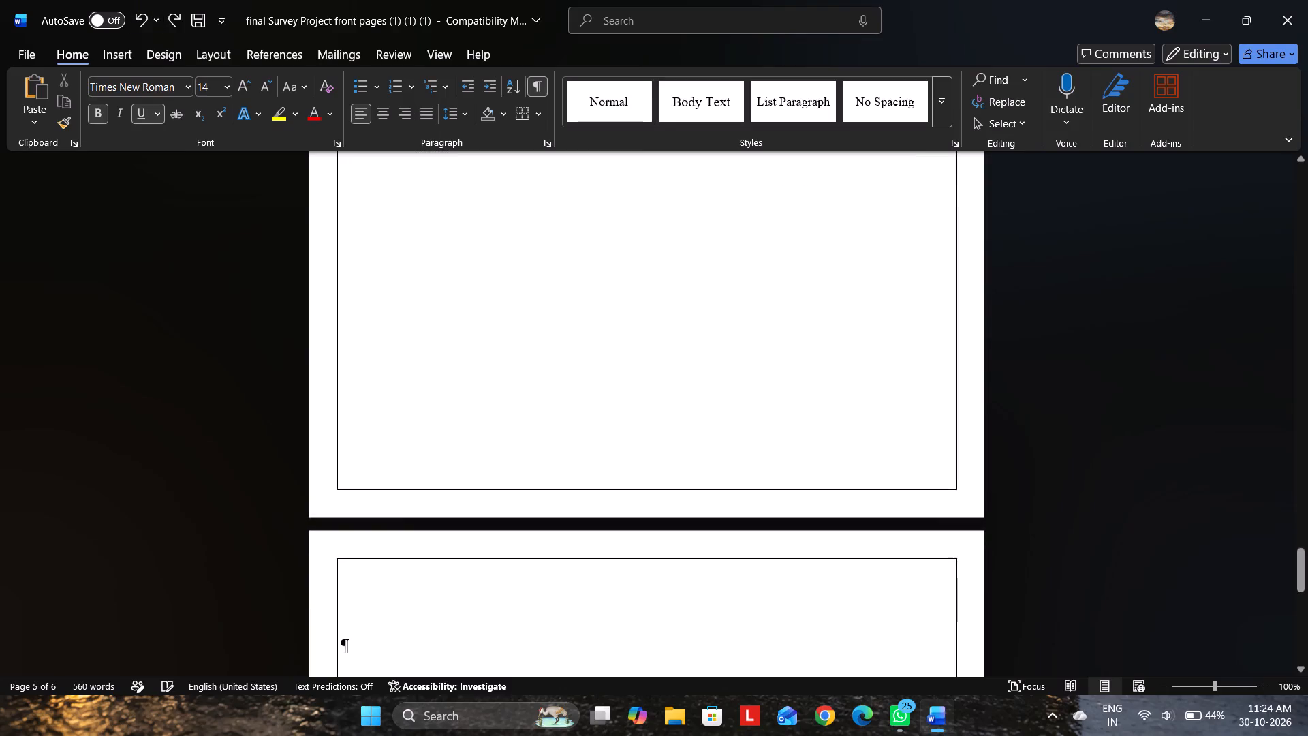
Turn on AutoSave by uploading a copy of the document to the personal OneDrive.
{"action": "left_click", "coordinate": [124, 22]}
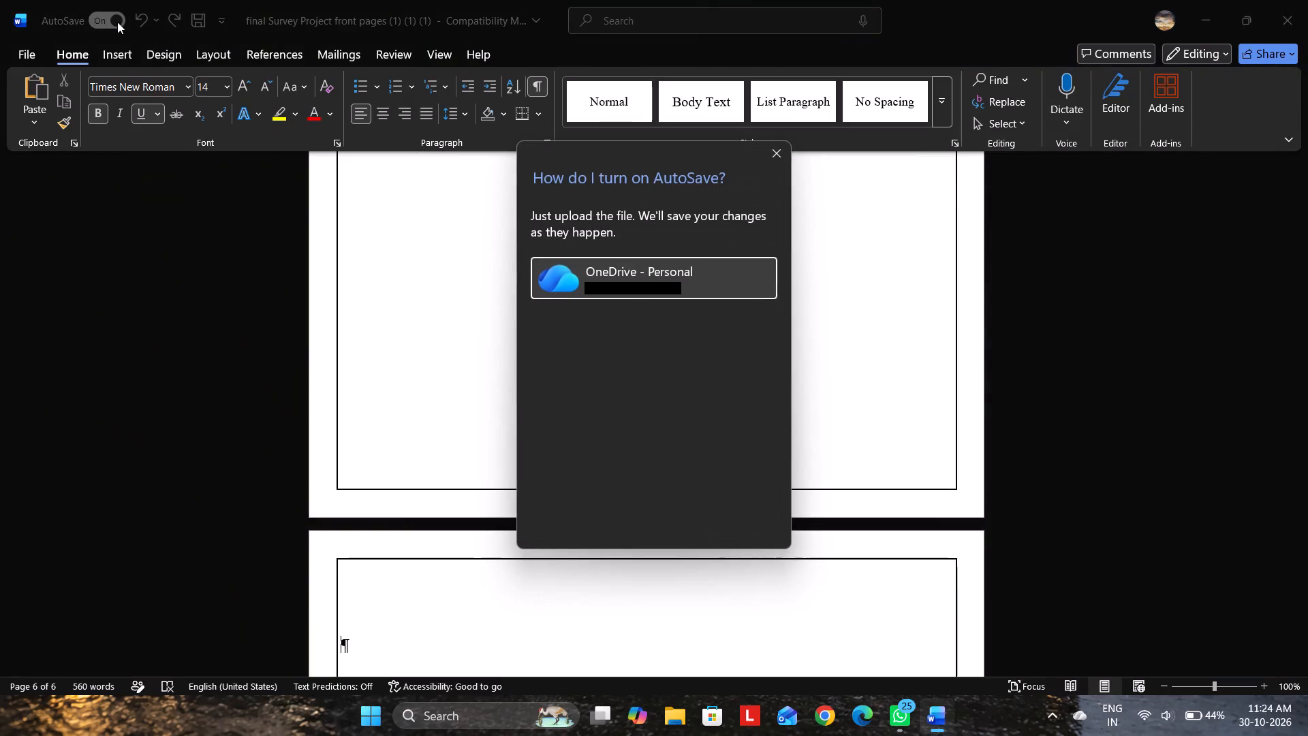
{"action": "left_click", "coordinate": [773, 147]}
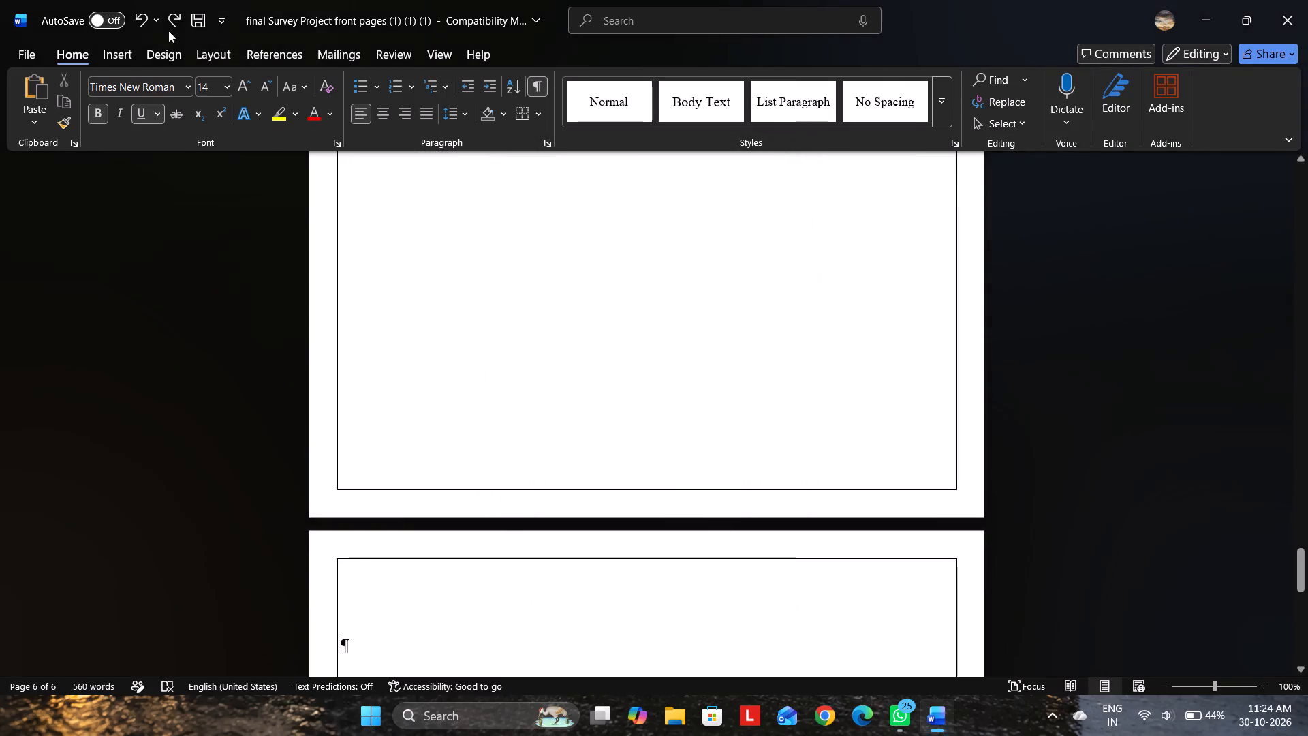
{"action": "left_click", "coordinate": [112, 18]}
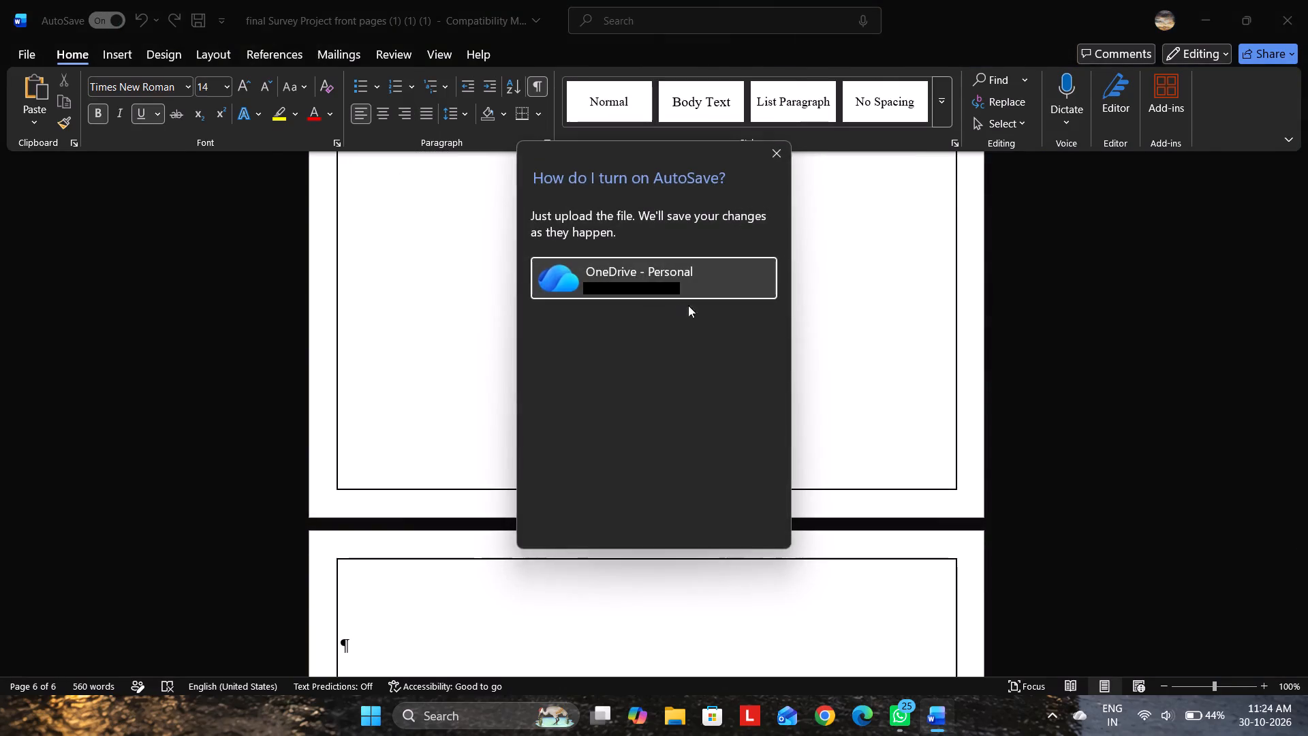
{"action": "left_click", "coordinate": [684, 274]}
{"action": "left_click", "coordinate": [774, 155]}
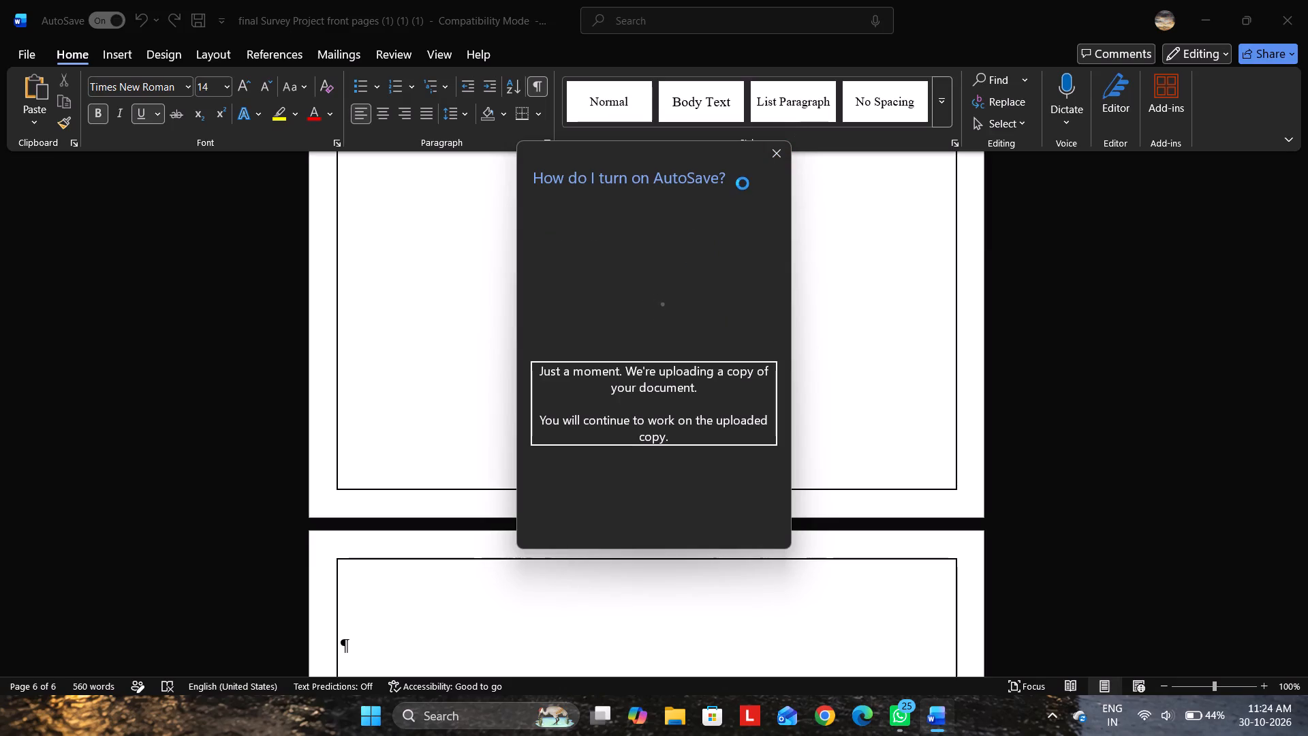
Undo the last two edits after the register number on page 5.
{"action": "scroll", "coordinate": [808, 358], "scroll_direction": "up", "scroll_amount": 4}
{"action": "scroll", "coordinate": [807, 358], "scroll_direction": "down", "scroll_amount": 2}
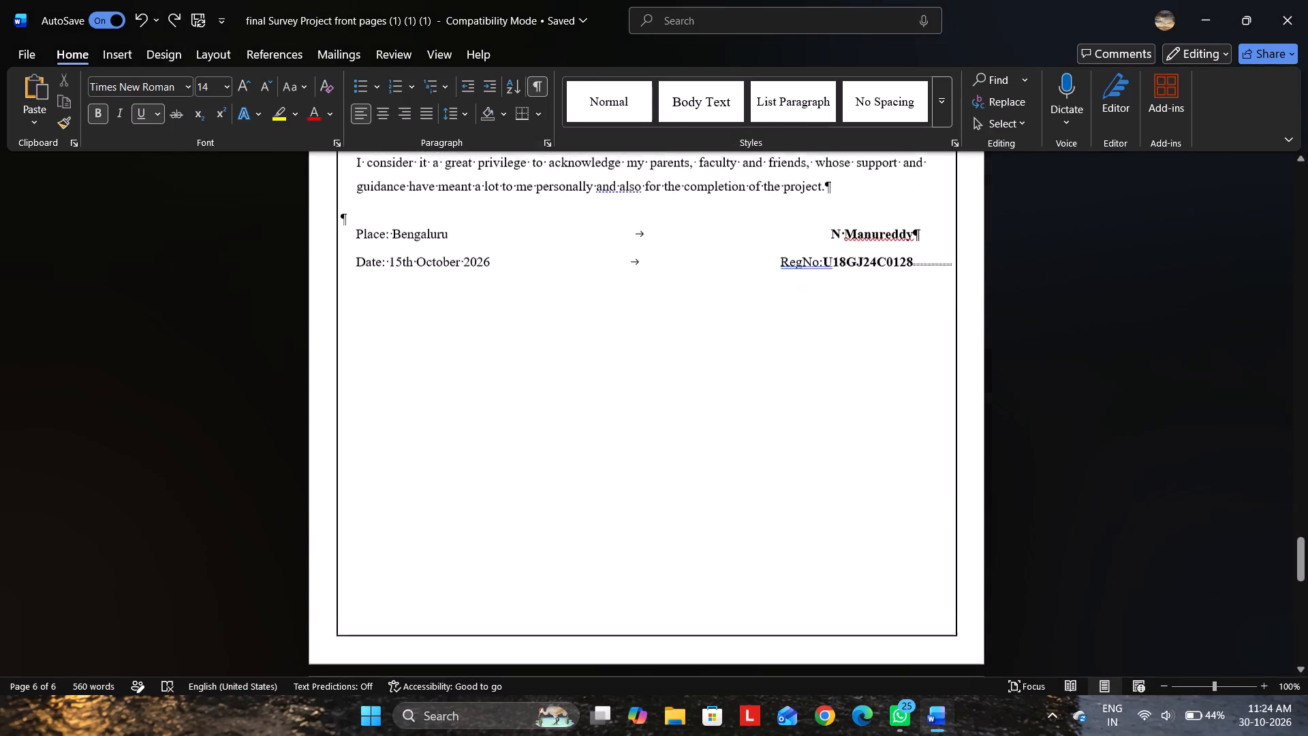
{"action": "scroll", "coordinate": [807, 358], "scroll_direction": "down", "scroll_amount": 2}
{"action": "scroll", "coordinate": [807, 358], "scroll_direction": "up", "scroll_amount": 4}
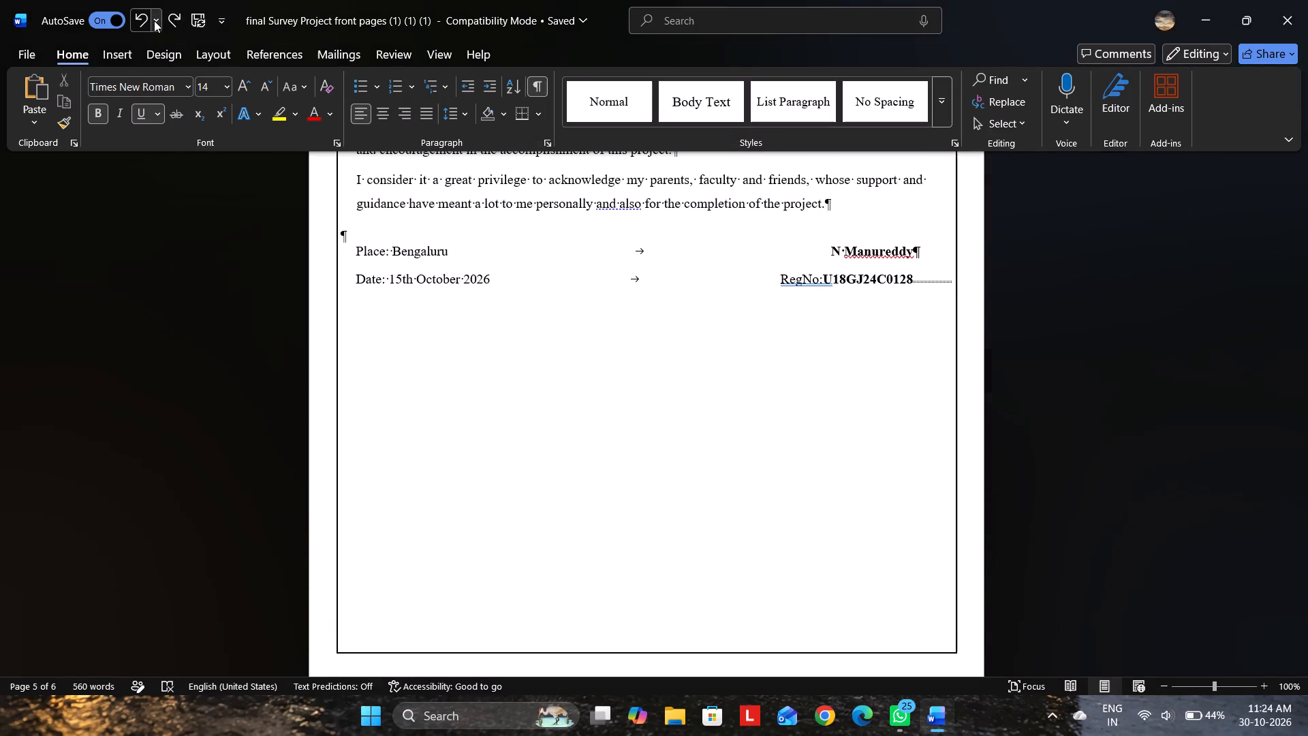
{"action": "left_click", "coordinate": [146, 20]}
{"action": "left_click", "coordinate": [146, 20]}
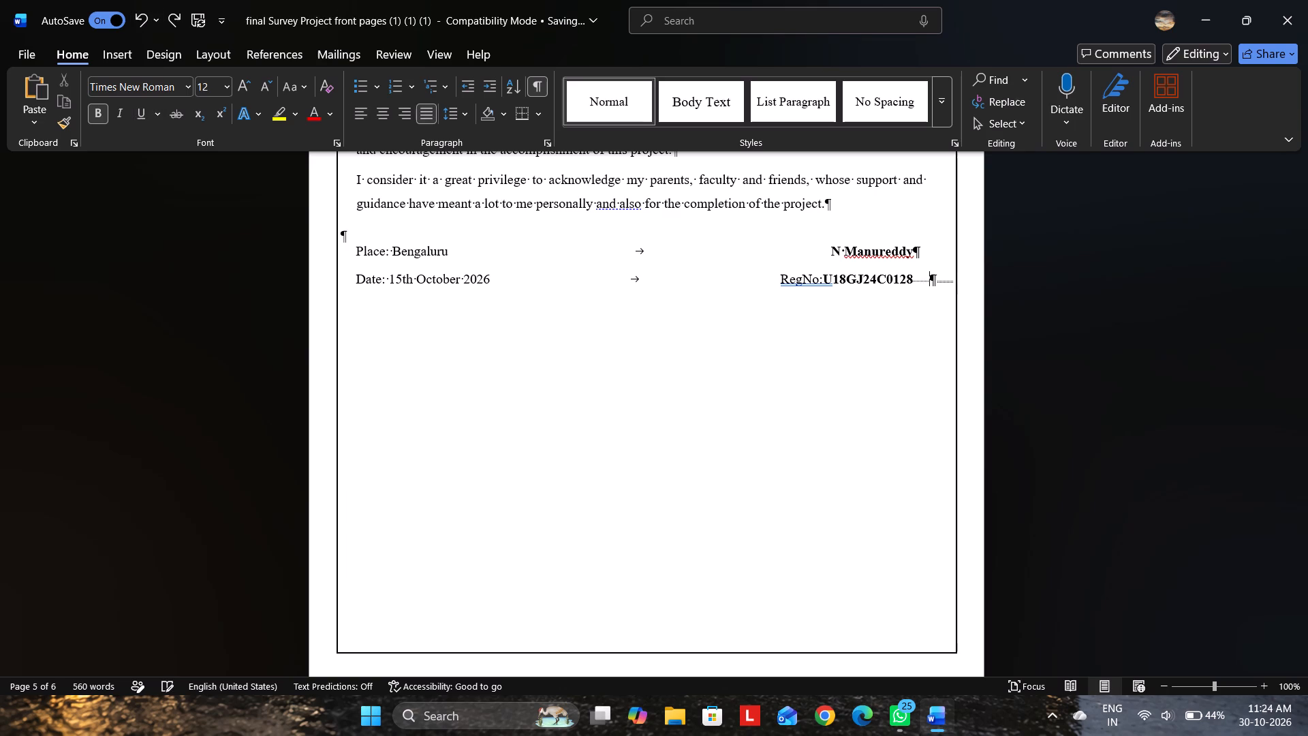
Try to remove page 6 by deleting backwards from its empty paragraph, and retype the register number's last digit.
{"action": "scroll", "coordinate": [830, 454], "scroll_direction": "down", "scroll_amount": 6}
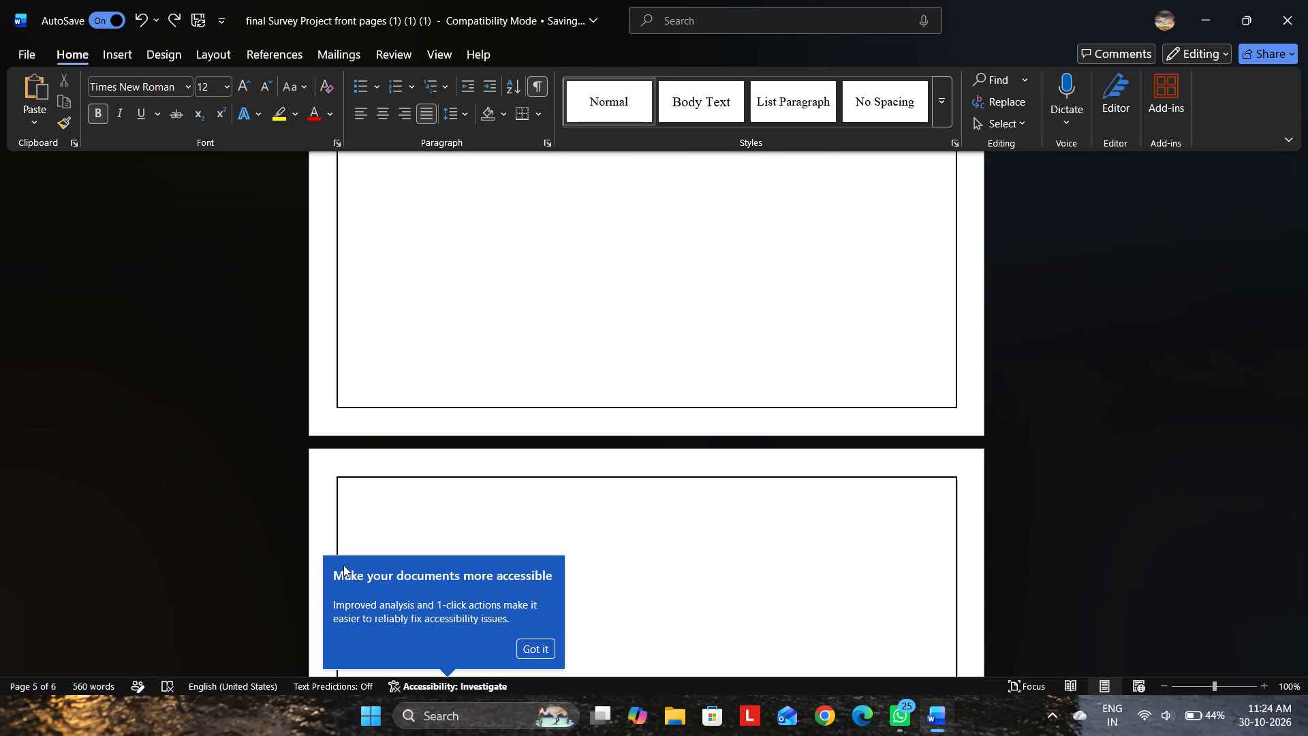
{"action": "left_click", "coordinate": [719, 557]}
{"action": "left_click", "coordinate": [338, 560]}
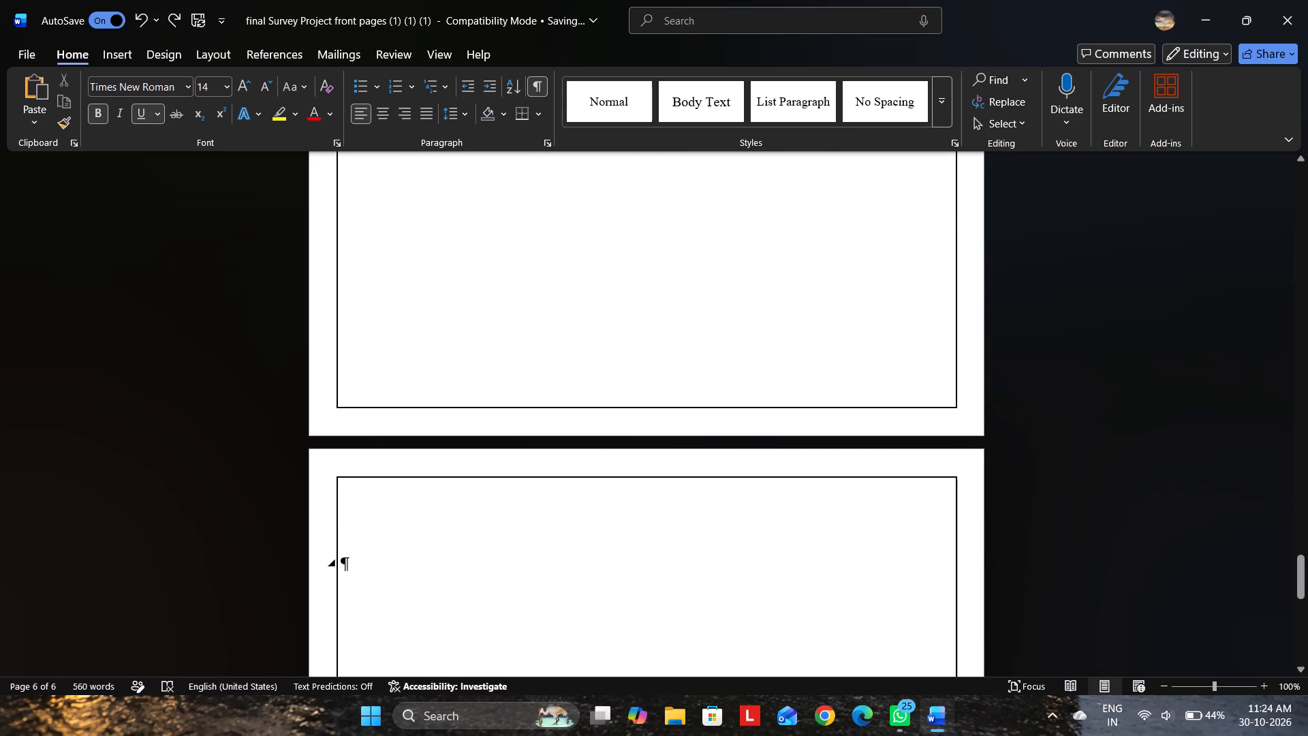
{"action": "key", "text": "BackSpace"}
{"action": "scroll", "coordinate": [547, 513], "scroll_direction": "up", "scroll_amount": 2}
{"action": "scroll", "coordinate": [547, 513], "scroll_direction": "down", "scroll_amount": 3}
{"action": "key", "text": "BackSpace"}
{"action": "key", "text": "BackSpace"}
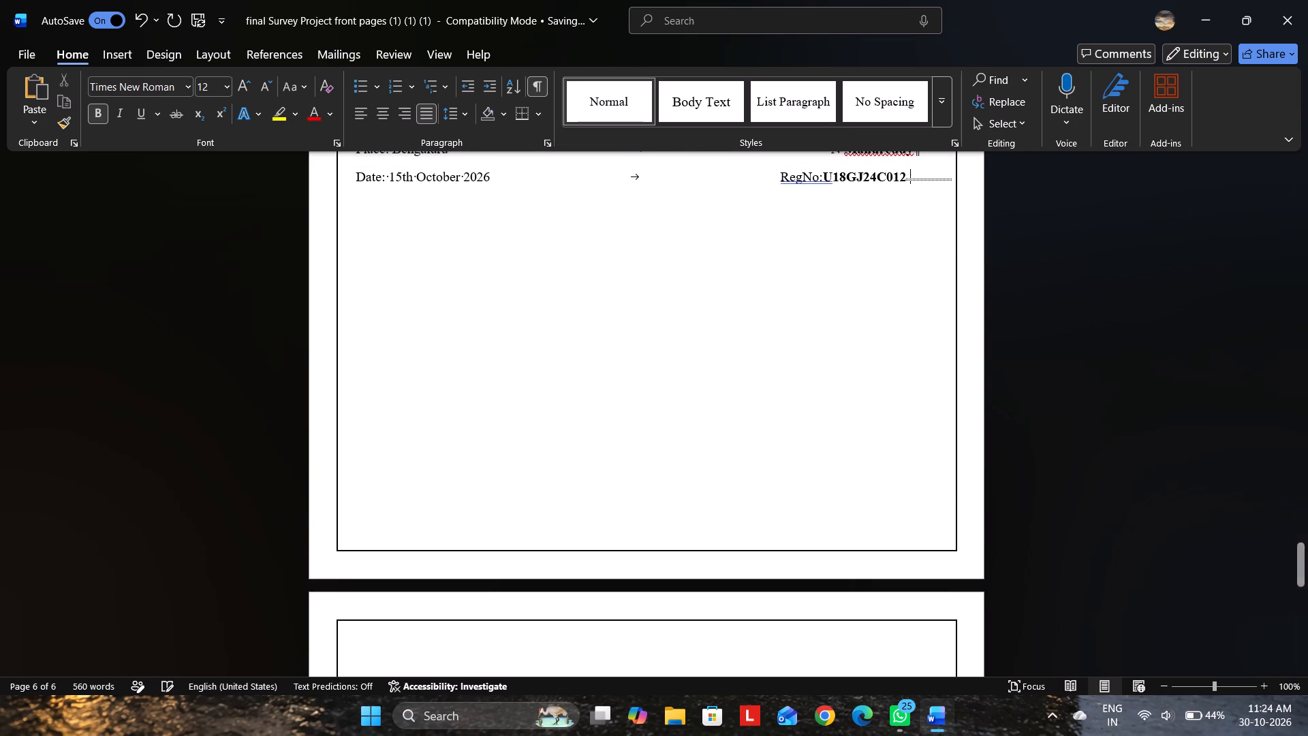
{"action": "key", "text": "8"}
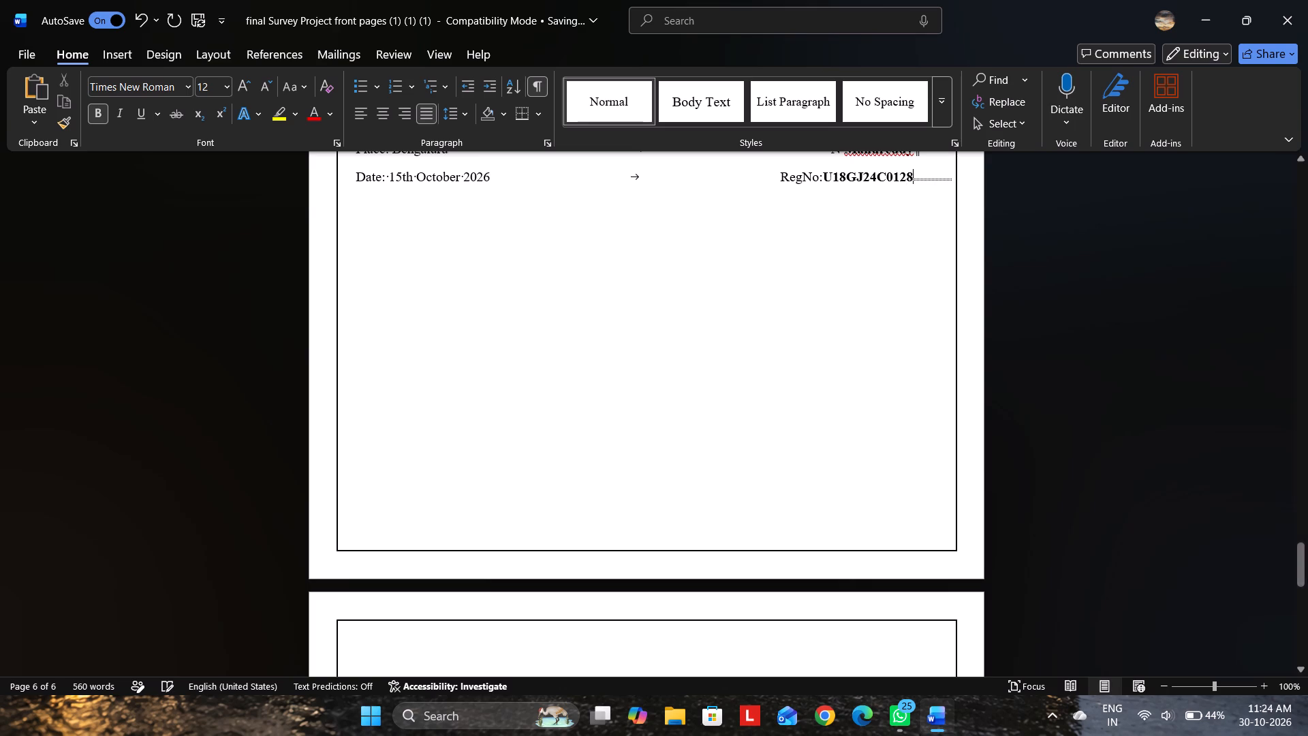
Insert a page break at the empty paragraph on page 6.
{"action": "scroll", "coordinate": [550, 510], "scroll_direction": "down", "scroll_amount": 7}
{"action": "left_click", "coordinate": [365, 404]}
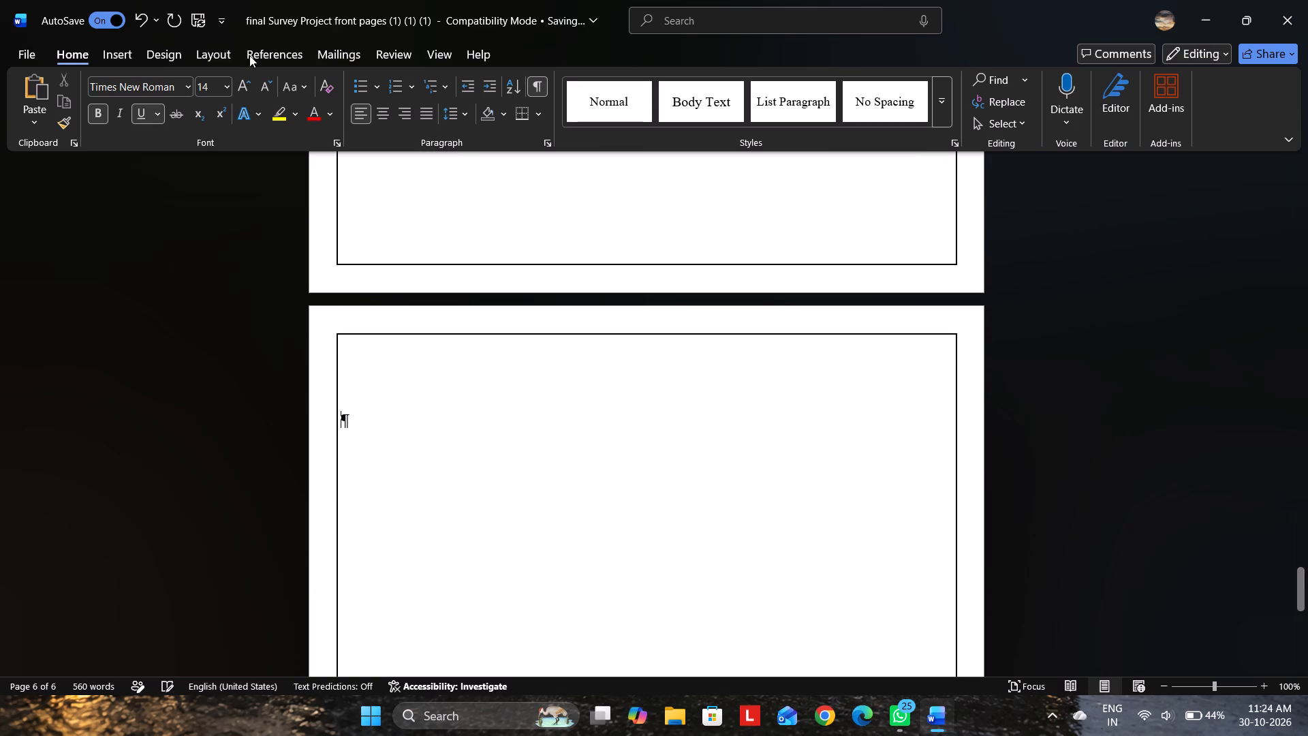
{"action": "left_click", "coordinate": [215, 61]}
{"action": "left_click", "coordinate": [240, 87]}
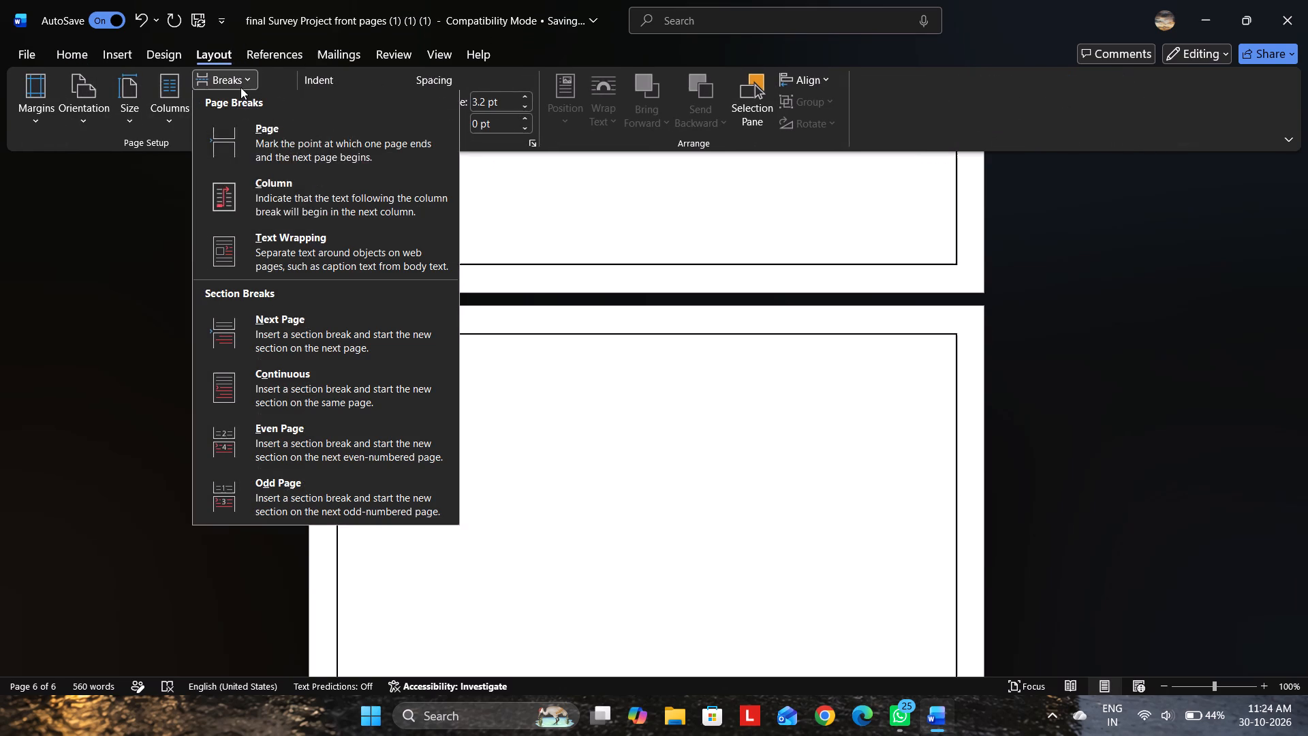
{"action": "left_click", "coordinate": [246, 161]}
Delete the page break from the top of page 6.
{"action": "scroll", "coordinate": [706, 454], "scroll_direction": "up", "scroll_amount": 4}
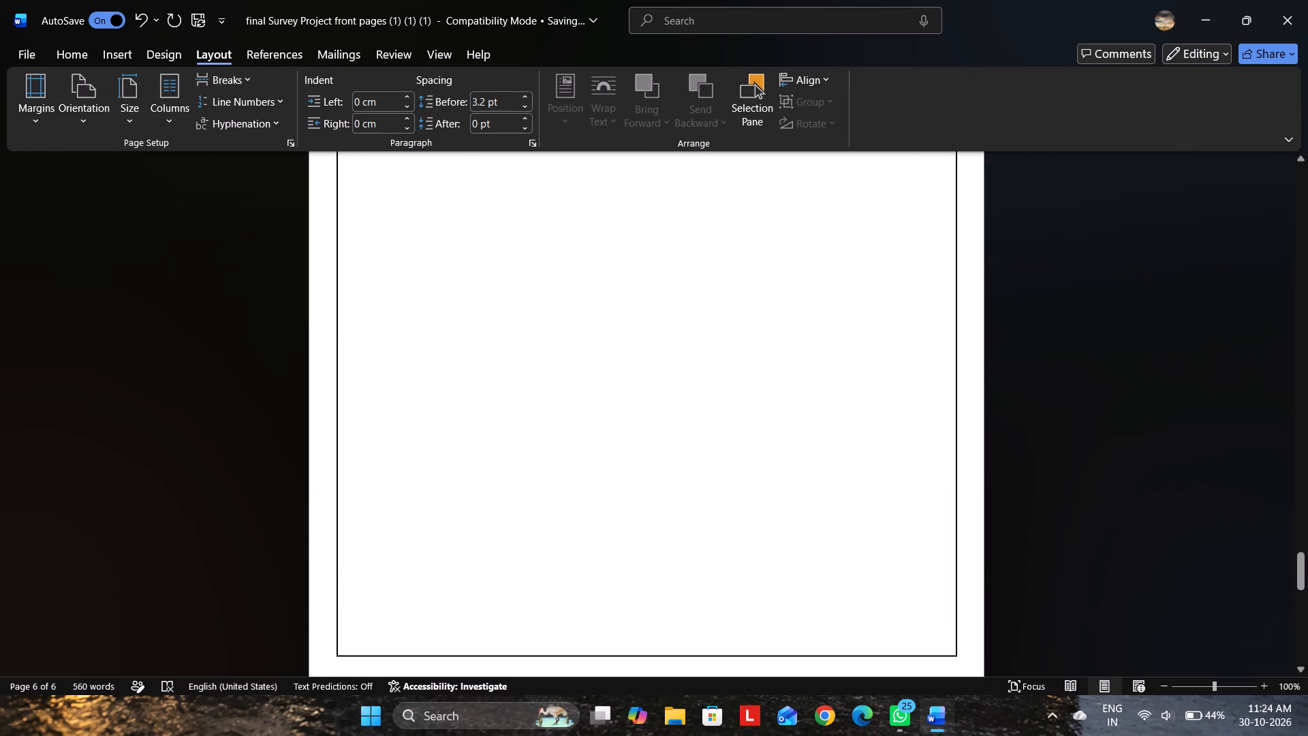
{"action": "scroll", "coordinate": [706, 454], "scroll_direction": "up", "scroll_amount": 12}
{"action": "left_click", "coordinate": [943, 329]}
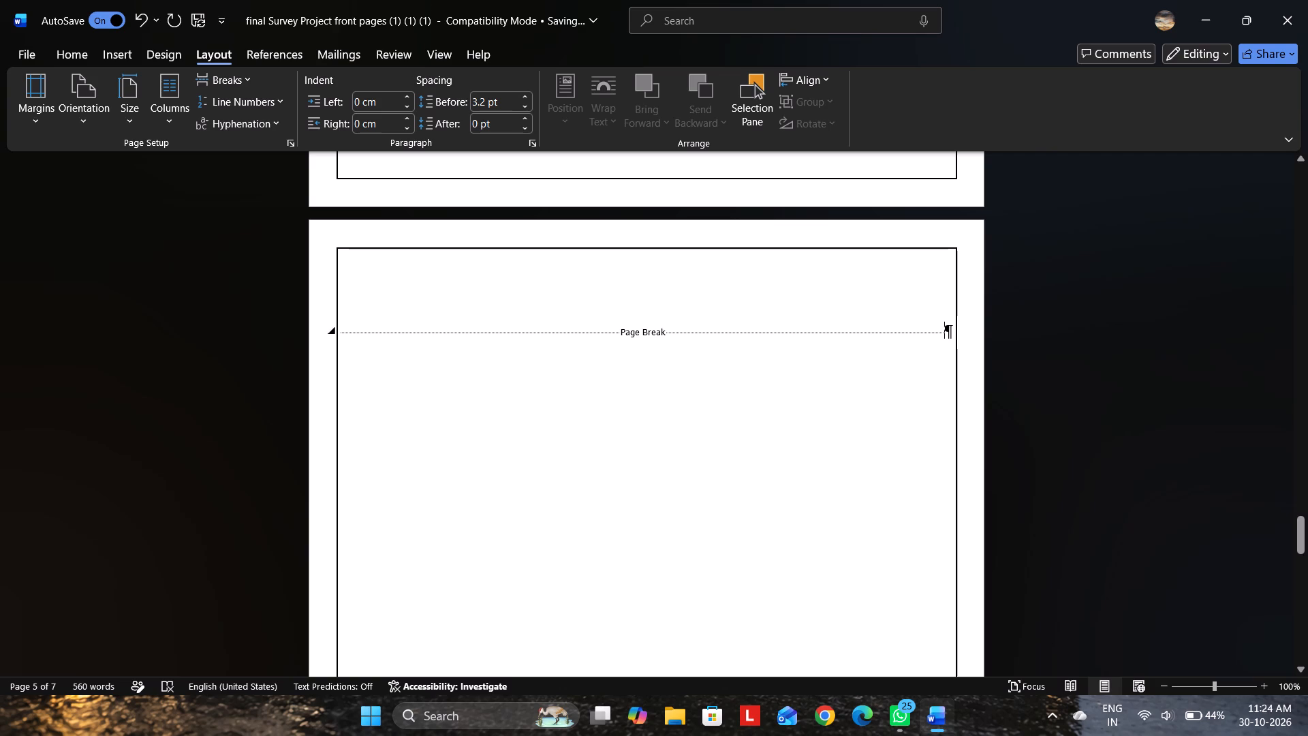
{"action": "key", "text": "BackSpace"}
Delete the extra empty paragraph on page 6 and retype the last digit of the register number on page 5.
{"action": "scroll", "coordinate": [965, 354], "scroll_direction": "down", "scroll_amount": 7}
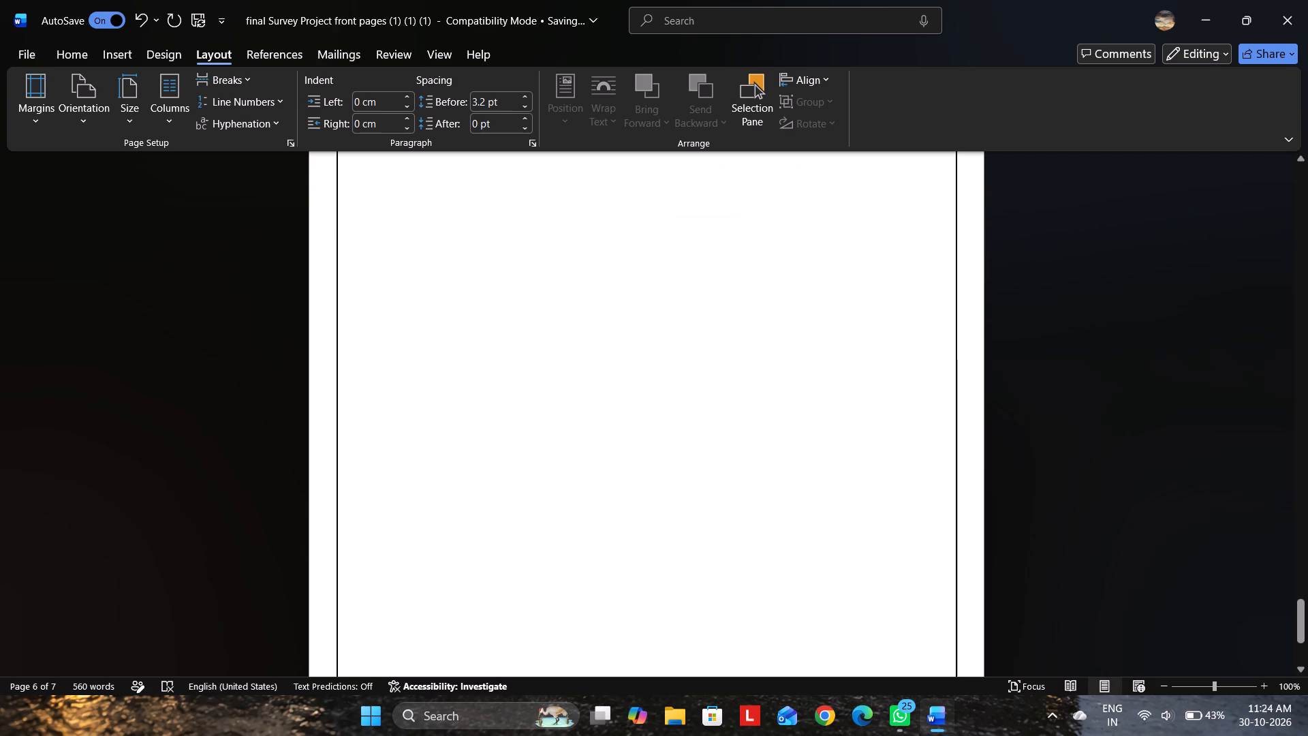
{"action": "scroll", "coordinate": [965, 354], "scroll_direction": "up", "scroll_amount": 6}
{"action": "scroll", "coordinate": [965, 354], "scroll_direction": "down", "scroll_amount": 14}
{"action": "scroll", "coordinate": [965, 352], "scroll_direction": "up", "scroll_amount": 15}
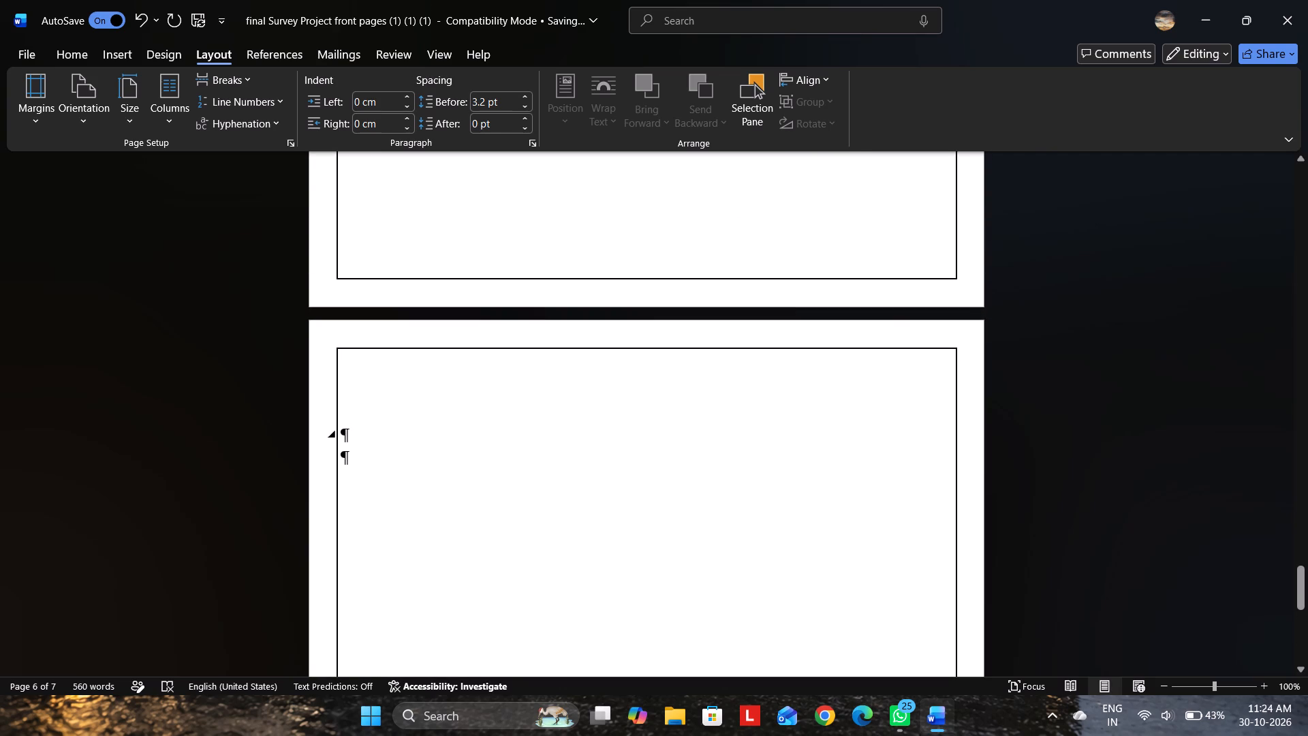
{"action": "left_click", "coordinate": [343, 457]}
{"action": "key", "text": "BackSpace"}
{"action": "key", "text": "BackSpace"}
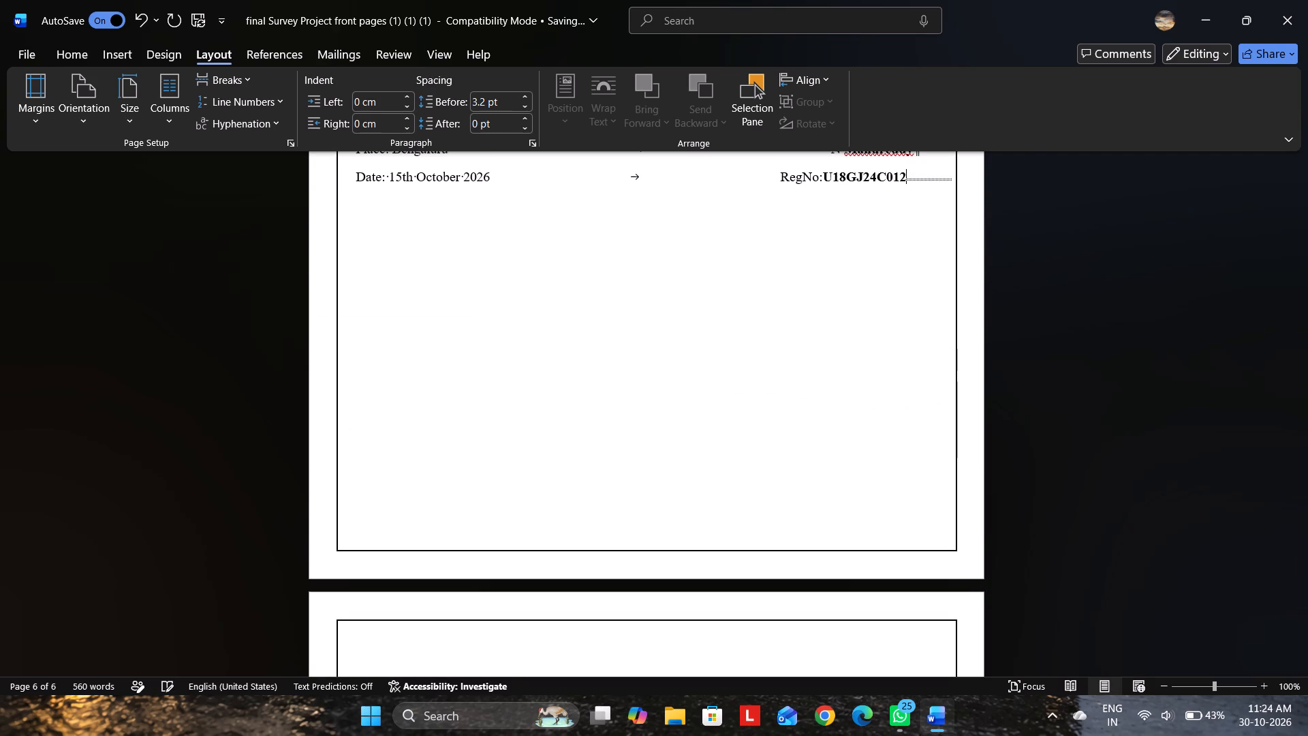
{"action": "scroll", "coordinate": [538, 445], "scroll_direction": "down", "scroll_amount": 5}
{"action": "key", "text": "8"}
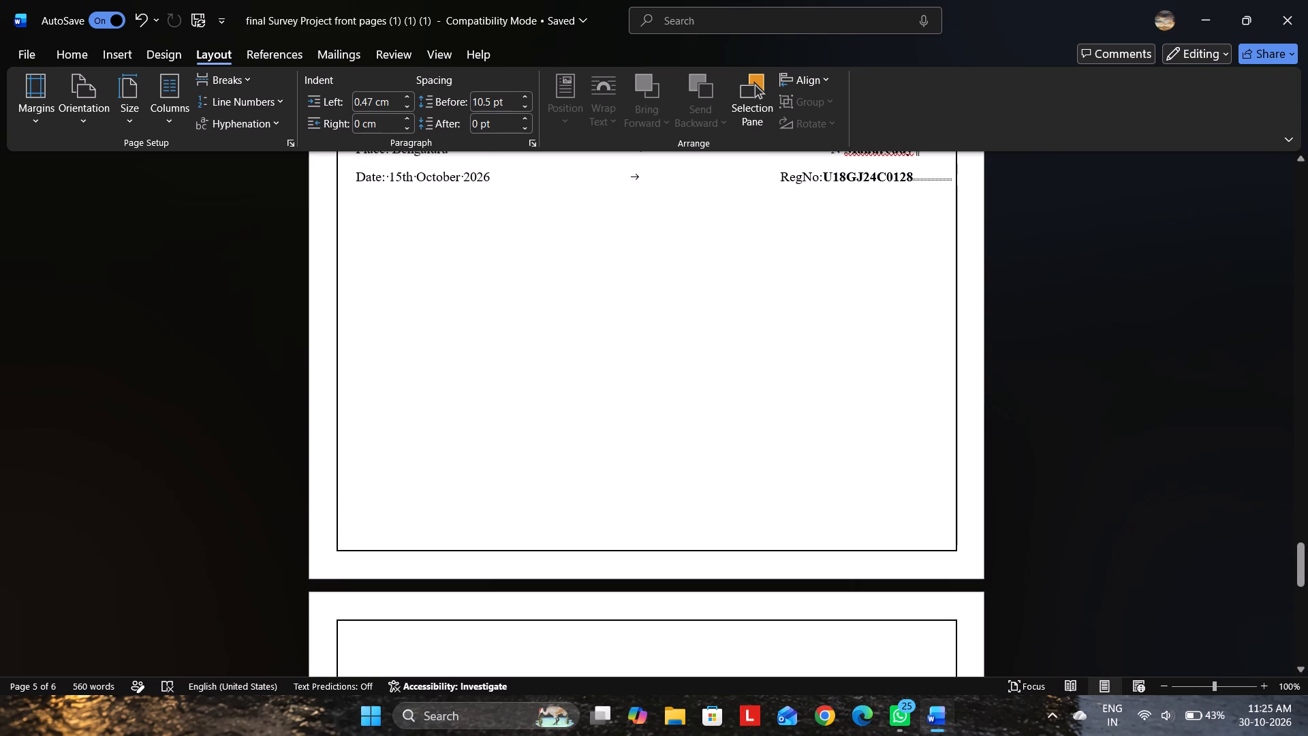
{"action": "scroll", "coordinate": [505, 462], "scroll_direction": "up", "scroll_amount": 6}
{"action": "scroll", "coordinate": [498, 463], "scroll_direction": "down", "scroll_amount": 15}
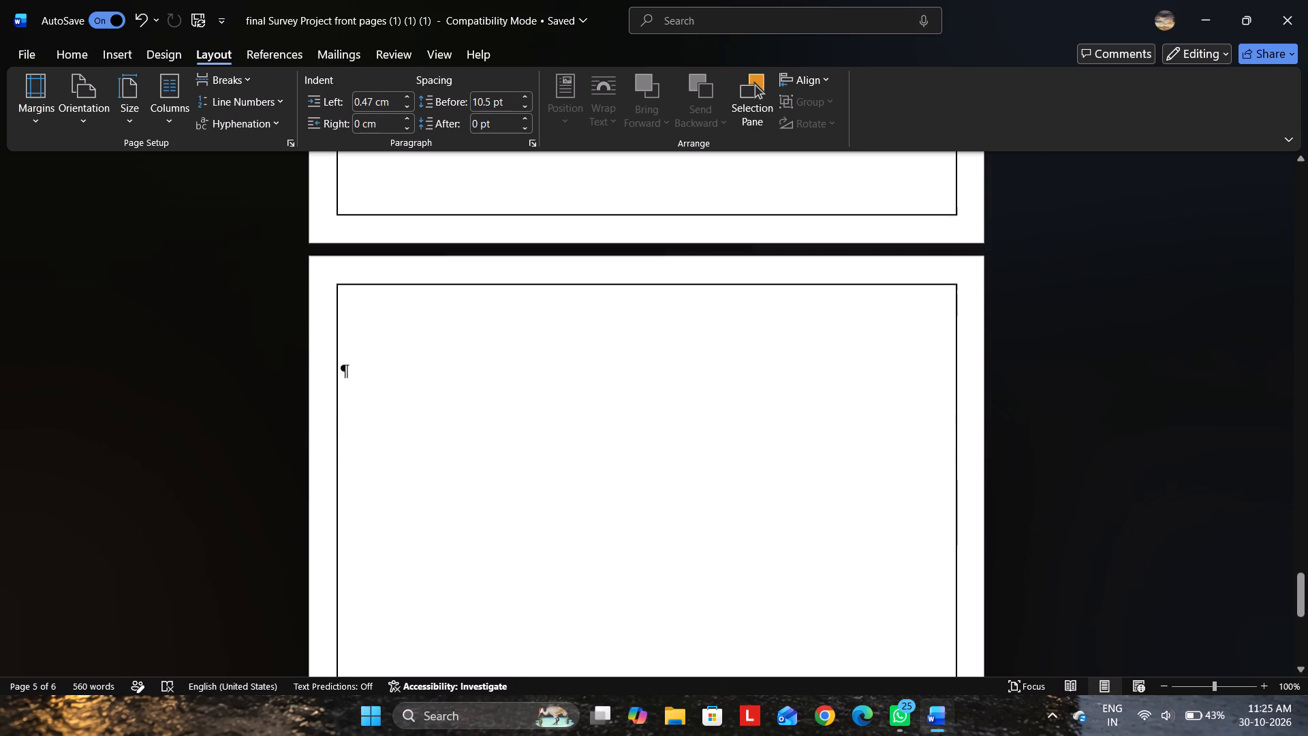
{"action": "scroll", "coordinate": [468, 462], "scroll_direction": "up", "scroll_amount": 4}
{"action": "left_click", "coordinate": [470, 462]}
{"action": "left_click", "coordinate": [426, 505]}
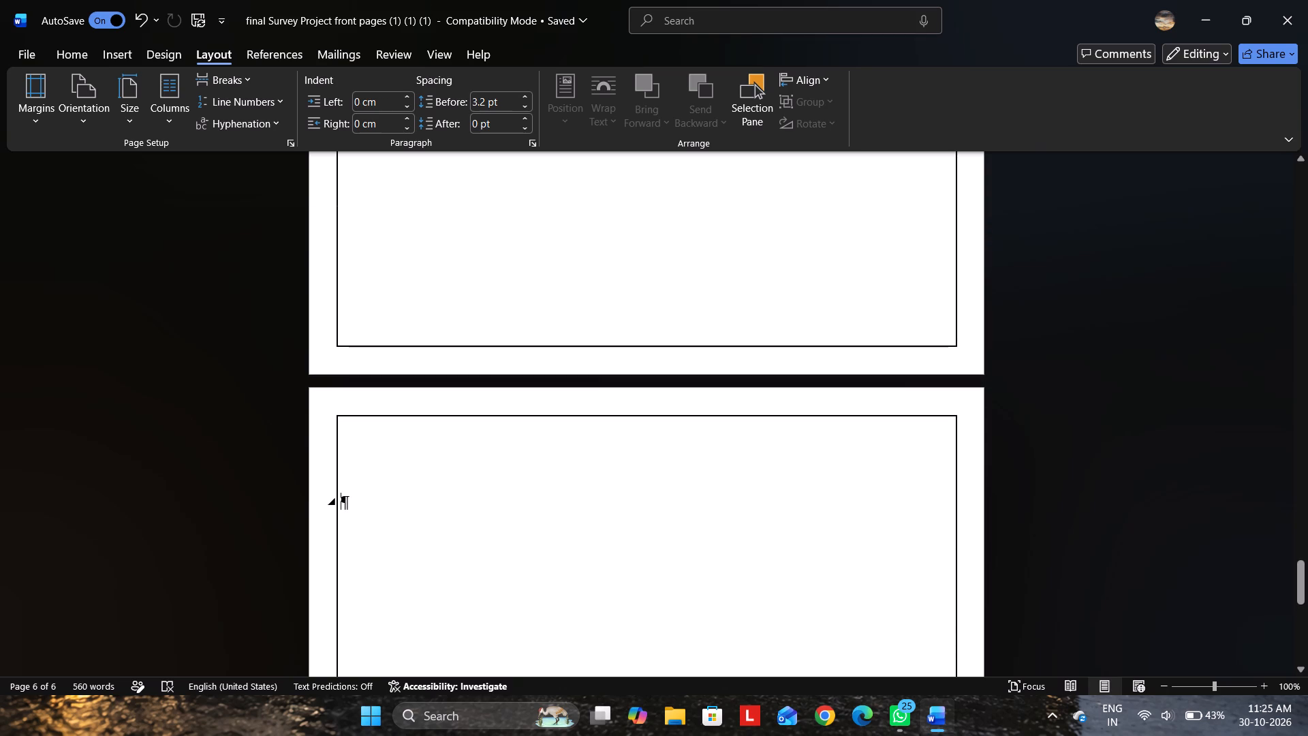
Switch to Google Chrome and open it with the first profile.
{"action": "left_click", "coordinate": [816, 710]}
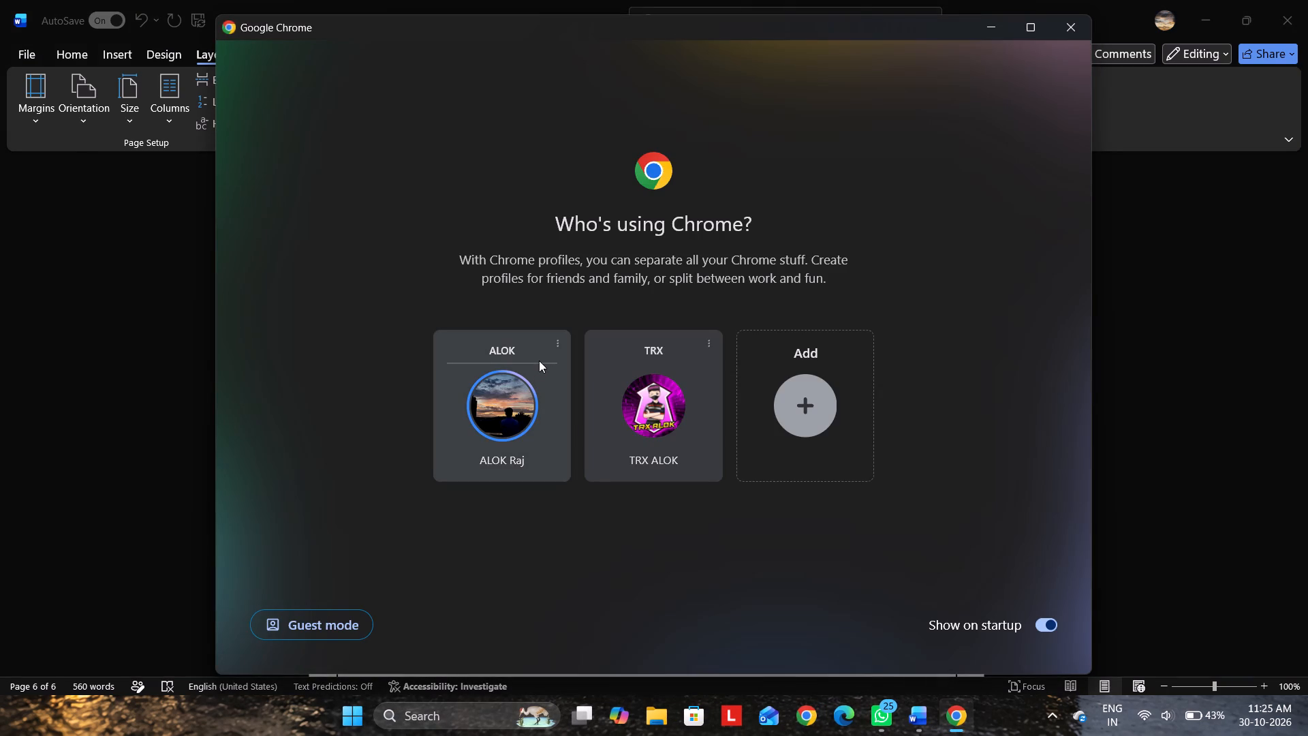
{"action": "left_click", "coordinate": [539, 361]}
{"action": "left_click", "coordinate": [571, 381]}
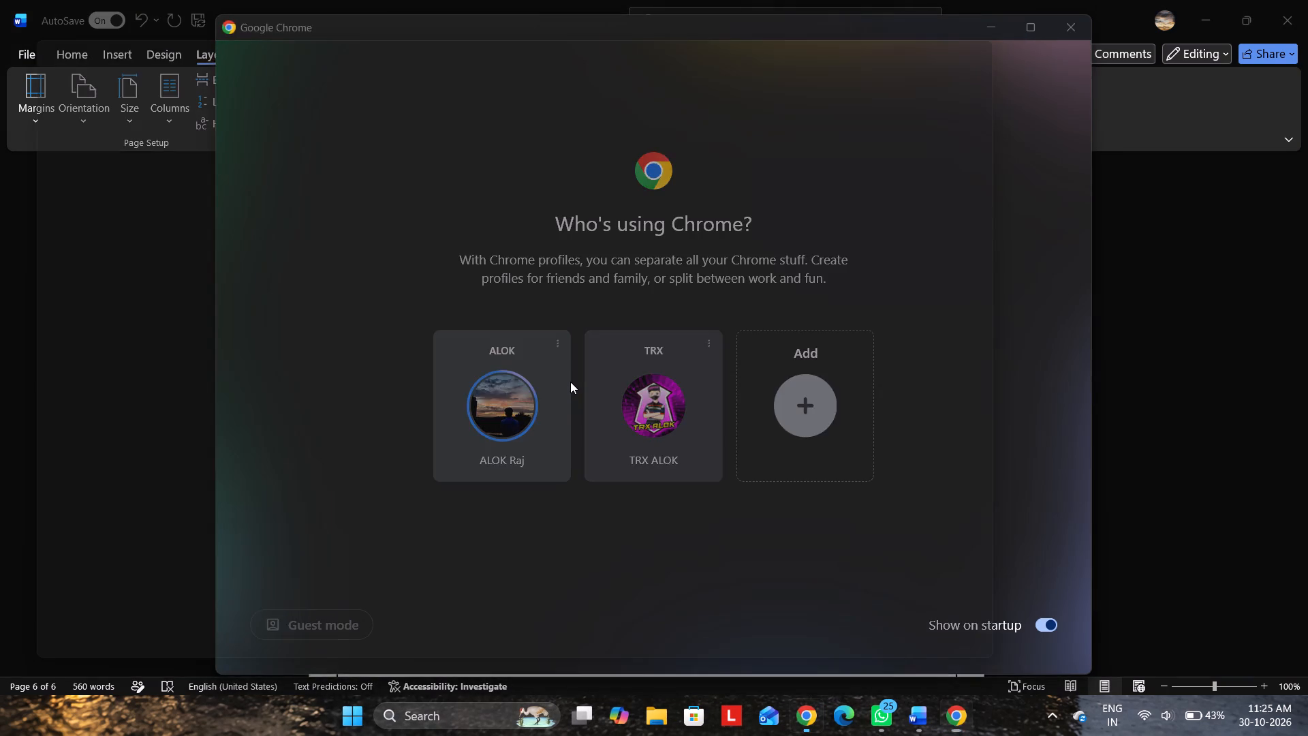
Search Google for "how to delete page in word document when it is not happening".
{"action": "key", "text": "h"}
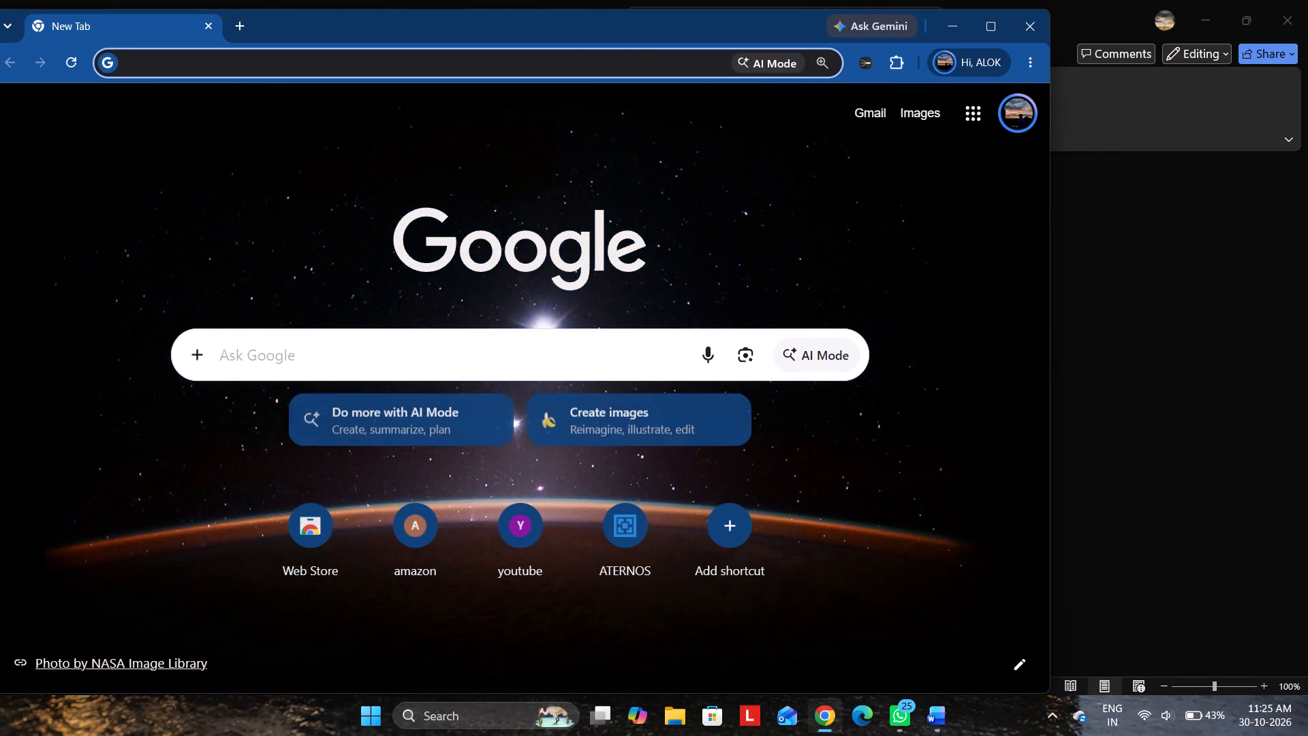
{"action": "type", "text": "ow"}
{"action": "key", "text": "space"}
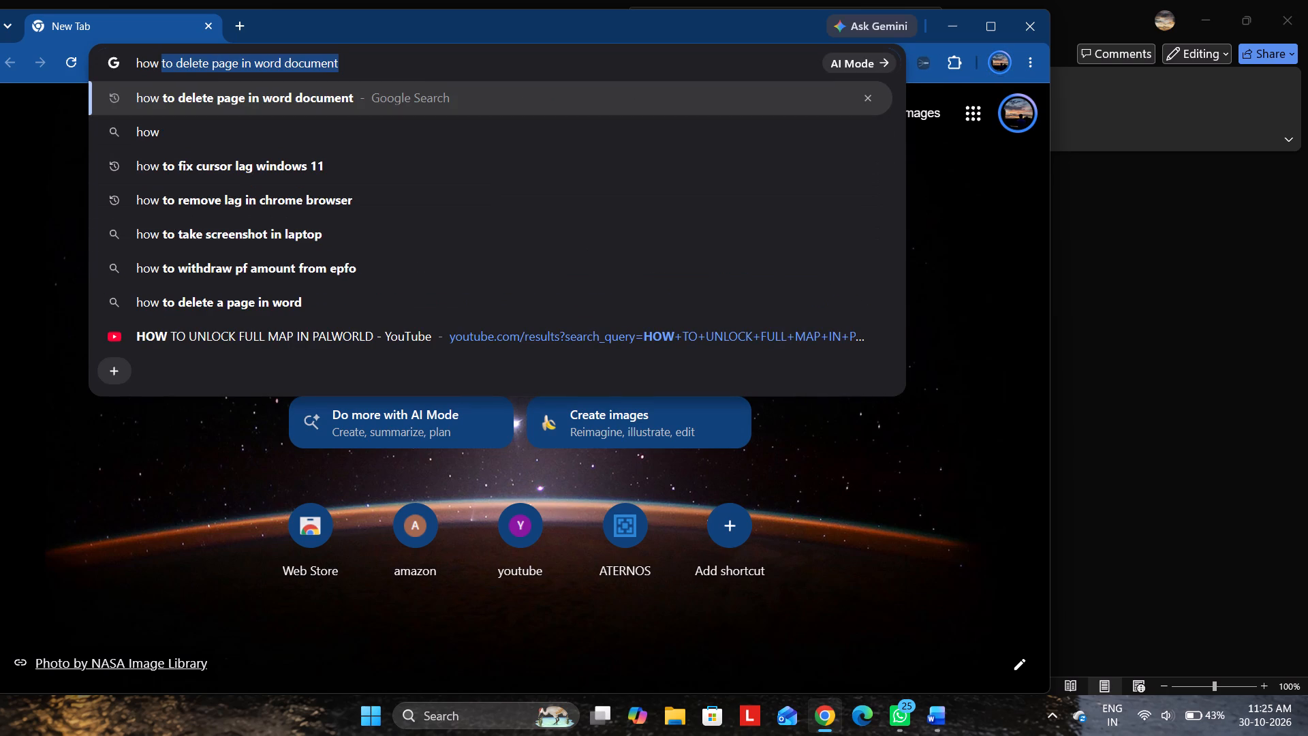
{"action": "left_click", "coordinate": [371, 62]}
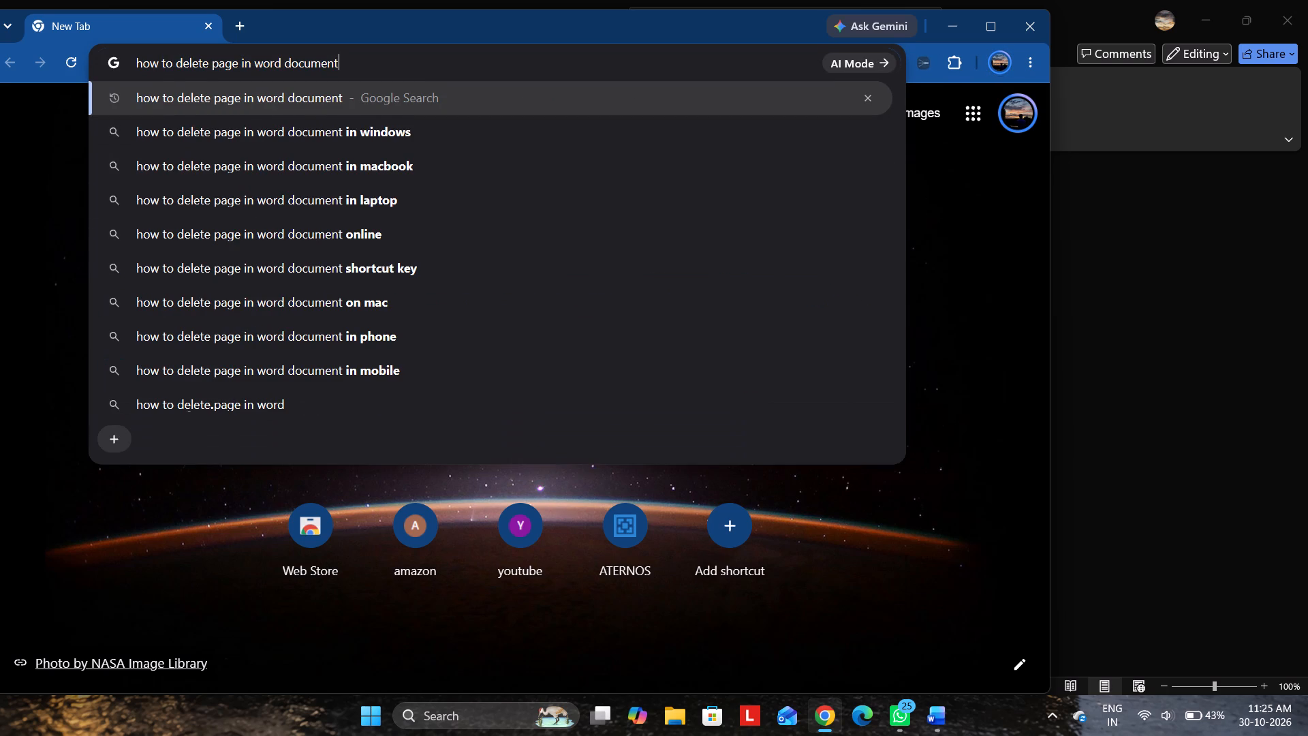
{"action": "key", "text": "space"}
{"action": "type", "text": "whem"}
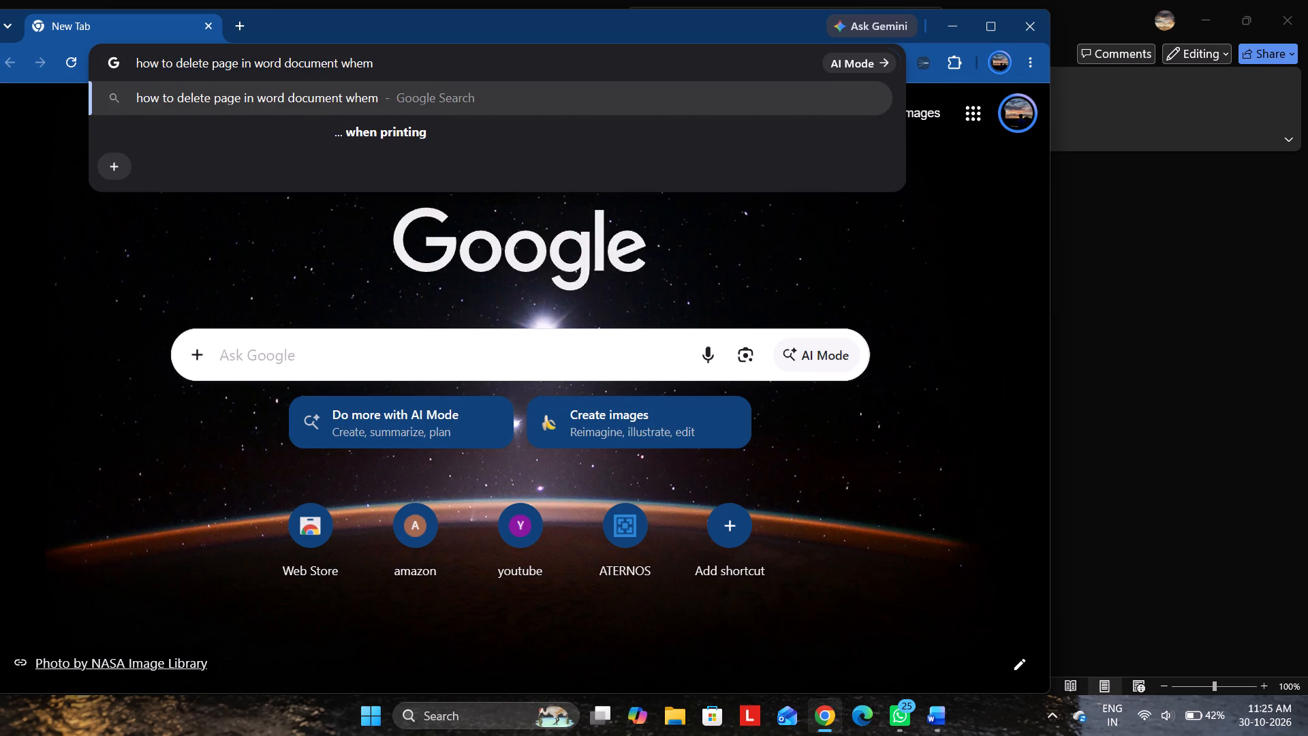
{"action": "key", "text": "BackSpace"}
{"action": "type", "text": "n"}
{"action": "key", "text": "space"}
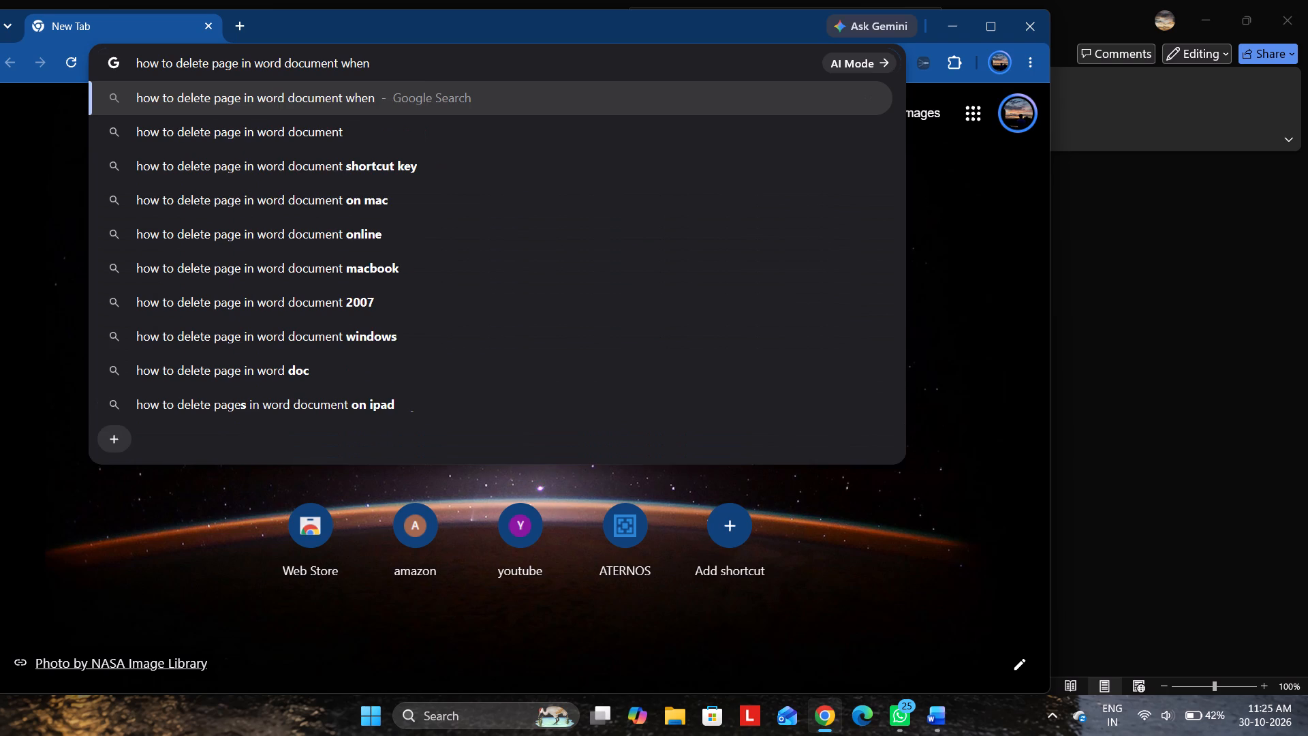
{"action": "type", "text": "it is not hap"}
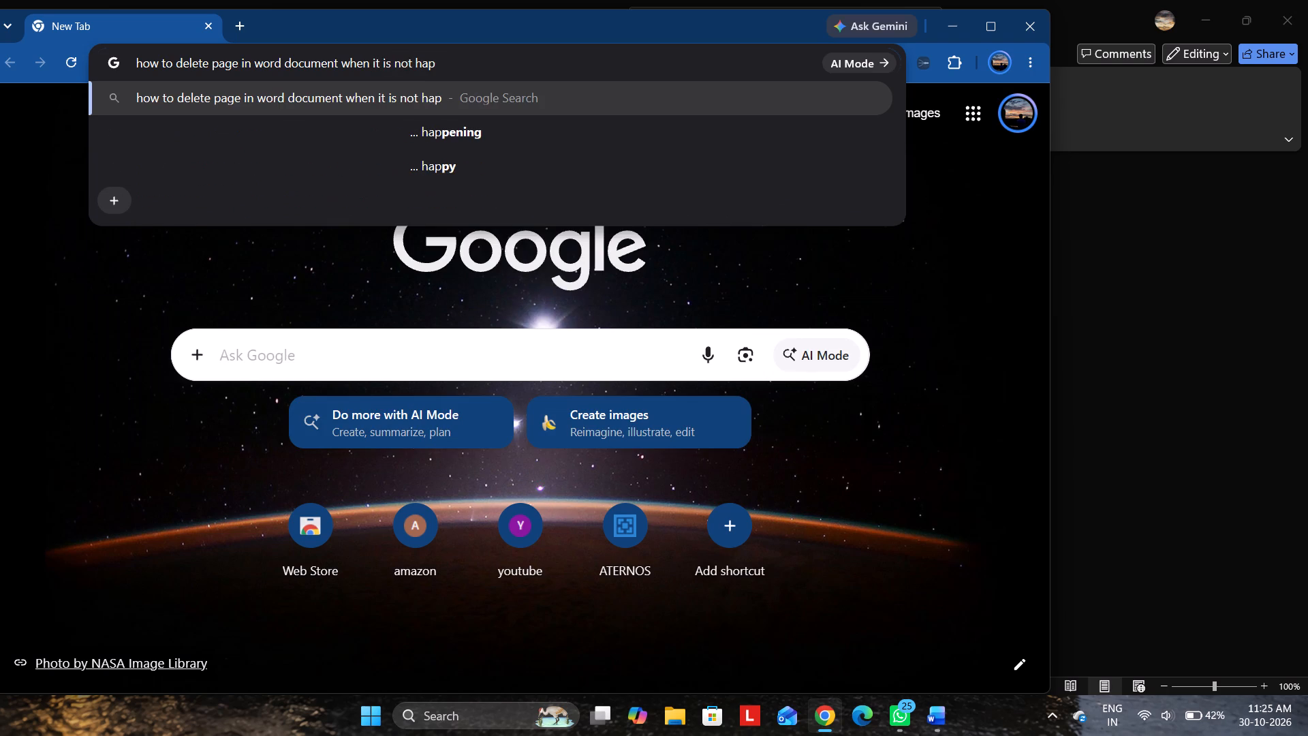
{"action": "type", "text": "enin"}
{"action": "key", "text": "h"}
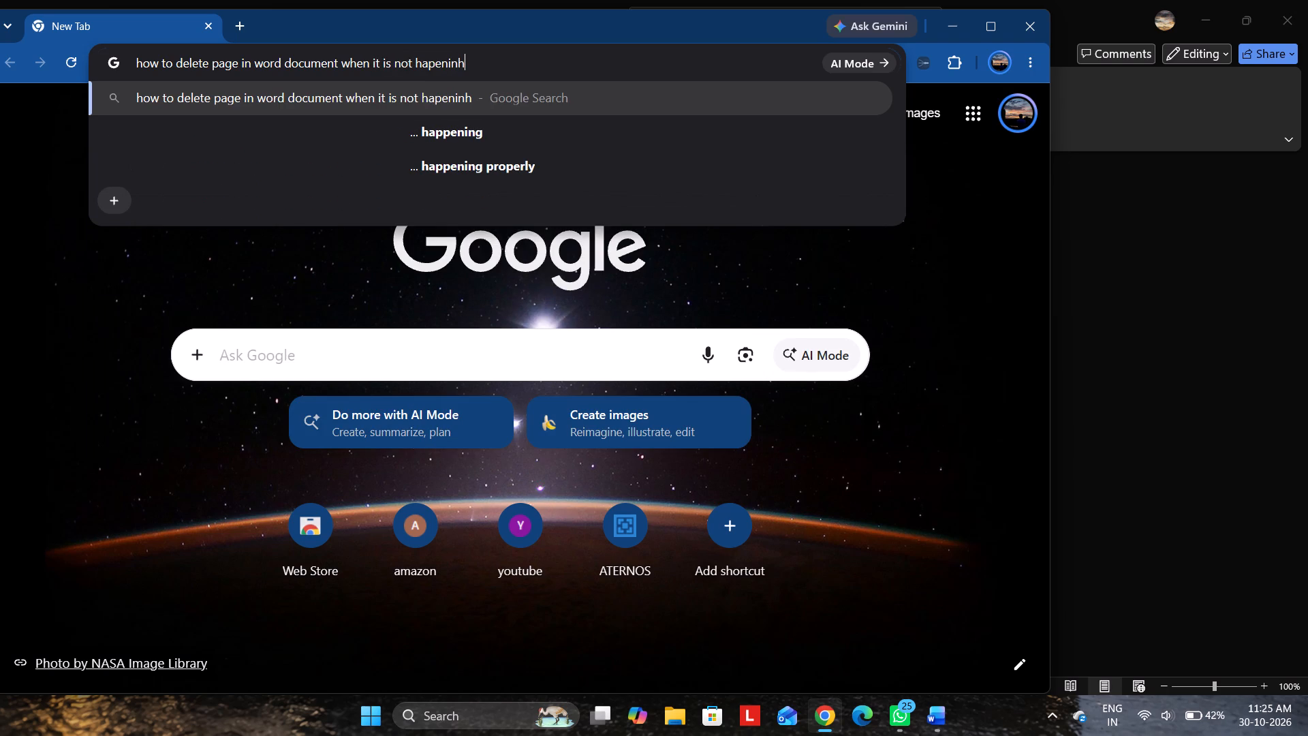
{"action": "key", "text": "BackSpace"}
{"action": "key", "text": "g"}
{"action": "left_click", "coordinate": [467, 136]}
Extend the Google search with "when i click backspace" and read the suggested ways to delete a stubborn blank page.
{"action": "left_click", "coordinate": [608, 128]}
{"action": "left_click", "coordinate": [607, 128]}
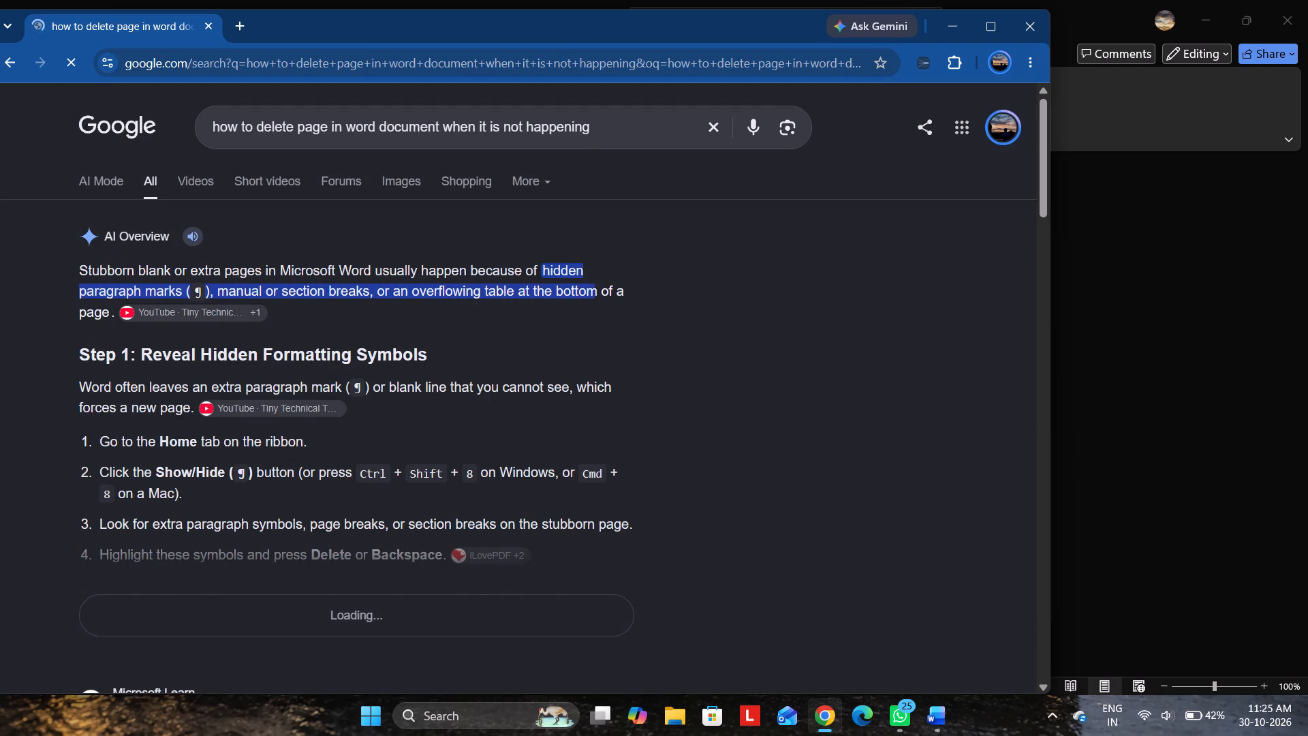
{"action": "key", "text": "space"}
{"action": "type", "text": "when i clivk backp"}
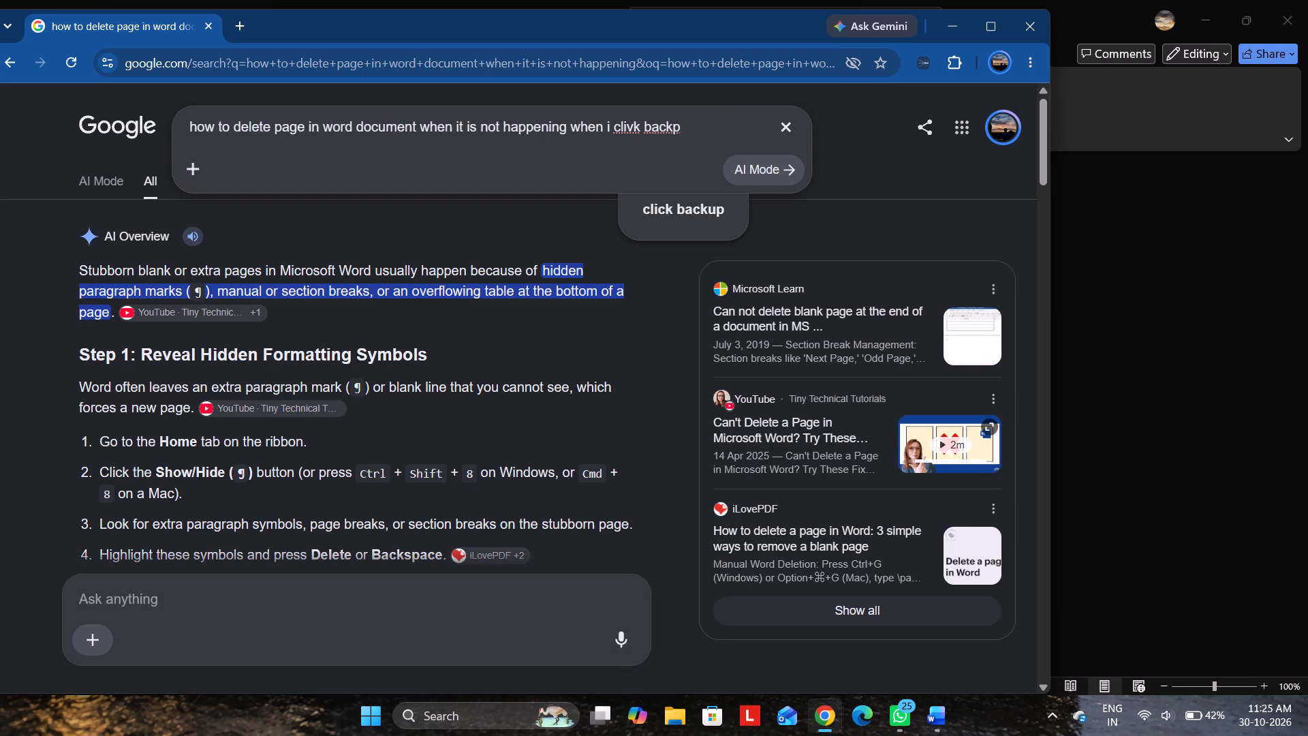
{"action": "key", "text": "BackSpace"}
{"action": "key", "text": "a"}
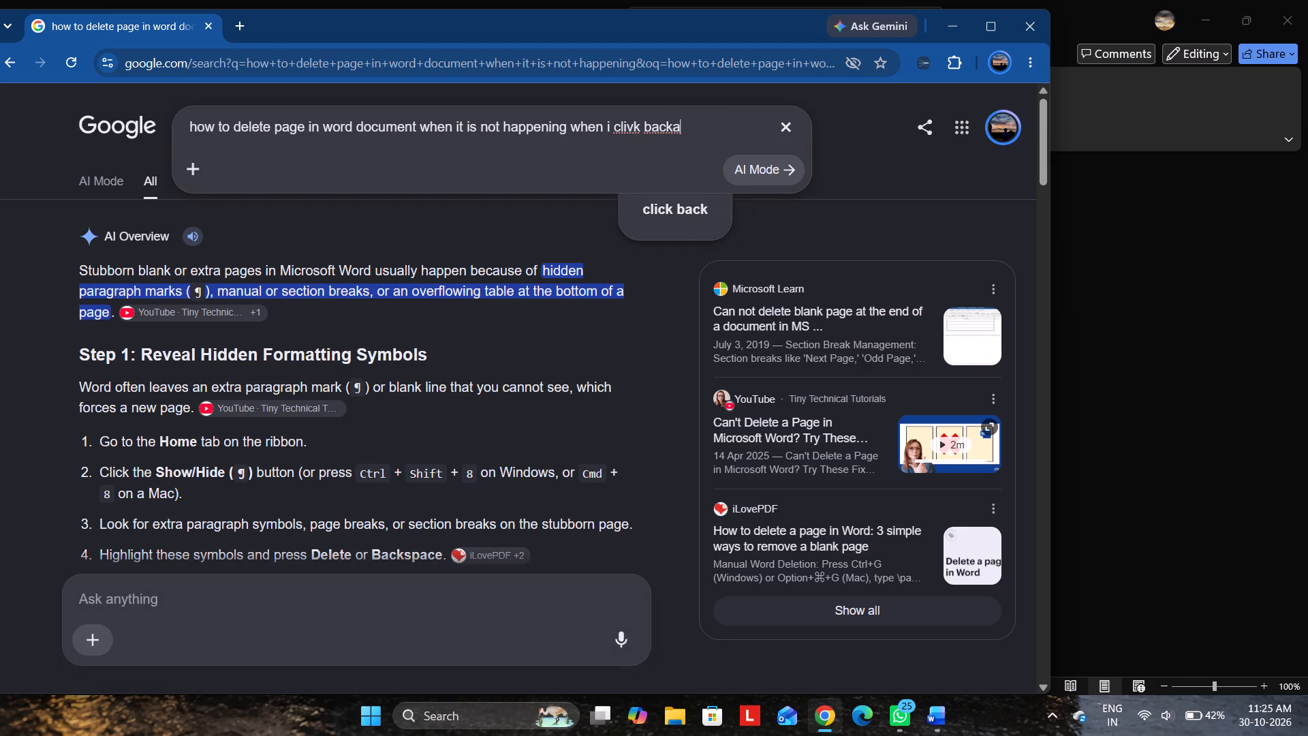
{"action": "key", "text": "BackSpace"}
{"action": "type", "text": "space"}
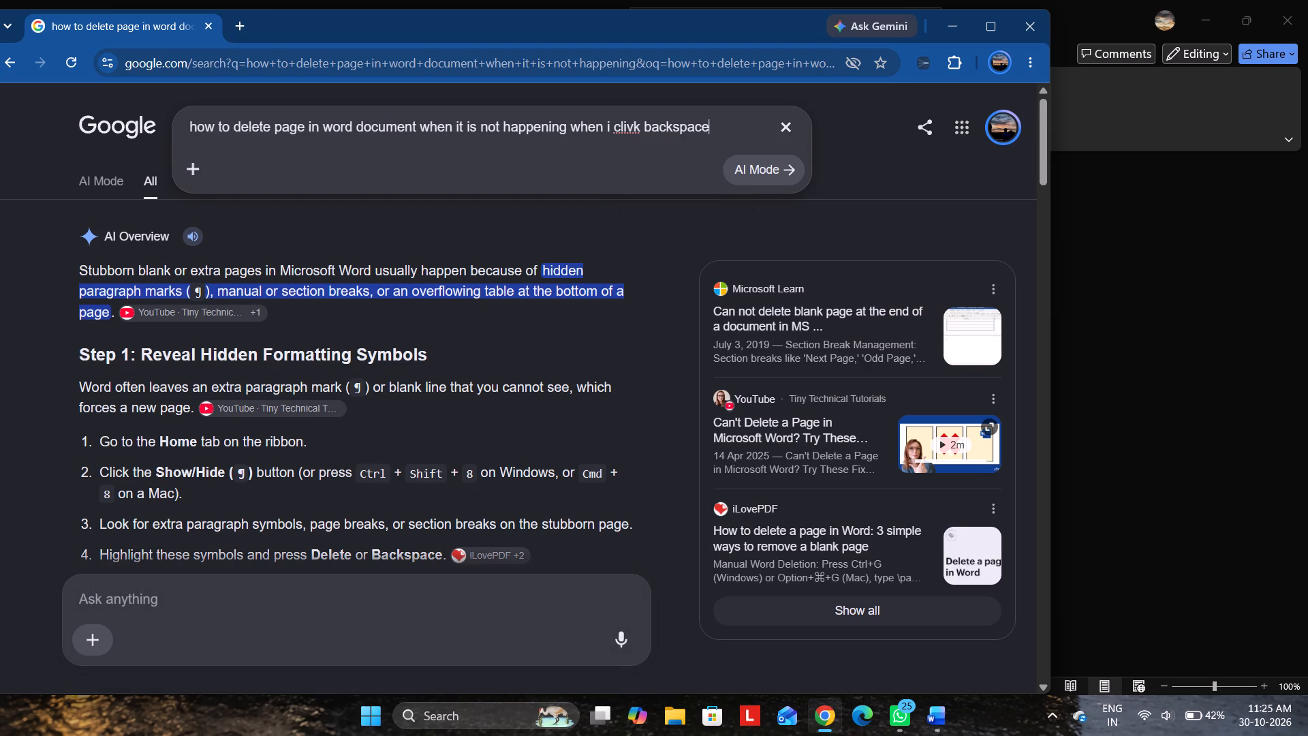
{"action": "left_click", "coordinate": [627, 134]}
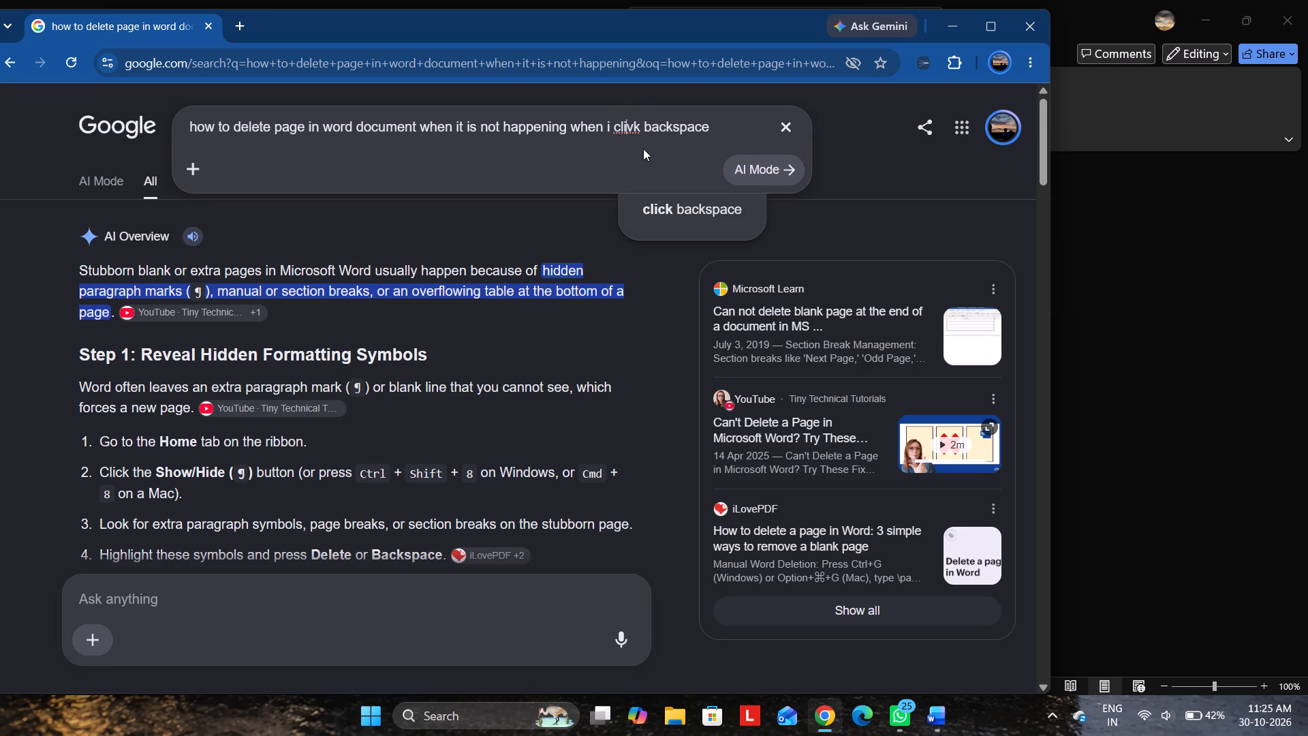
{"action": "left_click", "coordinate": [675, 217]}
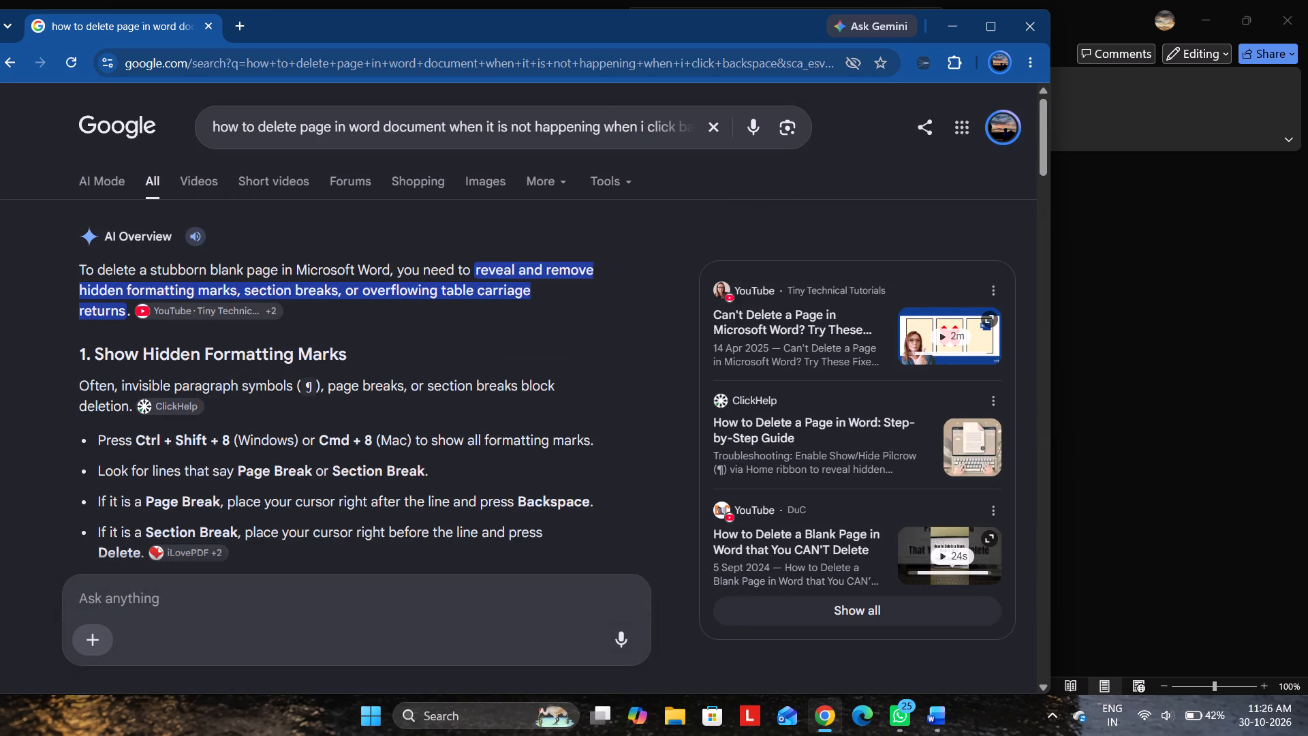
{"action": "scroll", "coordinate": [307, 389], "scroll_direction": "down", "scroll_amount": 2}
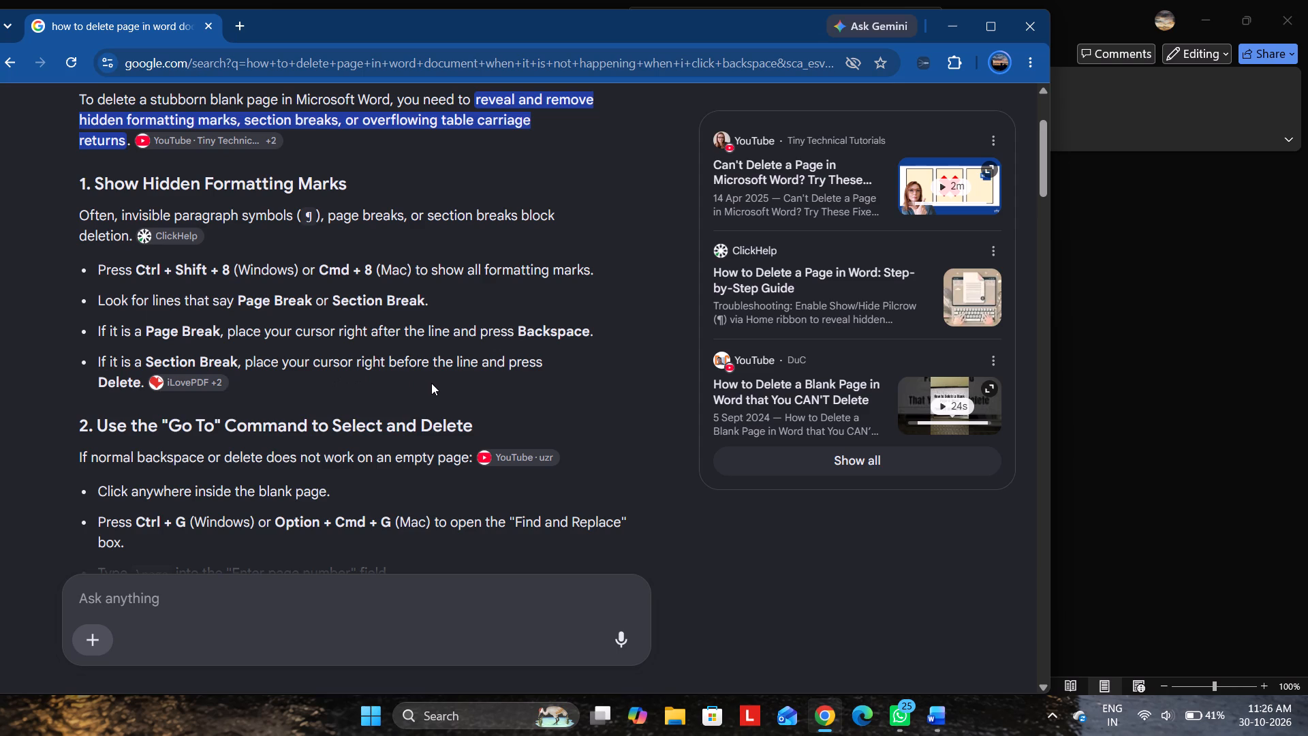
{"action": "scroll", "coordinate": [433, 384], "scroll_direction": "down", "scroll_amount": 1}
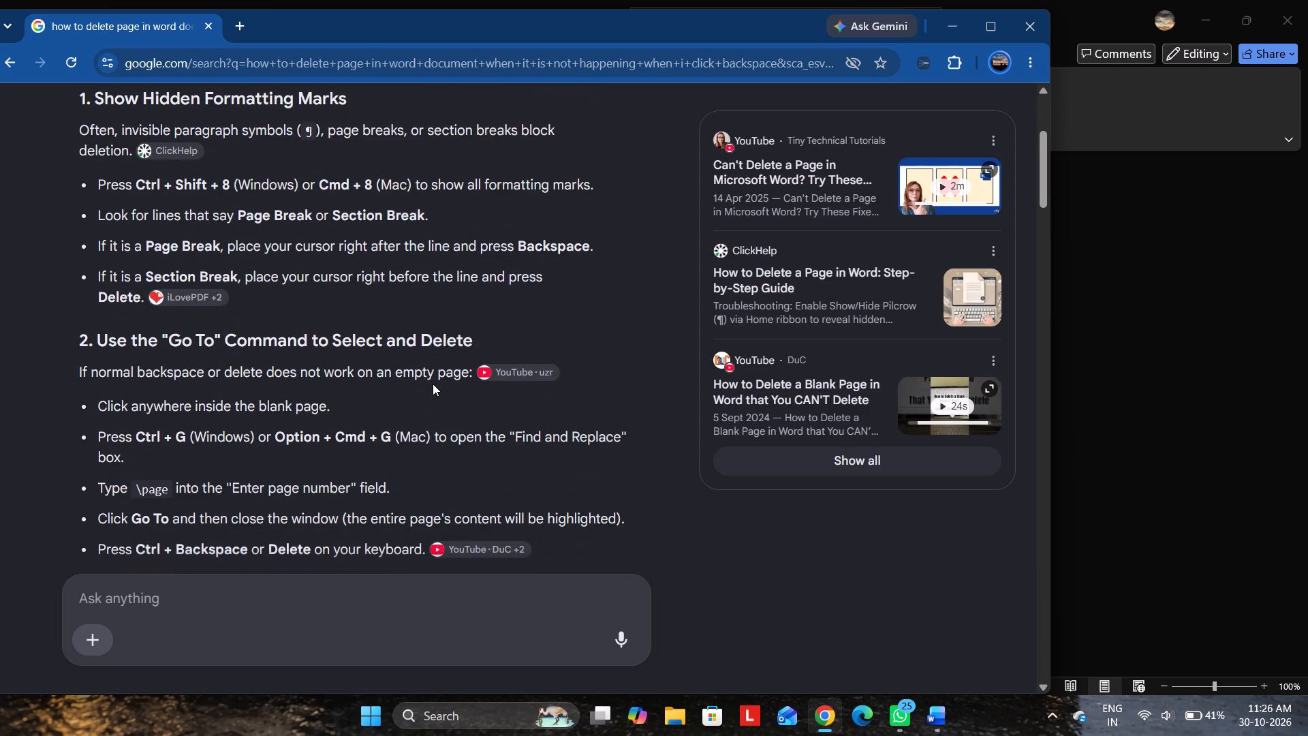
{"action": "scroll", "coordinate": [433, 384], "scroll_direction": "down", "scroll_amount": 1}
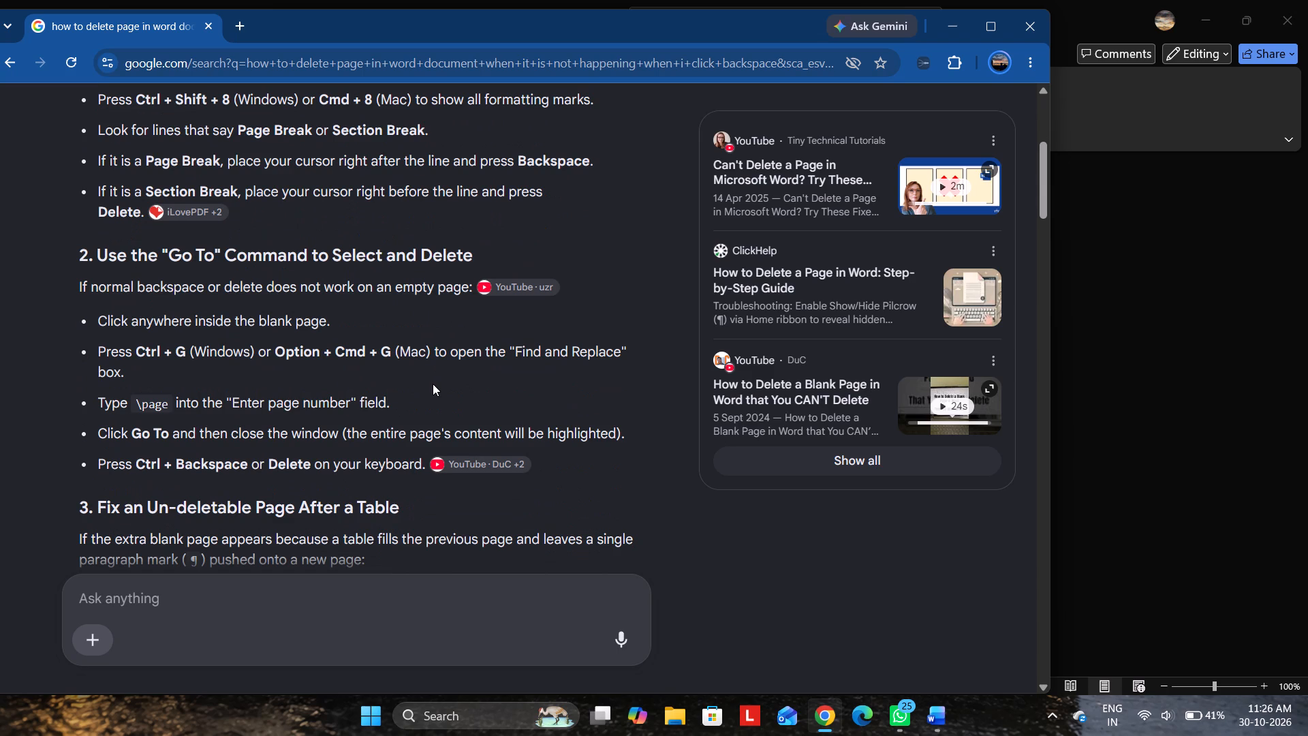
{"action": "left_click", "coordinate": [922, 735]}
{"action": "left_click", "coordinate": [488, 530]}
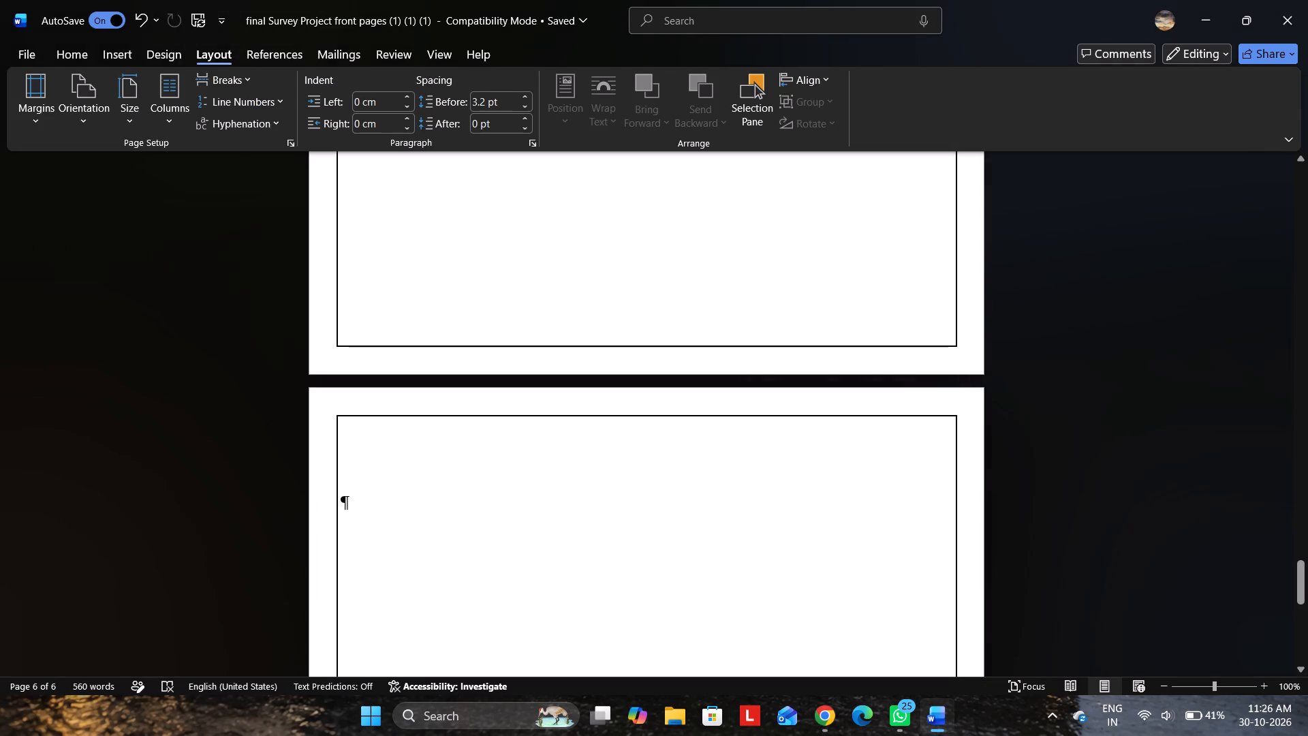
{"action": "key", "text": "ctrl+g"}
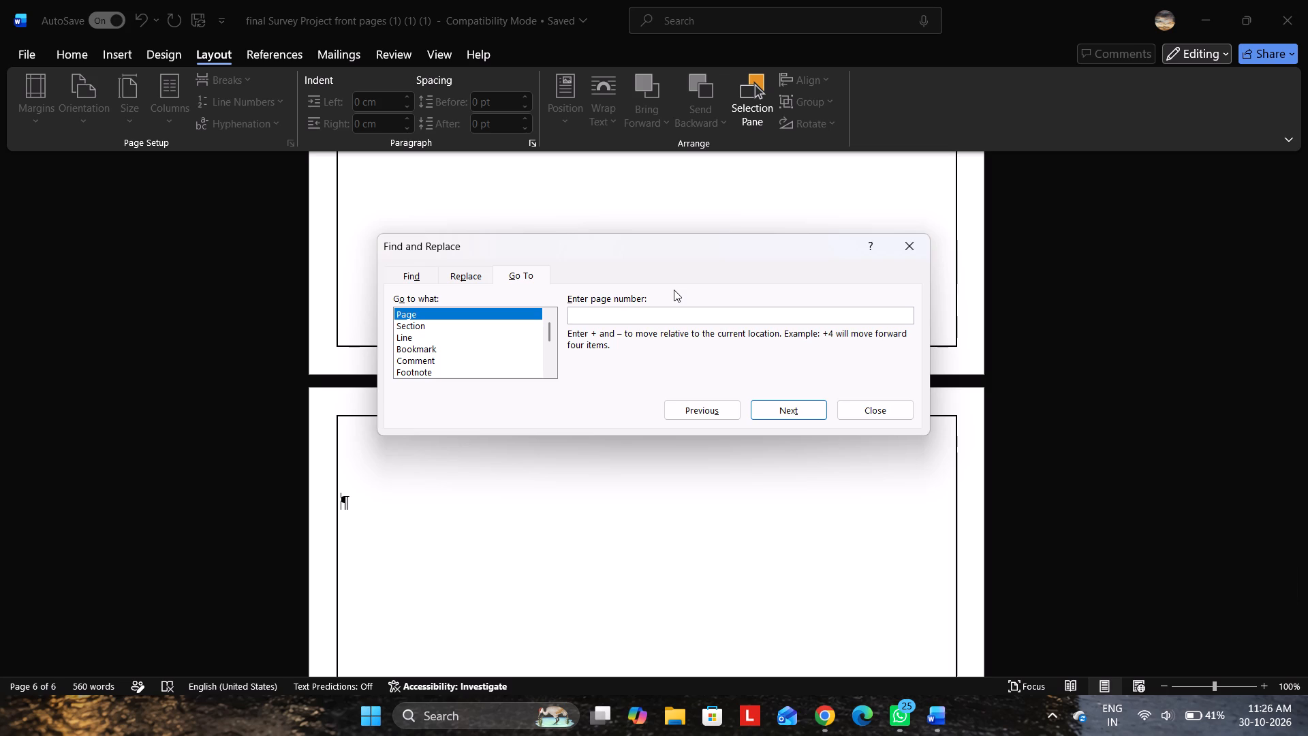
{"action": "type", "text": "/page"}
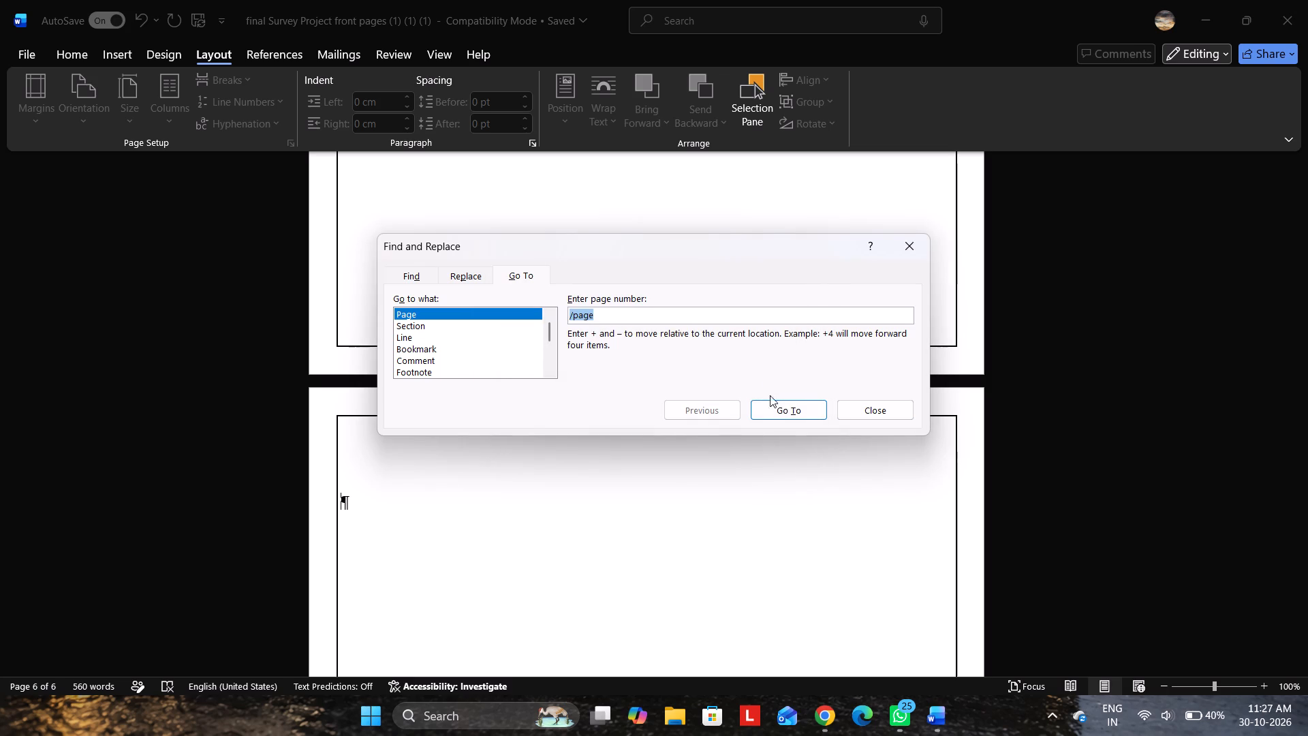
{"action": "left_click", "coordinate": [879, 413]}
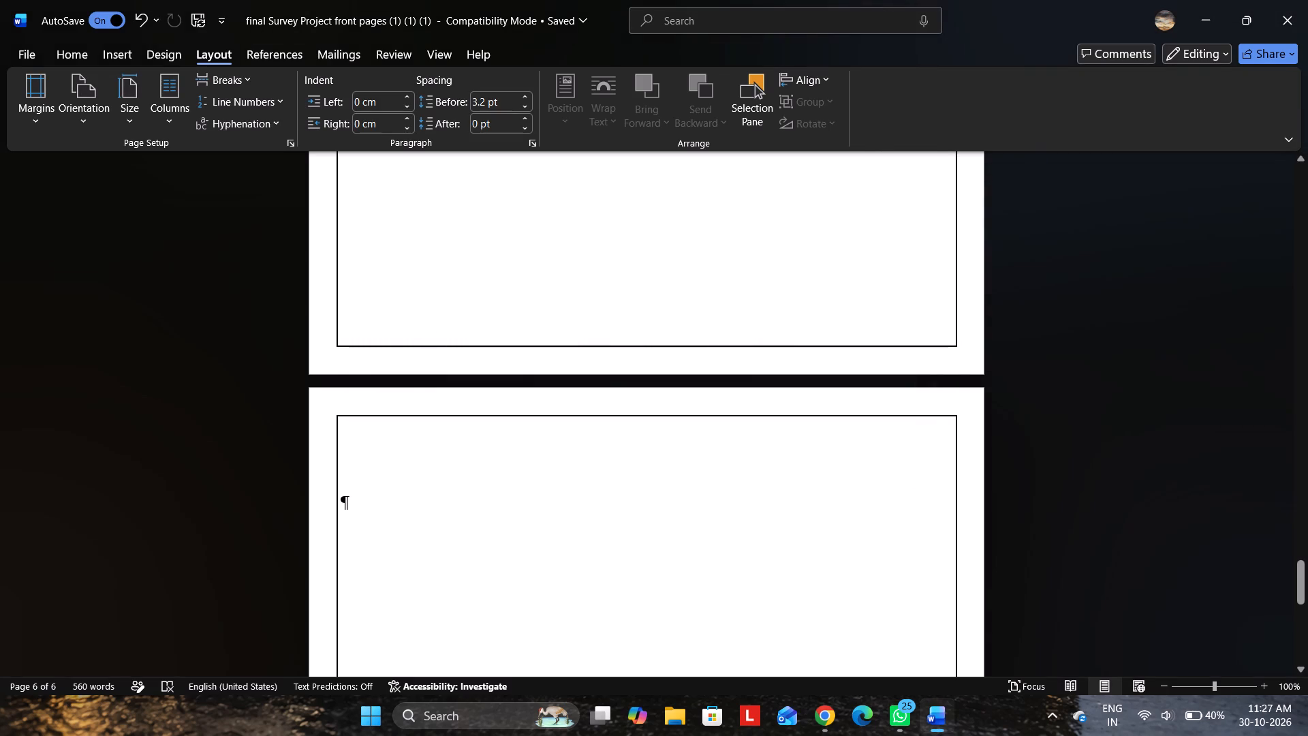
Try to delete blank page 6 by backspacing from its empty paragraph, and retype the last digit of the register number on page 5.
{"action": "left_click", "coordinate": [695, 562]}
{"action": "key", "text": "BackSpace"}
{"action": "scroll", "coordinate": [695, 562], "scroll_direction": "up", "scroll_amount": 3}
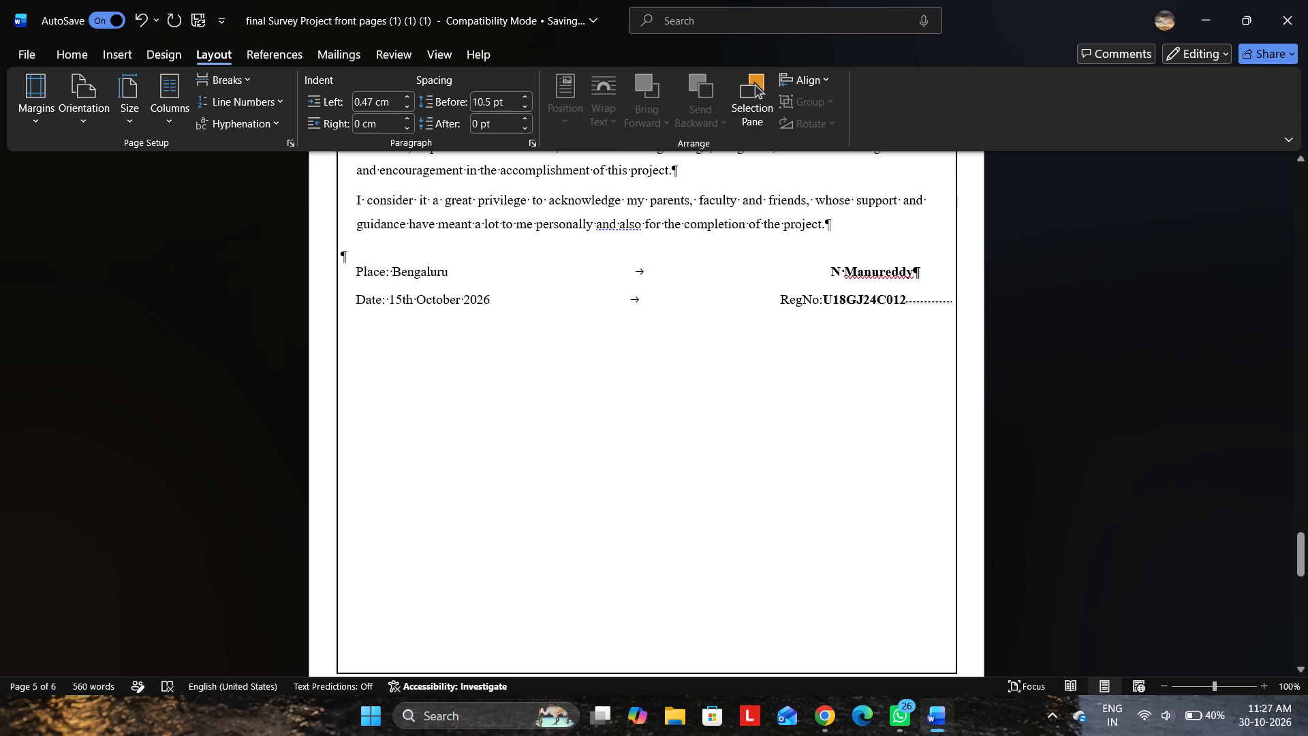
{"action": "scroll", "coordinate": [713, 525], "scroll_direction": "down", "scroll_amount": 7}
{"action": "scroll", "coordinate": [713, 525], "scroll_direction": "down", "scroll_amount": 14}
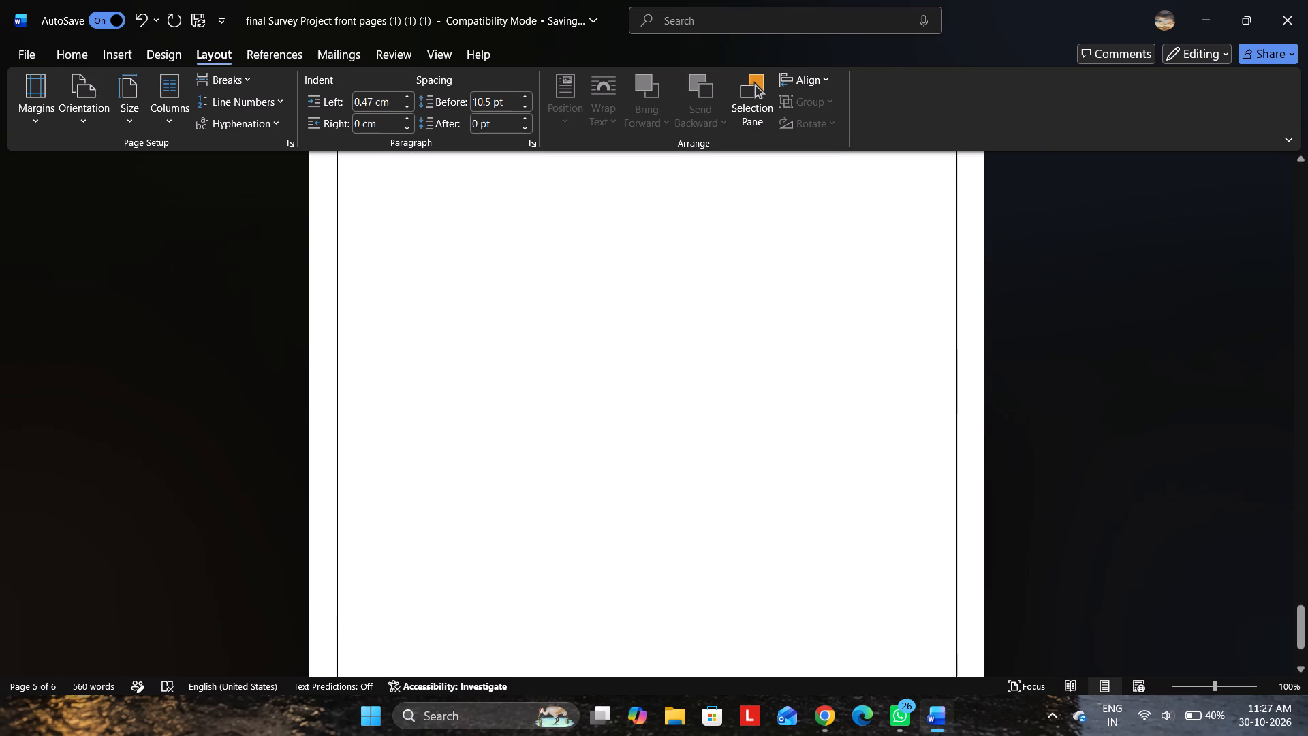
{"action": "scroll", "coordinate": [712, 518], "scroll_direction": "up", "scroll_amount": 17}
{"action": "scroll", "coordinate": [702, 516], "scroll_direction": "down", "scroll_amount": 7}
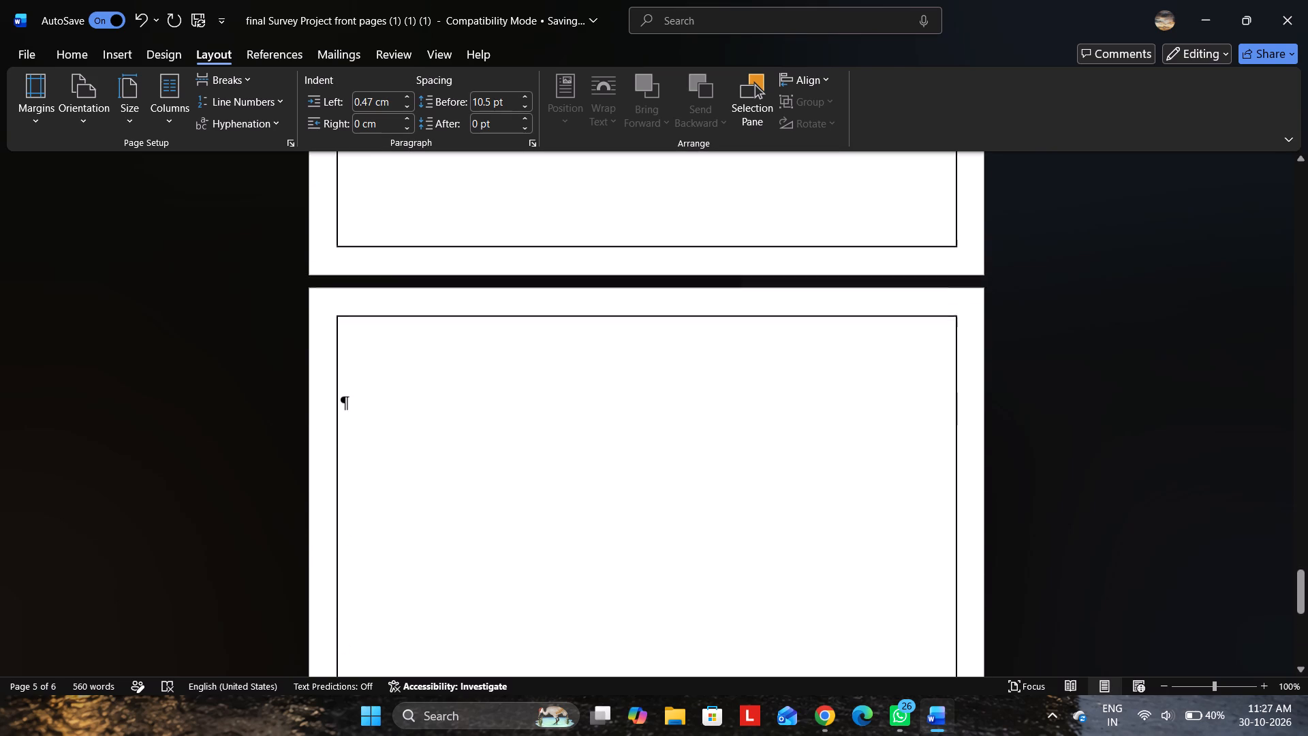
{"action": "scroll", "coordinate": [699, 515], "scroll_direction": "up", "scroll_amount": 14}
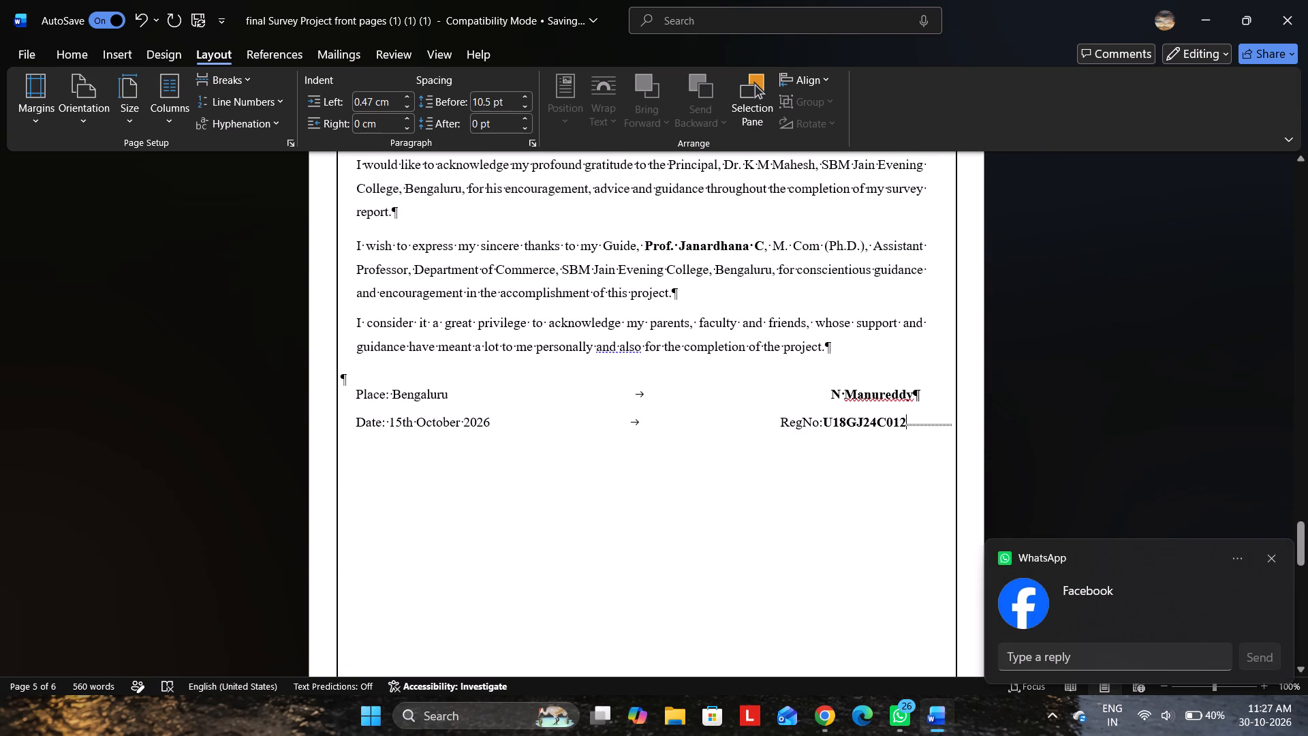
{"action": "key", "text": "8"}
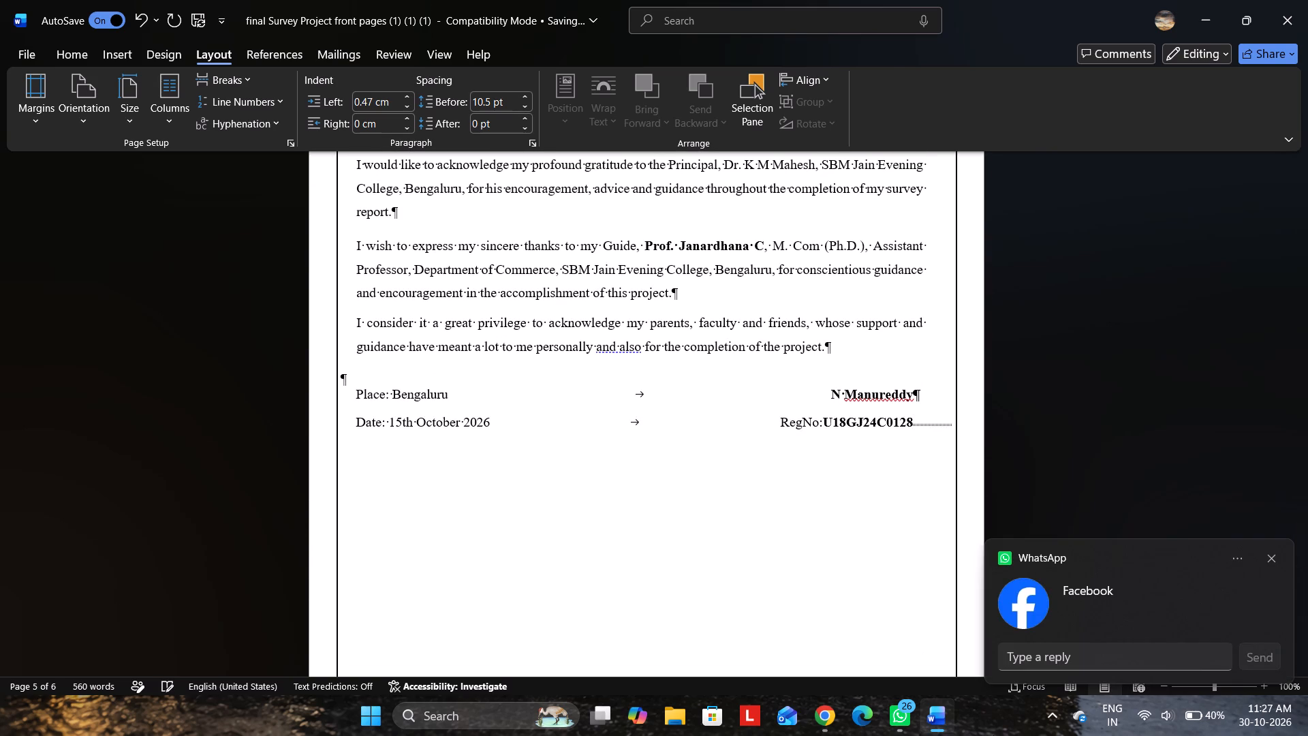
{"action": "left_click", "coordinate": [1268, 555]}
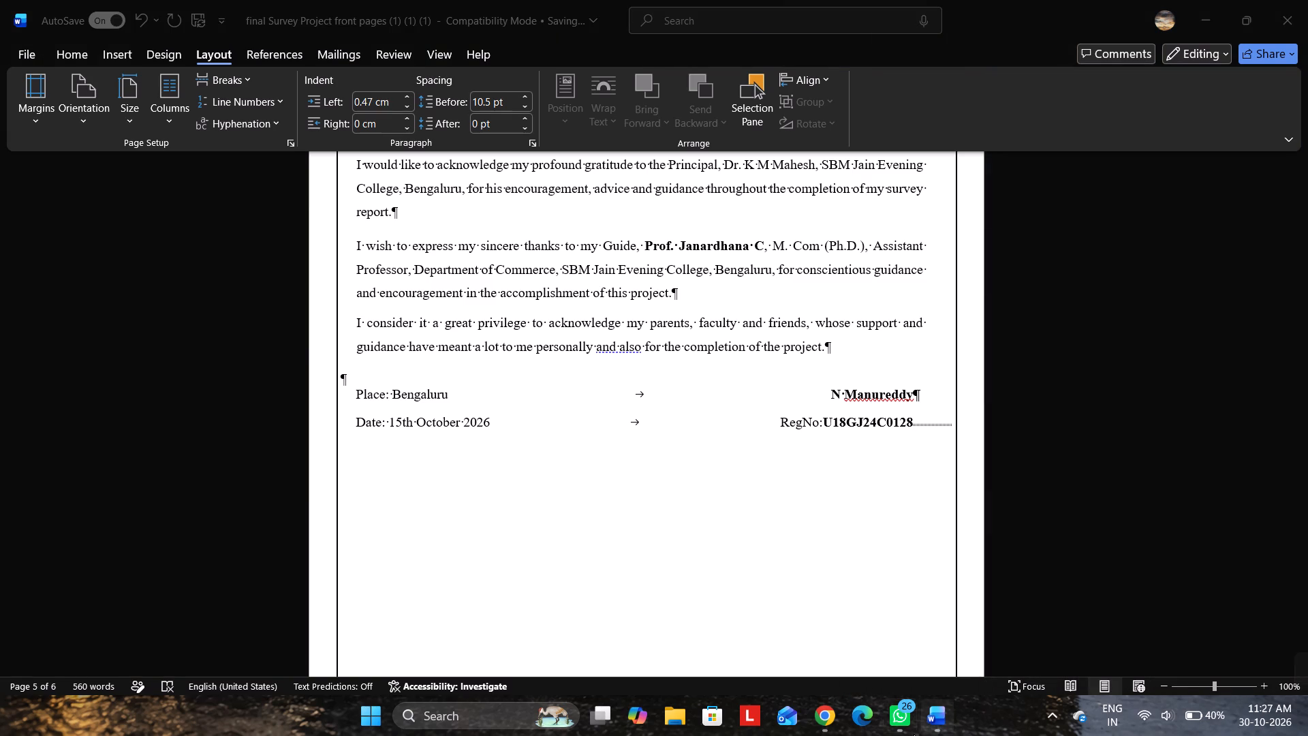
Switch to Google Chrome and read the remaining AI Overview fixes for an undeletable page.
{"action": "left_click", "coordinate": [831, 711]}
{"action": "scroll", "coordinate": [431, 485], "scroll_direction": "down", "scroll_amount": 2}
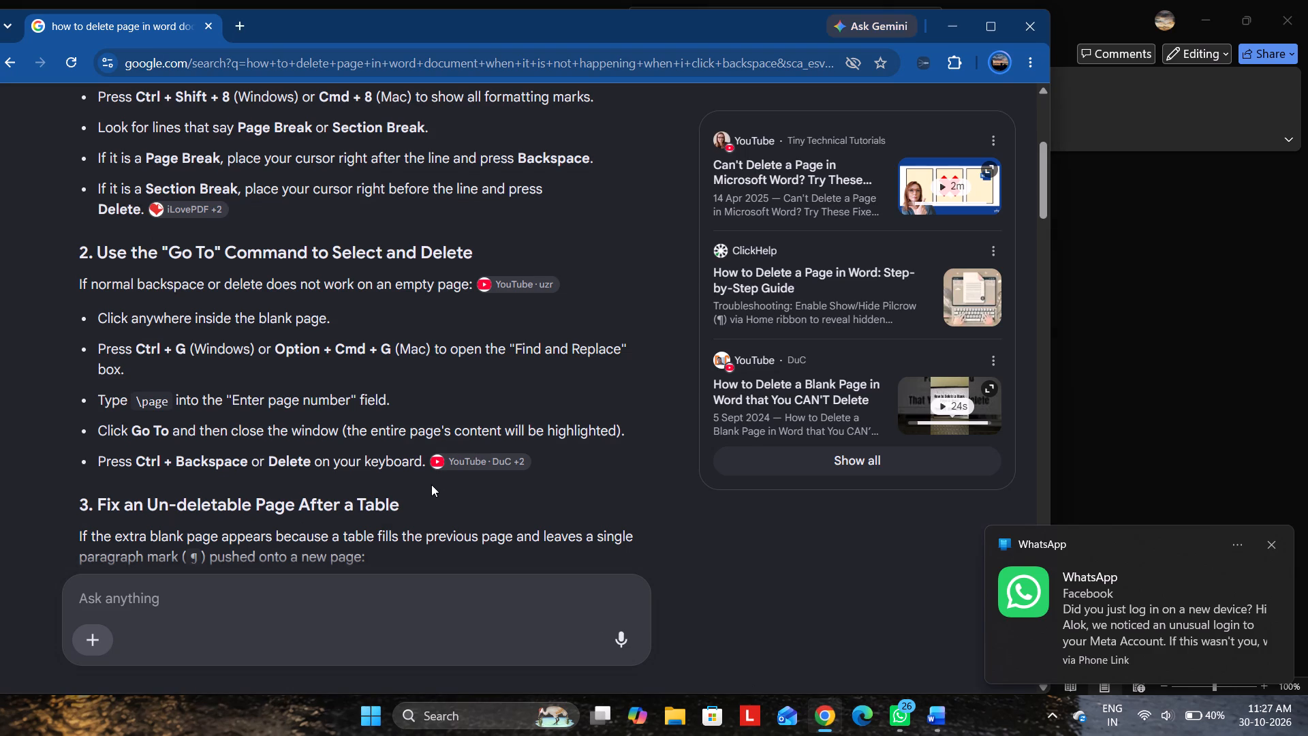
{"action": "scroll", "coordinate": [431, 485], "scroll_direction": "down", "scroll_amount": 3}
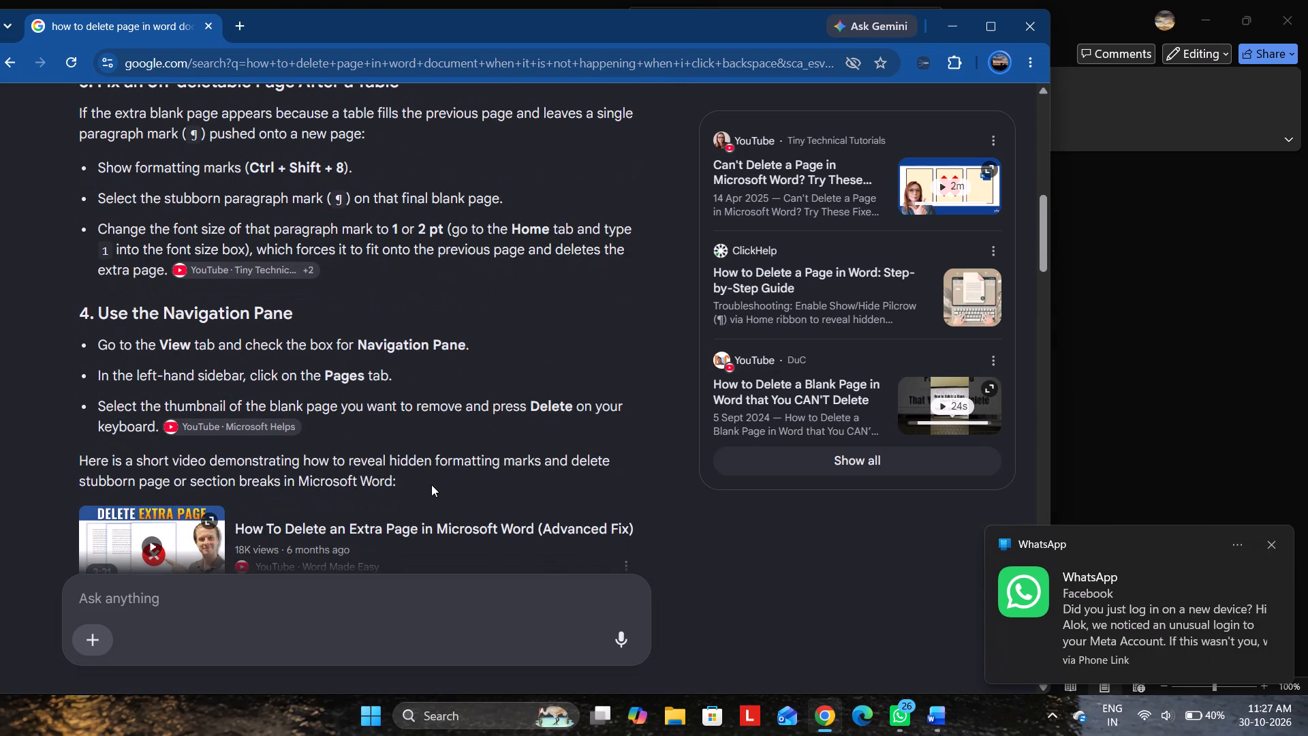
{"action": "scroll", "coordinate": [431, 485], "scroll_direction": "up", "scroll_amount": 1}
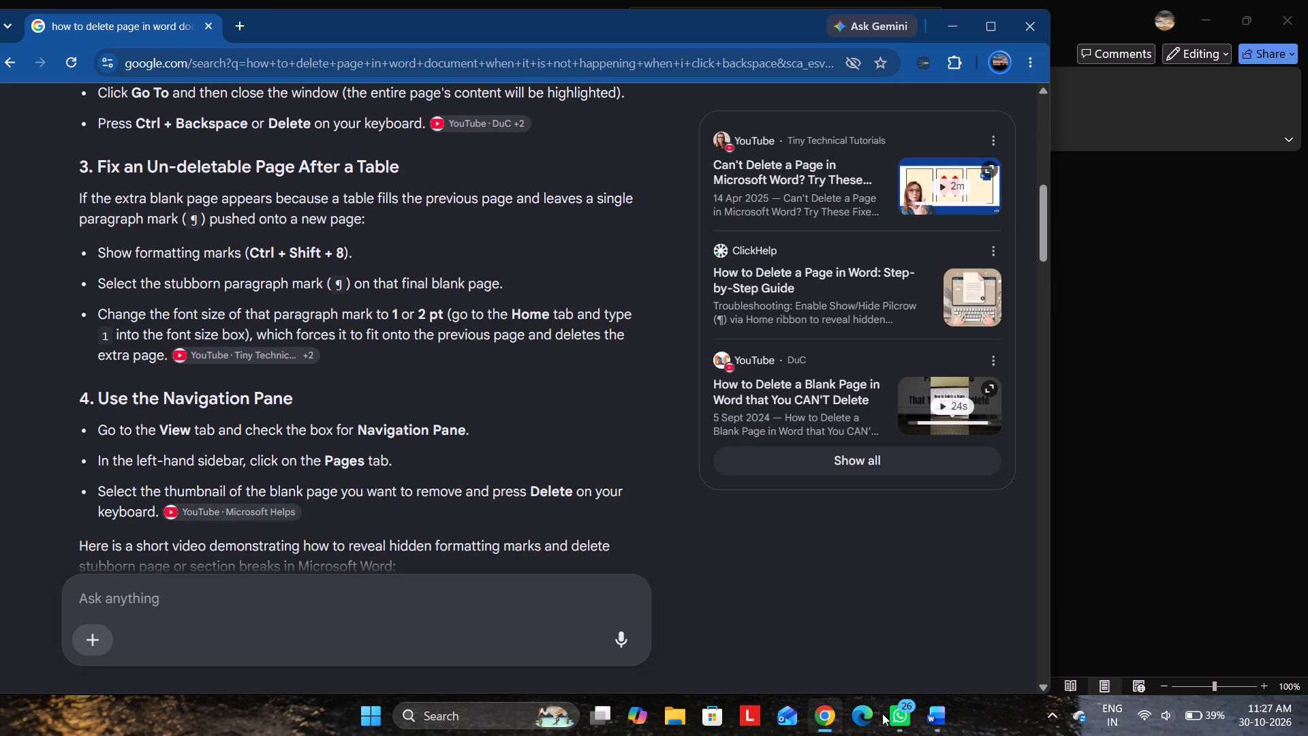
Switch to Microsoft Word and insert a page break and a Next Page section break after the register number on page 5.
{"action": "left_click", "coordinate": [940, 718]}
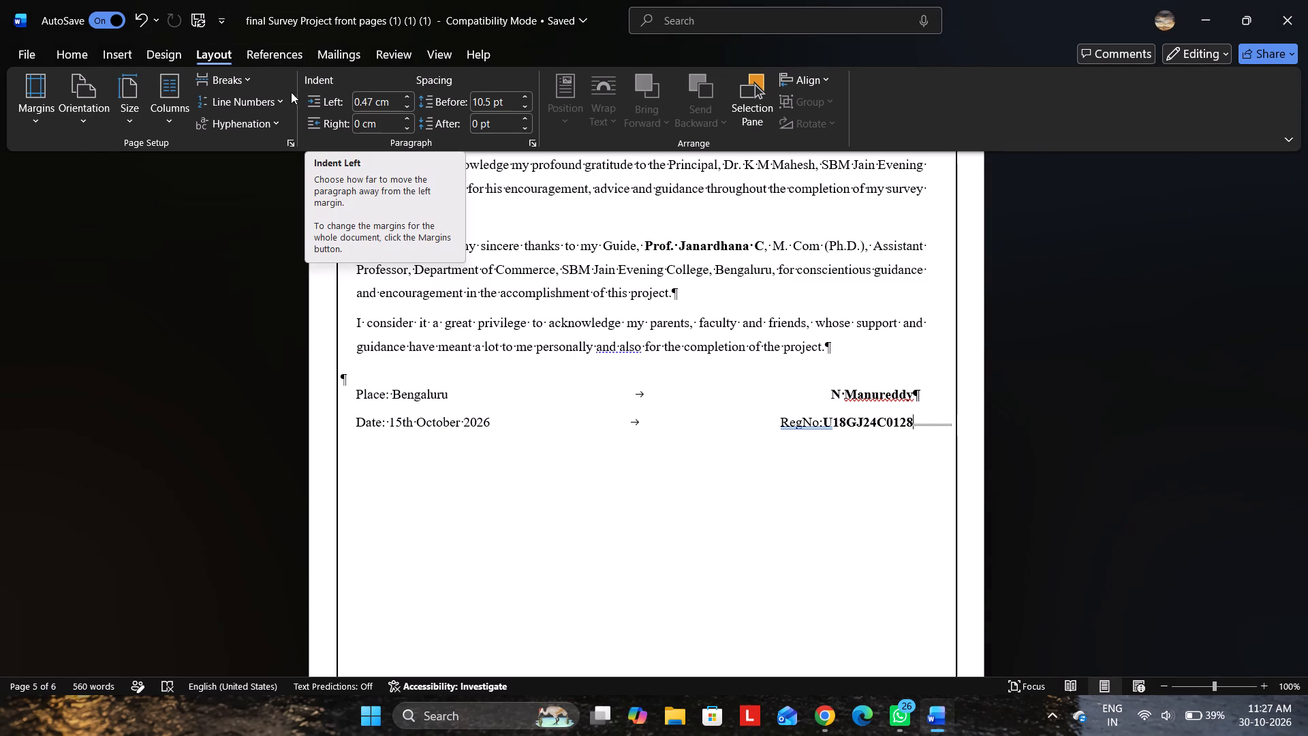
{"action": "left_click", "coordinate": [245, 76]}
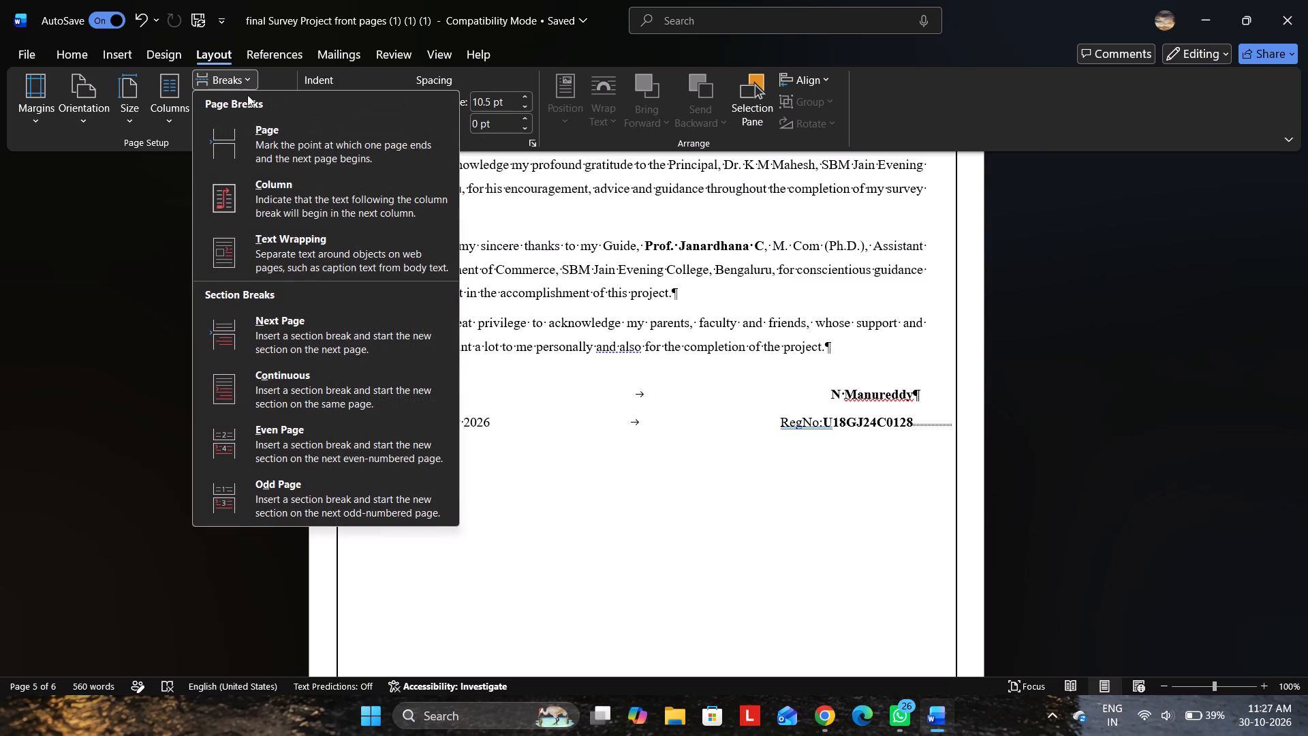
{"action": "left_click", "coordinate": [254, 142]}
{"action": "left_click", "coordinate": [246, 85]}
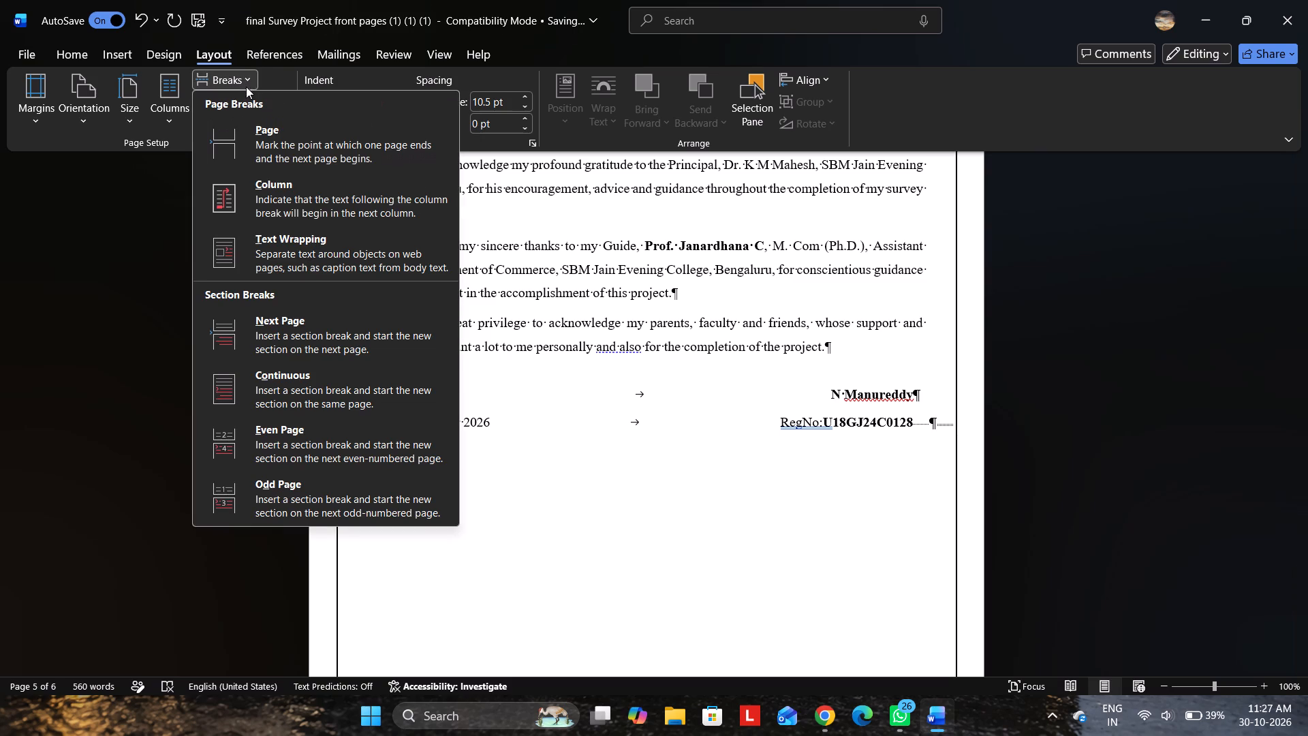
{"action": "left_click", "coordinate": [307, 325]}
{"action": "scroll", "coordinate": [532, 501], "scroll_direction": "up", "scroll_amount": 6}
{"action": "scroll", "coordinate": [532, 501], "scroll_direction": "down", "scroll_amount": 2}
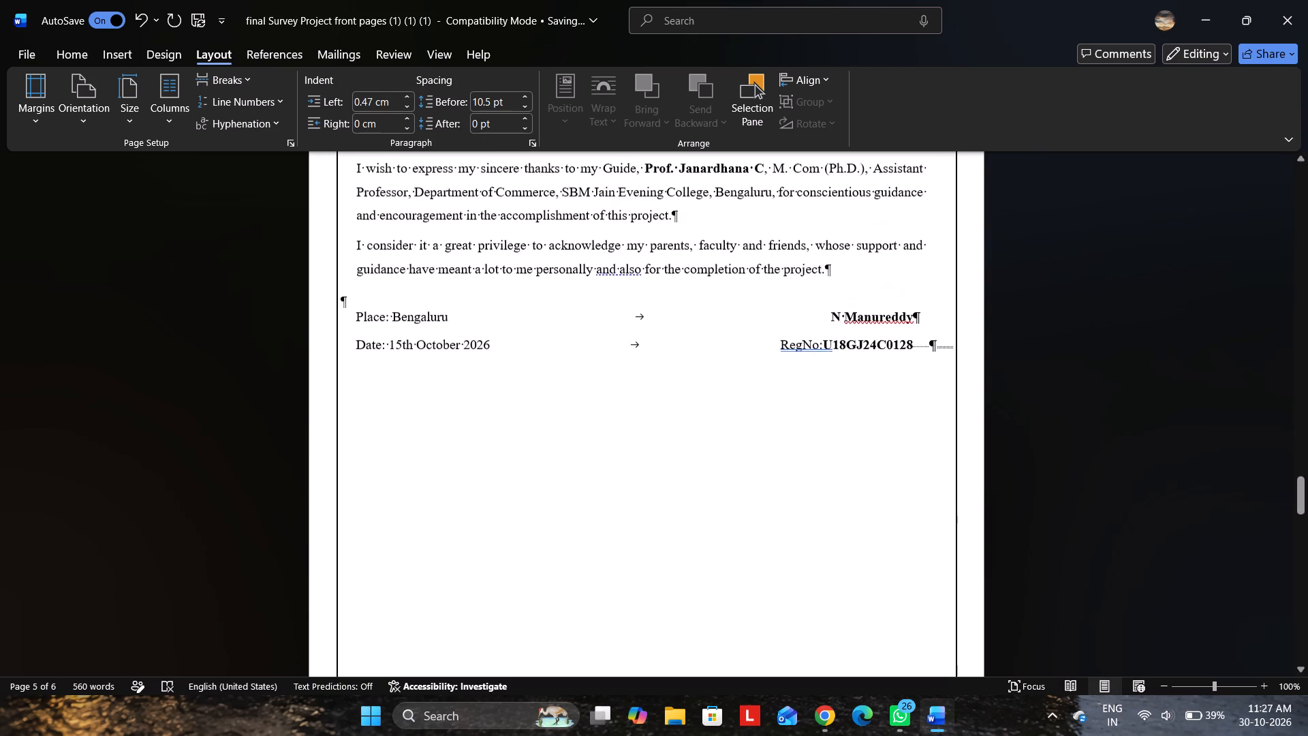
{"action": "scroll", "coordinate": [532, 501], "scroll_direction": "down", "scroll_amount": 13}
{"action": "scroll", "coordinate": [532, 501], "scroll_direction": "up", "scroll_amount": 5}
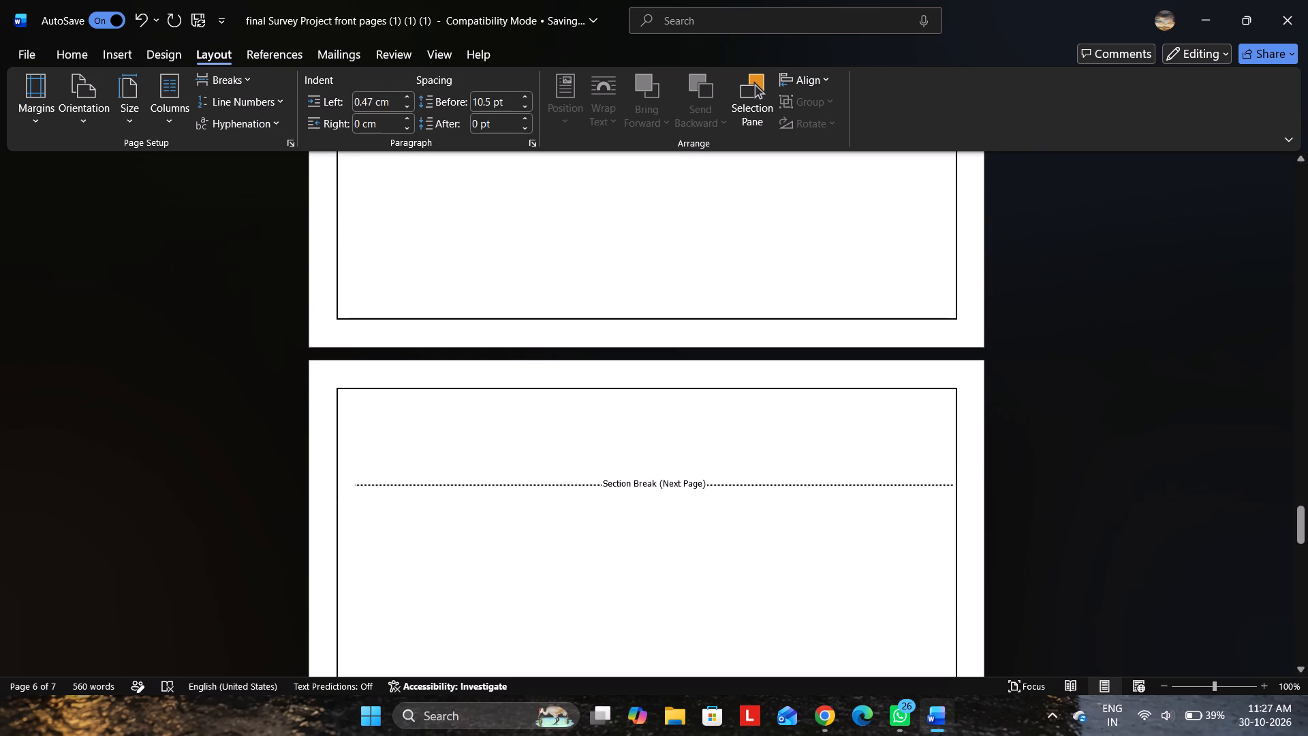
Delete the page break that follows the register number on page 5.
{"action": "left_click", "coordinate": [654, 482]}
{"action": "left_click", "coordinate": [649, 471]}
{"action": "left_click_drag", "start_coordinate": [632, 486], "coordinate": [655, 461]}
{"action": "left_click", "coordinate": [655, 461]}
{"action": "scroll", "coordinate": [670, 480], "scroll_direction": "up", "scroll_amount": 7}
{"action": "left_click_drag", "start_coordinate": [922, 277], "coordinate": [933, 226]}
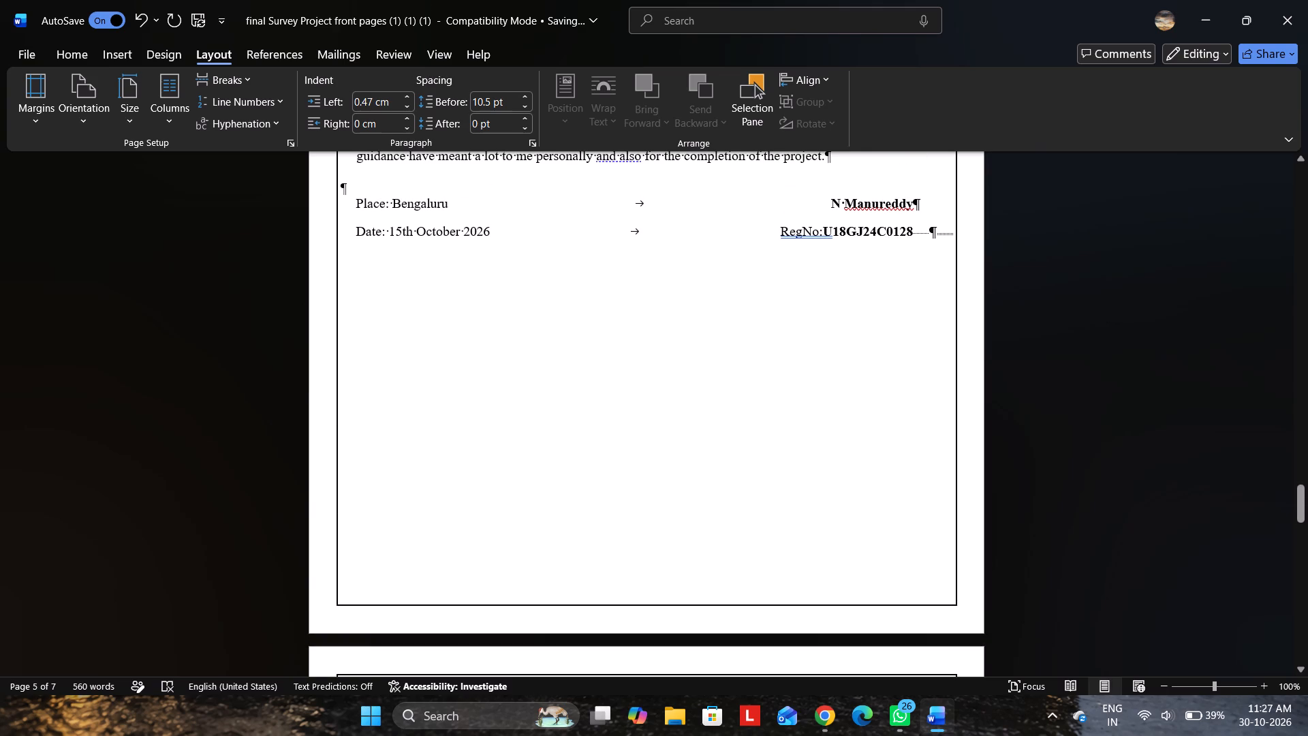
{"action": "left_click", "coordinate": [932, 230]}
{"action": "left_click", "coordinate": [936, 230]}
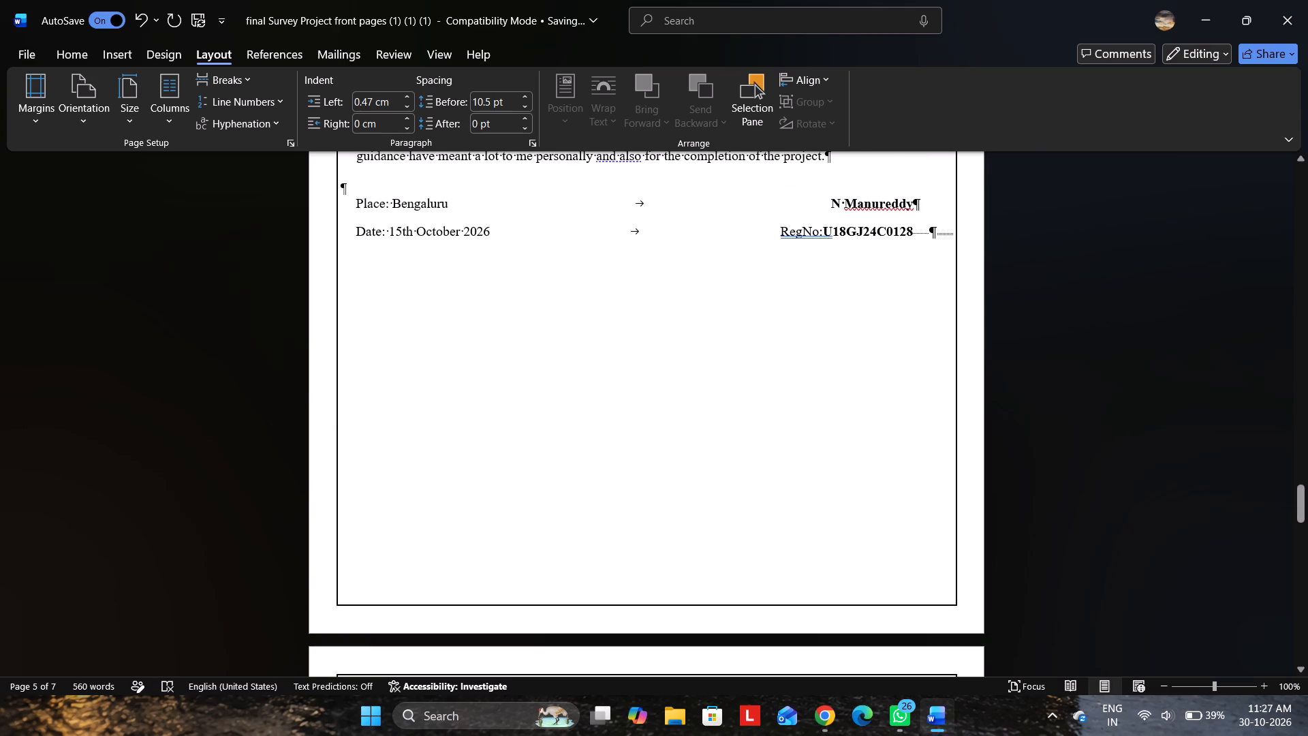
{"action": "left_click", "coordinate": [924, 232]}
{"action": "key", "text": "BackSpace"}
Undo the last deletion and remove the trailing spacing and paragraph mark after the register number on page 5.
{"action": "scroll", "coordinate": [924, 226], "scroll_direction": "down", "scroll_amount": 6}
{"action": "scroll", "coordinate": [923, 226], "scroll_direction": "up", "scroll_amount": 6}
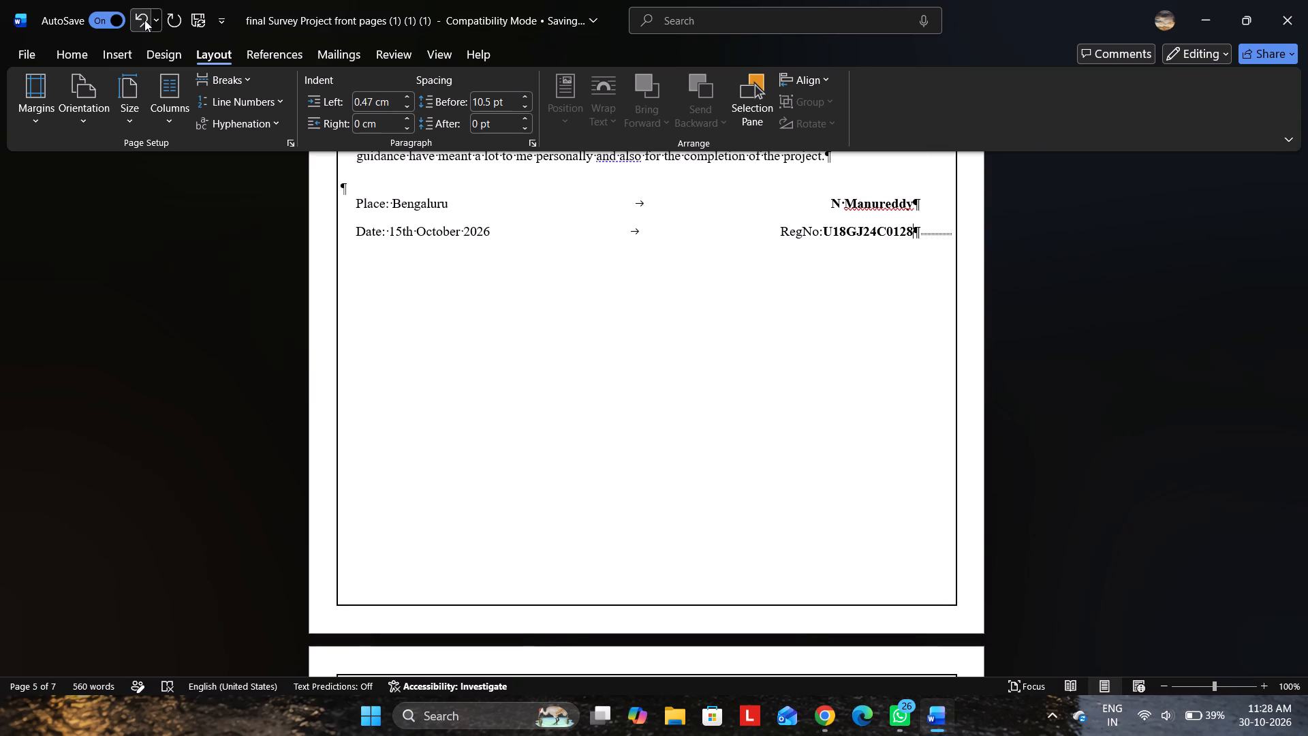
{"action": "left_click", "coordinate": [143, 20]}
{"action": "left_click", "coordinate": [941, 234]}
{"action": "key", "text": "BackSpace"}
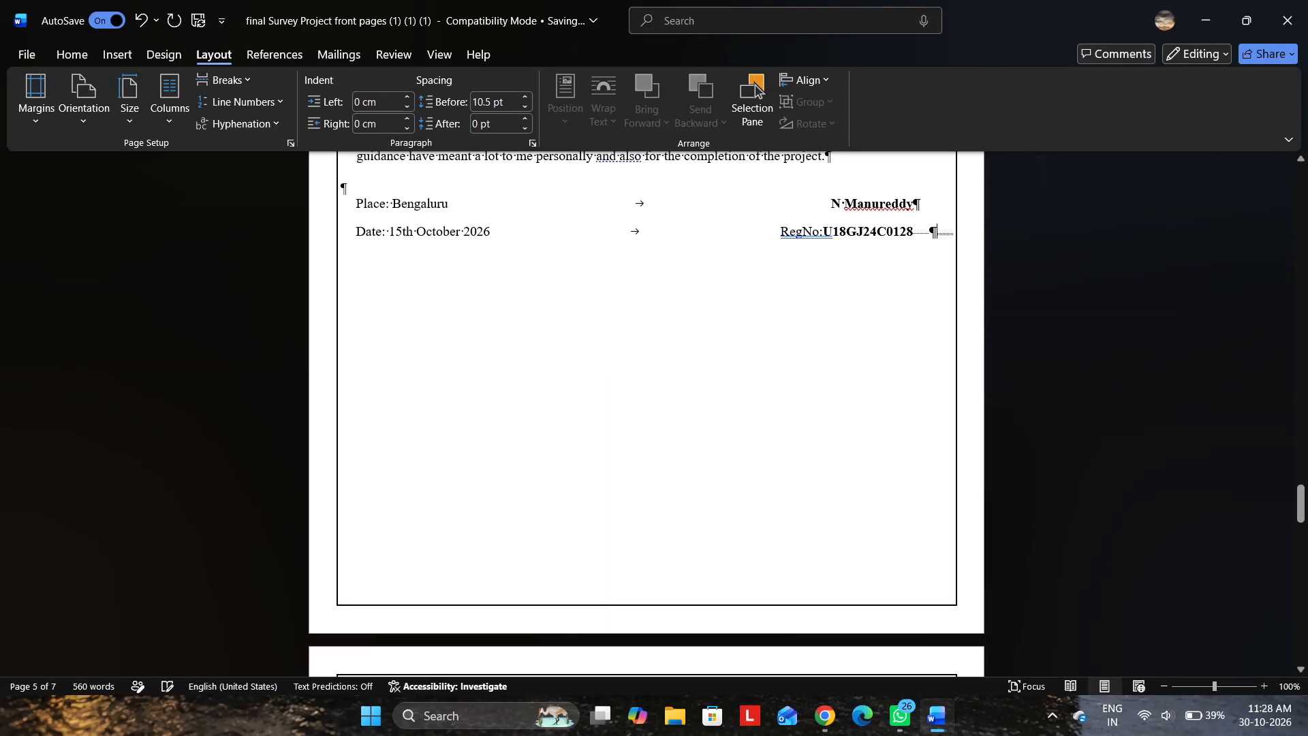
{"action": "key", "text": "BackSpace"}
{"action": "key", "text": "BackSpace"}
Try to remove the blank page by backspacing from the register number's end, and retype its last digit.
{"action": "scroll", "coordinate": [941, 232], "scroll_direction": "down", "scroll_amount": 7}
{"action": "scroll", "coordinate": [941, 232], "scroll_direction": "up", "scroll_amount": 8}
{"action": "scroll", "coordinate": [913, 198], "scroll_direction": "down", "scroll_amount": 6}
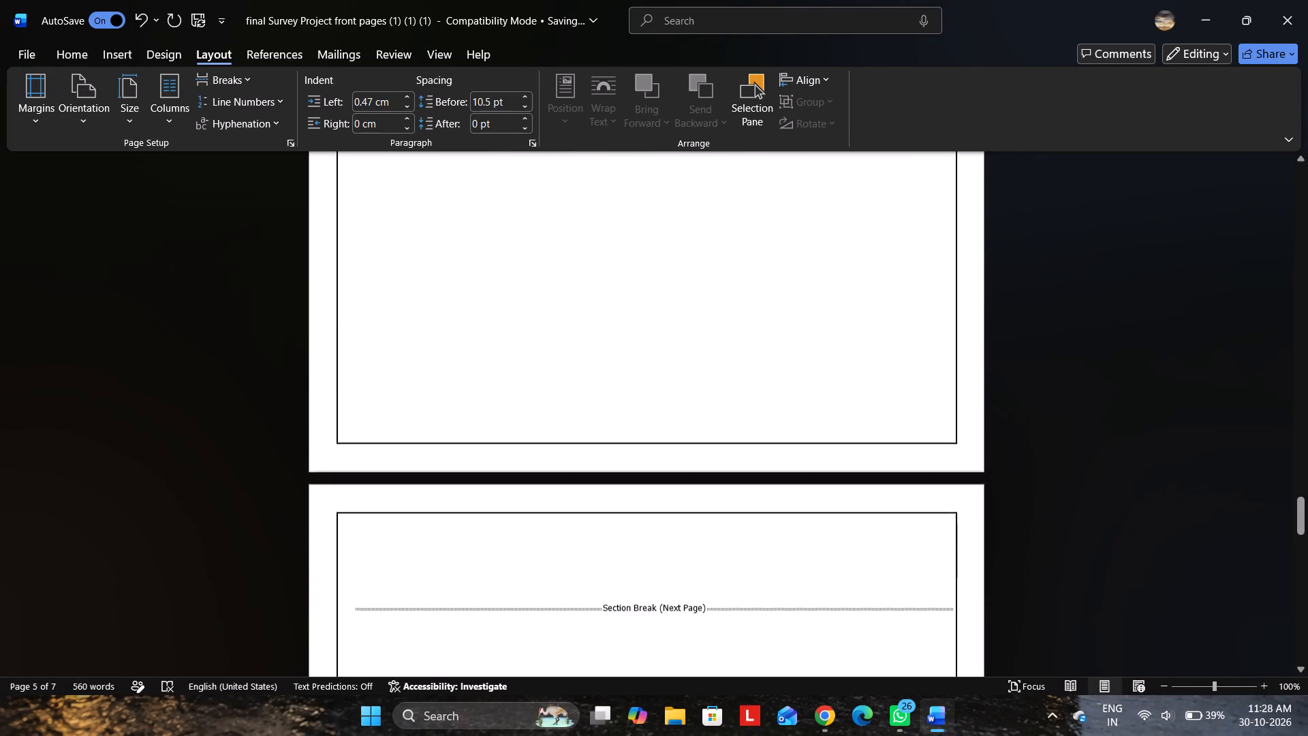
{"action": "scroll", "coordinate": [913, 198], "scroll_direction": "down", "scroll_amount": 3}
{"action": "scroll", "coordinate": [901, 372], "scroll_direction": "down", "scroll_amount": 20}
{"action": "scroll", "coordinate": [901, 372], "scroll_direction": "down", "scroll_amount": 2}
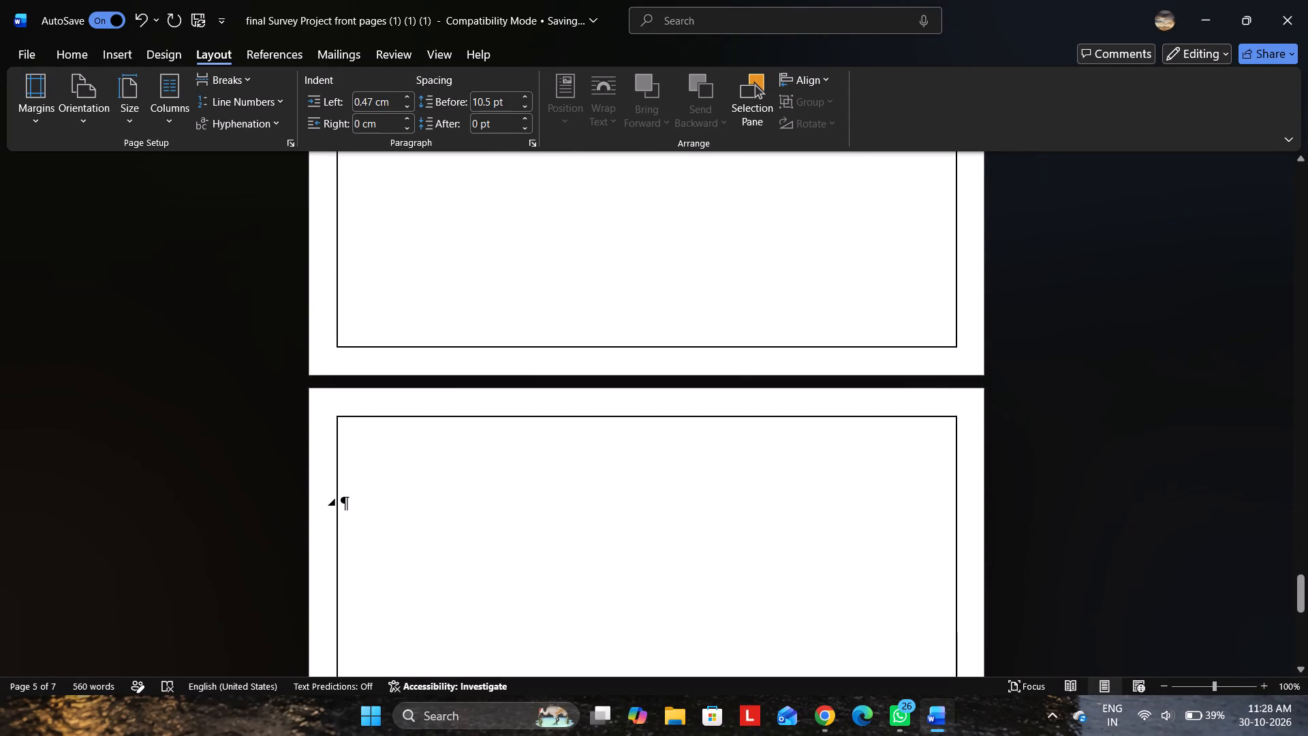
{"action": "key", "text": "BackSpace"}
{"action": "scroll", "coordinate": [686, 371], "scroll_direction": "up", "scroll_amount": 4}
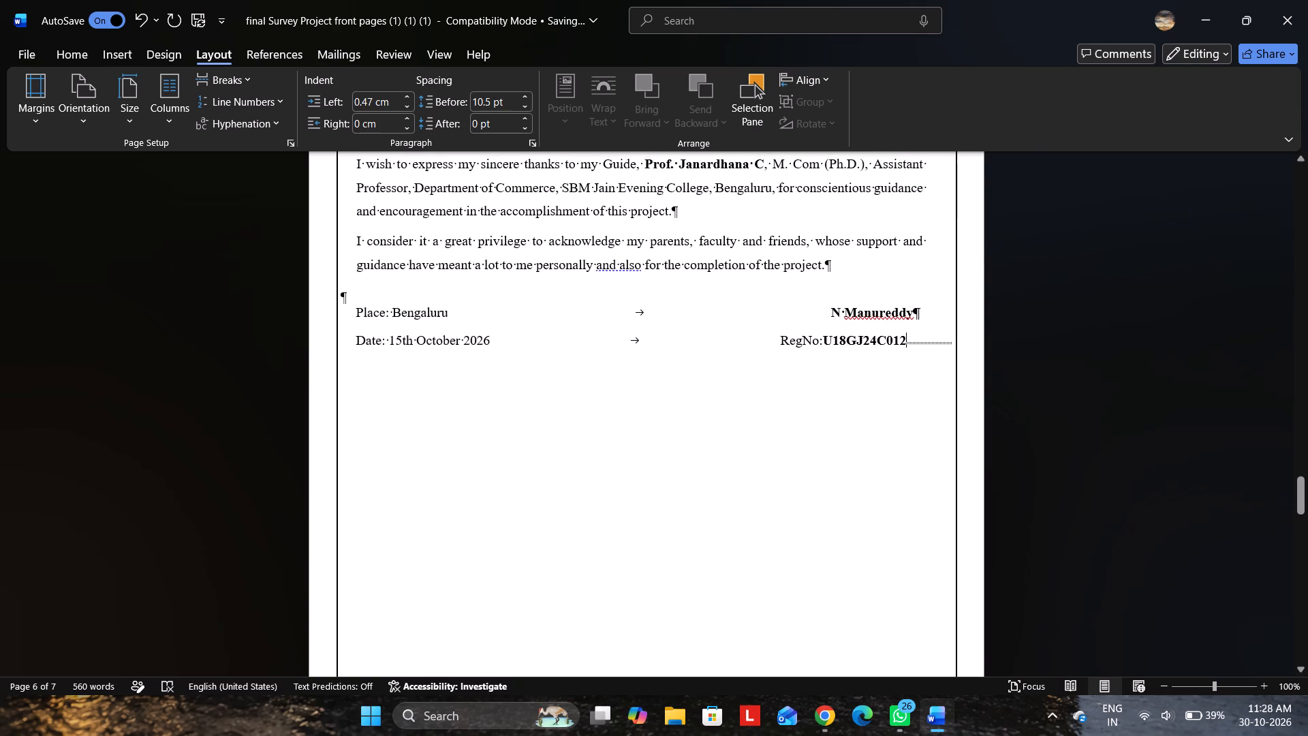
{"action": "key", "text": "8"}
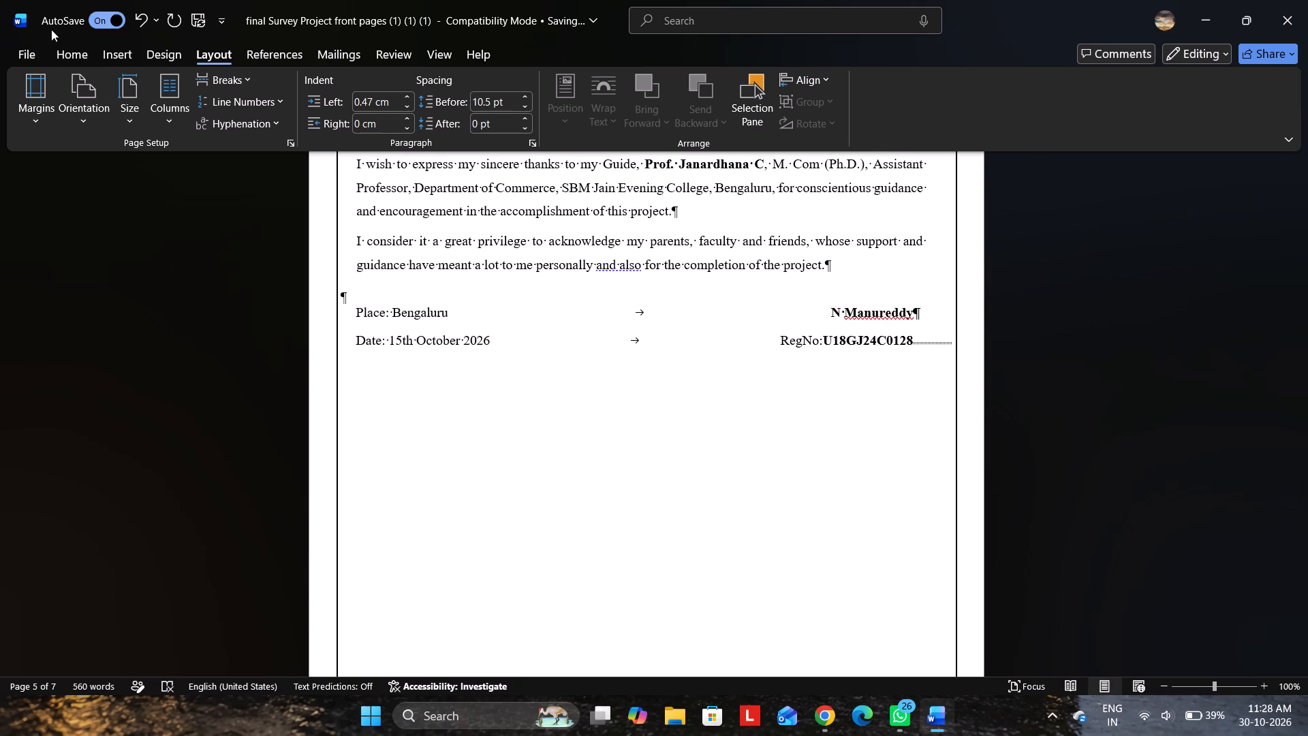
Undo the recent series of edits after the register number on page 5.
{"action": "left_click", "coordinate": [134, 28]}
{"action": "triple_click", "coordinate": [134, 28]}
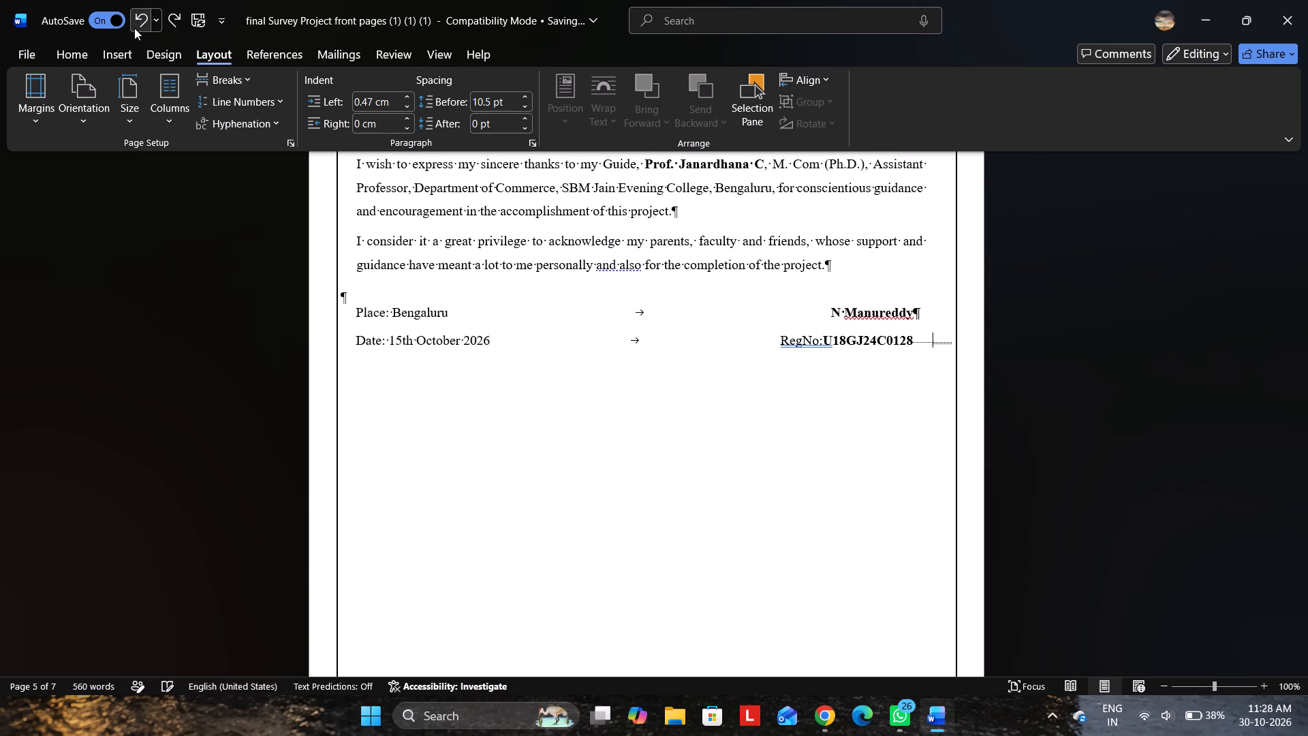
{"action": "left_click", "coordinate": [134, 28]}
{"action": "left_click", "coordinate": [134, 28]}
{"action": "left_click", "coordinate": [134, 28]}
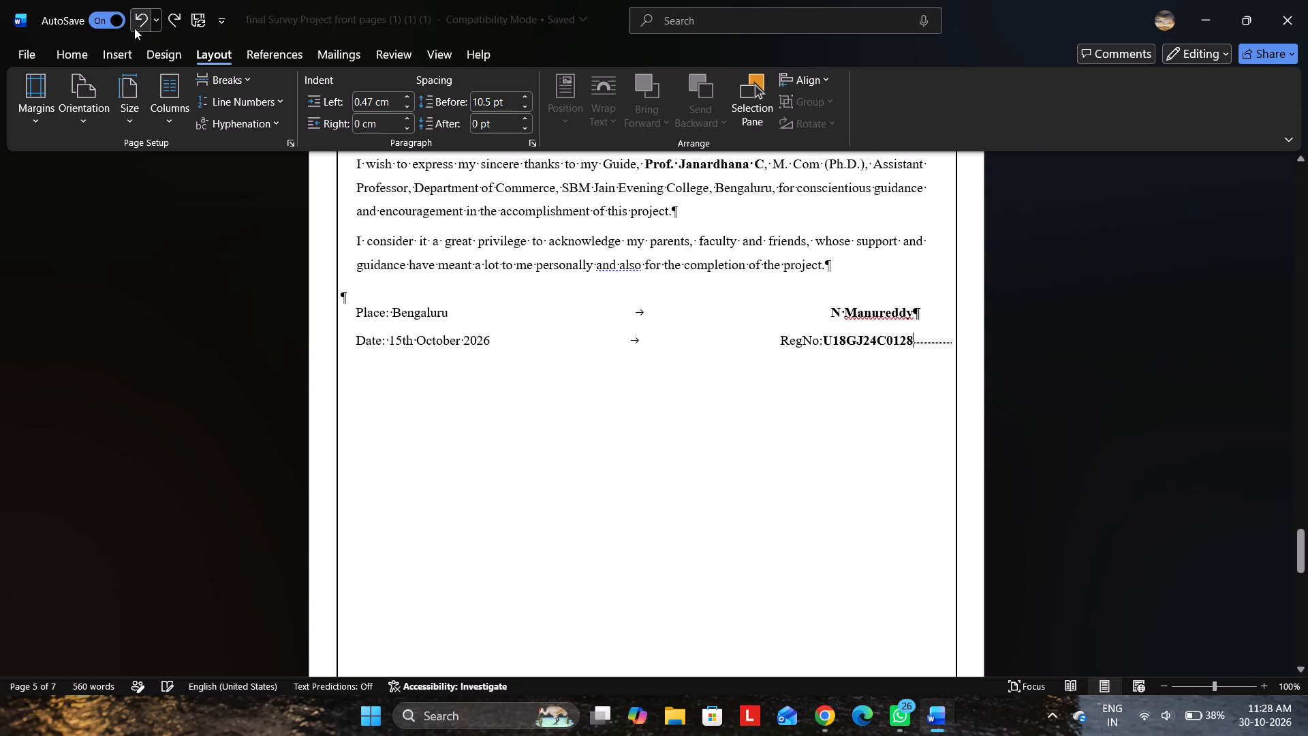
{"action": "scroll", "coordinate": [642, 340], "scroll_direction": "down", "scroll_amount": 20}
{"action": "scroll", "coordinate": [642, 340], "scroll_direction": "down", "scroll_amount": 7}
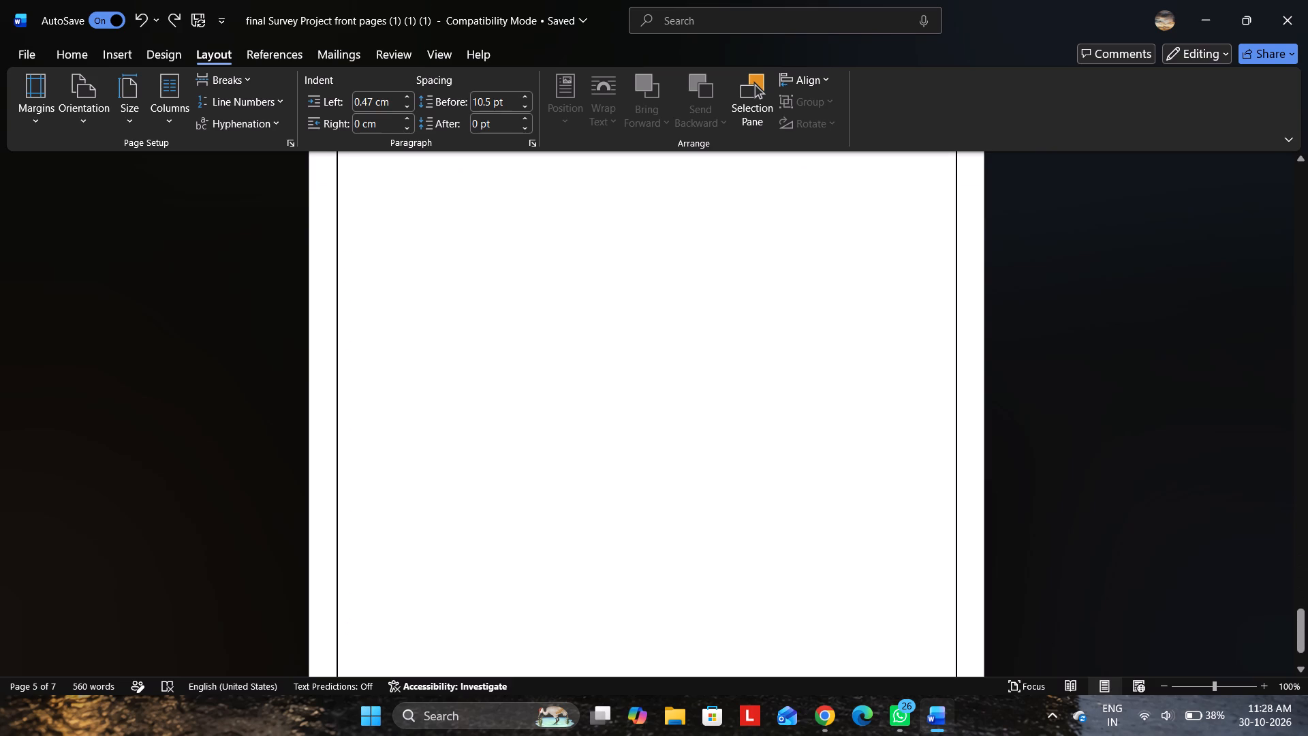
{"action": "scroll", "coordinate": [640, 343], "scroll_direction": "down", "scroll_amount": 3}
{"action": "scroll", "coordinate": [640, 343], "scroll_direction": "up", "scroll_amount": 17}
{"action": "scroll", "coordinate": [640, 343], "scroll_direction": "down", "scroll_amount": 5}
{"action": "scroll", "coordinate": [640, 343], "scroll_direction": "up", "scroll_amount": 6}
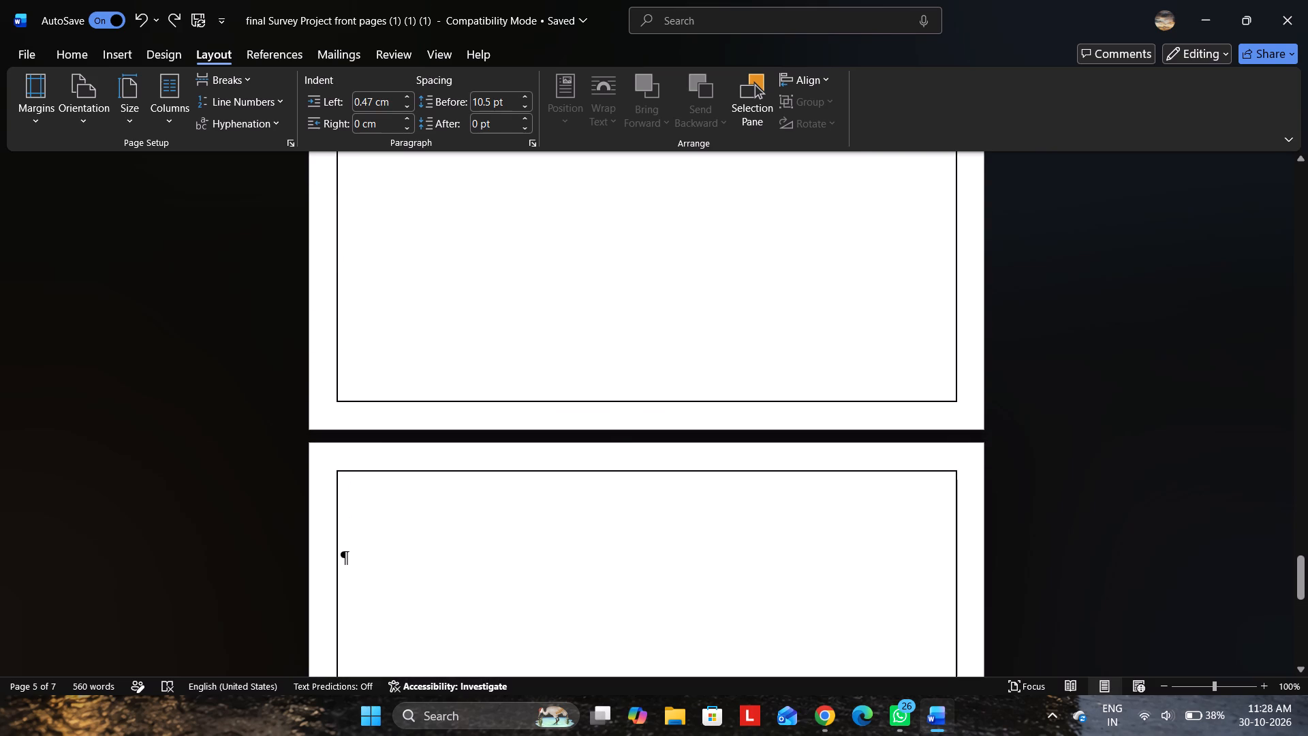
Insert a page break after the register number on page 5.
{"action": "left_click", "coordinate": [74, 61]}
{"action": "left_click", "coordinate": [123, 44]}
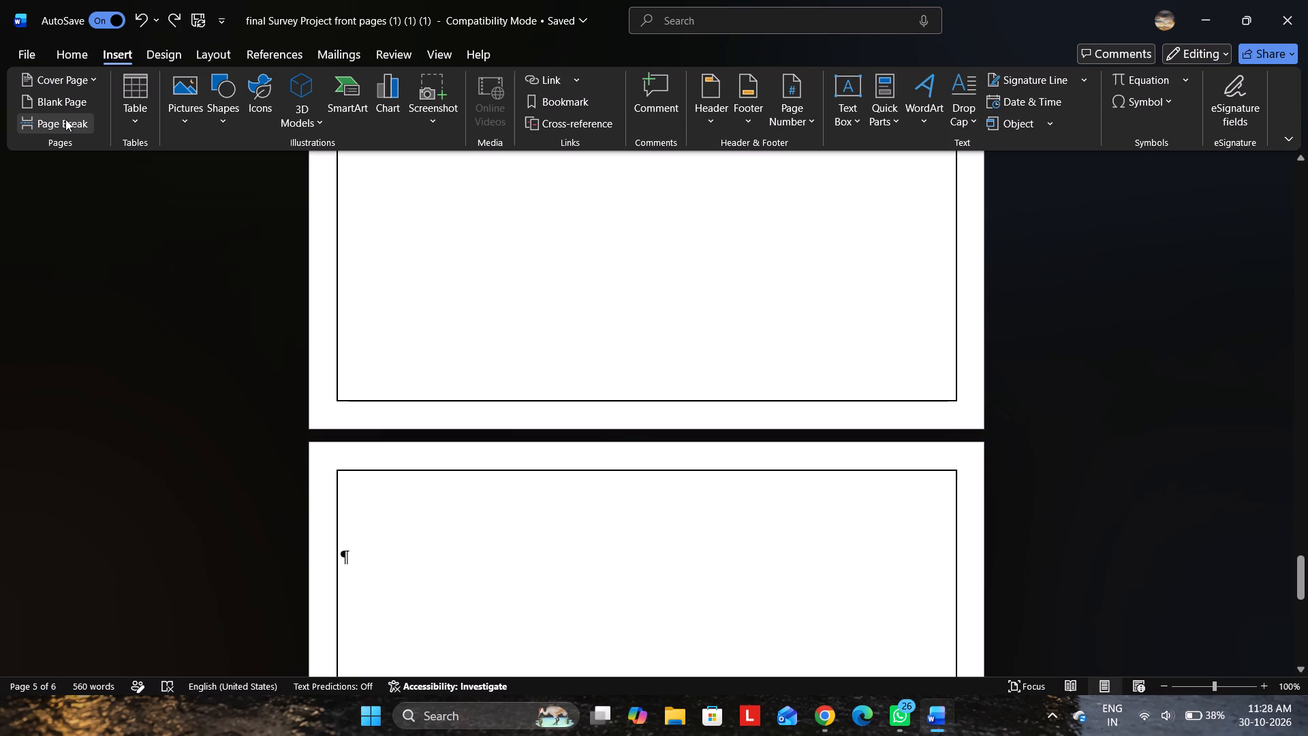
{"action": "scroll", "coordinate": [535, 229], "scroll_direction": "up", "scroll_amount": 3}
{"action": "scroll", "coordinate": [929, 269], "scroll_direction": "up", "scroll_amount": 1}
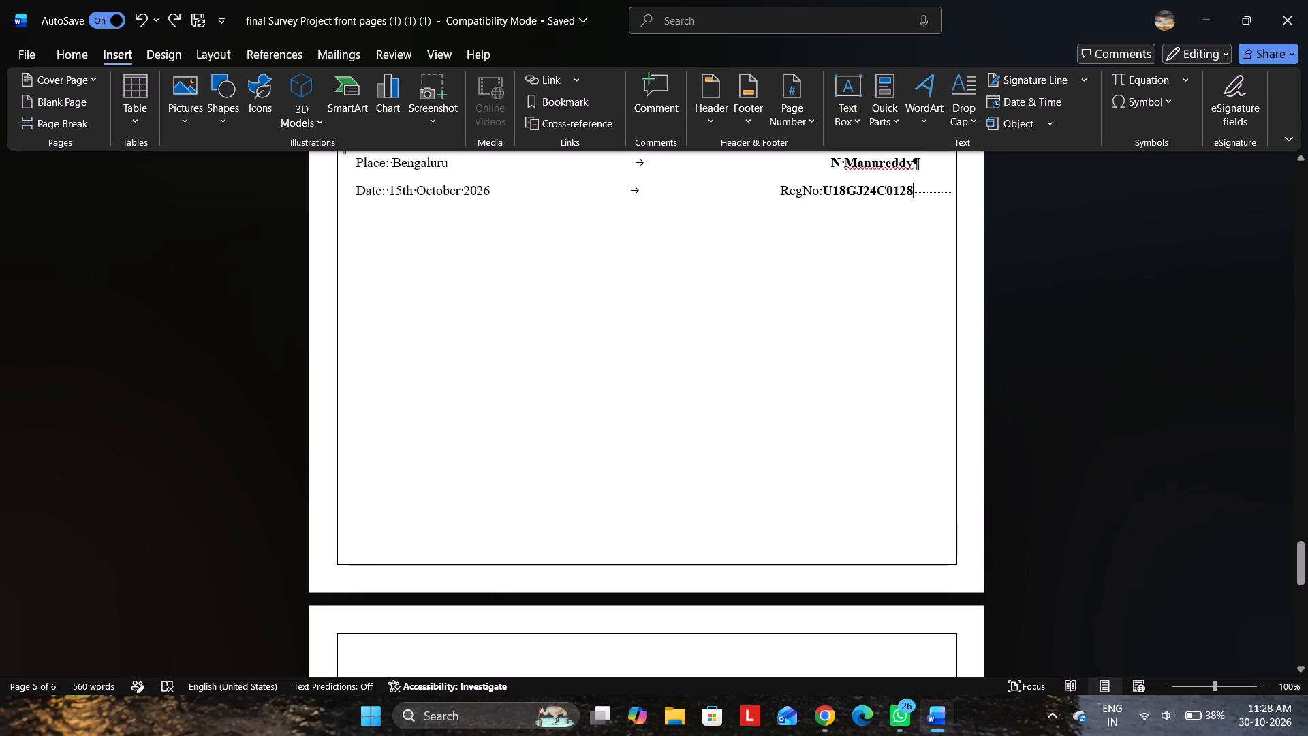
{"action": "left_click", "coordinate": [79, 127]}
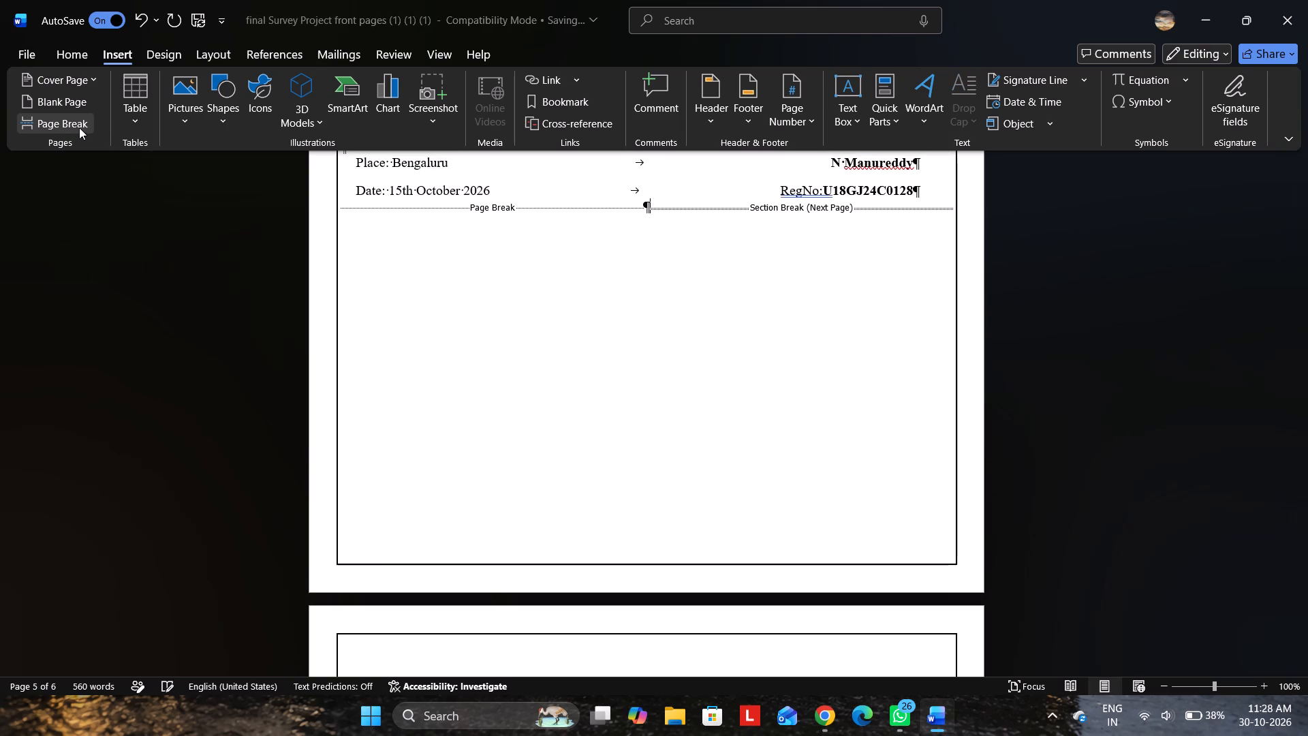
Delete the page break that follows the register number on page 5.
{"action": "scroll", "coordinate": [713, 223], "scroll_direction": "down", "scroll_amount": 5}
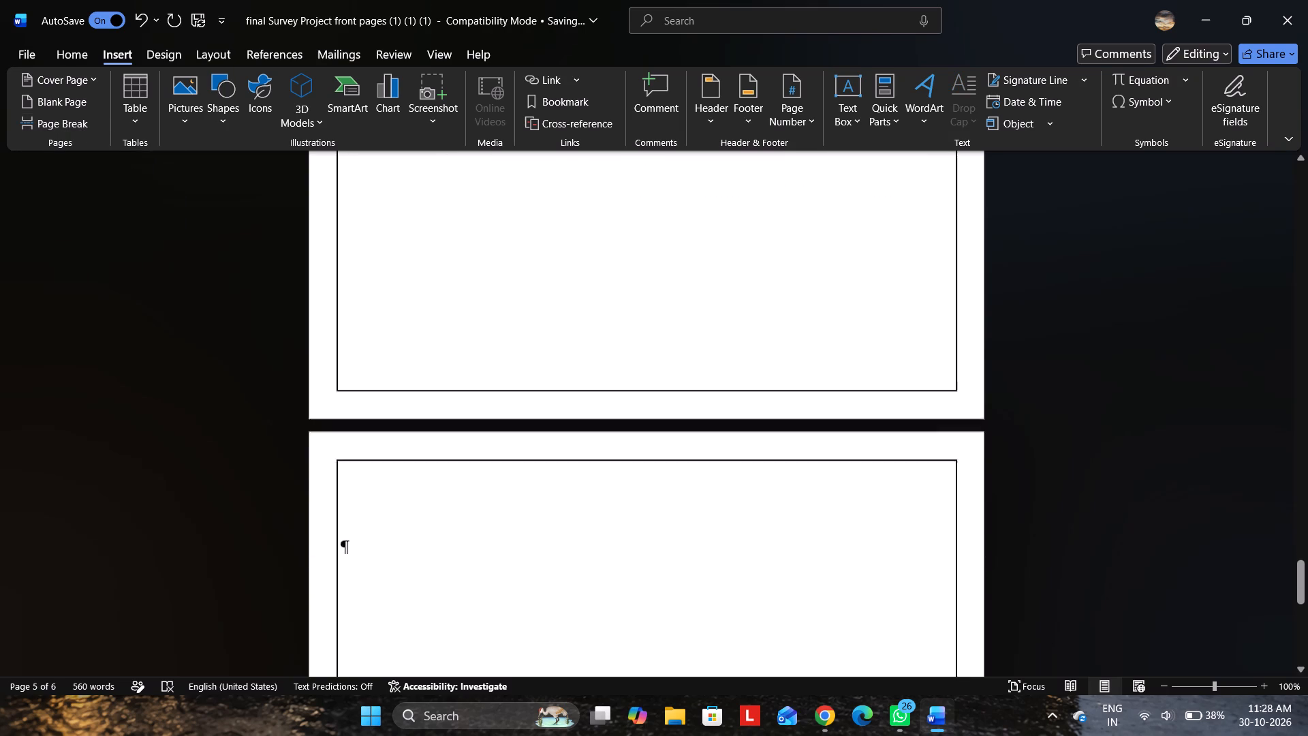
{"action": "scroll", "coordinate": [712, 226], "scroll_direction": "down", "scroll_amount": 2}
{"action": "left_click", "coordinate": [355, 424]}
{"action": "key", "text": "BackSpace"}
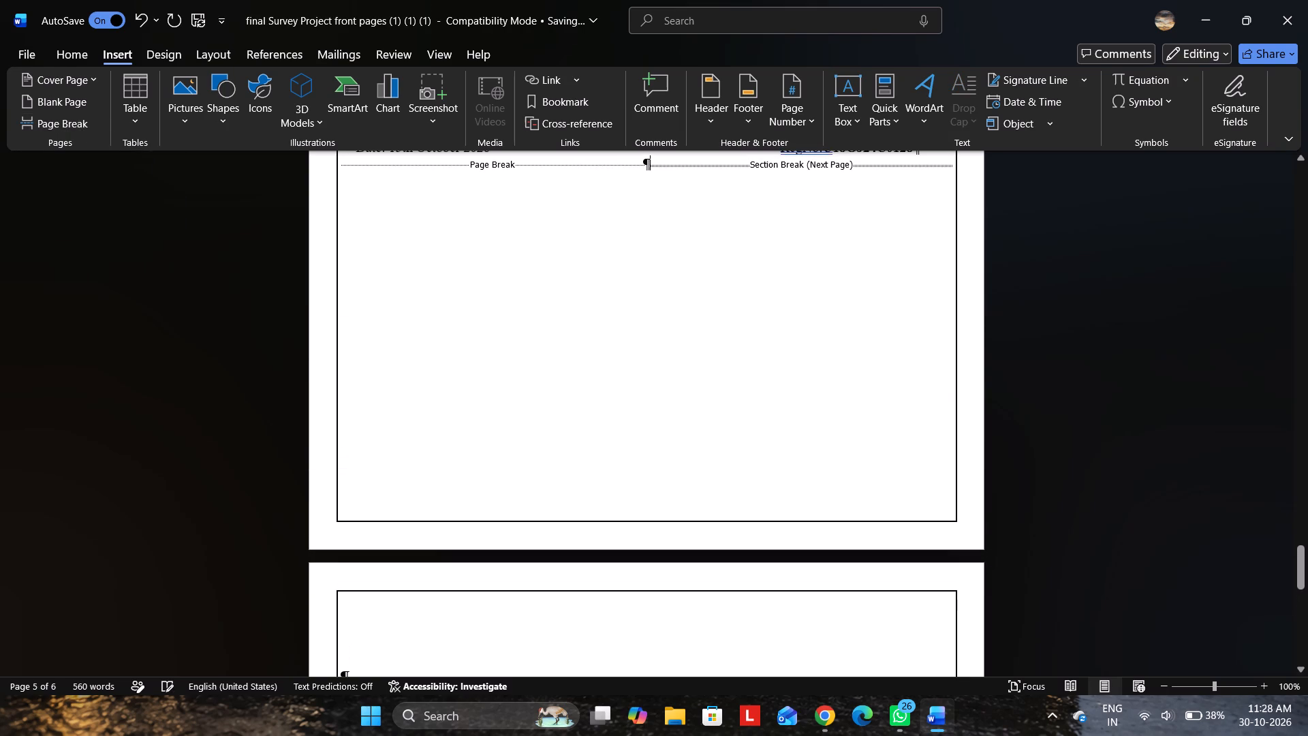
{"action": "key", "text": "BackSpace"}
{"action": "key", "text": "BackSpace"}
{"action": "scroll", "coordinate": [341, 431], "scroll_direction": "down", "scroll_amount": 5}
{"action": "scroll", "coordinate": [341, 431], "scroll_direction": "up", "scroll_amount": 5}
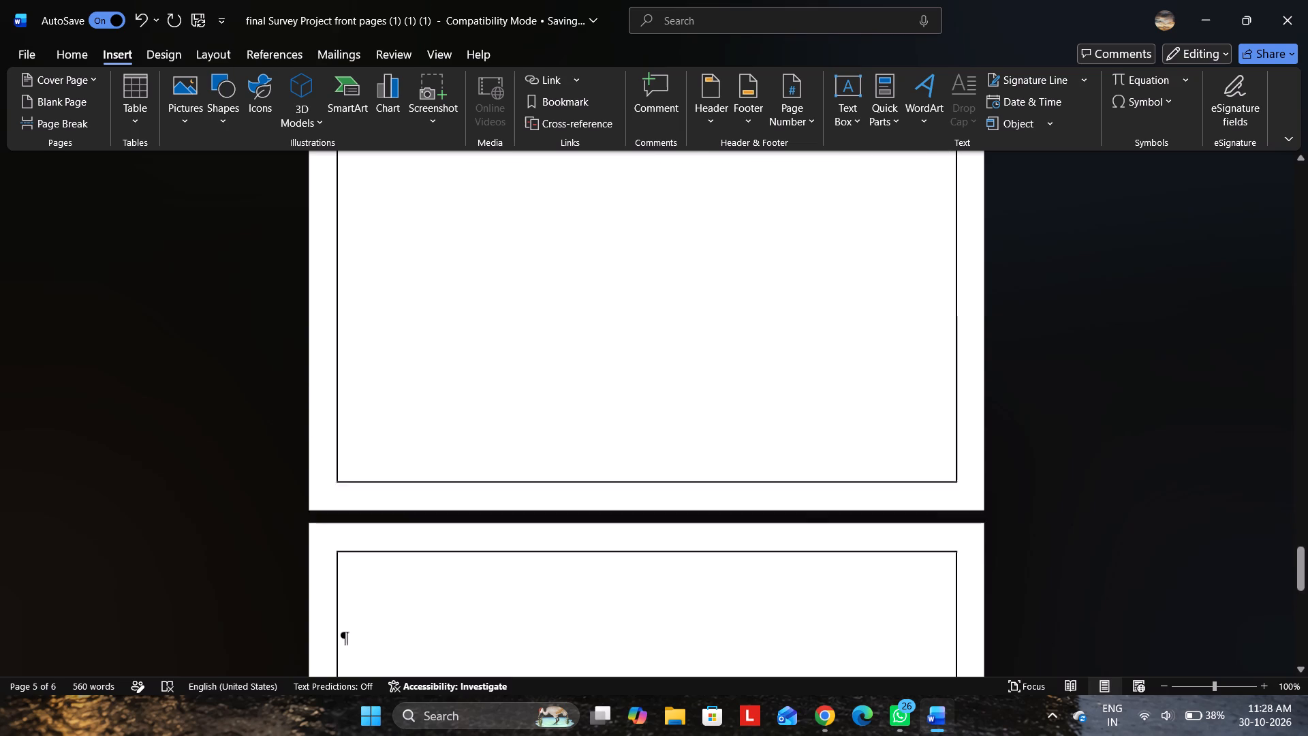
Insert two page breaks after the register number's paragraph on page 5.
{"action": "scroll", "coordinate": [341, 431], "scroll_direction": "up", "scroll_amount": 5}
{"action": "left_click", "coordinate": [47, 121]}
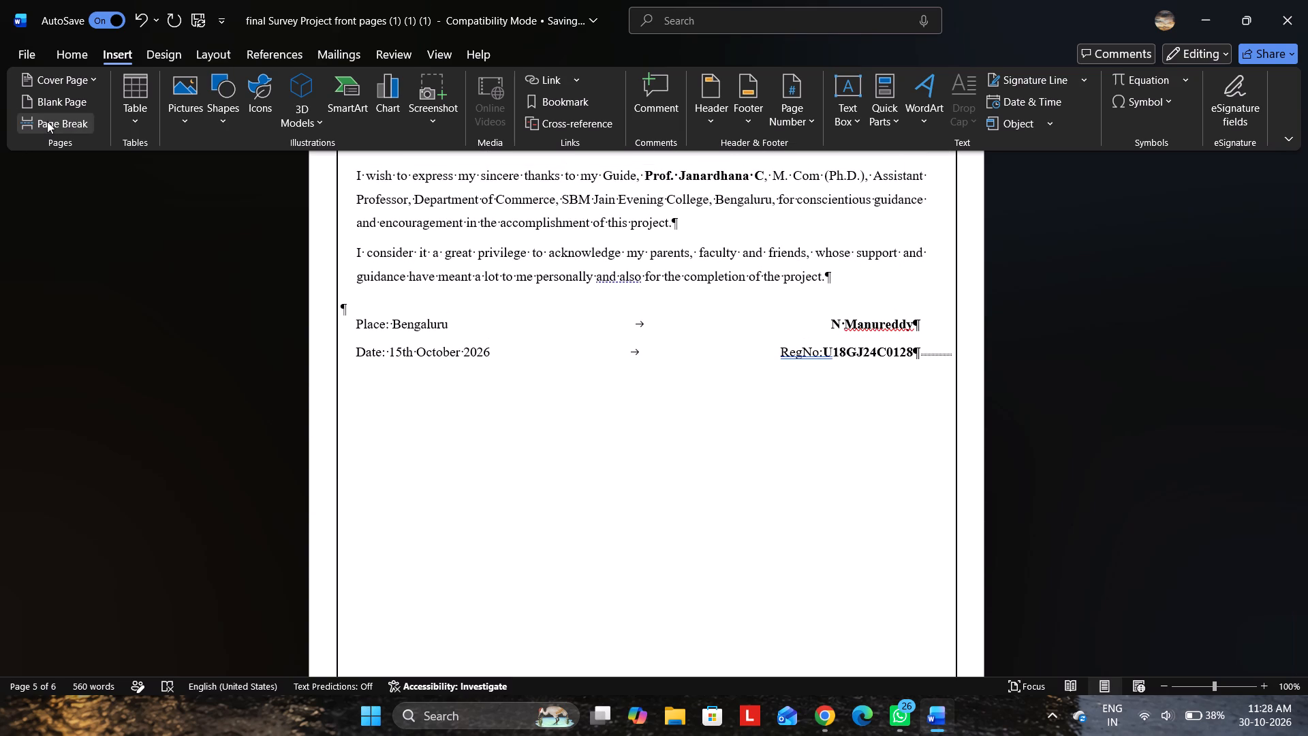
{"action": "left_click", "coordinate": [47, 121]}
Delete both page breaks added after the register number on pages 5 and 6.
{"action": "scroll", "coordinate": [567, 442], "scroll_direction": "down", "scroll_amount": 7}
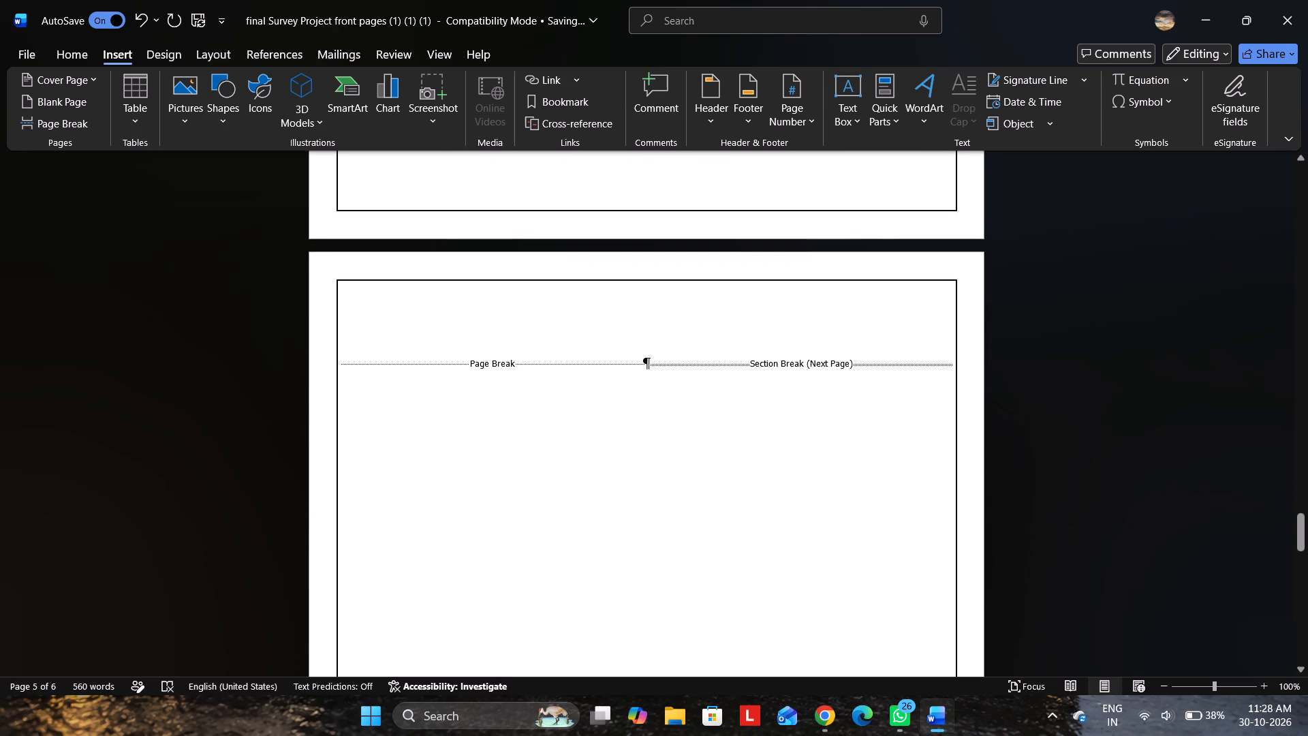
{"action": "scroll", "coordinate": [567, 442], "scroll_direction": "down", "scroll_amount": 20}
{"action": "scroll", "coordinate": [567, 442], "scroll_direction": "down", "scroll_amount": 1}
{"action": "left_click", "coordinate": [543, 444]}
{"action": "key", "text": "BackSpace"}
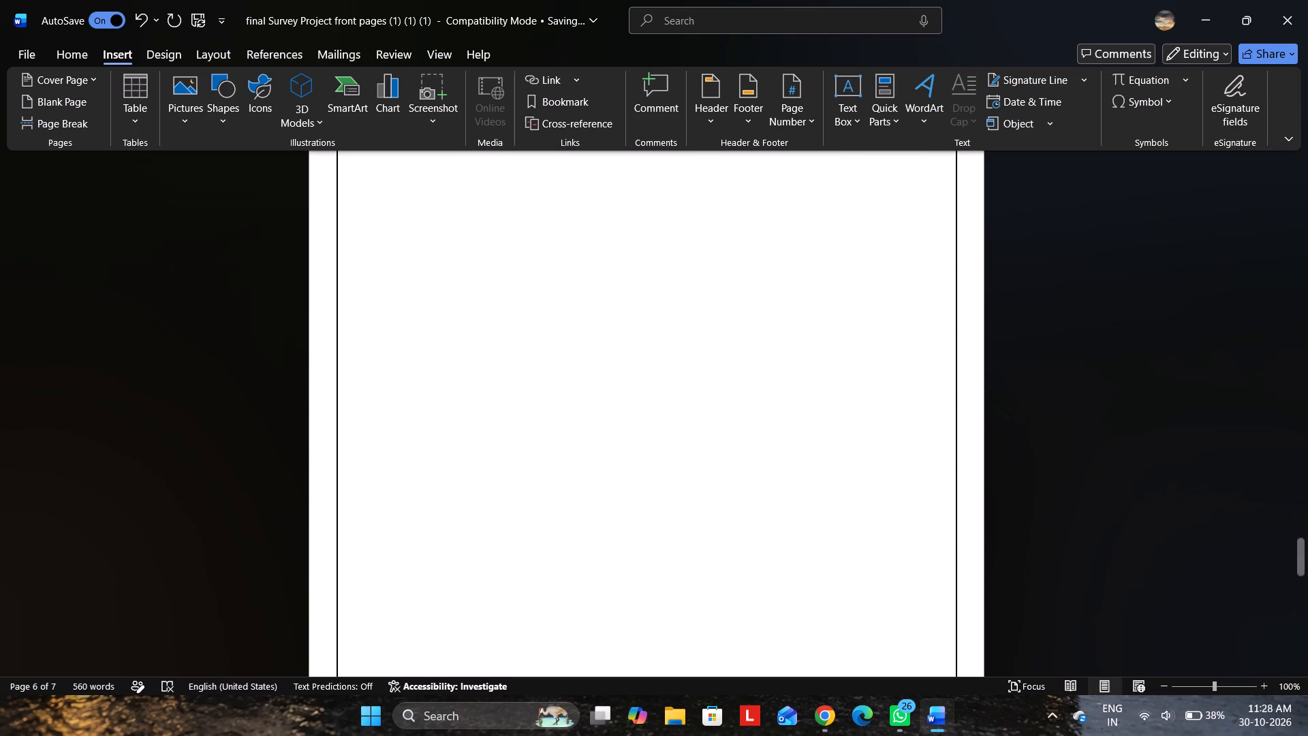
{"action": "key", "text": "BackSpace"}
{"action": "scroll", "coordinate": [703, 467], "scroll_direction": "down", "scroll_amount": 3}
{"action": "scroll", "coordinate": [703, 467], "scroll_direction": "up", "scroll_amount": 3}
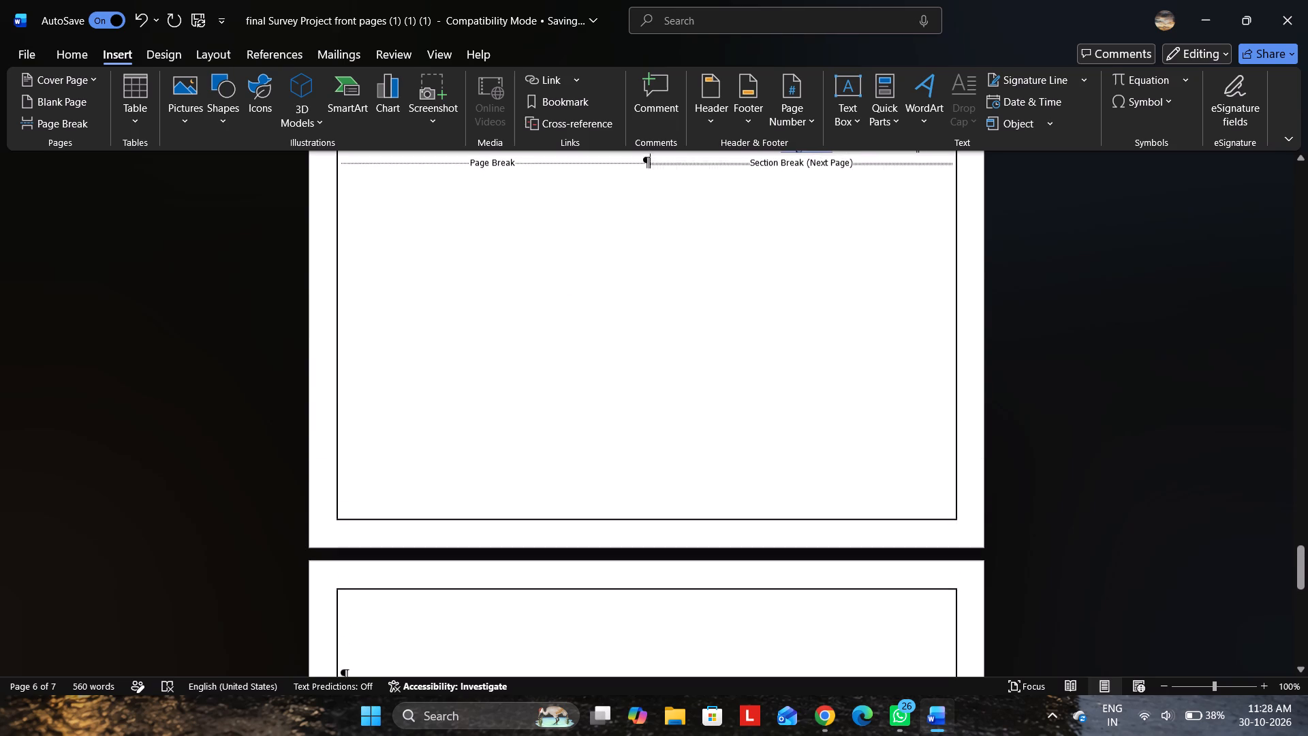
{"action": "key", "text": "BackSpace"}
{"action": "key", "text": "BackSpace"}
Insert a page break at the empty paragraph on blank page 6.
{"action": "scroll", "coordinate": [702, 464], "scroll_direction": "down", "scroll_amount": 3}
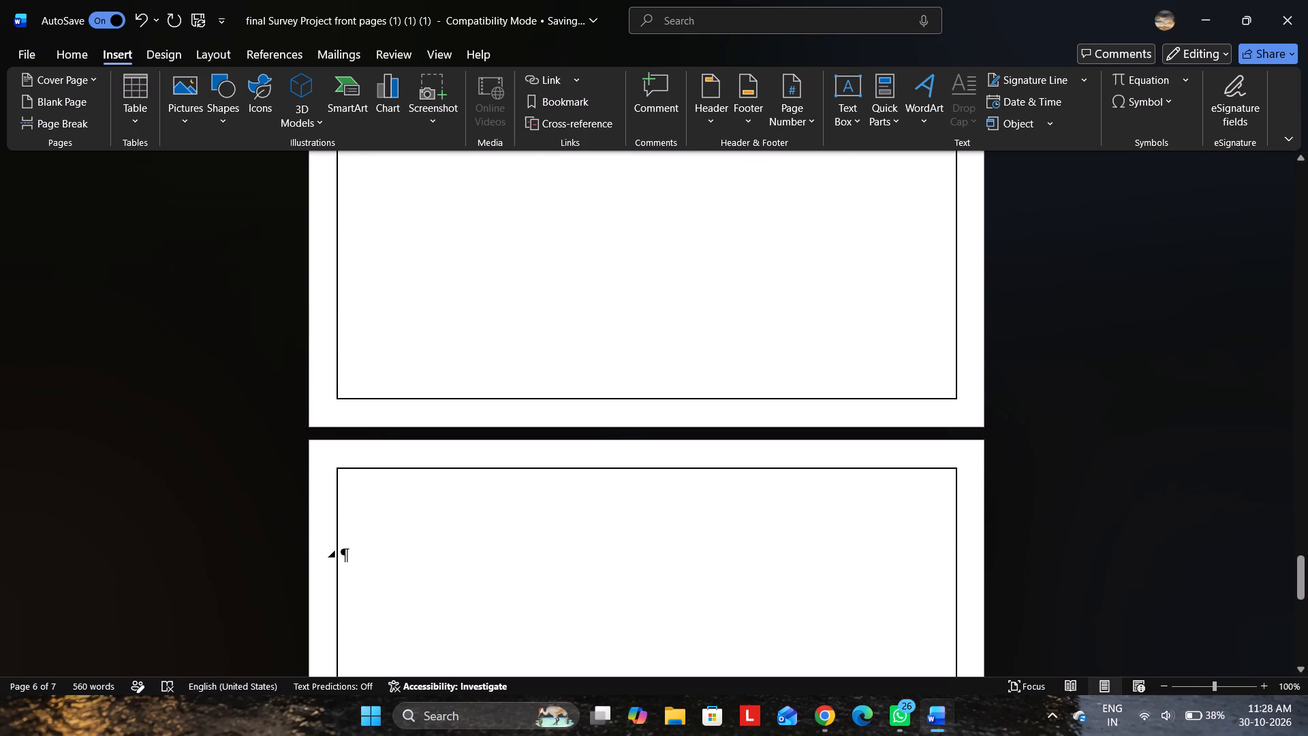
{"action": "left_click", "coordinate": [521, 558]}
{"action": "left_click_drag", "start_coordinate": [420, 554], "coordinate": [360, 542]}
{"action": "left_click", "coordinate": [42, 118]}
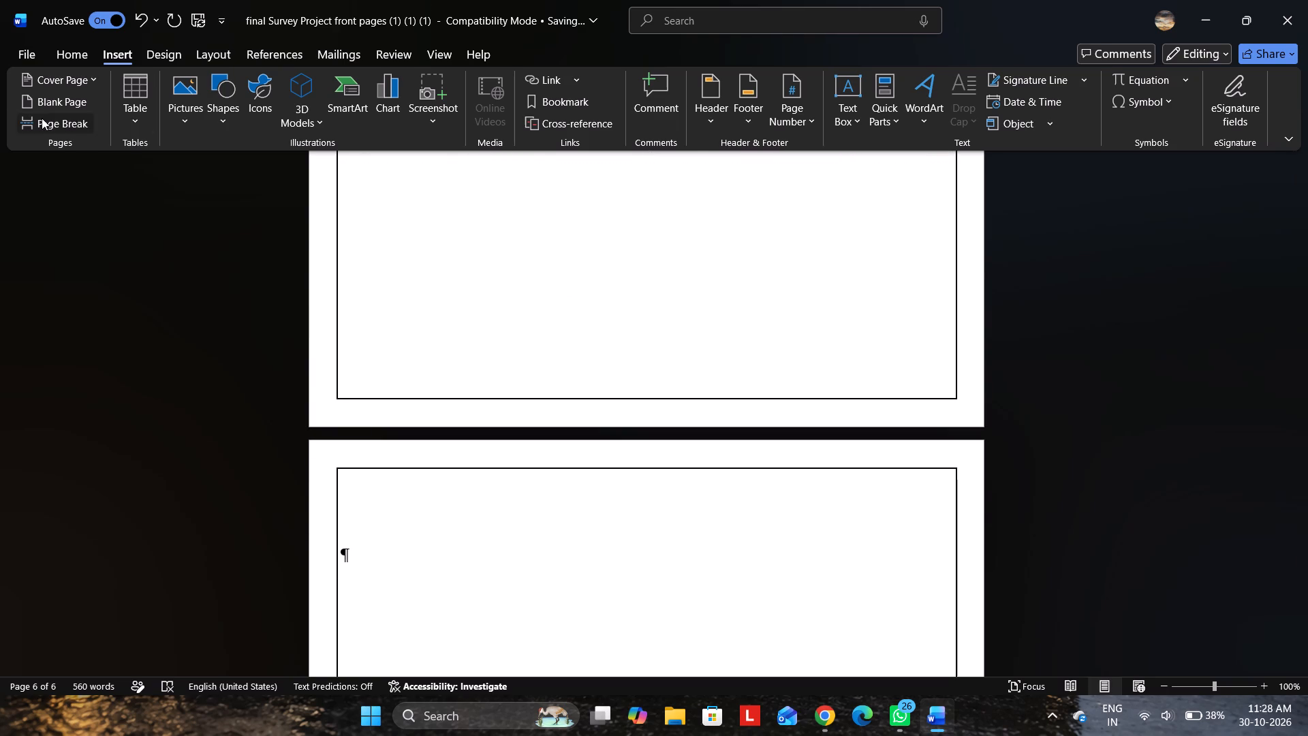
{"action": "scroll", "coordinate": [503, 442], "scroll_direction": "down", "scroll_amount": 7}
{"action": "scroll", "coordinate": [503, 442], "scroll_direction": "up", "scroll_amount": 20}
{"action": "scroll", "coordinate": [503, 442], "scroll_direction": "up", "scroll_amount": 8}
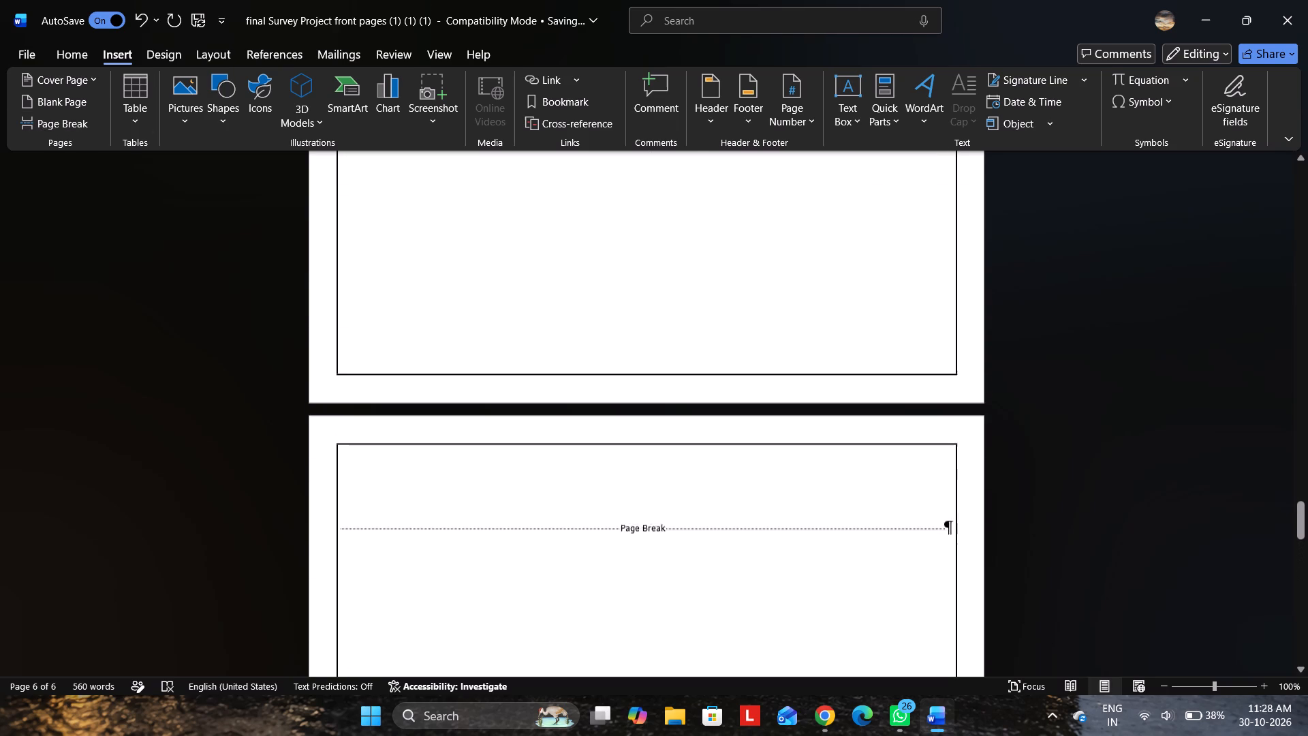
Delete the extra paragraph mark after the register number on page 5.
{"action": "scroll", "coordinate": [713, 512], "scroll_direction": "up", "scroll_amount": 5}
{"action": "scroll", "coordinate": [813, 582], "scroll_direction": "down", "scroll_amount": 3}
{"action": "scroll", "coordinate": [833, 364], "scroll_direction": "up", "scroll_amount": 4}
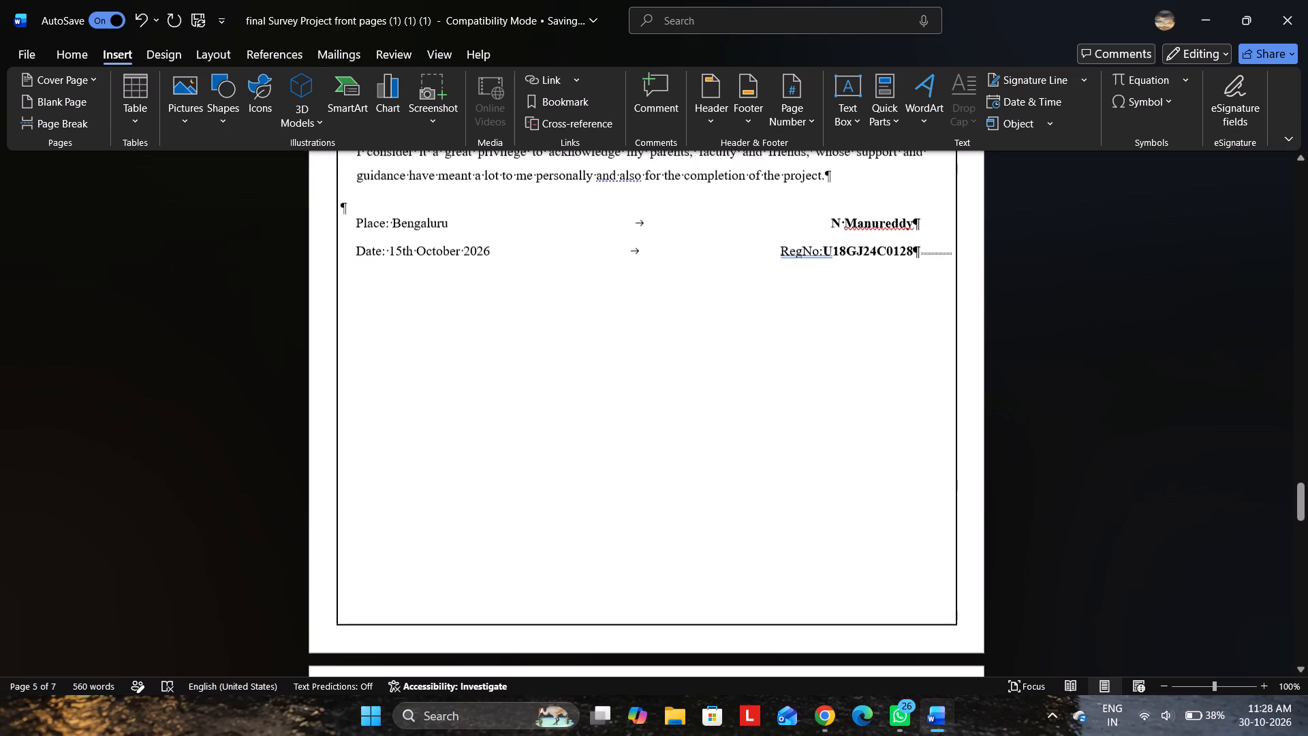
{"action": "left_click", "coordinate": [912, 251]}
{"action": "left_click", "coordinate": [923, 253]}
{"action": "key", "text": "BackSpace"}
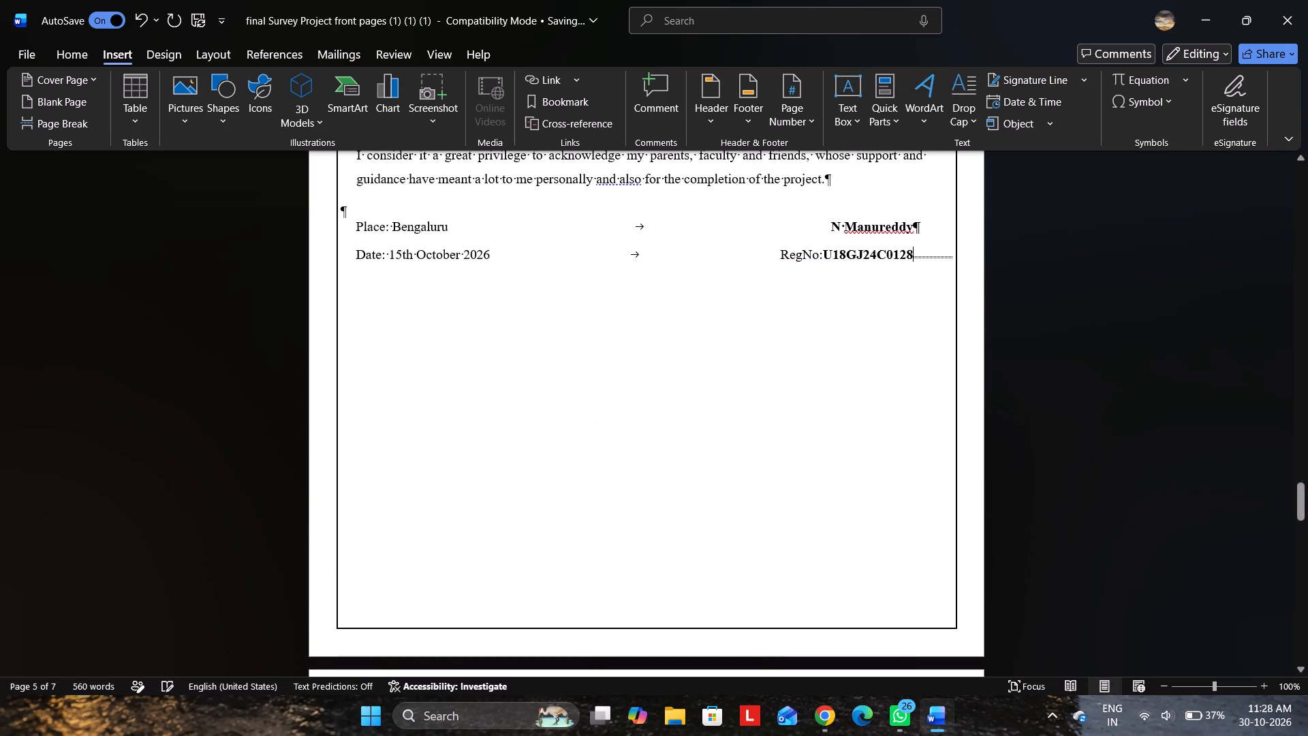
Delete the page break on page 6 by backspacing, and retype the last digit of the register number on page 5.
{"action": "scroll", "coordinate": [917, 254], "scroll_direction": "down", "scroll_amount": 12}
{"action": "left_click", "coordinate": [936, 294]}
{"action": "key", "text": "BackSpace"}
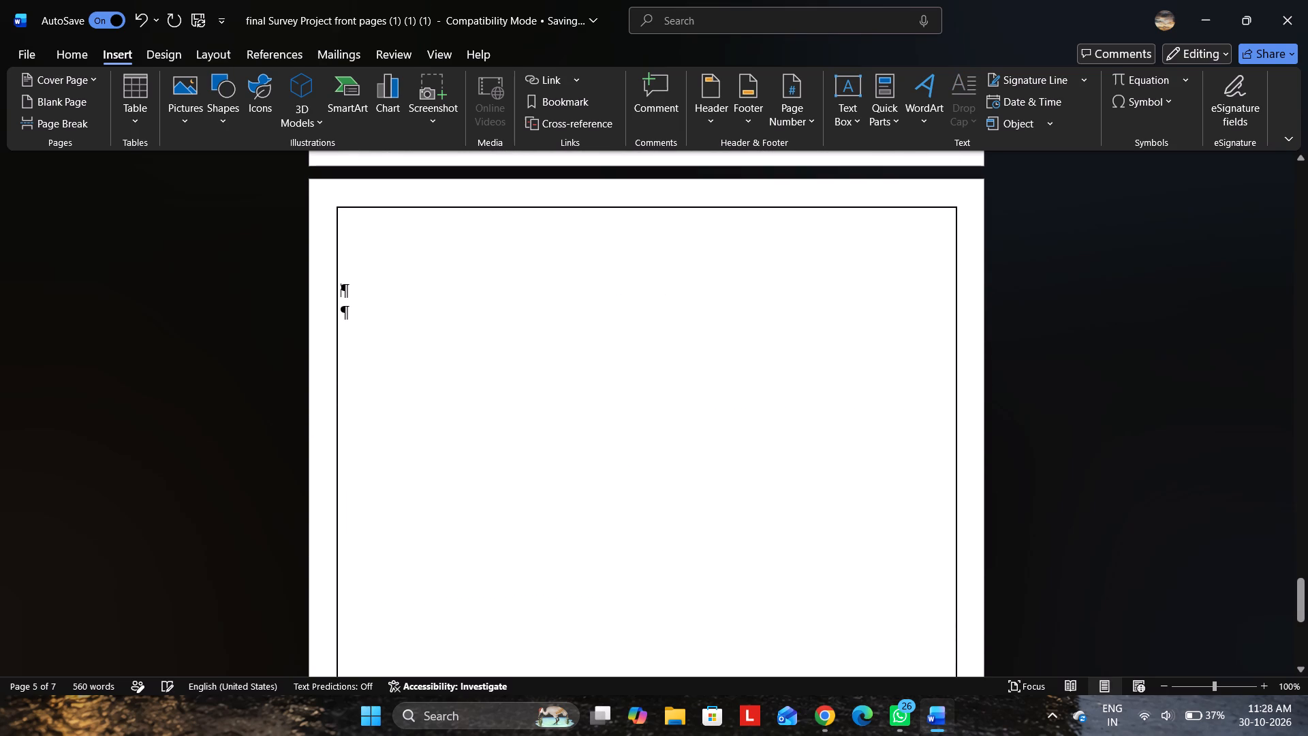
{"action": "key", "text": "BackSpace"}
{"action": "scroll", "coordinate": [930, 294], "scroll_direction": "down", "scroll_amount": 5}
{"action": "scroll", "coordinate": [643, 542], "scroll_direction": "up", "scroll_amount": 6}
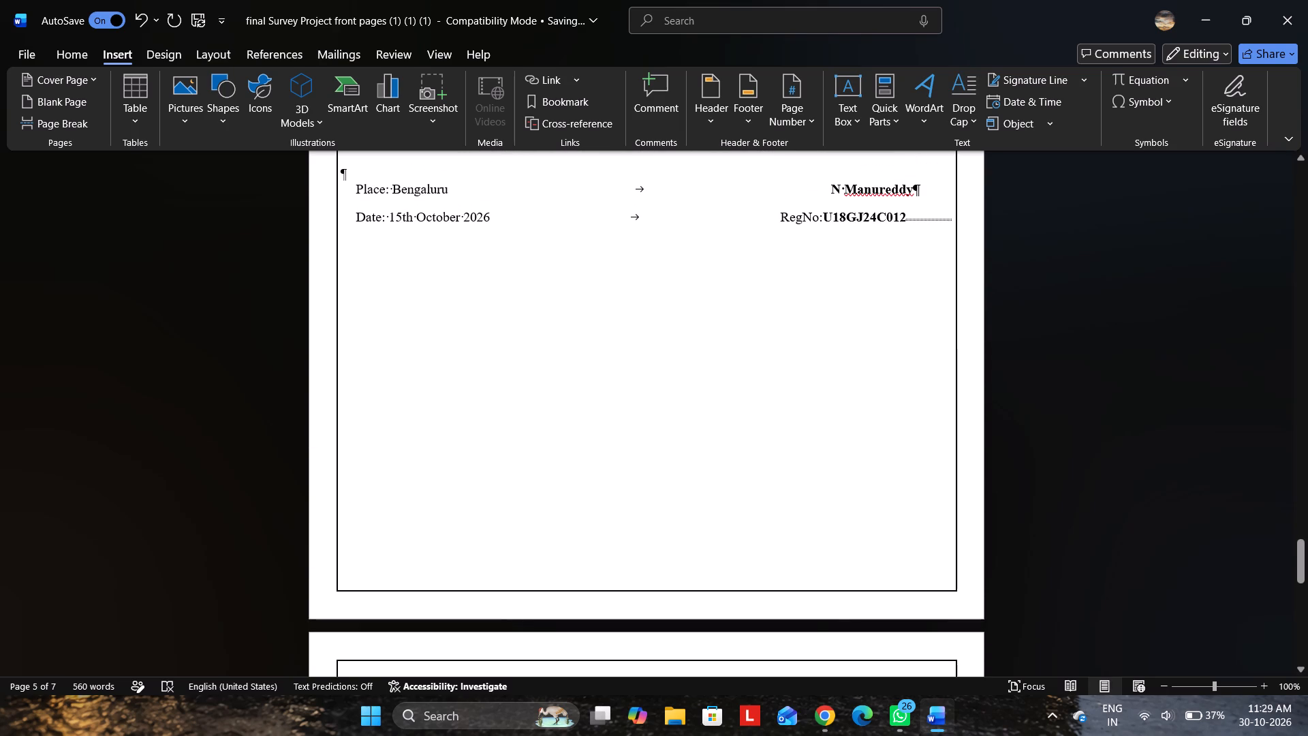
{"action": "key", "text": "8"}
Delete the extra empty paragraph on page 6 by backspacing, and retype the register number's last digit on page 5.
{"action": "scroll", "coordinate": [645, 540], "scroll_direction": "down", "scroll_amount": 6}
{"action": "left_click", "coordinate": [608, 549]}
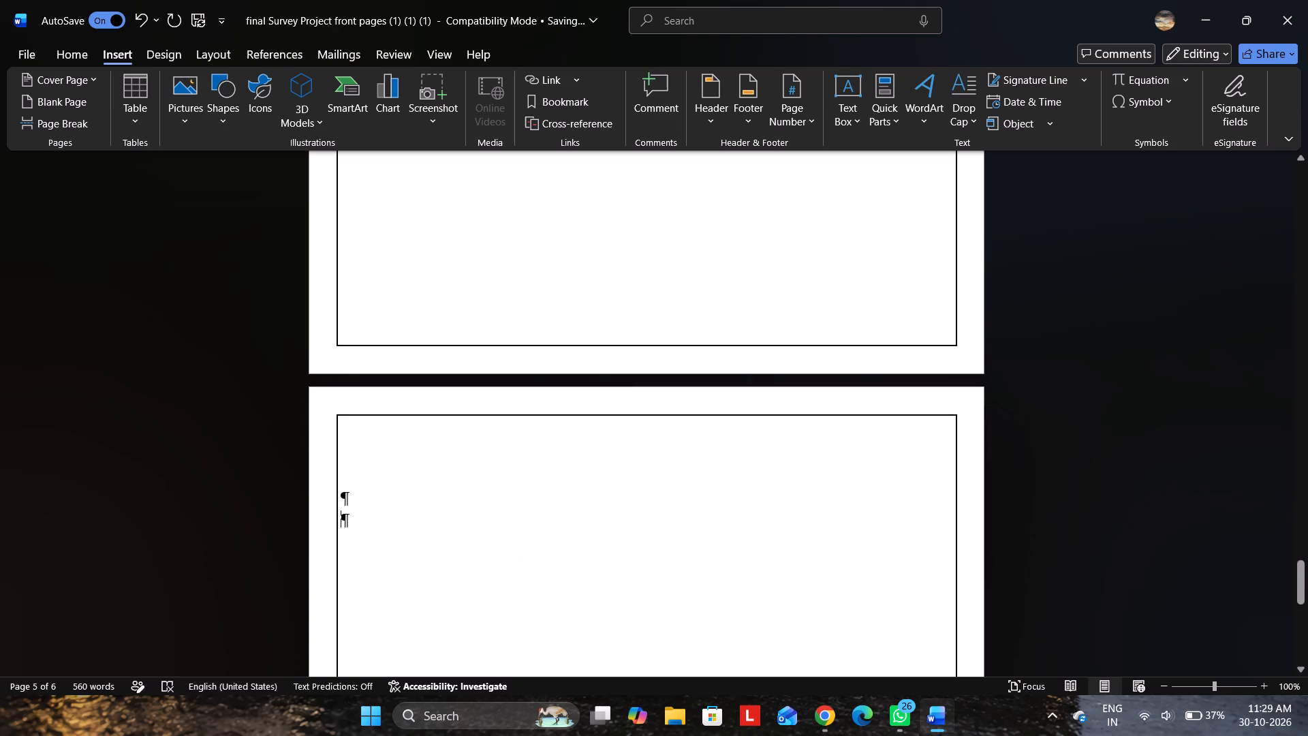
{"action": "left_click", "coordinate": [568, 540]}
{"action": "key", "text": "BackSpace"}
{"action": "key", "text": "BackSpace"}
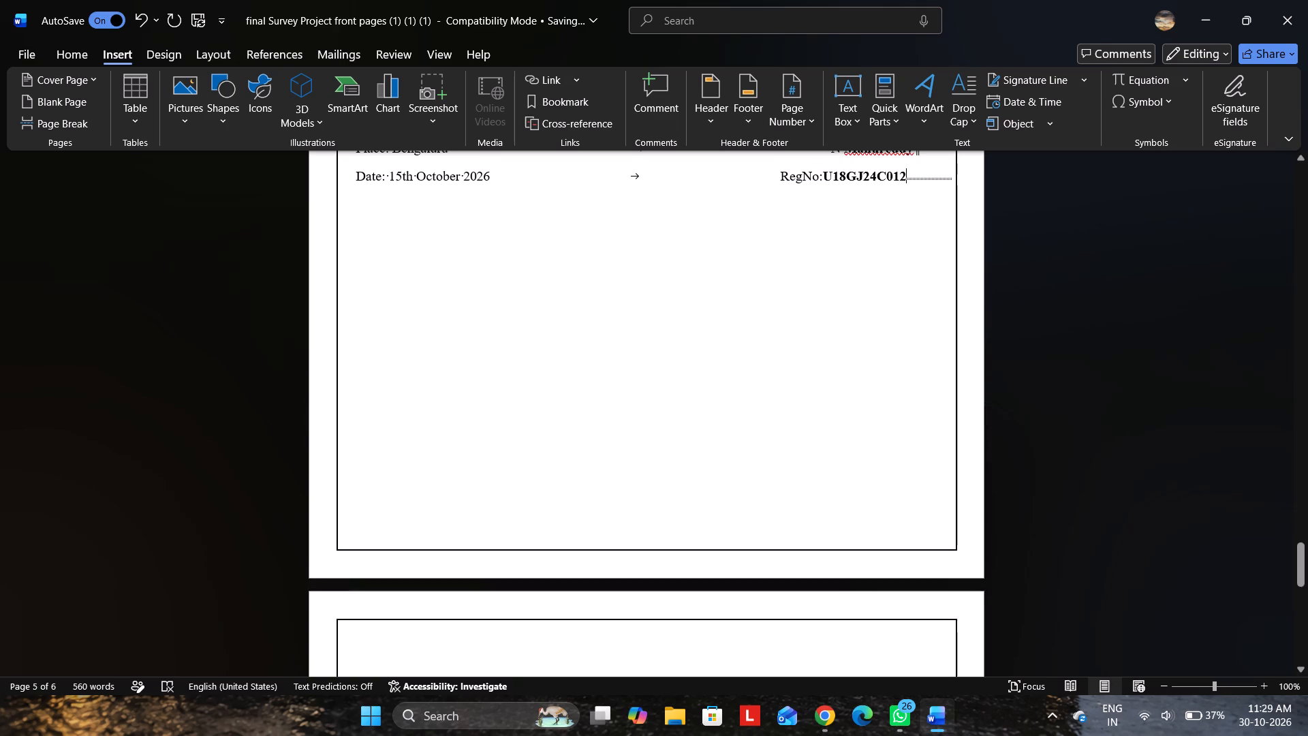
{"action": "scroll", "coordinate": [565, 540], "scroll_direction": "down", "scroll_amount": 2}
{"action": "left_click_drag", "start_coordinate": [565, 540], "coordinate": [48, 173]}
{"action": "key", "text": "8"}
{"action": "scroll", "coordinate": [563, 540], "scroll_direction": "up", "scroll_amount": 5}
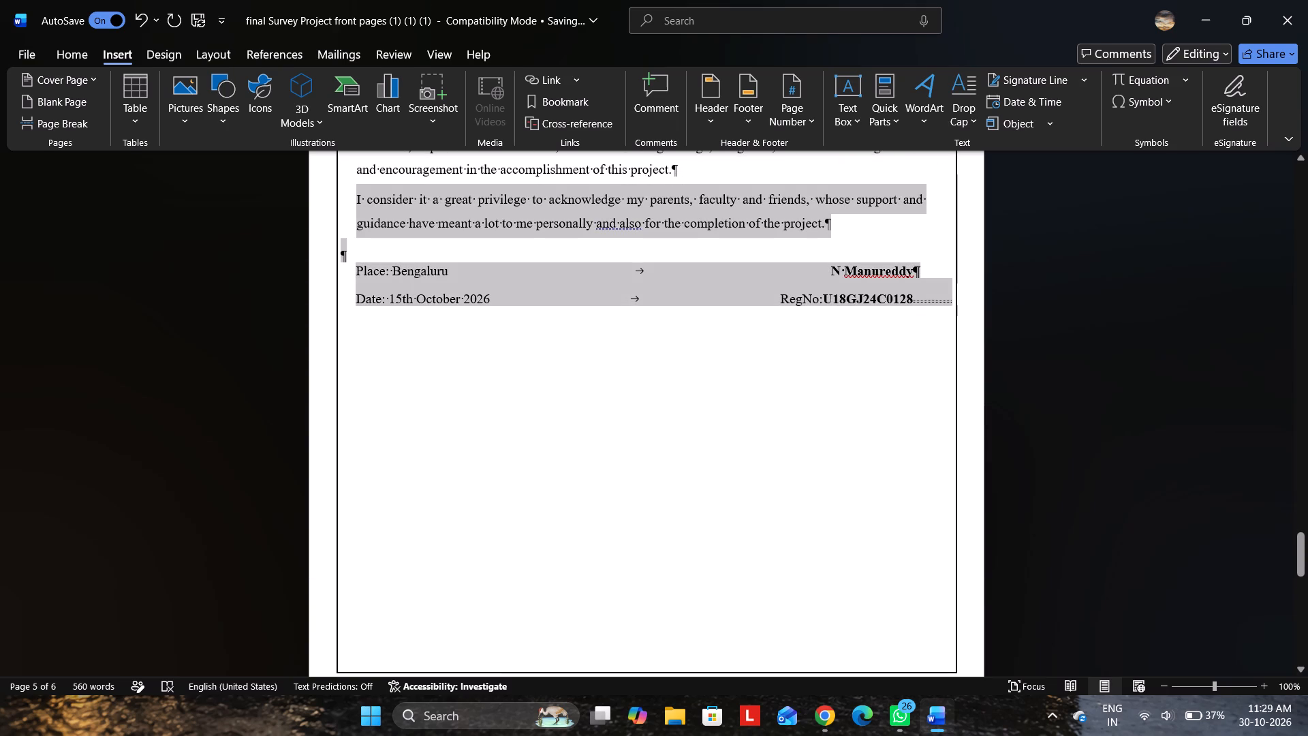
Insert a page break directly after the register number on page 5.
{"action": "left_click_drag", "start_coordinate": [48, 173], "coordinate": [764, 568]}
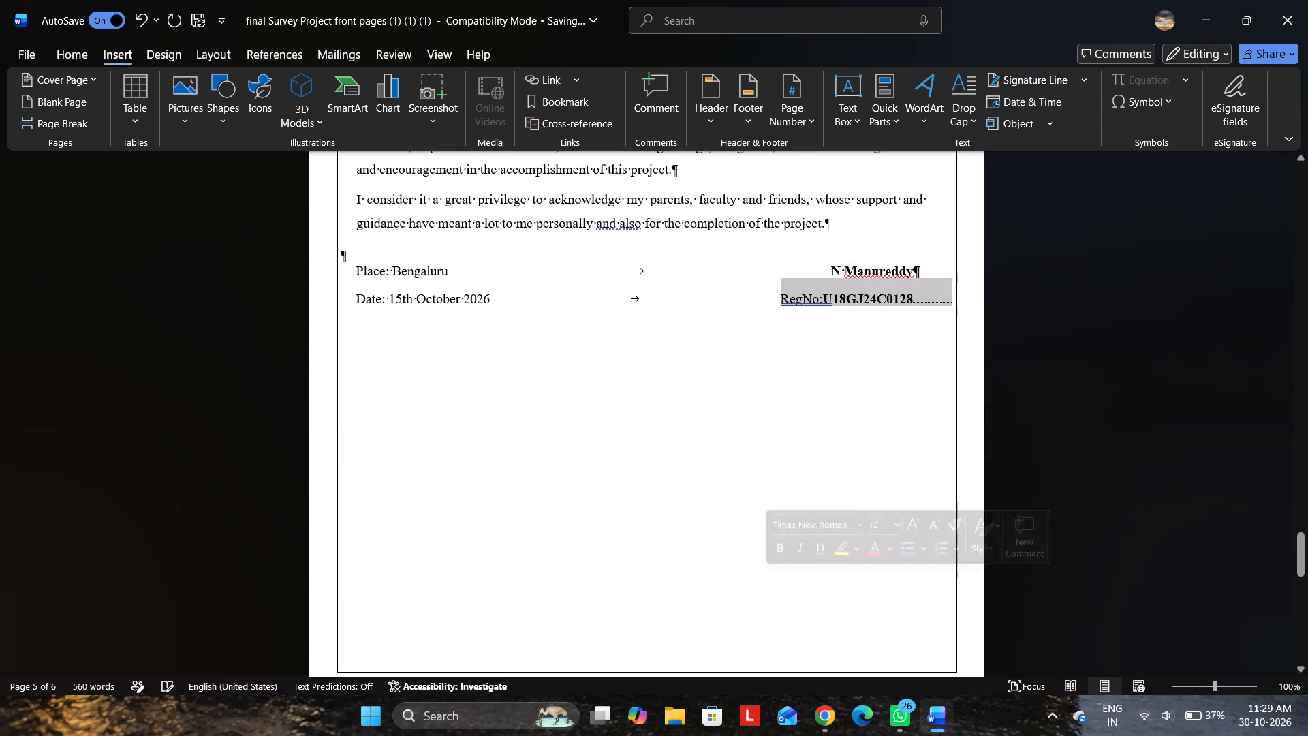
{"action": "left_click", "coordinate": [601, 506]}
{"action": "left_click", "coordinate": [924, 292]}
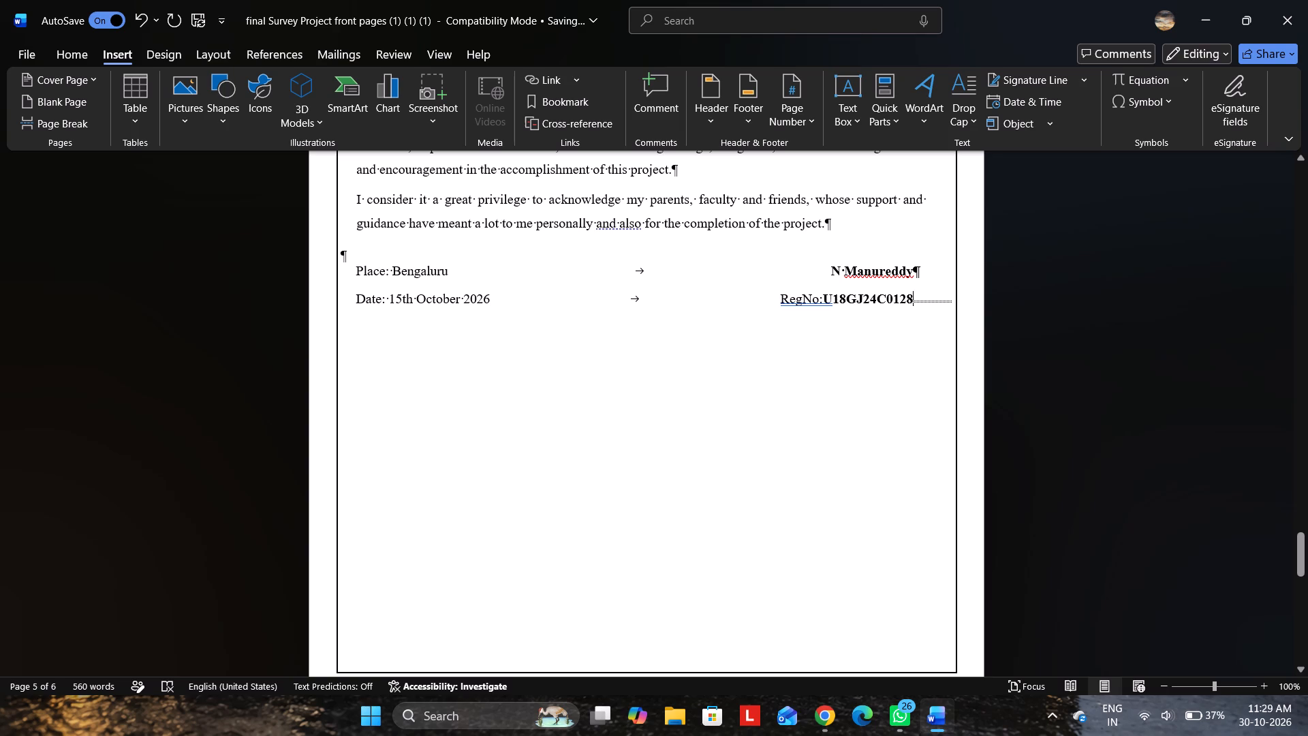
{"action": "left_click", "coordinate": [78, 114]}
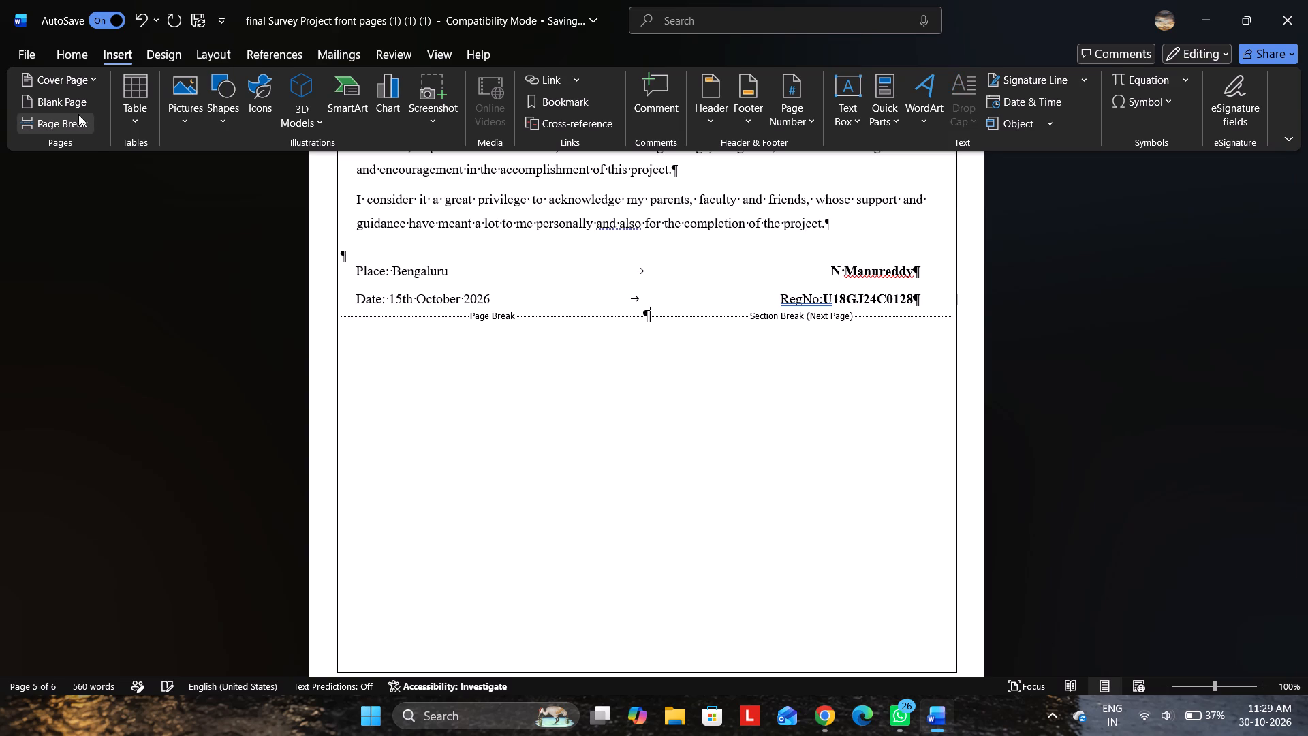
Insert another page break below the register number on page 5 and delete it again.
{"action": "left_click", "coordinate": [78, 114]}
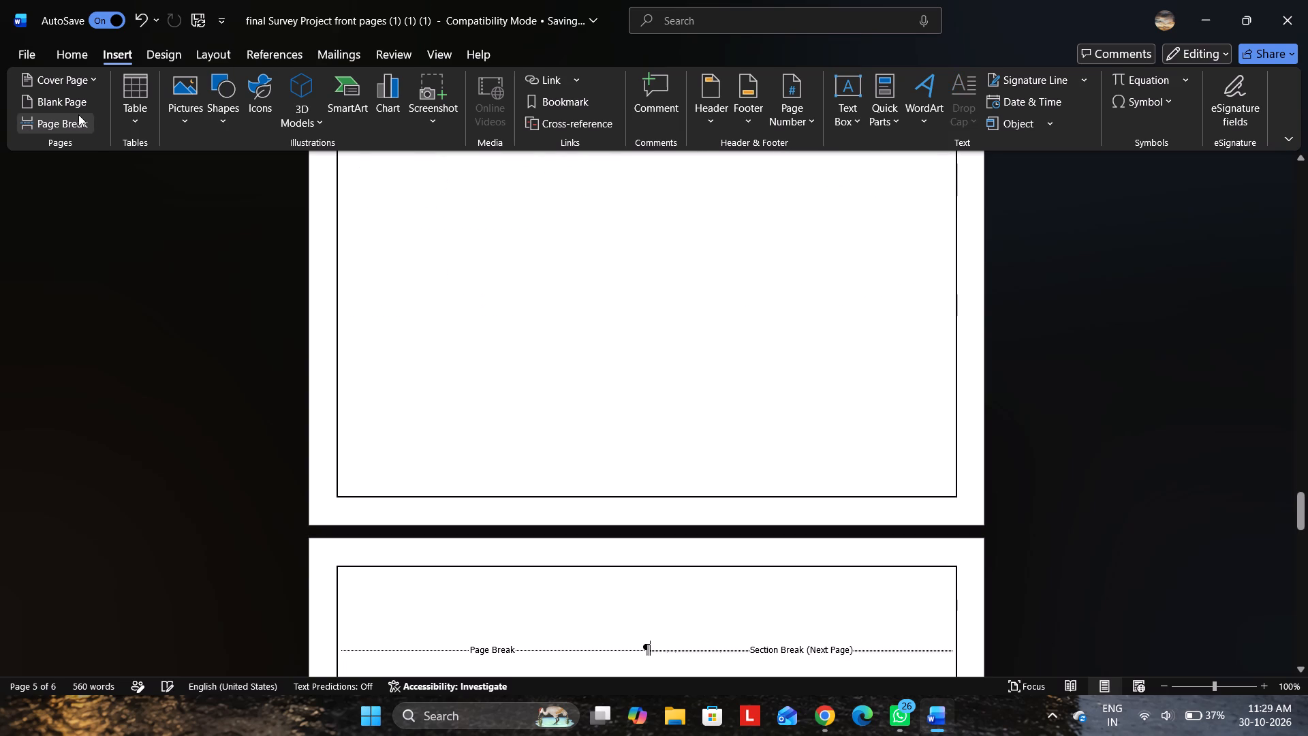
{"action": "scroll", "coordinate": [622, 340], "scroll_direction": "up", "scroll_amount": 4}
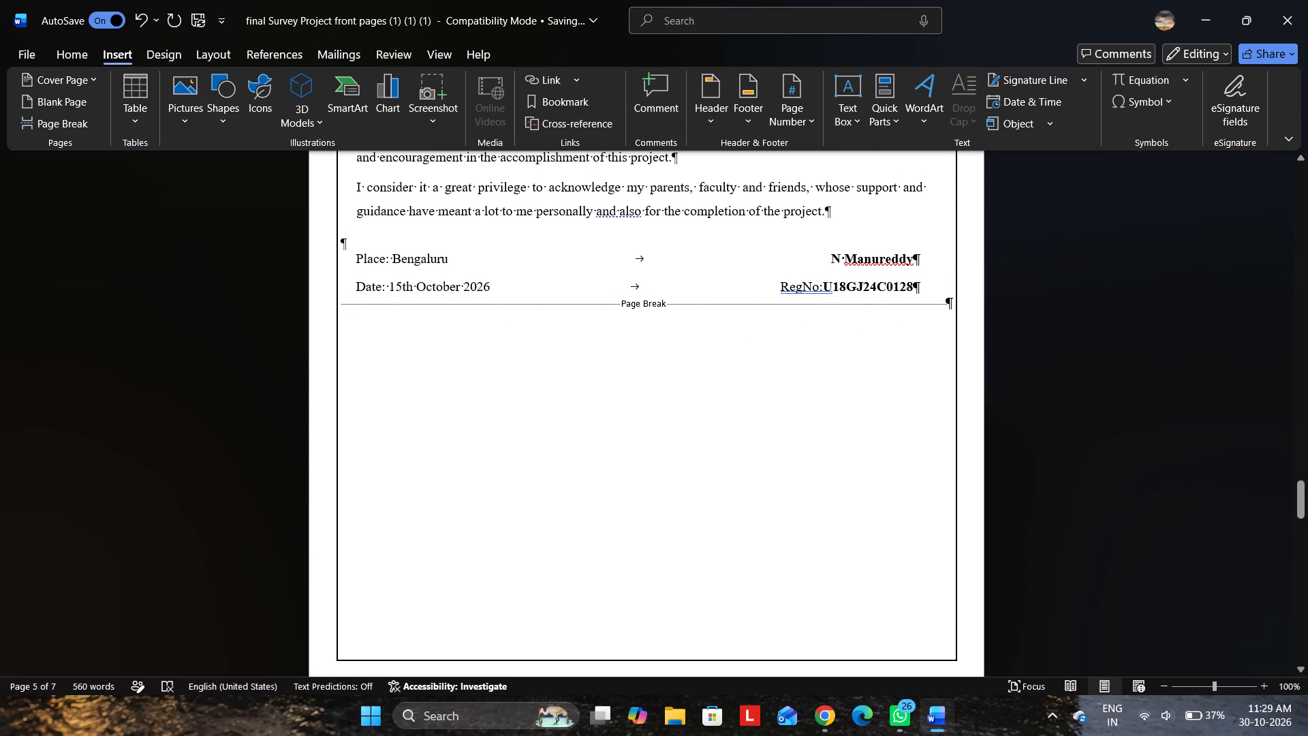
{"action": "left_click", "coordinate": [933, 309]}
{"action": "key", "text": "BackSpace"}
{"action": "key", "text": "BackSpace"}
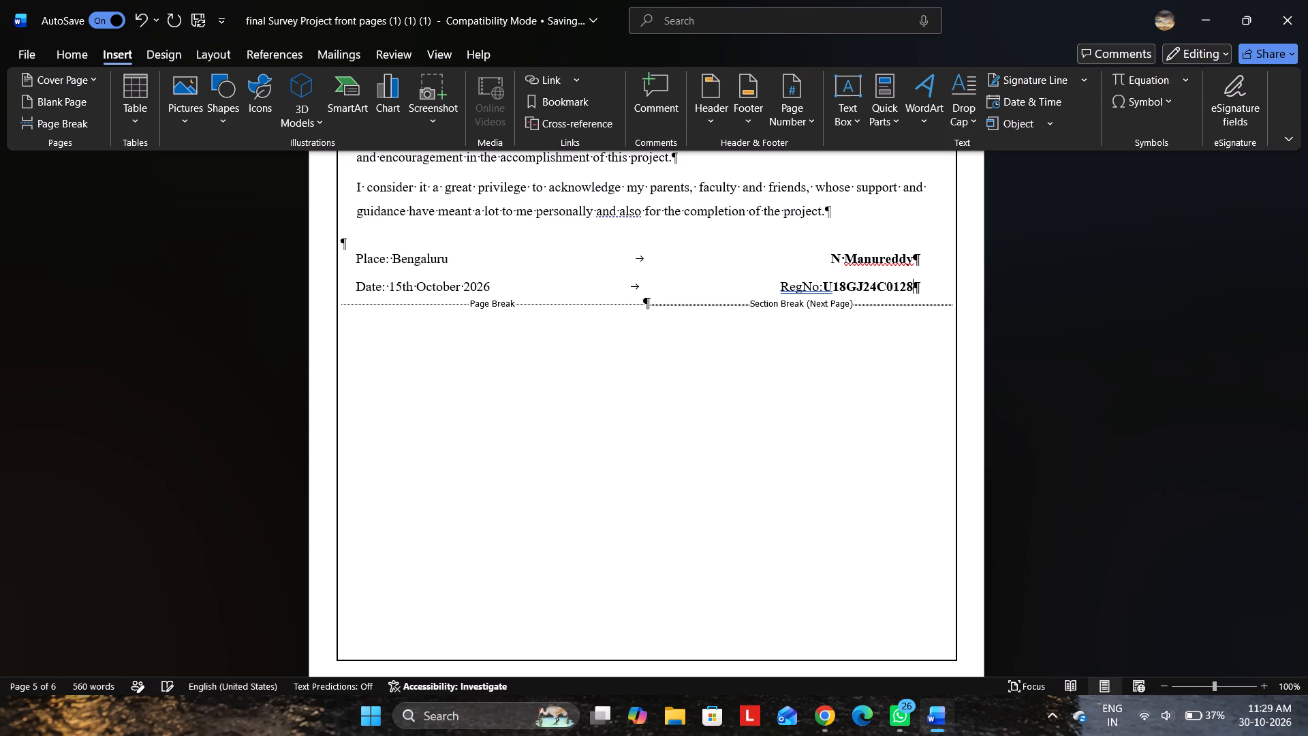
Delete the remaining page break and the extra paragraph mark after the register number on page 5.
{"action": "left_click", "coordinate": [647, 314]}
{"action": "key", "text": "BackSpace"}
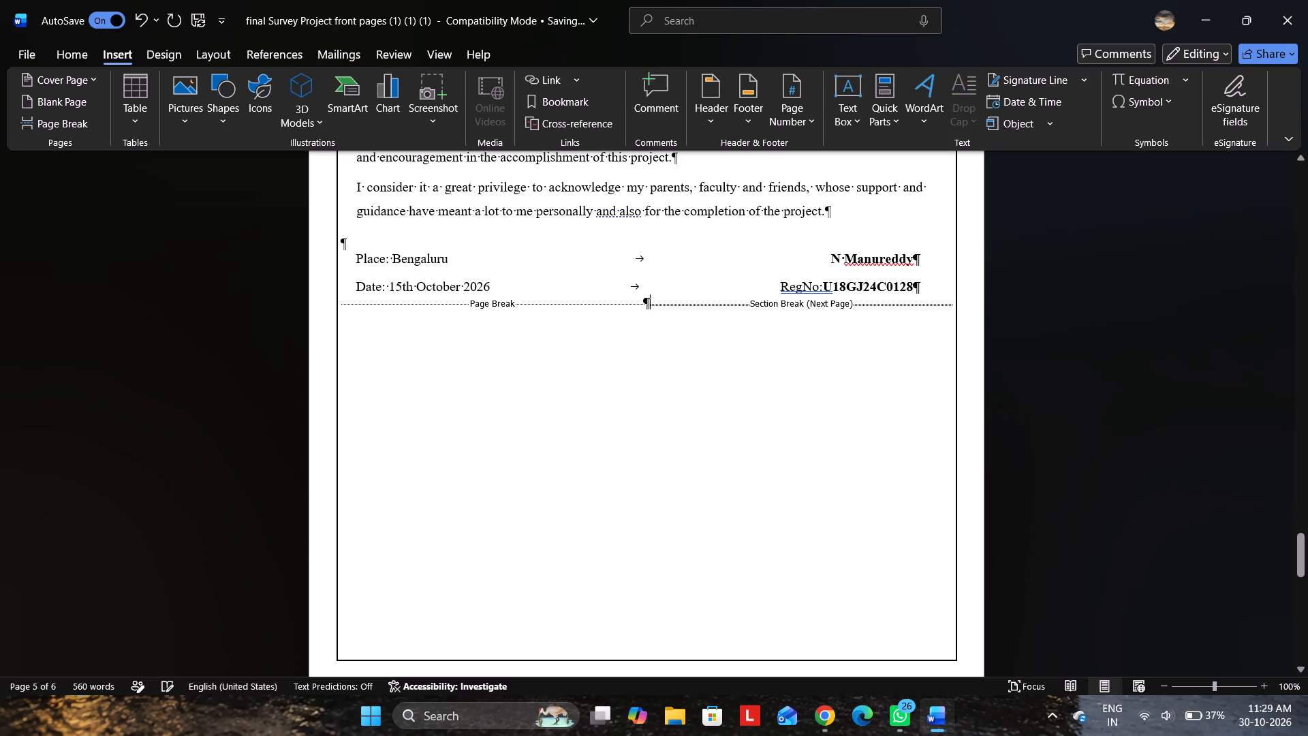
{"action": "key", "text": "BackSpace"}
{"action": "key", "text": "BackSpace"}
{"action": "scroll", "coordinate": [647, 314], "scroll_direction": "down", "scroll_amount": 6}
{"action": "scroll", "coordinate": [647, 314], "scroll_direction": "up", "scroll_amount": 5}
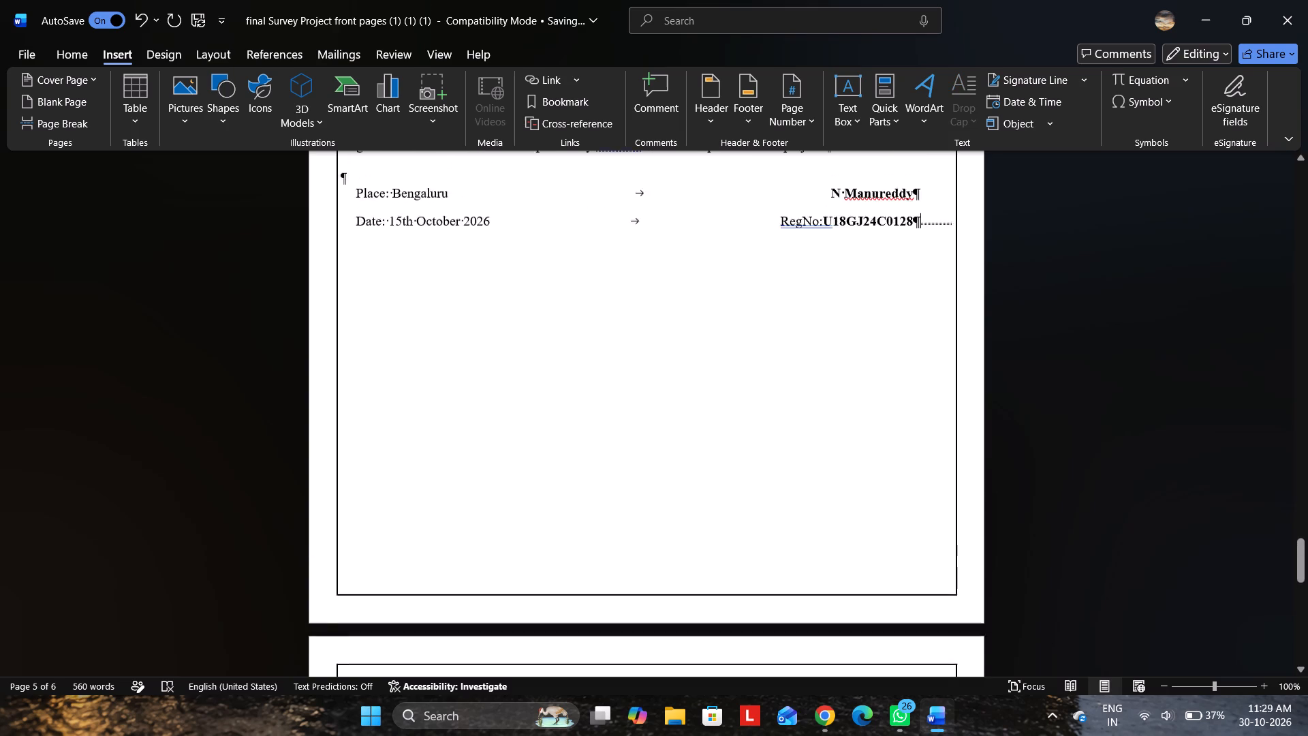
{"action": "scroll", "coordinate": [531, 588], "scroll_direction": "down", "scroll_amount": 4}
{"action": "left_click", "coordinate": [495, 625]}
{"action": "key", "text": "BackSpace"}
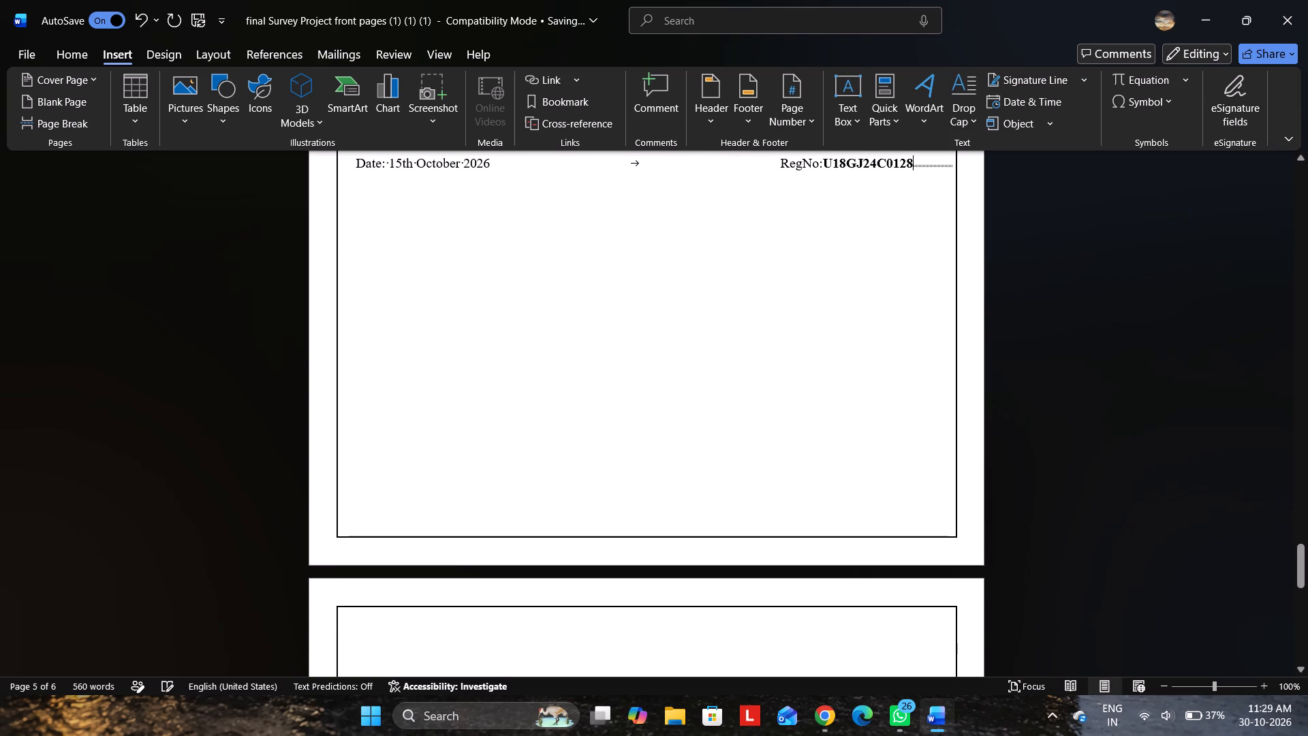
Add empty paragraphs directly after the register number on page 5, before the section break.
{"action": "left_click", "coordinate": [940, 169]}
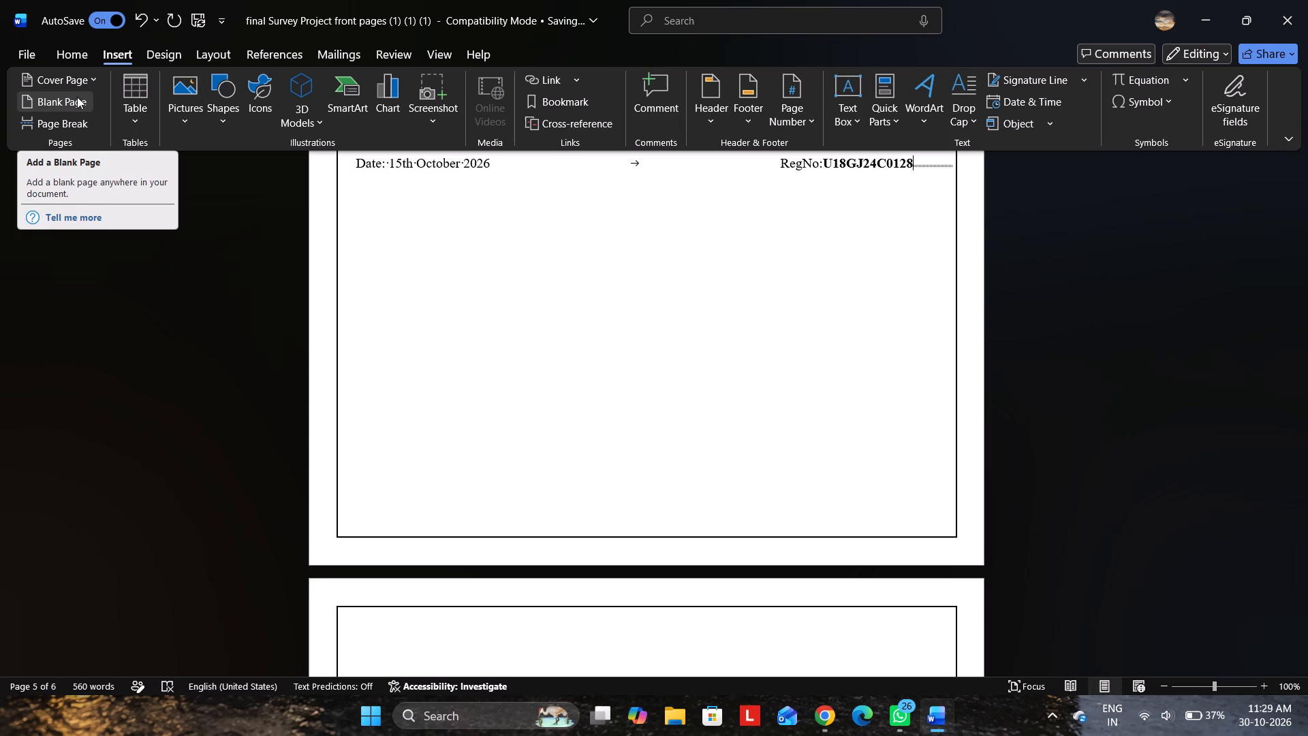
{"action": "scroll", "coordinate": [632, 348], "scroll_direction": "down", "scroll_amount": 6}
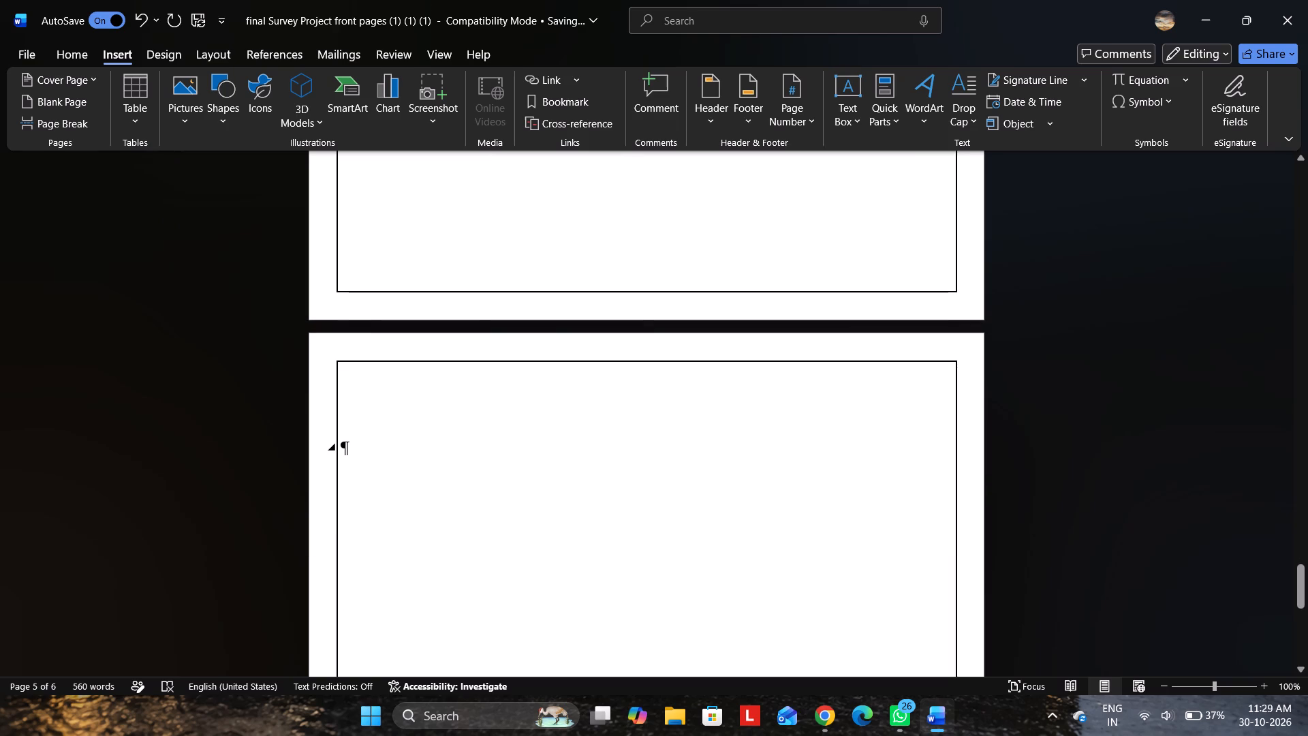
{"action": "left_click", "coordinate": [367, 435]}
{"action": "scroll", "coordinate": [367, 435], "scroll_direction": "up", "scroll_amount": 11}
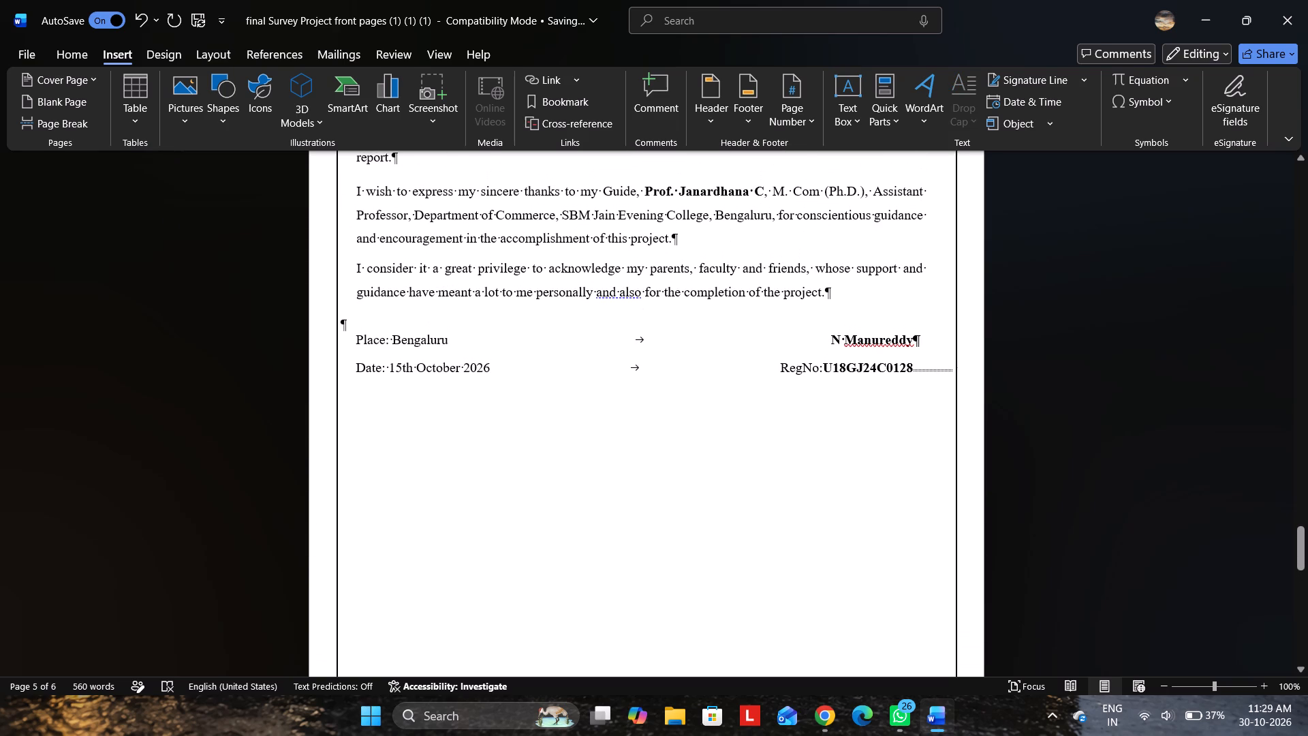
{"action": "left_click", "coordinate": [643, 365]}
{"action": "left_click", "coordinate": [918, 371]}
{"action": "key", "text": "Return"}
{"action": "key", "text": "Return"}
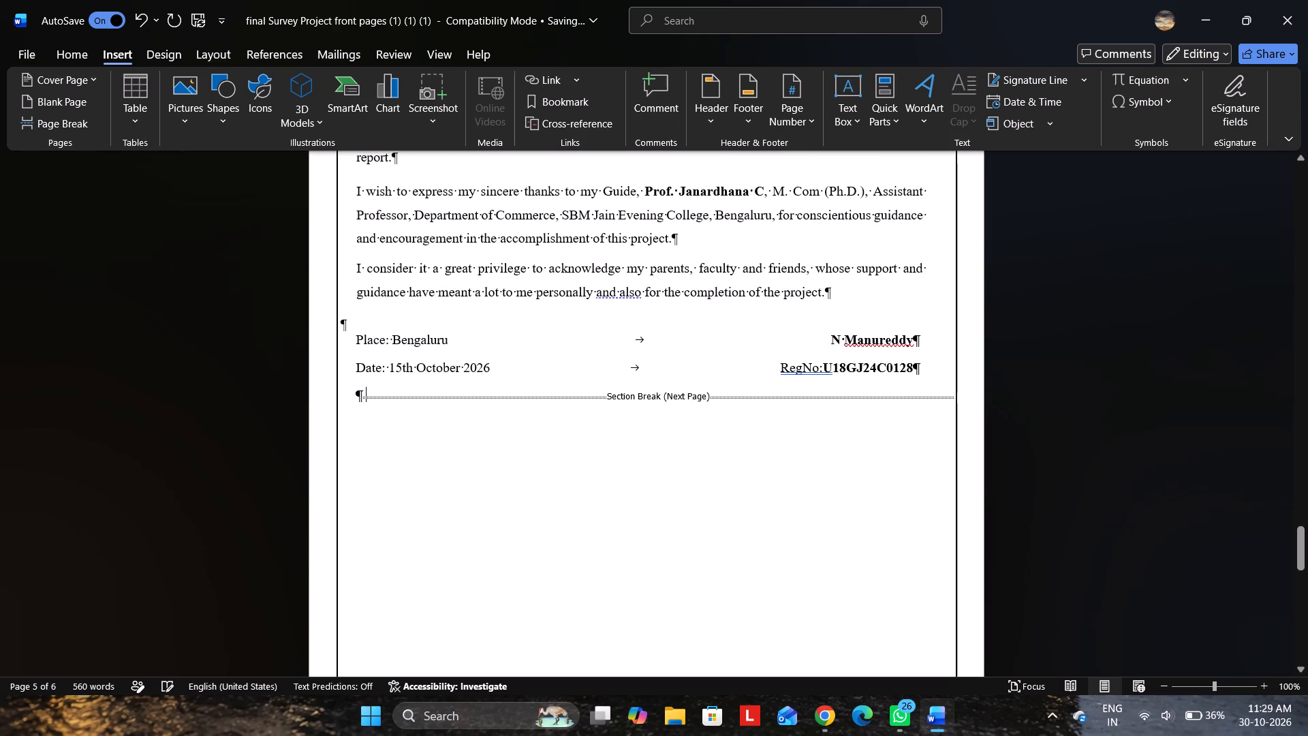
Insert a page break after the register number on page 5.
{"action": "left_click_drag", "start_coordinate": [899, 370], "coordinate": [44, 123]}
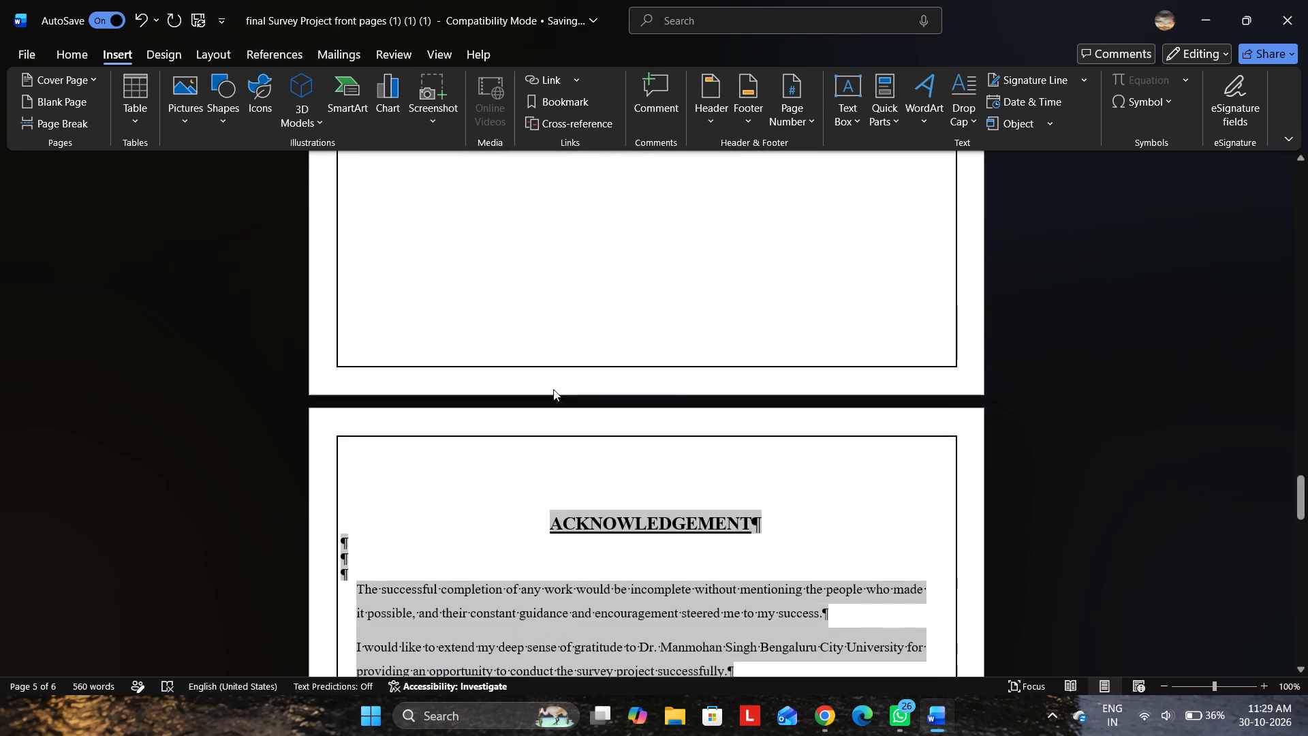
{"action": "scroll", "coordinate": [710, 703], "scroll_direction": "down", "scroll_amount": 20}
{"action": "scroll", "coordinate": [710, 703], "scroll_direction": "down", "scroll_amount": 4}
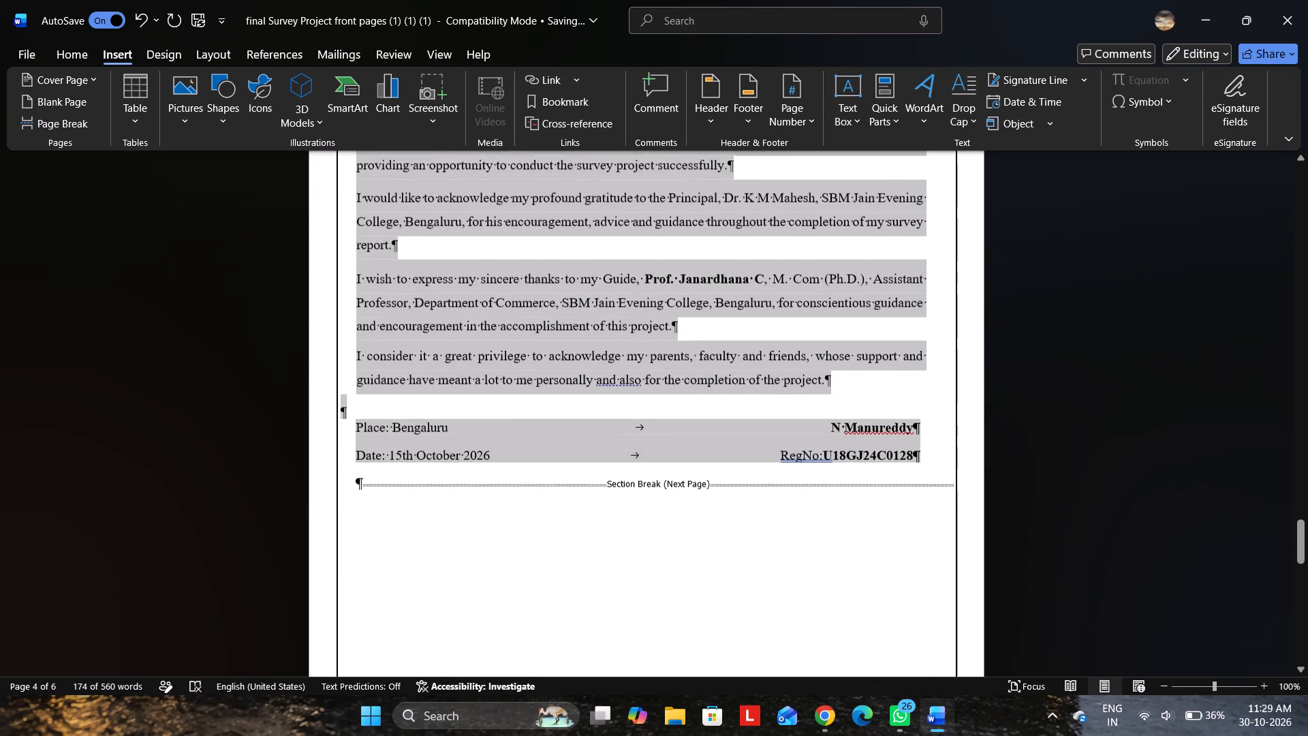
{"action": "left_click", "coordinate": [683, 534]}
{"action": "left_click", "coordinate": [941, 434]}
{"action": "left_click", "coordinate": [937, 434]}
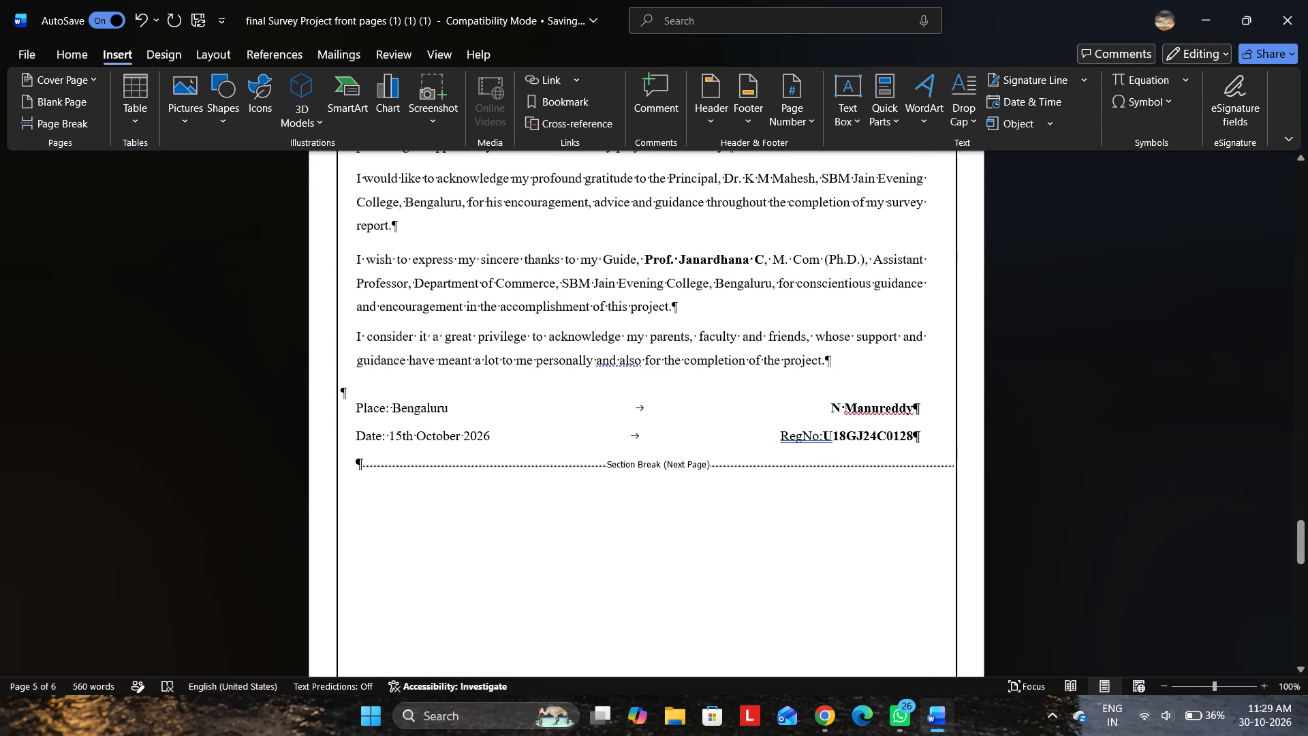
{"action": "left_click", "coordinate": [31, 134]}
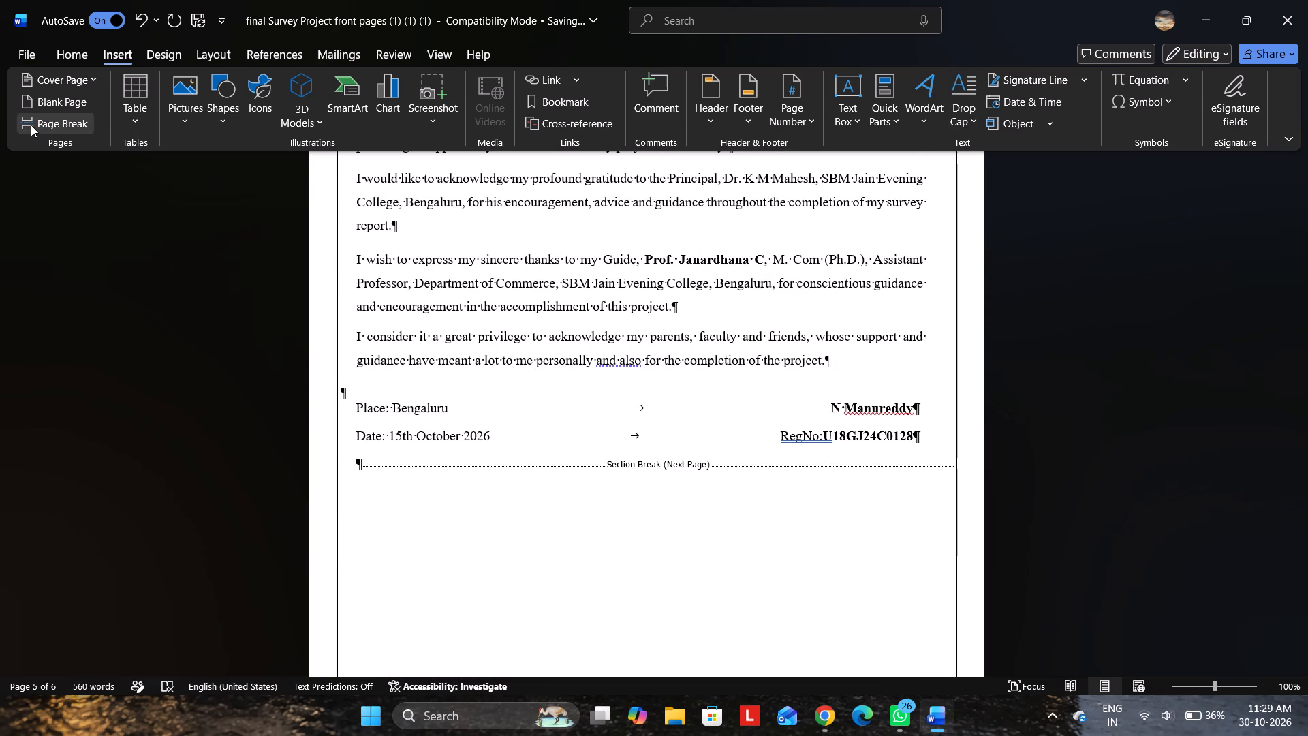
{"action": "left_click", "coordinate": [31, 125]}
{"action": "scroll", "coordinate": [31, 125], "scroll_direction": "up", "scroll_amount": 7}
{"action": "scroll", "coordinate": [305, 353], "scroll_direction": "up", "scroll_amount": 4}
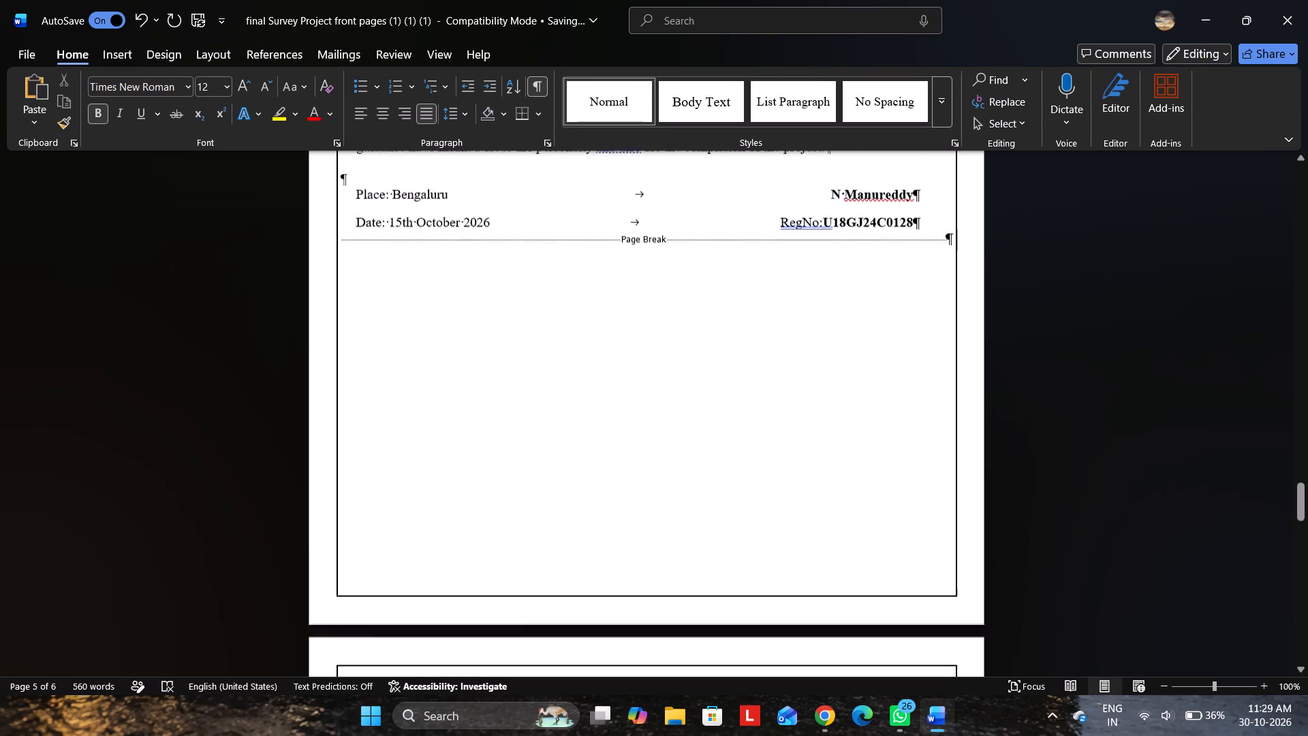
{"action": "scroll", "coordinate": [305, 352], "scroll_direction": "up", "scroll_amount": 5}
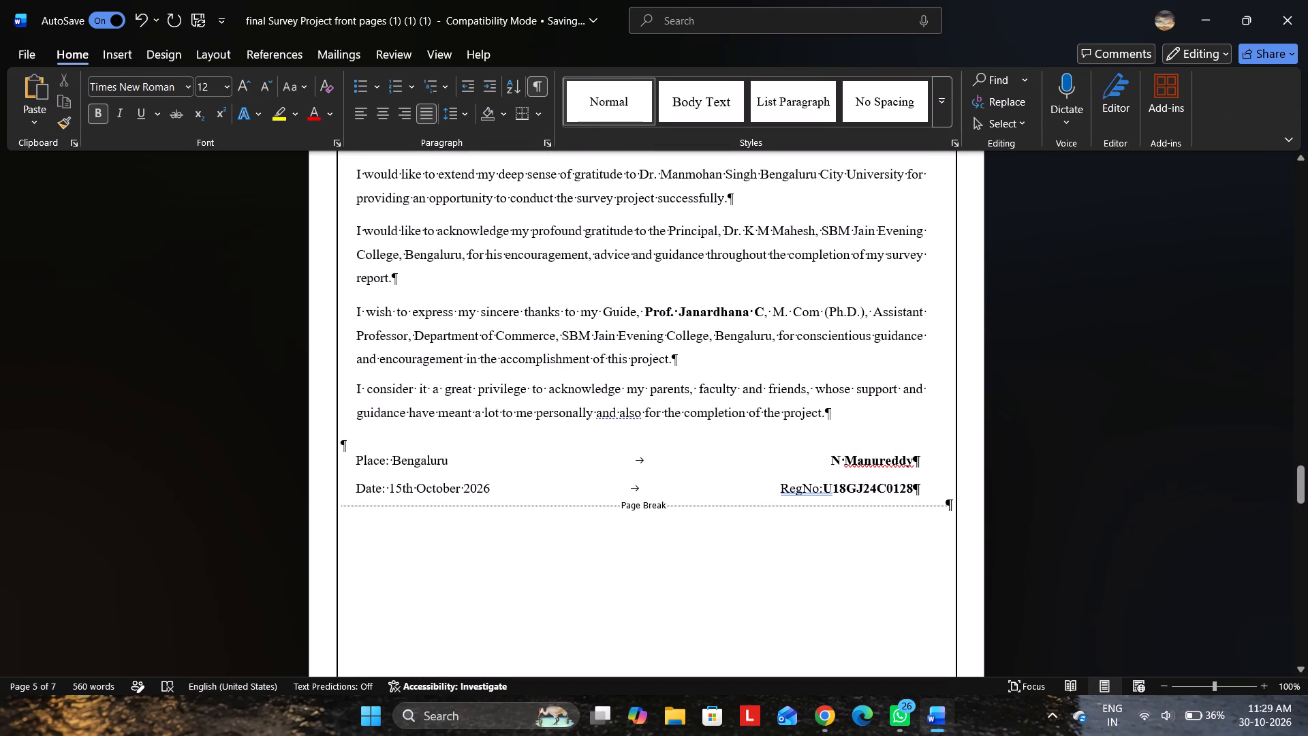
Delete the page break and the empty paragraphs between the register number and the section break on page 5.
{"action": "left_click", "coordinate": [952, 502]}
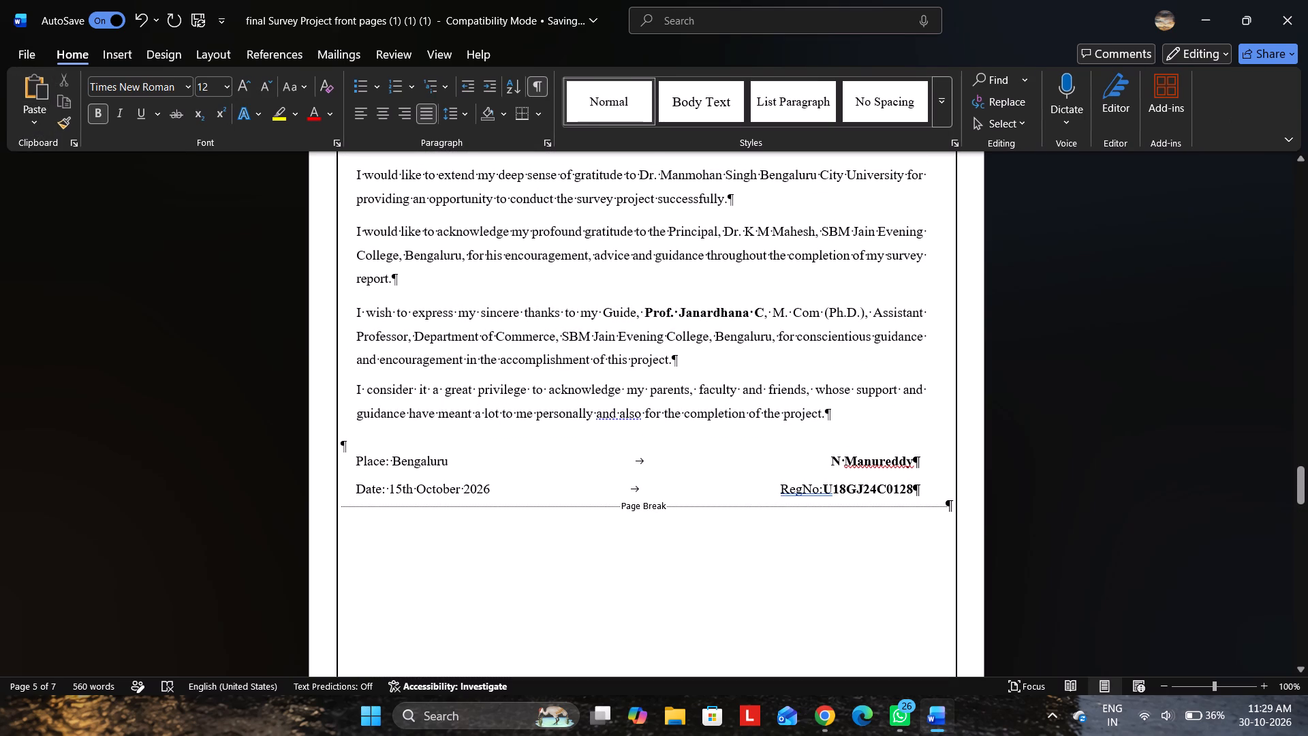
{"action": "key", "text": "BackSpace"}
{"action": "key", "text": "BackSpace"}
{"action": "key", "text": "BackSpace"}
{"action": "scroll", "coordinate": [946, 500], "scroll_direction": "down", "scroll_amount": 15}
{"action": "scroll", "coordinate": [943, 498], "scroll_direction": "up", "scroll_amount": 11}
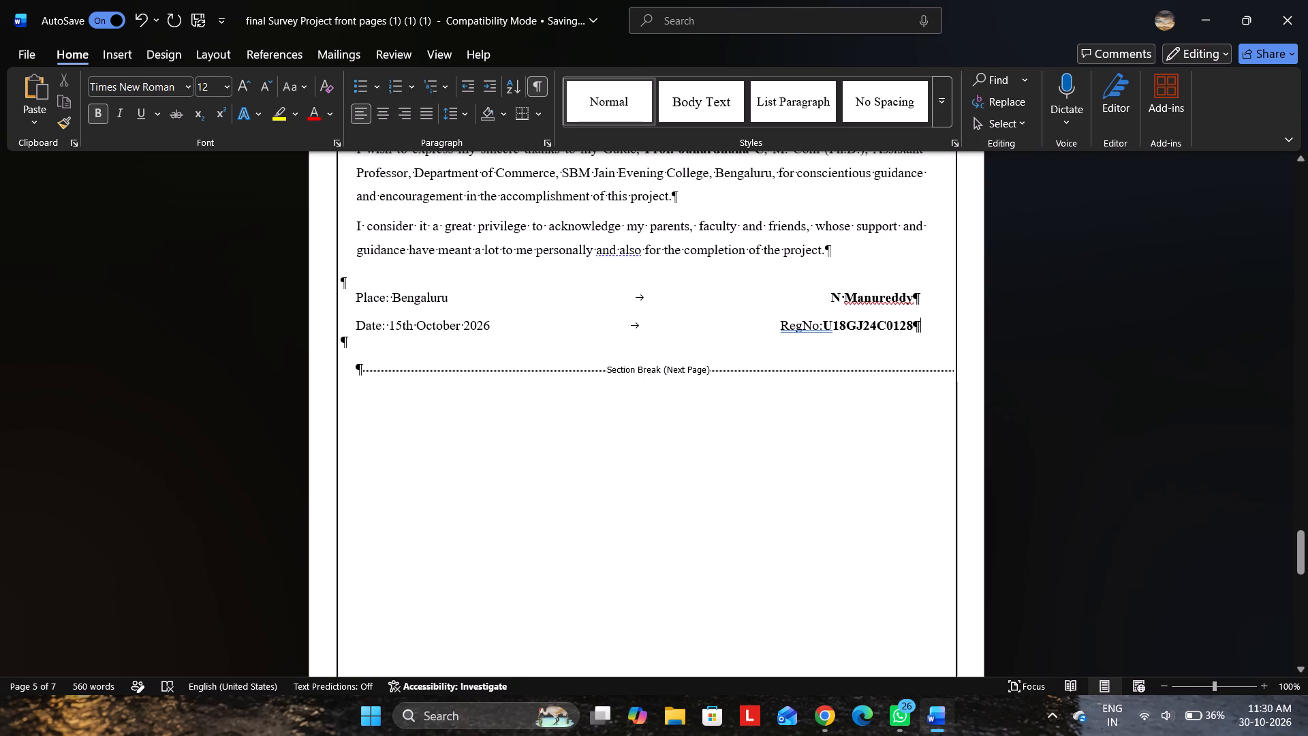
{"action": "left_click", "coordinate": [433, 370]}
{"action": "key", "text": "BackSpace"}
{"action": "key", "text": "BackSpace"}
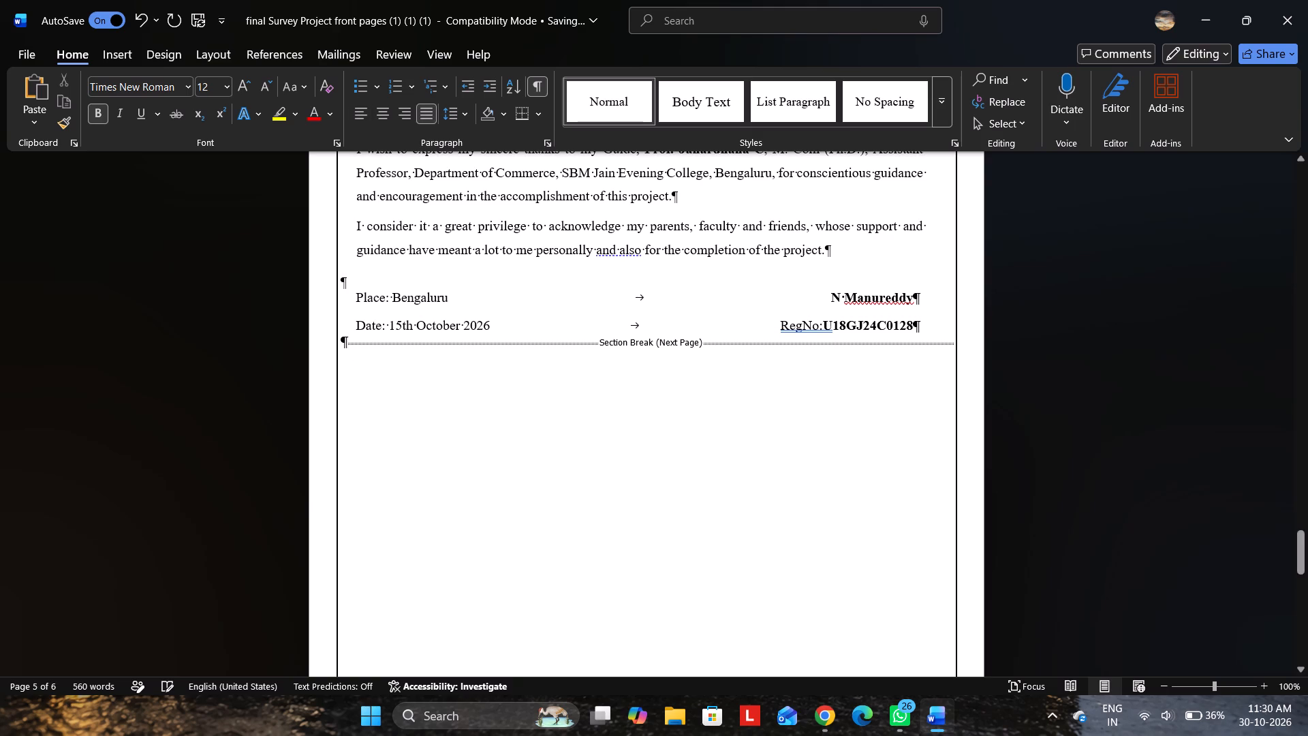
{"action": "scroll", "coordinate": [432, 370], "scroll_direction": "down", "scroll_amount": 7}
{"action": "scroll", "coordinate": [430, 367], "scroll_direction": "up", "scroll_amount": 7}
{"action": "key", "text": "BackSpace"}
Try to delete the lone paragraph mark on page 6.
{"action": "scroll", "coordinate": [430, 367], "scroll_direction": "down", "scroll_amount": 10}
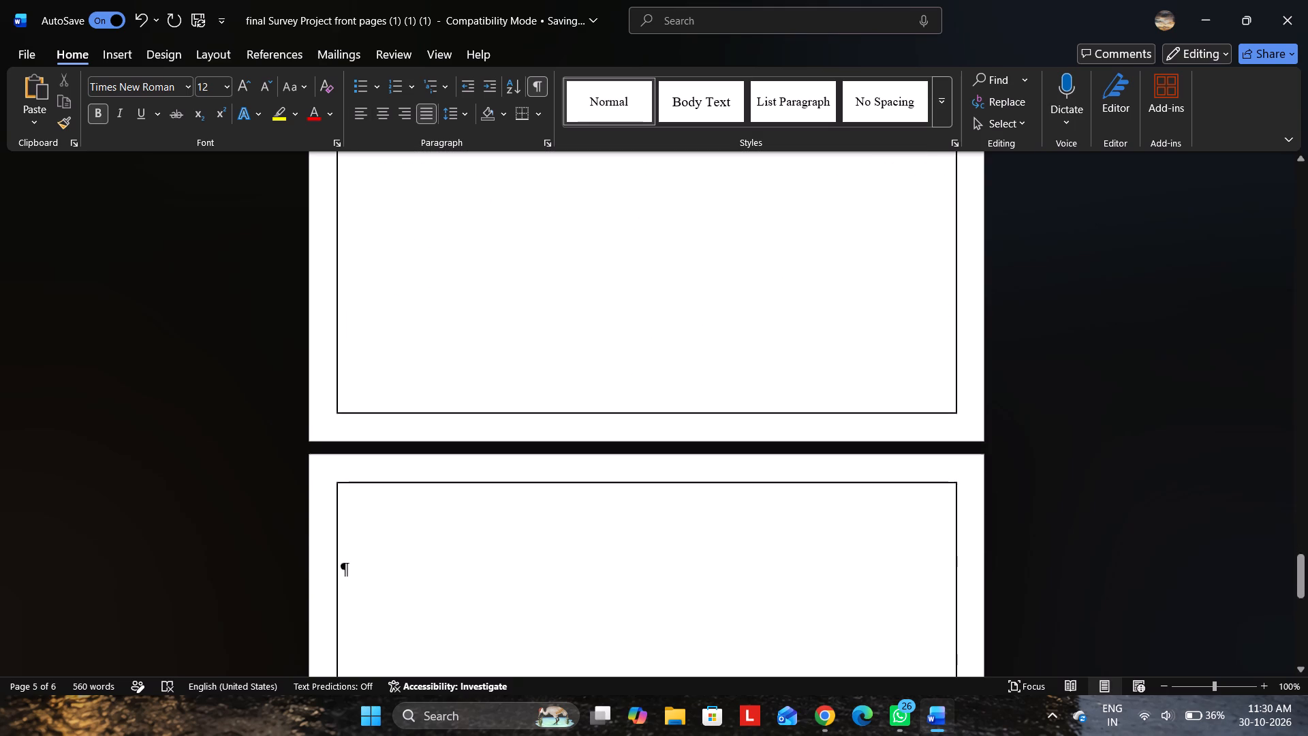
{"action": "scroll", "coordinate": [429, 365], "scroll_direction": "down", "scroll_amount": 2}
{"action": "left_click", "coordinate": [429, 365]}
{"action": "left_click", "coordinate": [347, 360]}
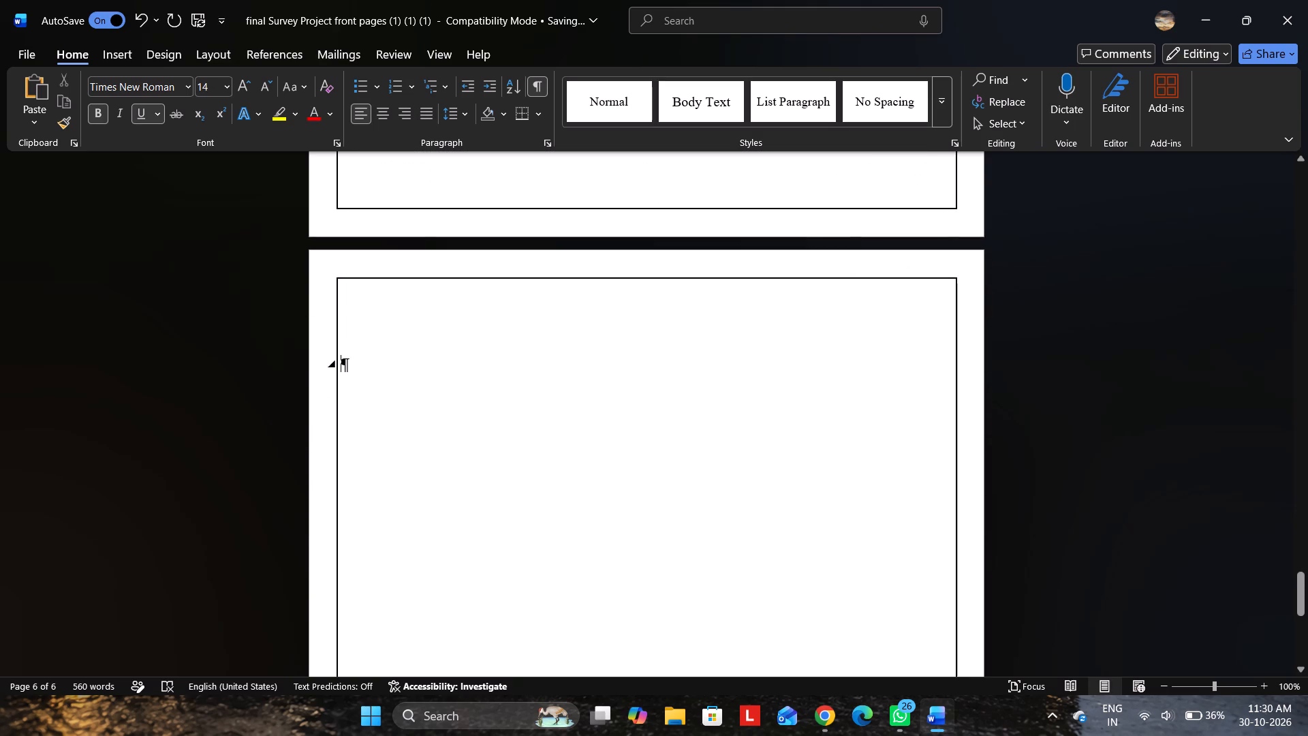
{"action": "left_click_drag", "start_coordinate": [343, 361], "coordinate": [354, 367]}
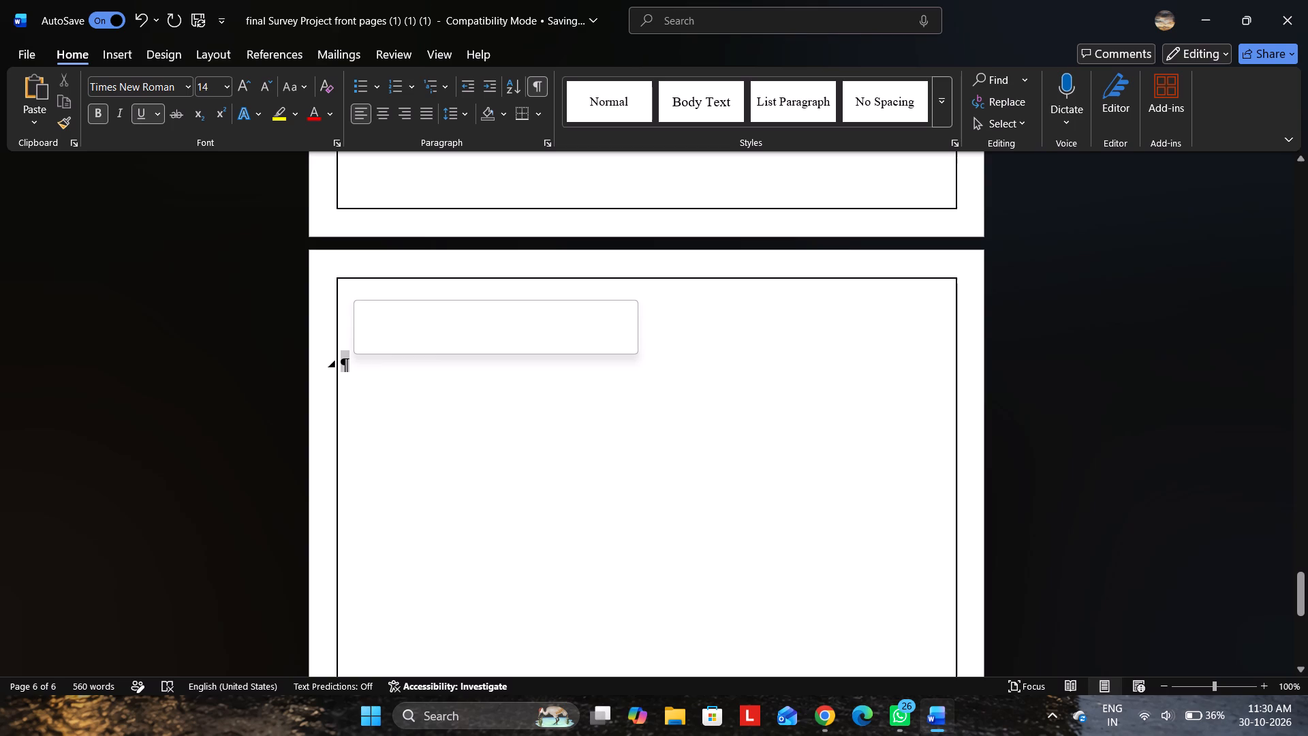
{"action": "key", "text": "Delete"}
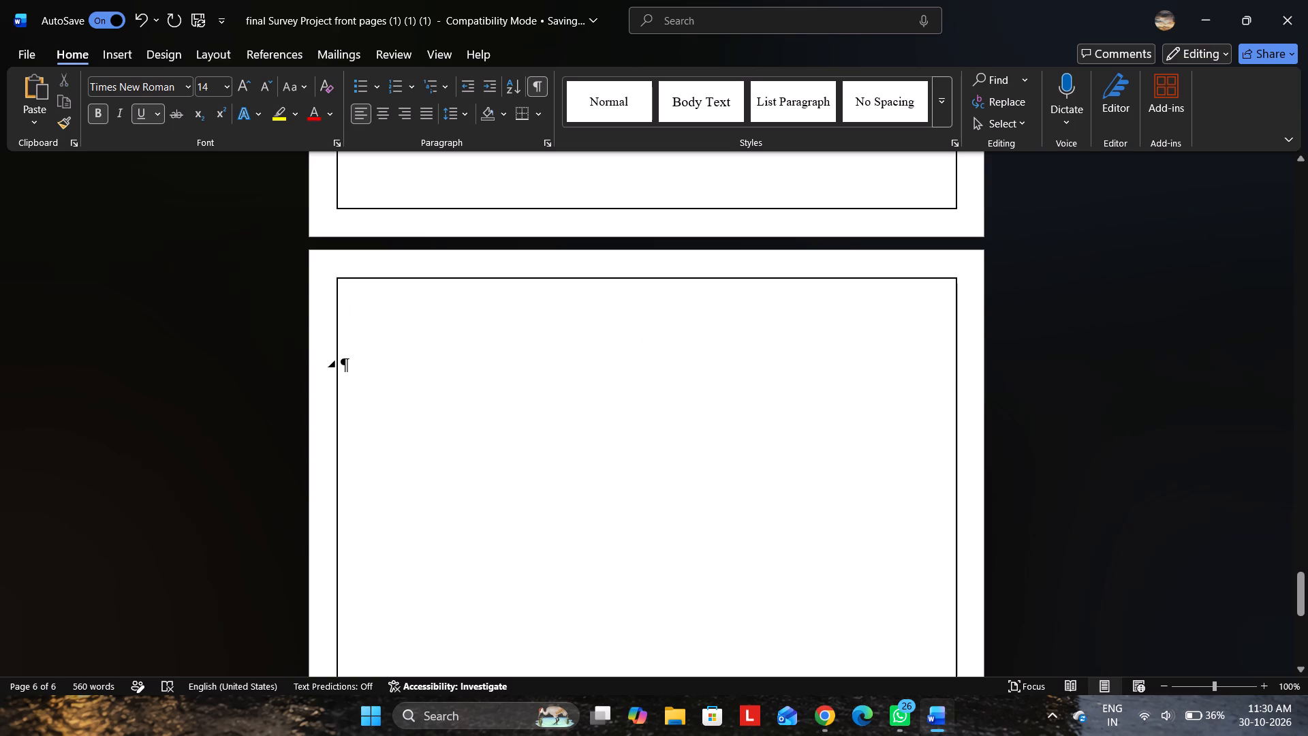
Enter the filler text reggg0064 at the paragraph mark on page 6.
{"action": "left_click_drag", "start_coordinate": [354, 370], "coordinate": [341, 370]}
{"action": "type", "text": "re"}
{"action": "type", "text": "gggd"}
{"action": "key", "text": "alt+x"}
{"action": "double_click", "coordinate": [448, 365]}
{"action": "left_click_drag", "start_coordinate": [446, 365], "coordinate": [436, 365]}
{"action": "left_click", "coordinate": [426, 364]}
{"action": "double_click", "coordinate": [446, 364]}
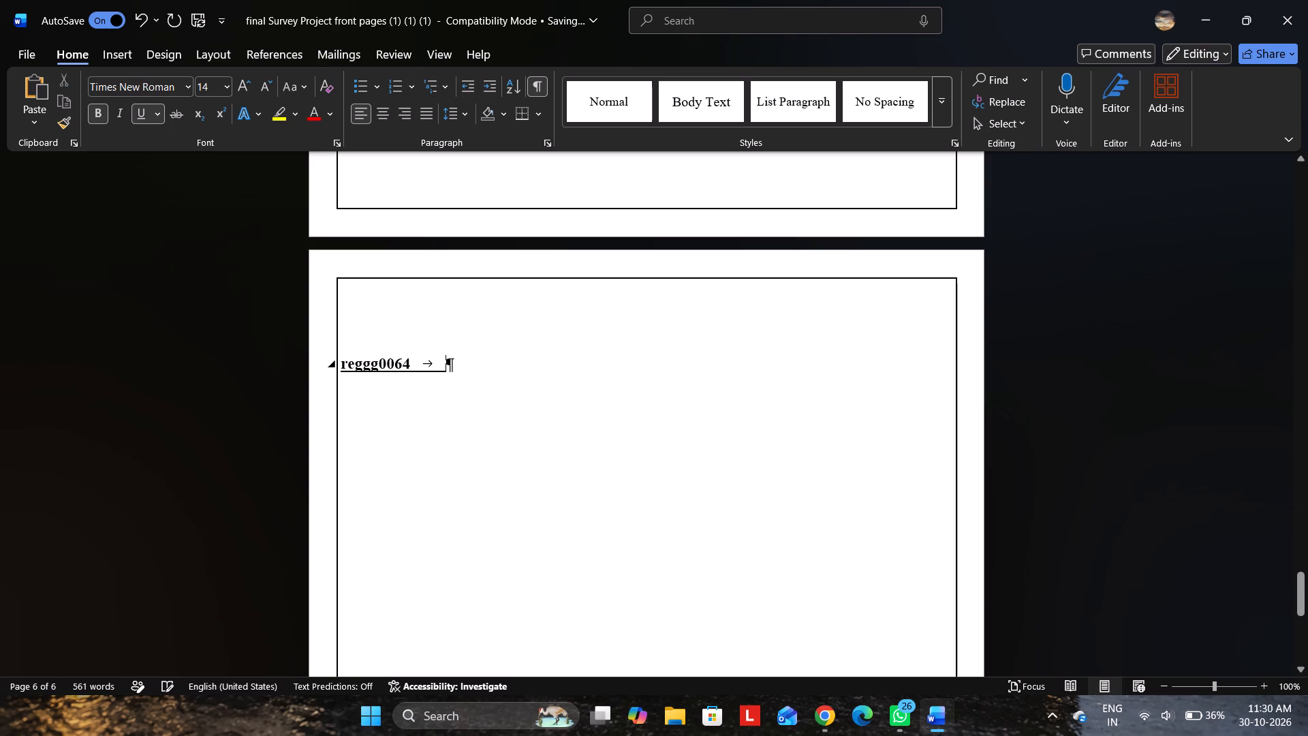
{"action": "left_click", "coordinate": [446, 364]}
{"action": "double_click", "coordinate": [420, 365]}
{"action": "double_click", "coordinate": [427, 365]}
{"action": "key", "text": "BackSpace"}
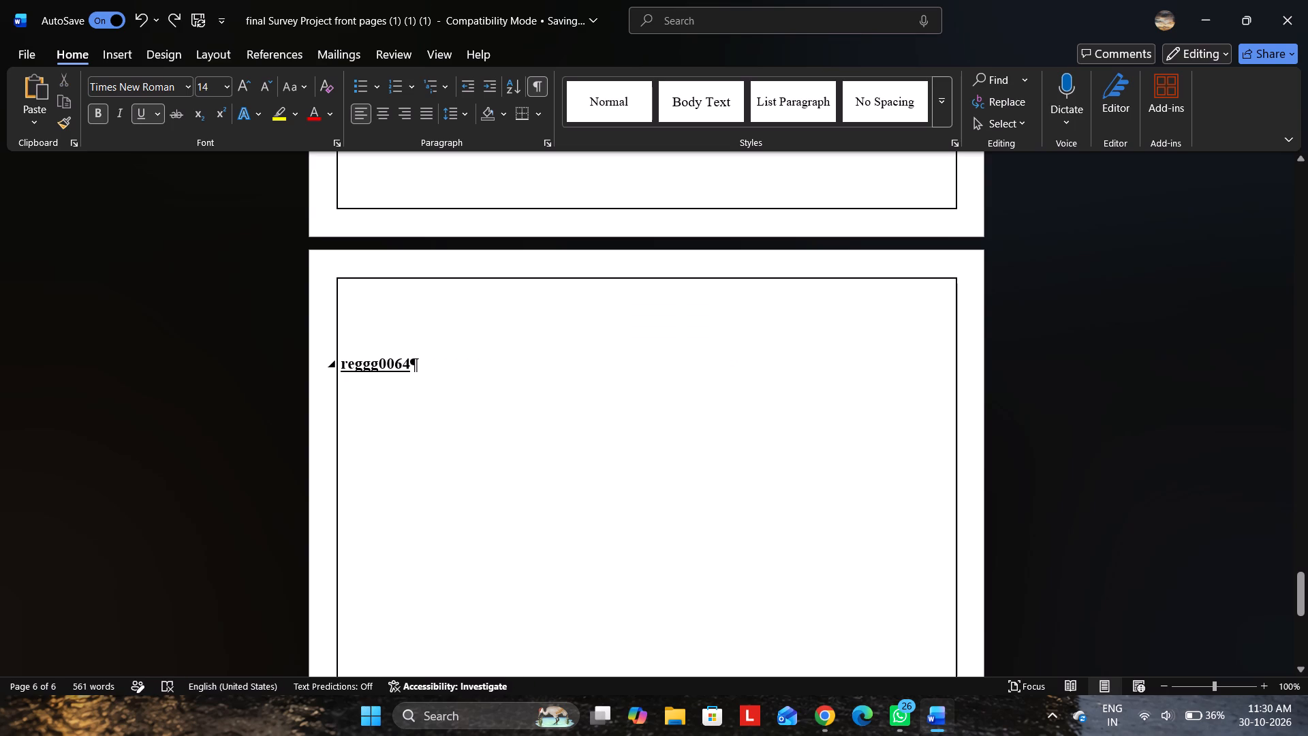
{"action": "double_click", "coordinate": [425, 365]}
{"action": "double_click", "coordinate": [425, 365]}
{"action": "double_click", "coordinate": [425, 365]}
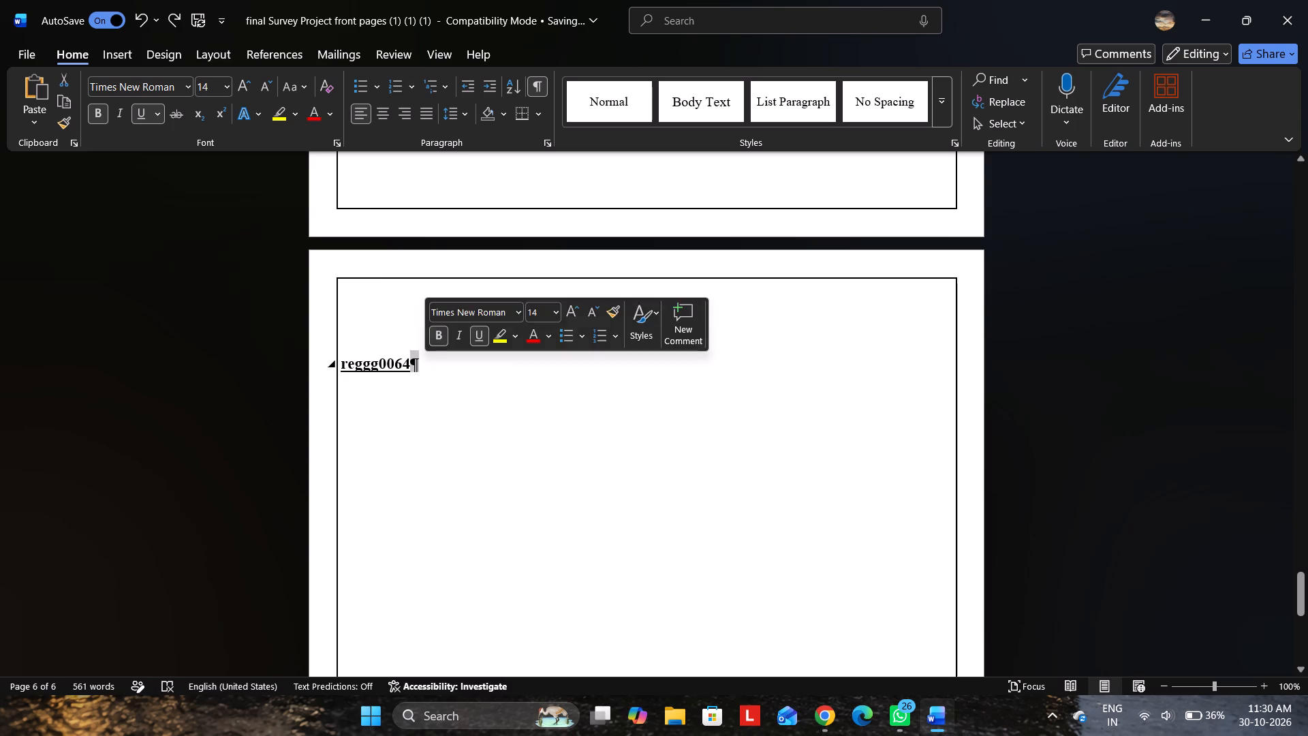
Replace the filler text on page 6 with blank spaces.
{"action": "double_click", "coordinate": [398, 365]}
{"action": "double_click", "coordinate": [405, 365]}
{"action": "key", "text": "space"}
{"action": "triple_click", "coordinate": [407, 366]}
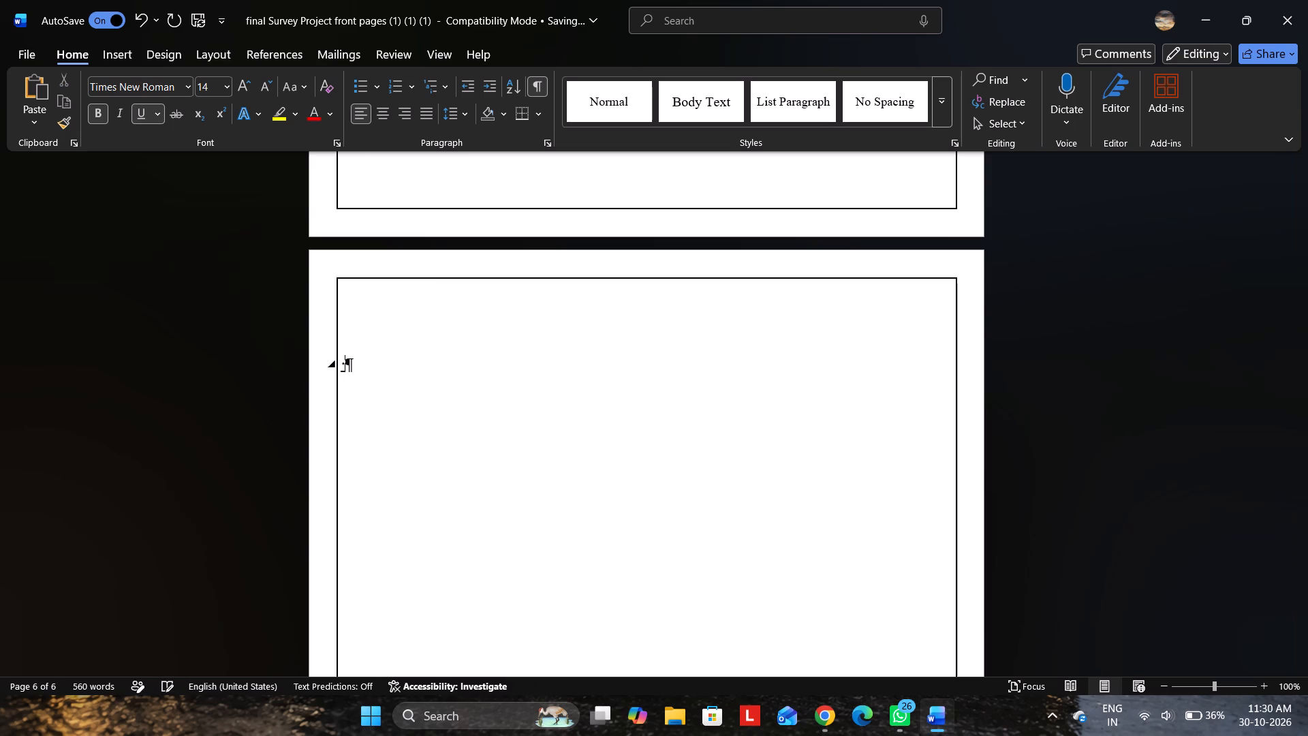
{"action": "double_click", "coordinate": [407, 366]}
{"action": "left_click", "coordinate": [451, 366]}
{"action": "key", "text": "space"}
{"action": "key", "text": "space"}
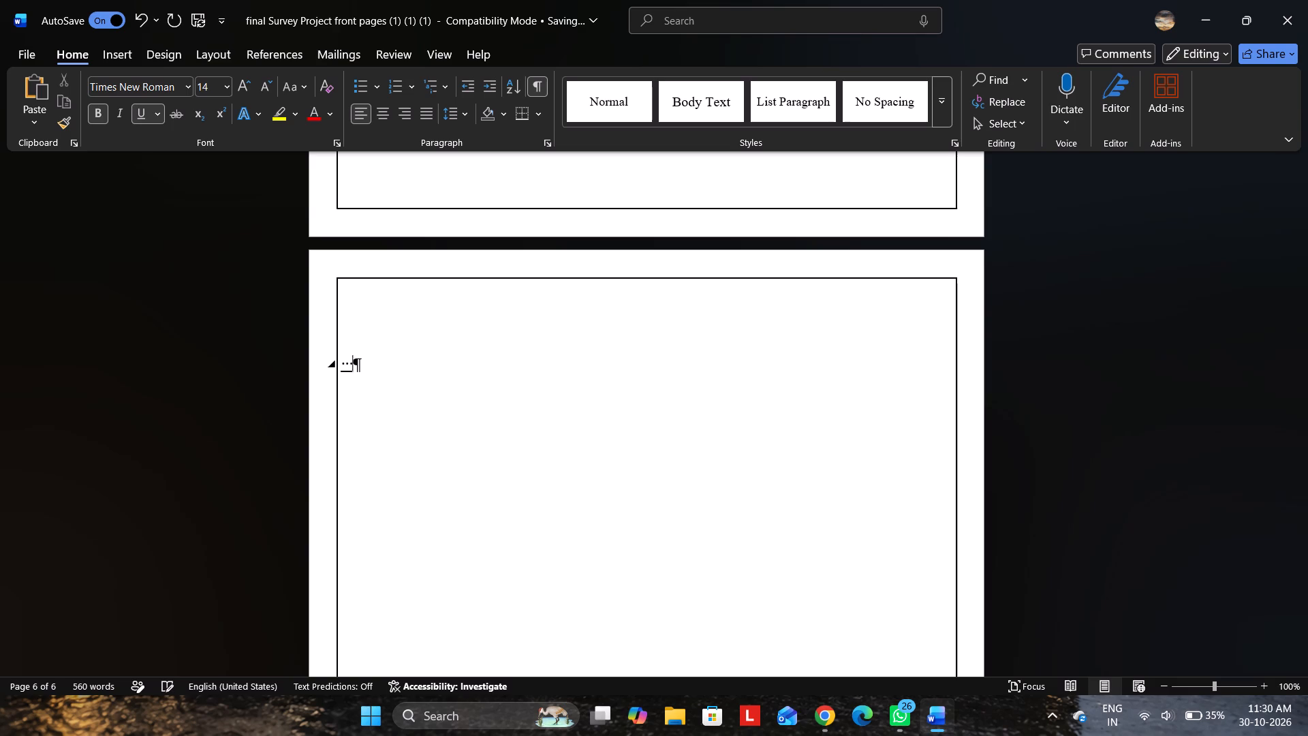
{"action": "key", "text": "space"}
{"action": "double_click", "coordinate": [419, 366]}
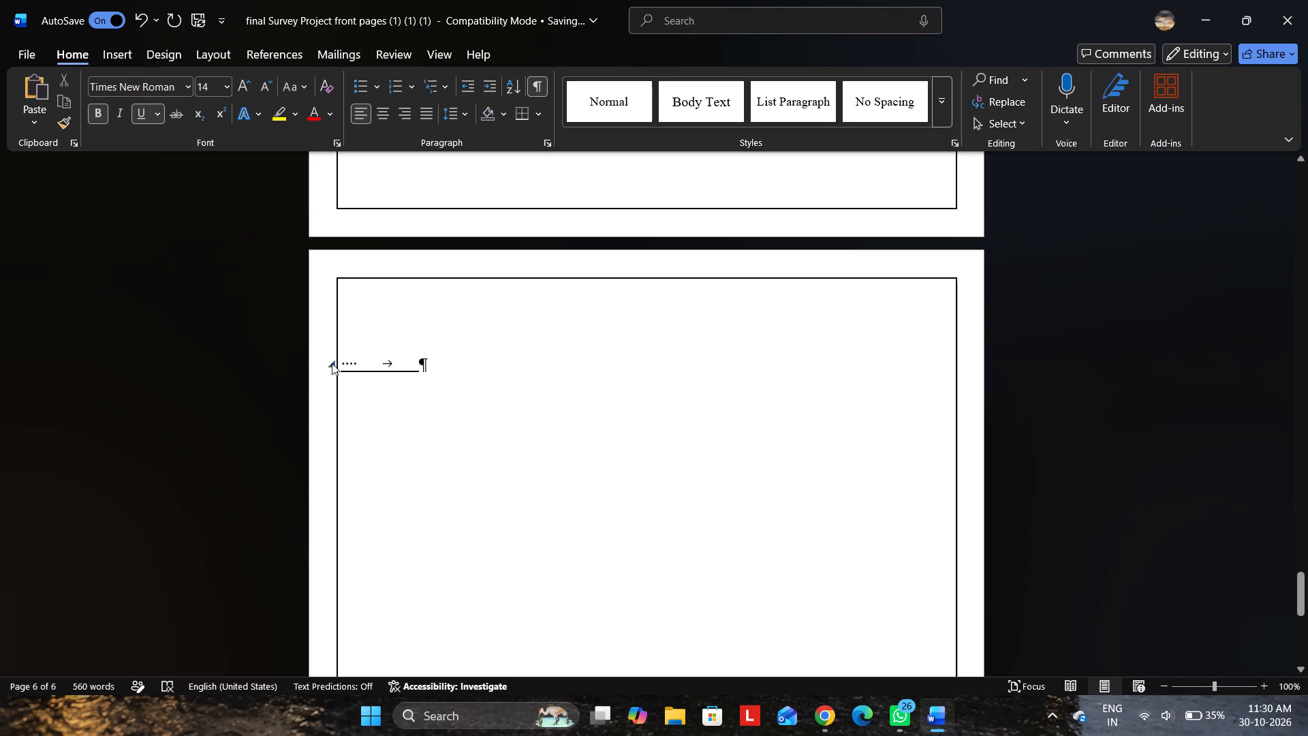
Delete the blank spaces and tab in front of the paragraph mark on page 6.
{"action": "left_click", "coordinate": [353, 363]}
{"action": "key", "text": "BackSpace"}
{"action": "key", "text": "BackSpace"}
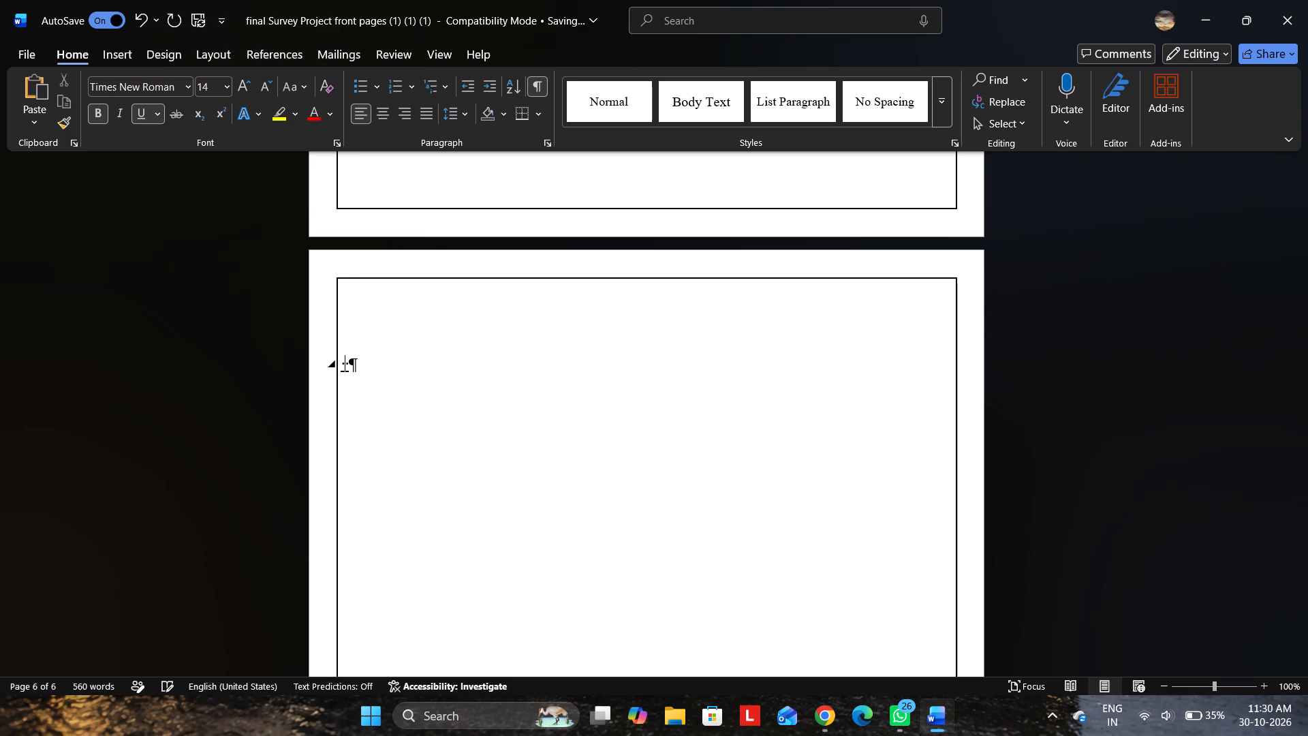
{"action": "key", "text": "BackSpace"}
{"action": "key", "text": "BackSpace"}
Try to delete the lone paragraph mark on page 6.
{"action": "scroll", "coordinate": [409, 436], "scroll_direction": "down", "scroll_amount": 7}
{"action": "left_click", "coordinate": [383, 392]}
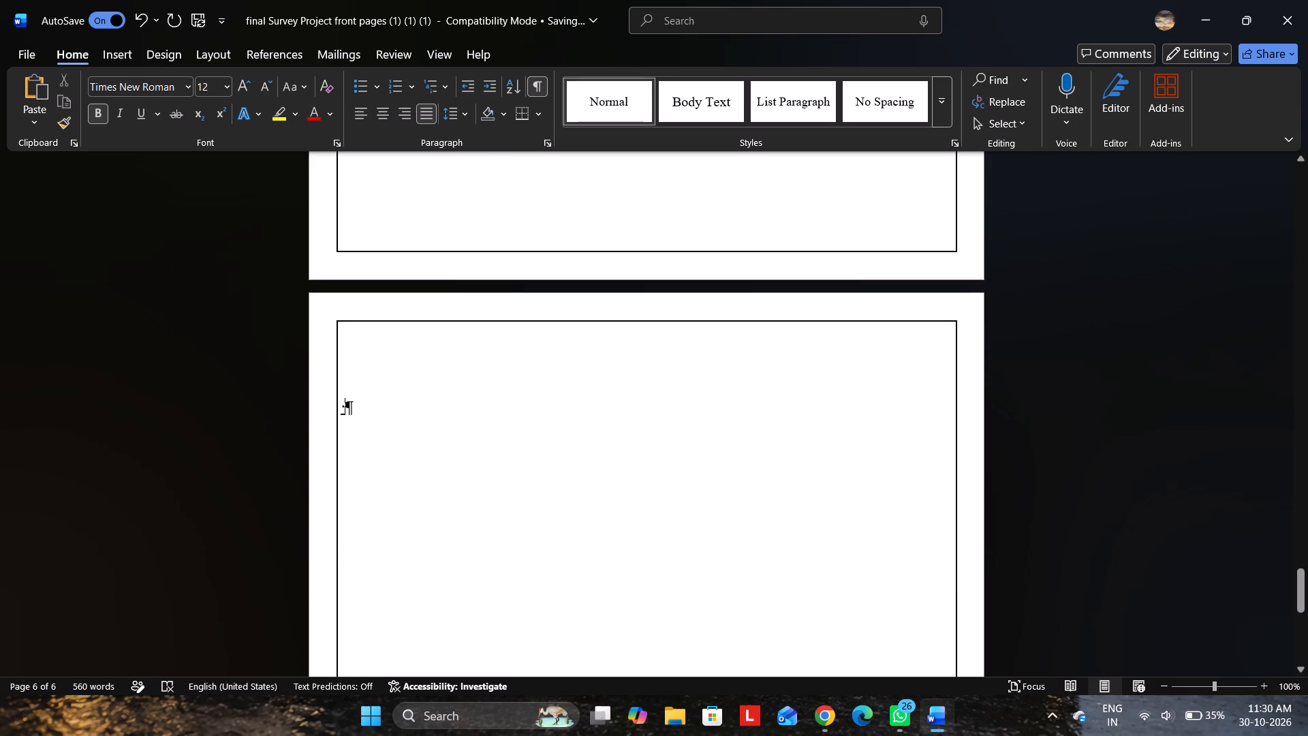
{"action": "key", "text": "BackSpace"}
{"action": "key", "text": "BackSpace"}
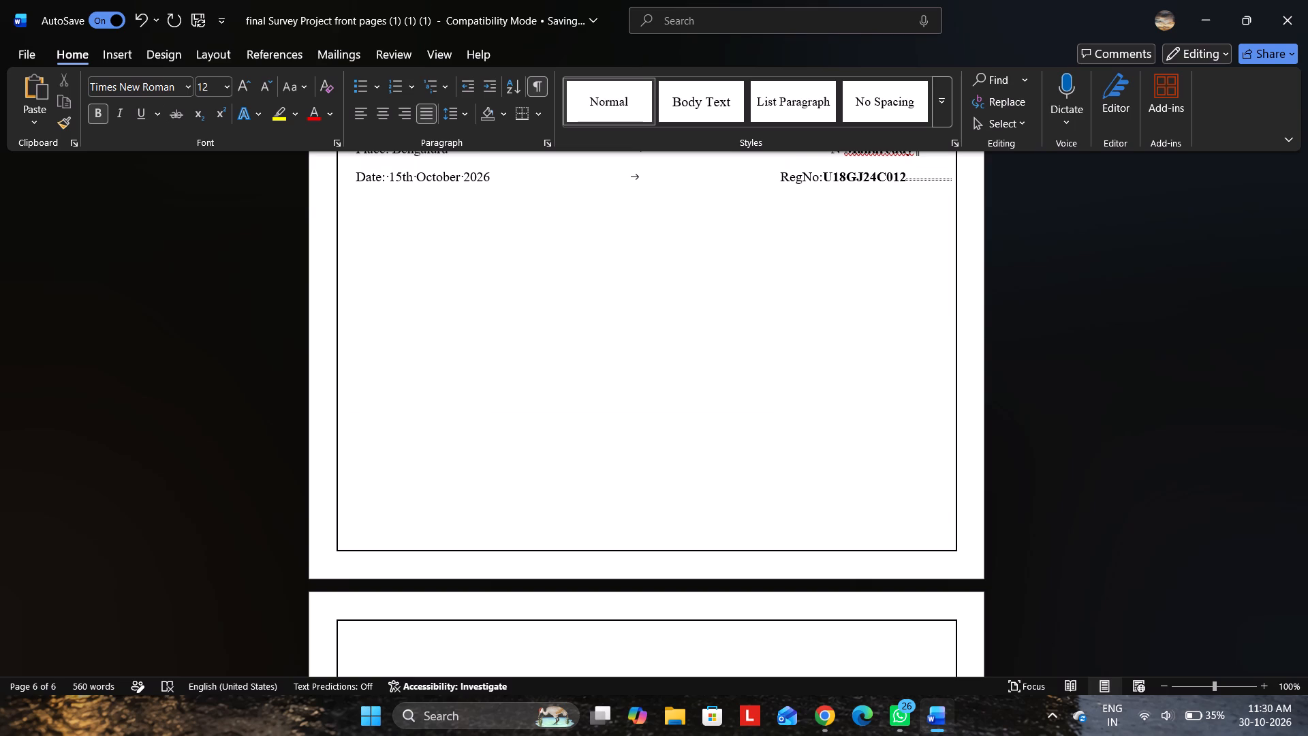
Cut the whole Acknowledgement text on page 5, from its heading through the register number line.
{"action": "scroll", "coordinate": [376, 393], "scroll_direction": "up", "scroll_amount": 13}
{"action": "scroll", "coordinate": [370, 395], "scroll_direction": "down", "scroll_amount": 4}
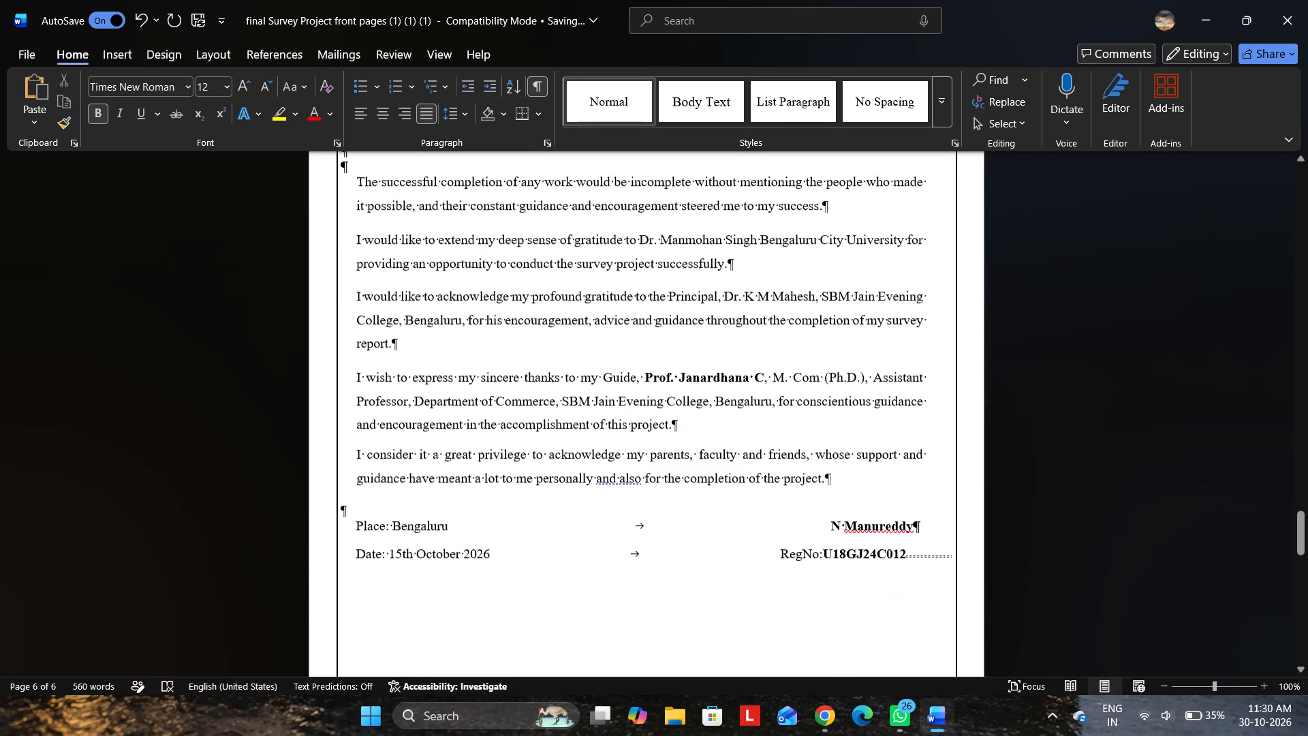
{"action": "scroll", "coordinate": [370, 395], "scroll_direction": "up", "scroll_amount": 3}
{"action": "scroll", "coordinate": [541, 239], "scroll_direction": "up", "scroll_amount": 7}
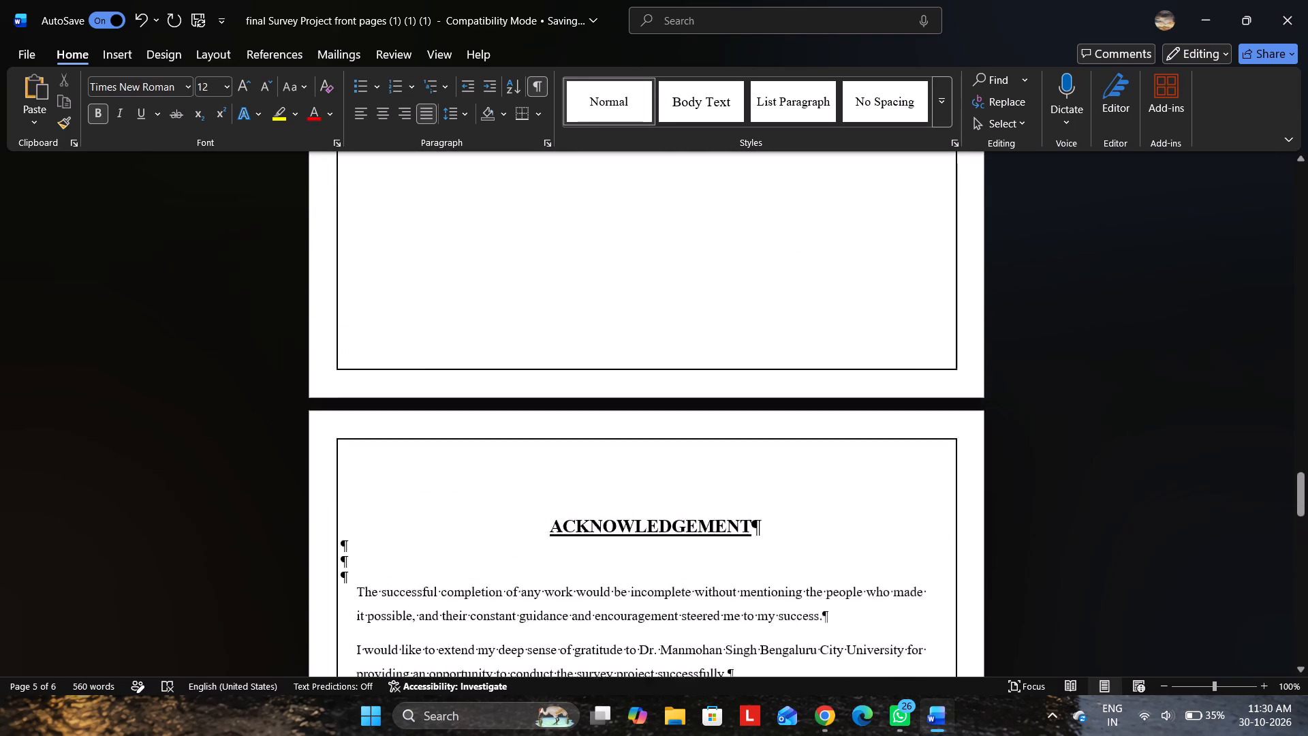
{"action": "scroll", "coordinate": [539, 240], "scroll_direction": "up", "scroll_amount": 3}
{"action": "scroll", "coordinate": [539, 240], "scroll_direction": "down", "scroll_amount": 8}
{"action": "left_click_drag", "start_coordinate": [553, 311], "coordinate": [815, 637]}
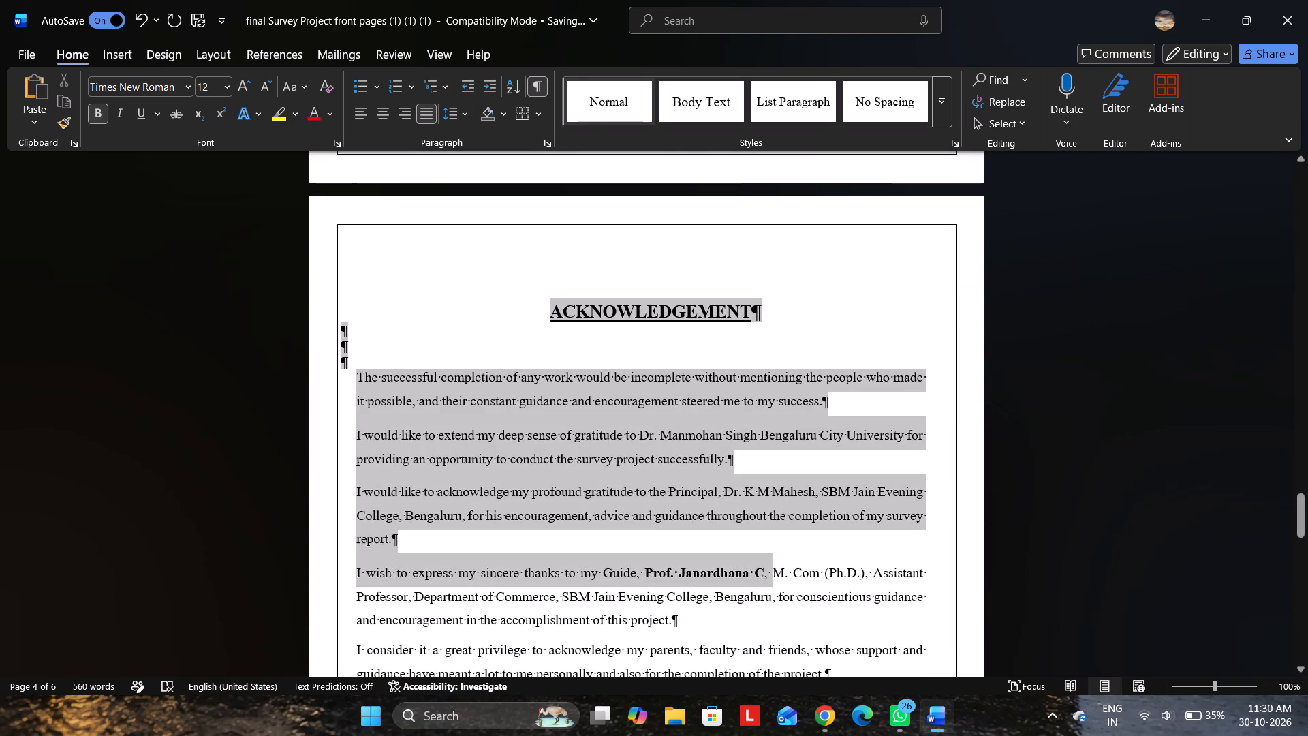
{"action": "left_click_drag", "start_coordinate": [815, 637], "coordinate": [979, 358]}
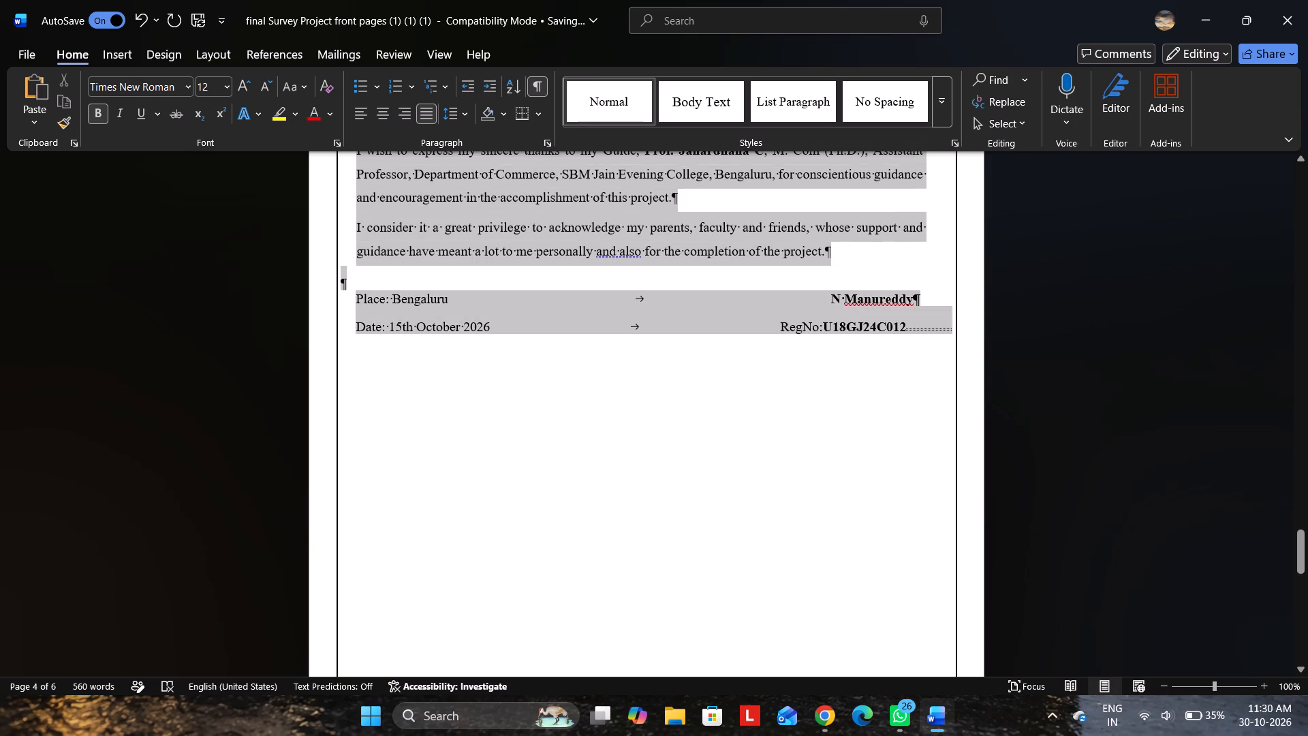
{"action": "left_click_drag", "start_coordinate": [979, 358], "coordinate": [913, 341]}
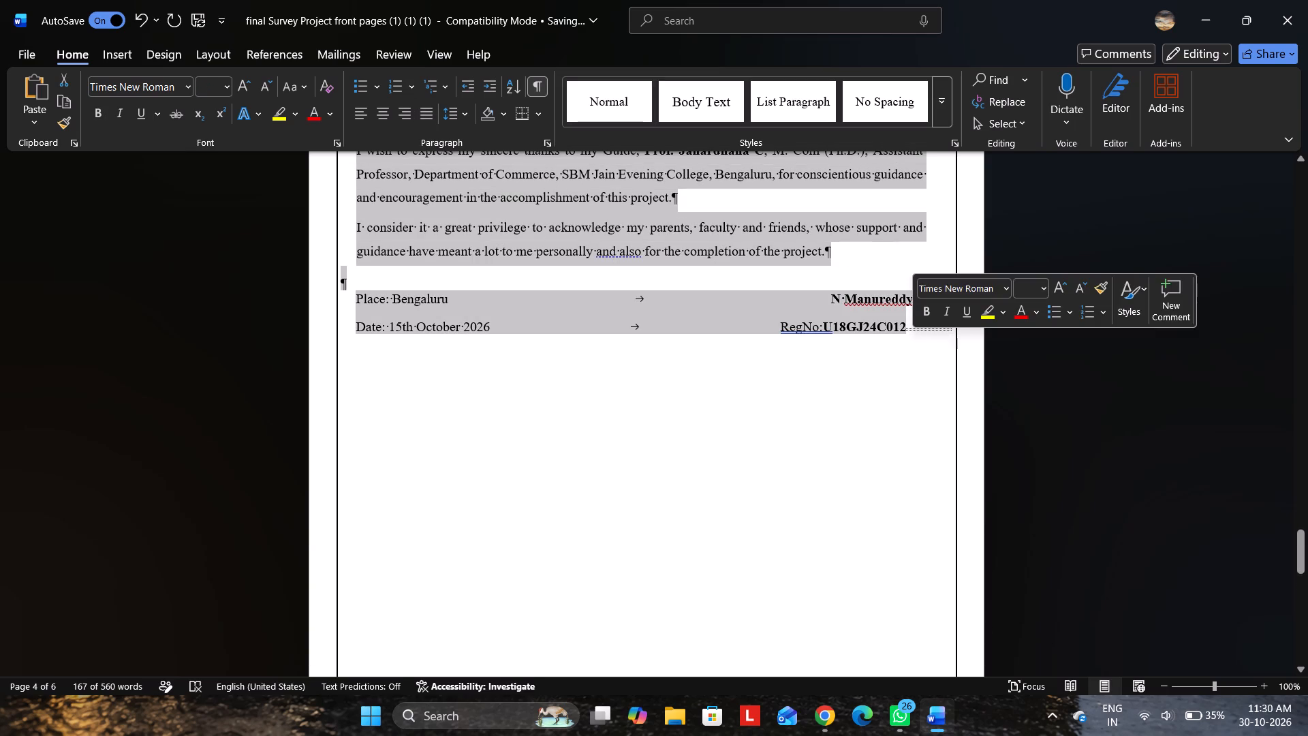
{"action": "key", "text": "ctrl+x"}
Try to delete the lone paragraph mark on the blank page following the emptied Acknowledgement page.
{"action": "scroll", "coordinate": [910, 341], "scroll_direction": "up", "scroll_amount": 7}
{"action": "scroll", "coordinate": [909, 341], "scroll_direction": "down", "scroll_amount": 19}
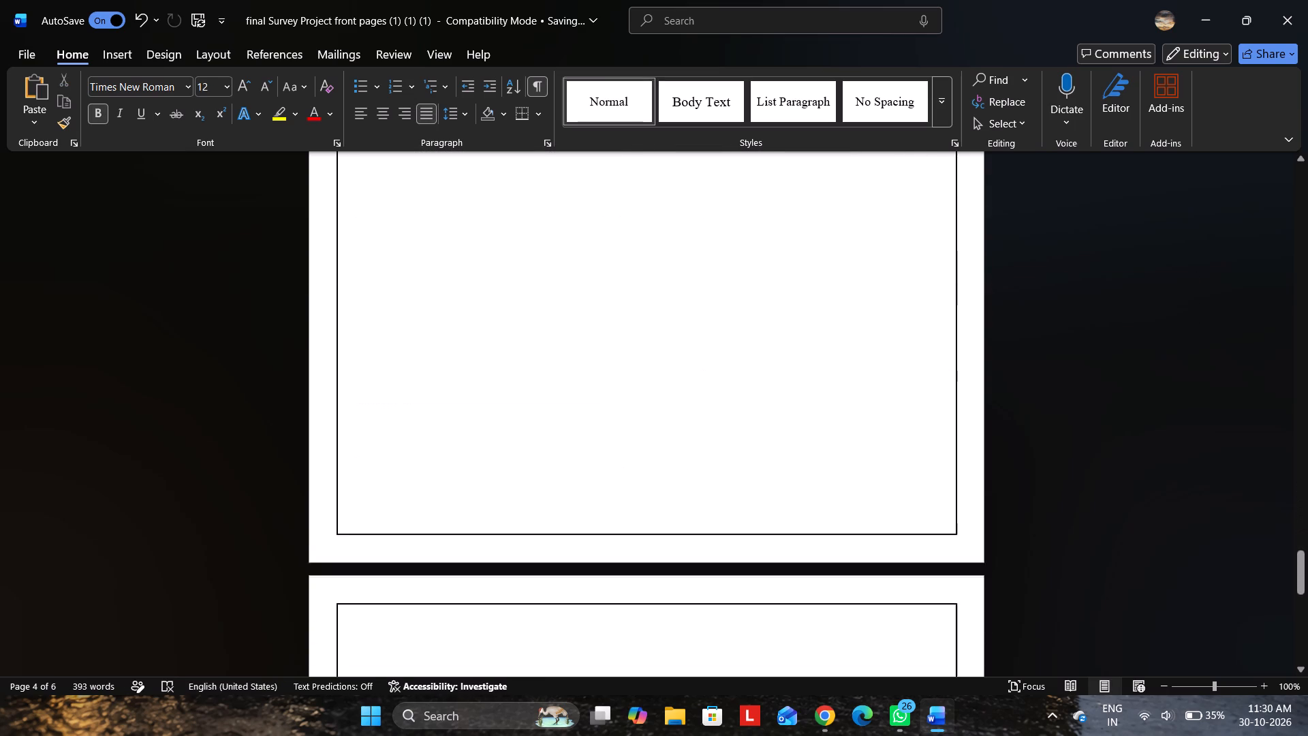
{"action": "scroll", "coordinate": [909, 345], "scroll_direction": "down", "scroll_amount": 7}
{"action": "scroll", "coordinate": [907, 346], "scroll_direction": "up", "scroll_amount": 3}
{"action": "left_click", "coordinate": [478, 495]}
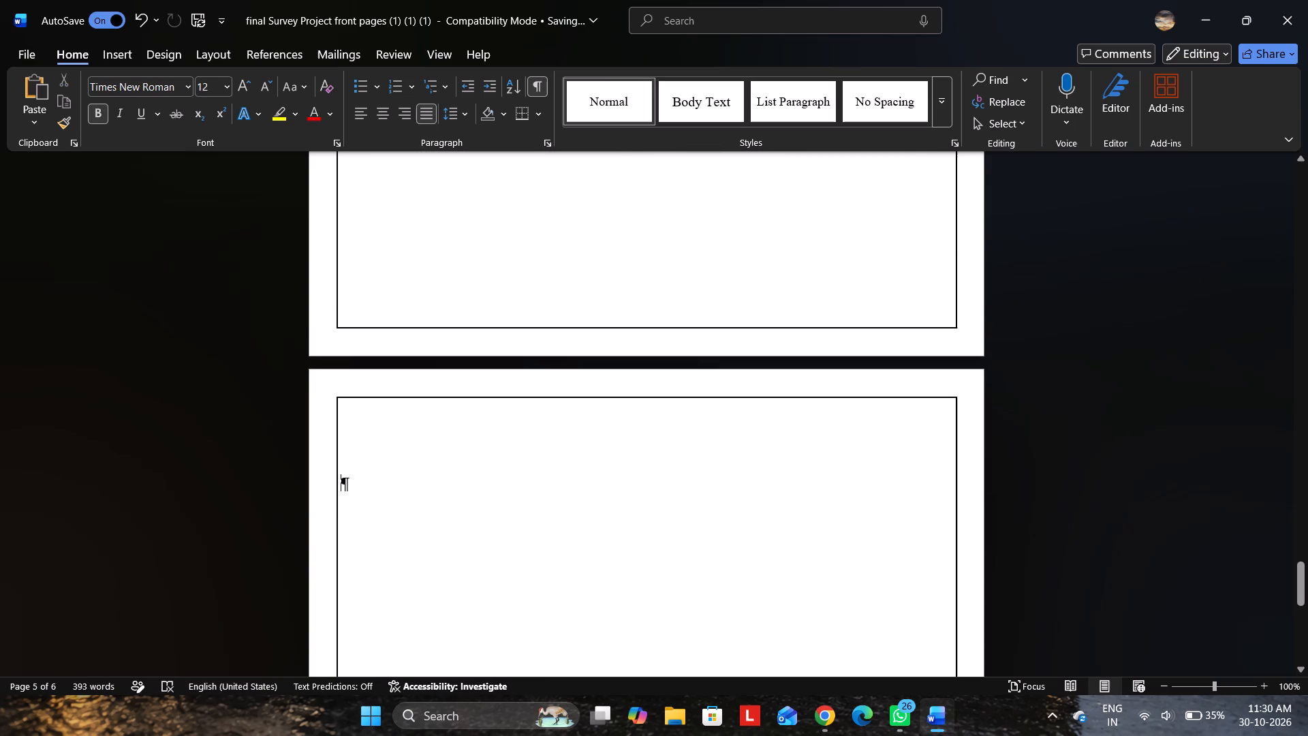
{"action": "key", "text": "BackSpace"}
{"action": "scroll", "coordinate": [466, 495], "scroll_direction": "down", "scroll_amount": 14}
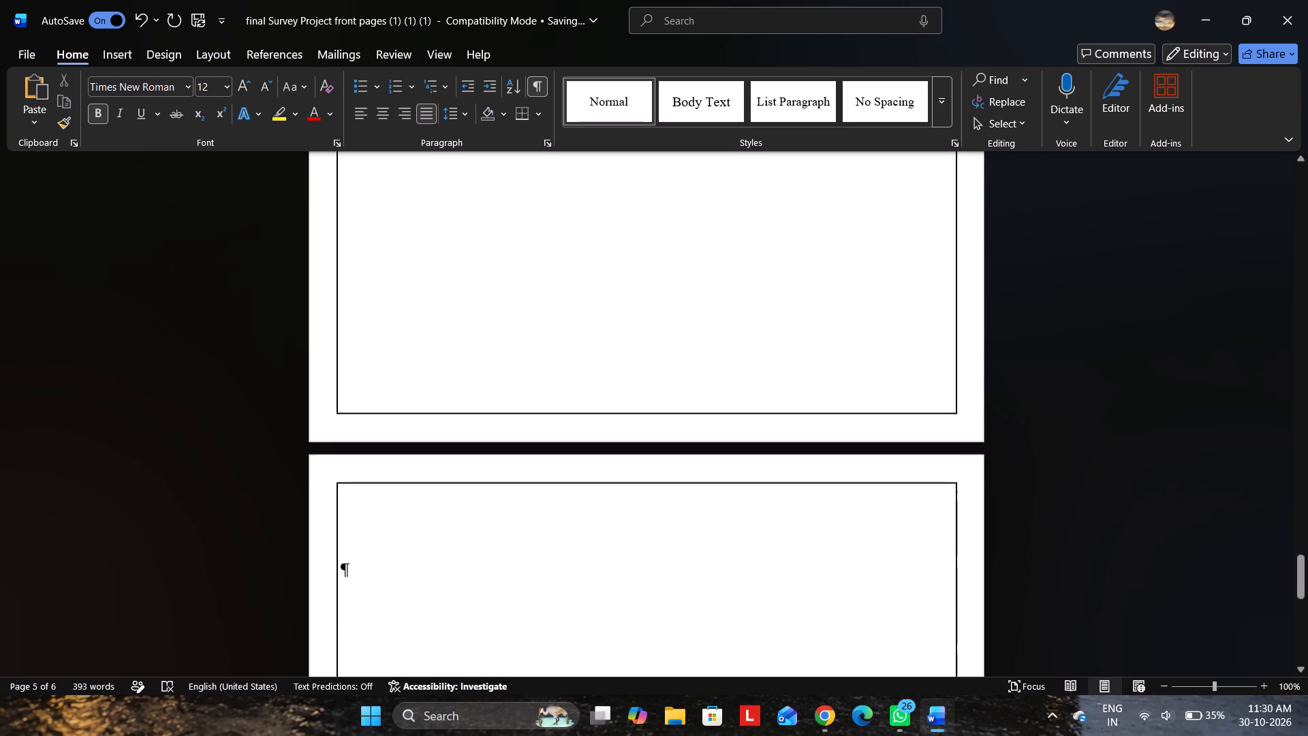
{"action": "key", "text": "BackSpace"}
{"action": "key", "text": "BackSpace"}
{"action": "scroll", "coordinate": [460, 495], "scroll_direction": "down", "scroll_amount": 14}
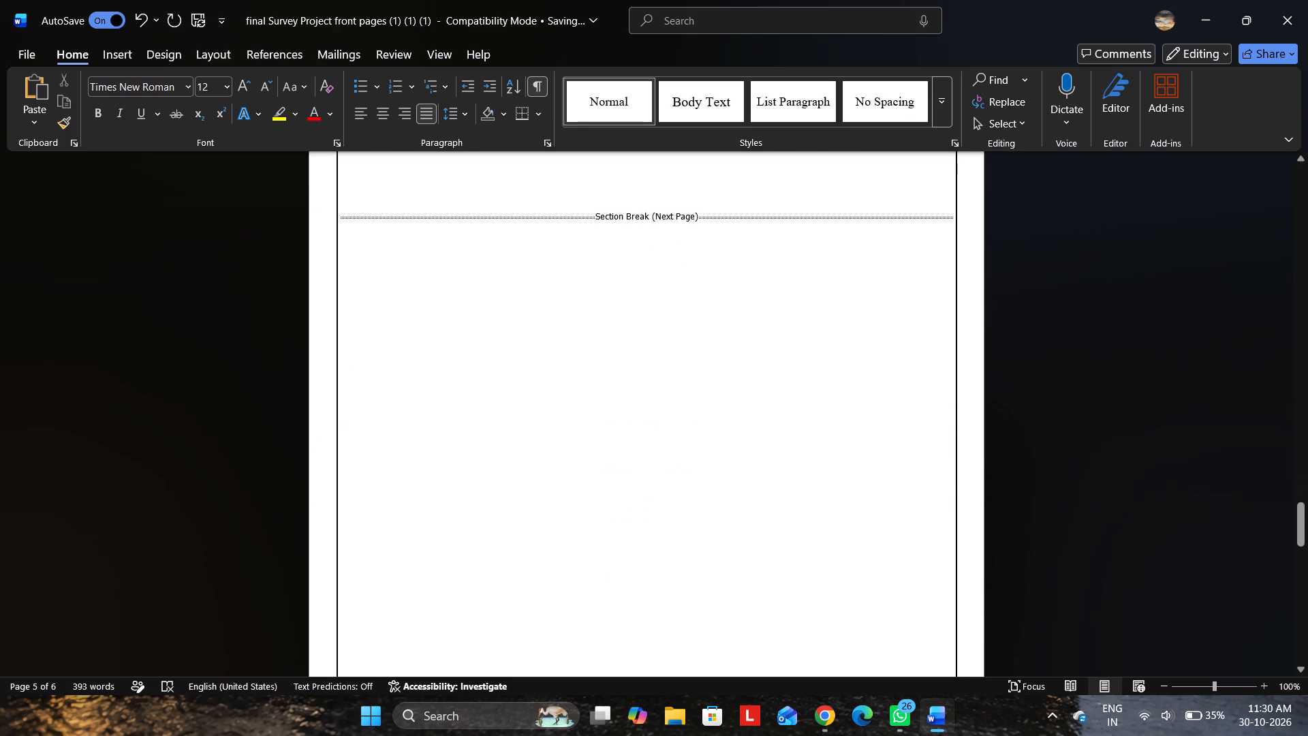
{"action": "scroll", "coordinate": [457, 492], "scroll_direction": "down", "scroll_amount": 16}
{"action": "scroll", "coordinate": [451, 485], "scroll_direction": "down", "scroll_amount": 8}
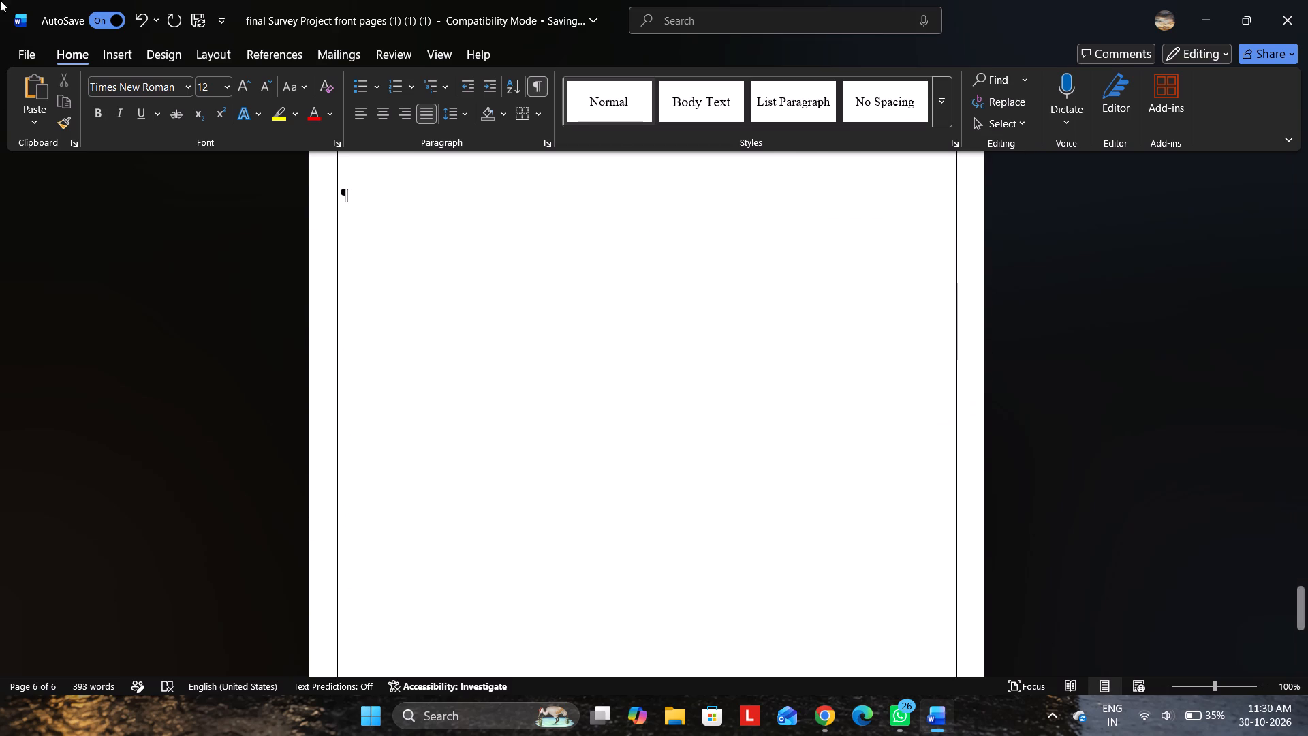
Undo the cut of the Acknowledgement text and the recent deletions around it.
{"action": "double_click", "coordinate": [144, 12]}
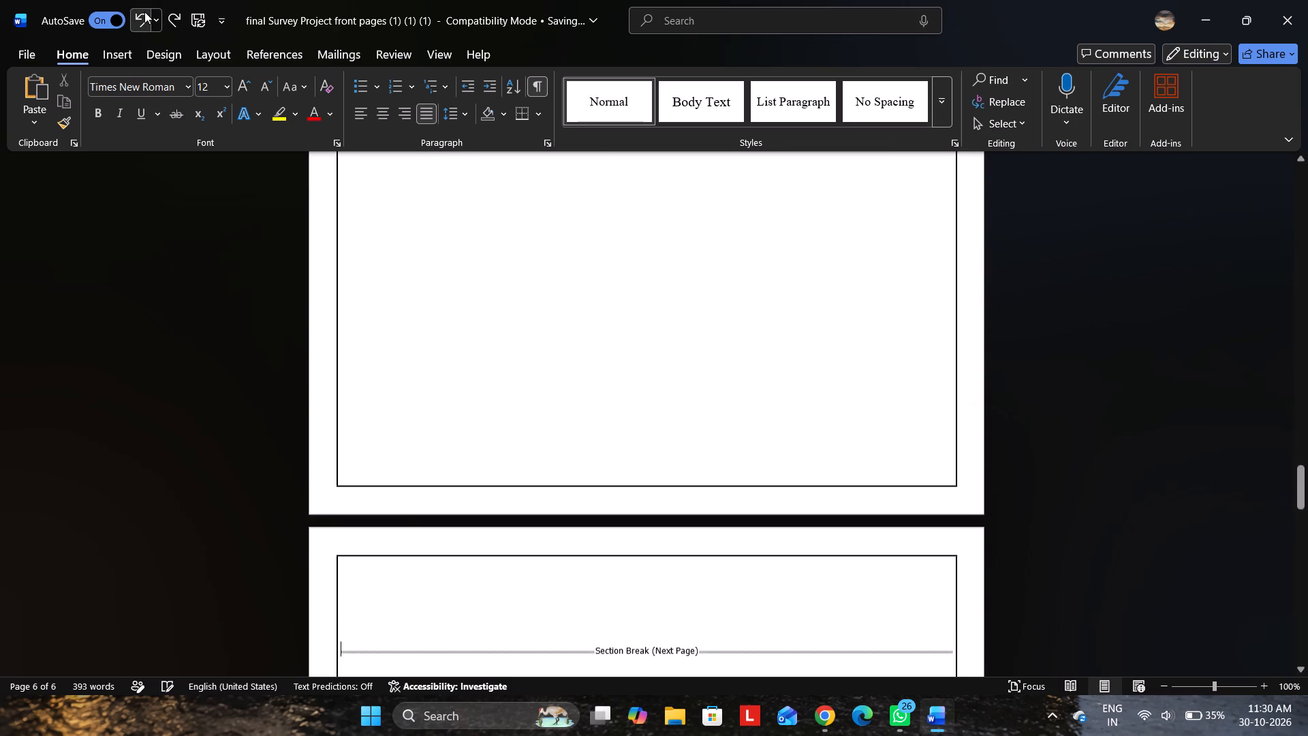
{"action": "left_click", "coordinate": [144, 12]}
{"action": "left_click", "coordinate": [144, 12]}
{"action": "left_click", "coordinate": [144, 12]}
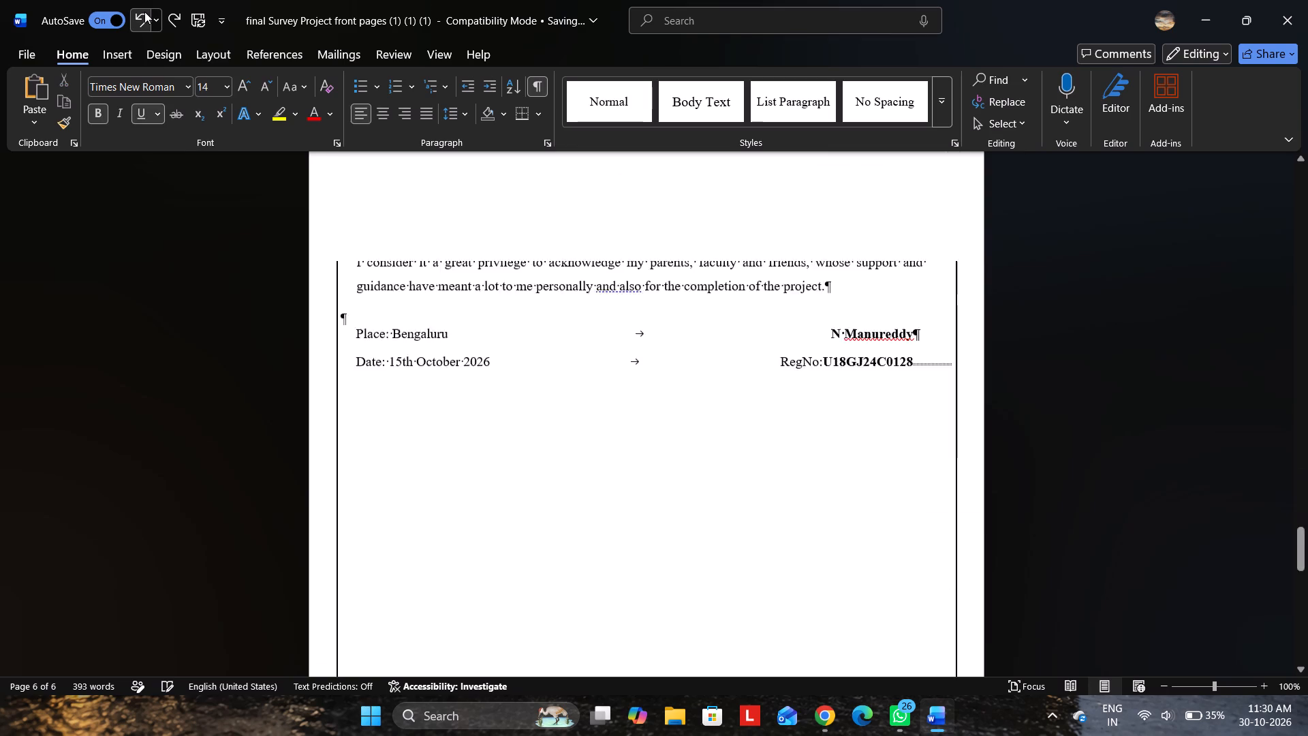
Examine the end of the Acknowledgement page and the blank page 6 that follows it.
{"action": "scroll", "coordinate": [137, 12], "scroll_direction": "down", "scroll_amount": 3}
{"action": "scroll", "coordinate": [139, 12], "scroll_direction": "up", "scroll_amount": 8}
{"action": "scroll", "coordinate": [331, 170], "scroll_direction": "down", "scroll_amount": 3}
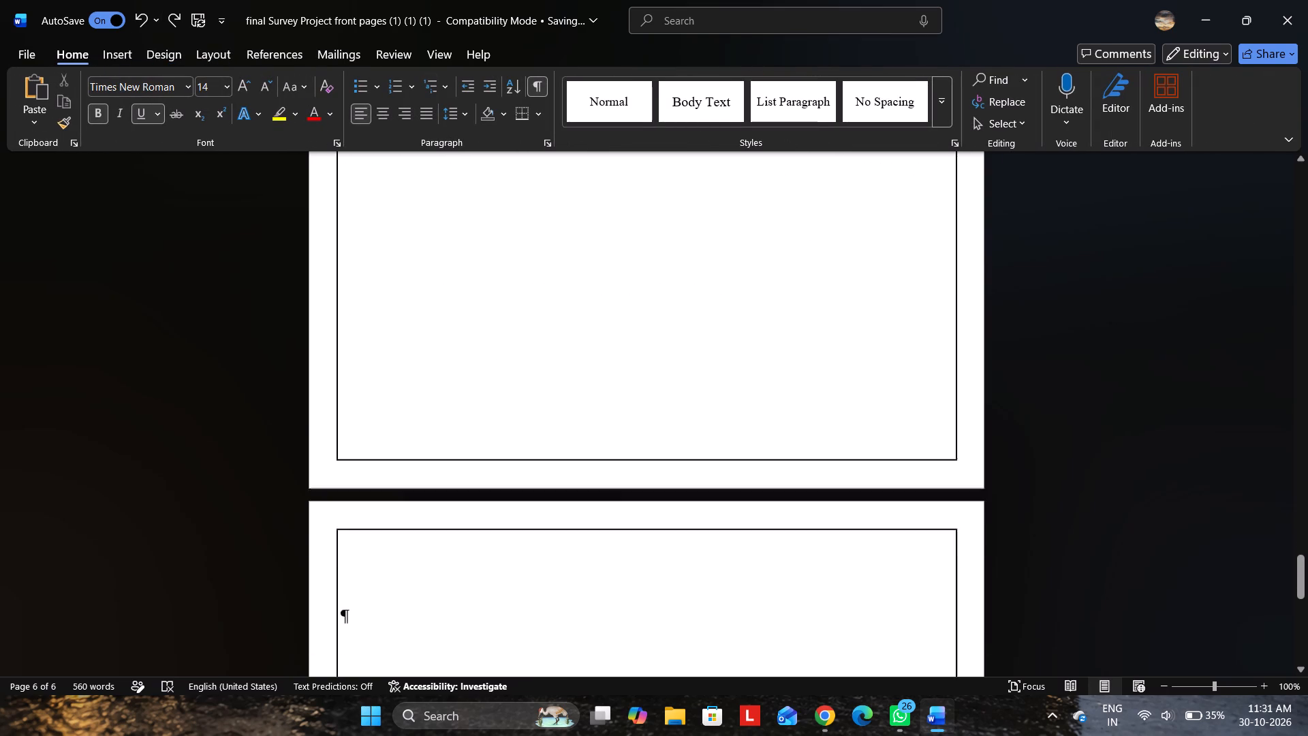
{"action": "scroll", "coordinate": [332, 174], "scroll_direction": "down", "scroll_amount": 2}
{"action": "scroll", "coordinate": [332, 179], "scroll_direction": "up", "scroll_amount": 12}
{"action": "scroll", "coordinate": [325, 179], "scroll_direction": "down", "scroll_amount": 2}
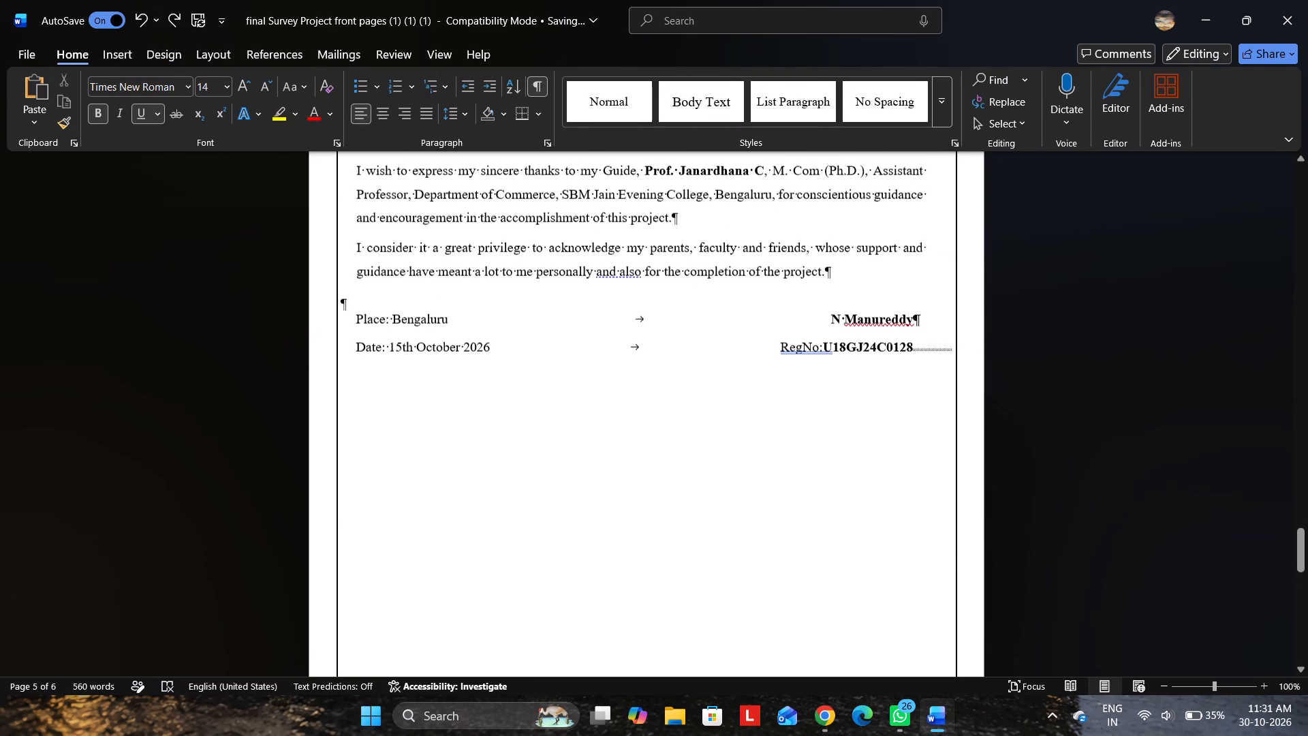
{"action": "scroll", "coordinate": [324, 184], "scroll_direction": "down", "scroll_amount": 1}
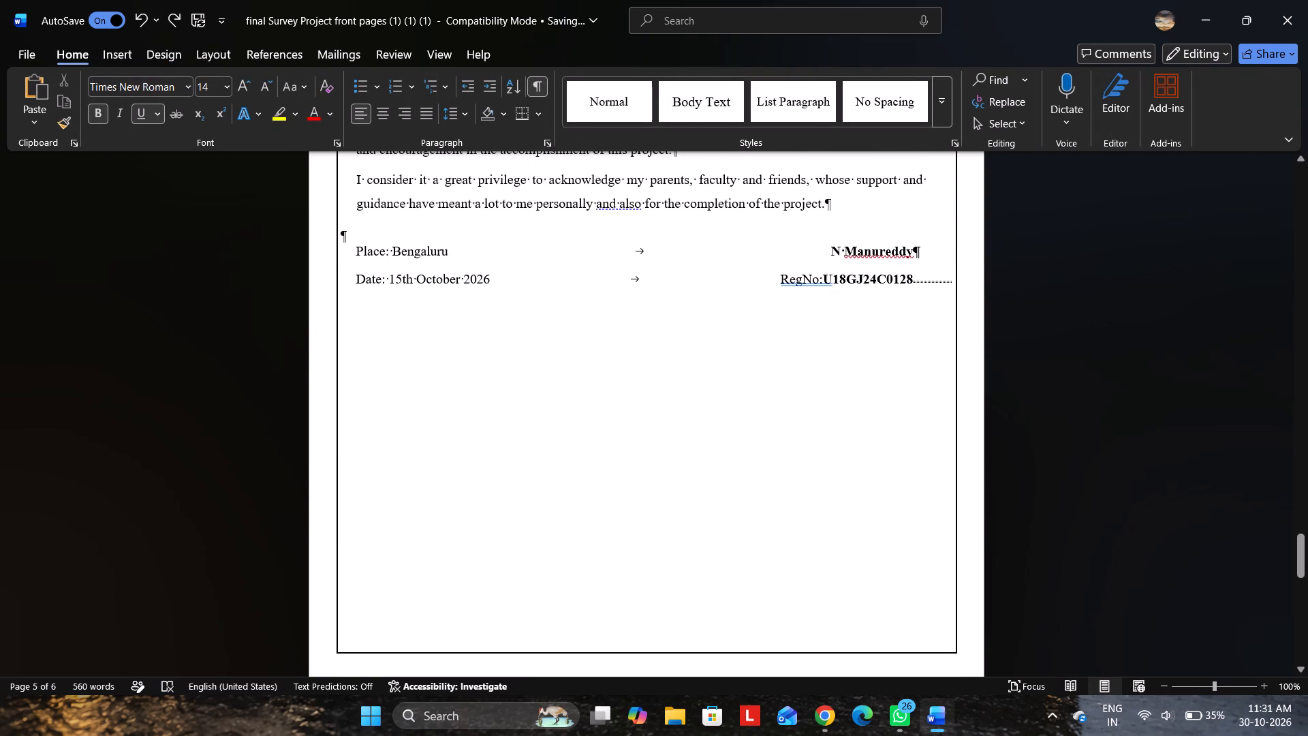